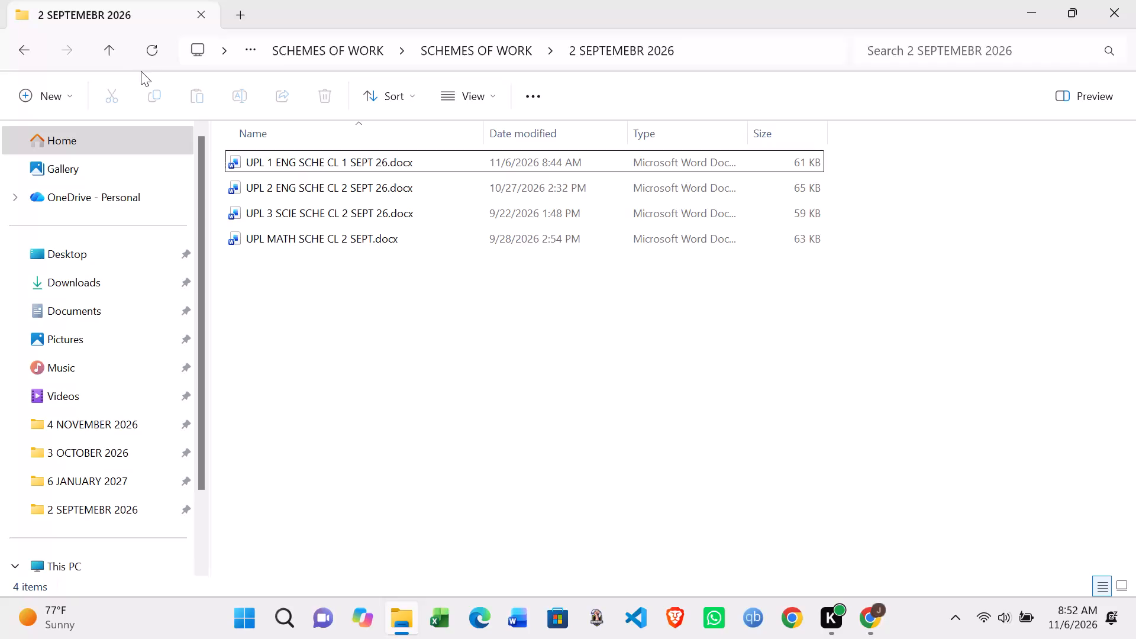
# Open 1 ENG SCHE CL 1 OCT 26.docx from the 3 OCTOBER 2026 folder, review its weekly table, and close it.
pyautogui.click(106, 52)
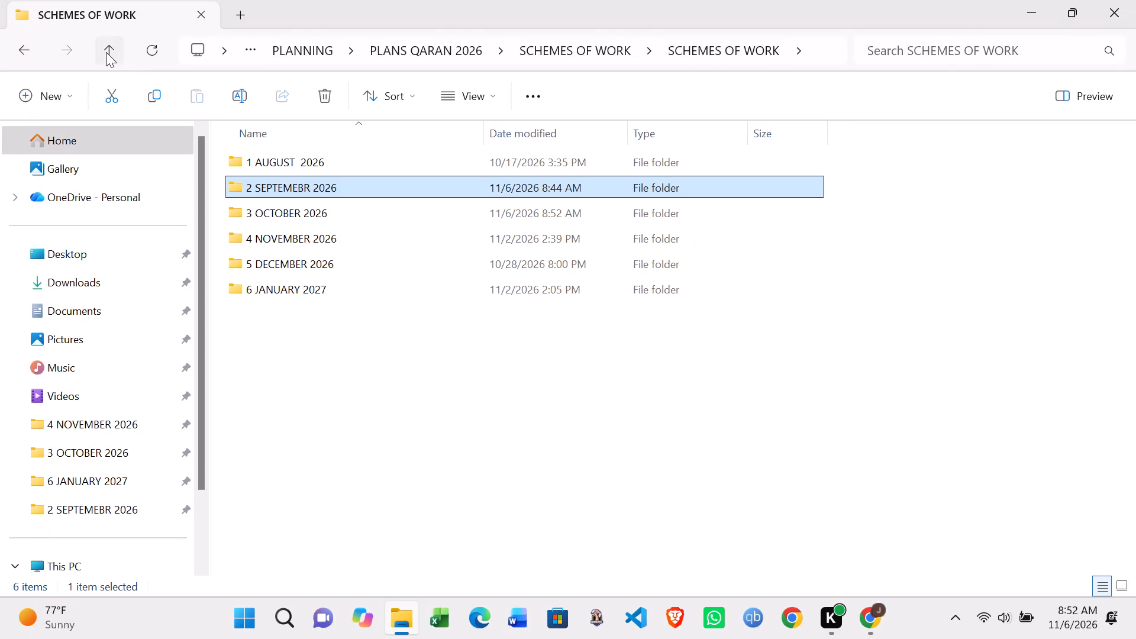
pyautogui.doubleClick(314, 219)
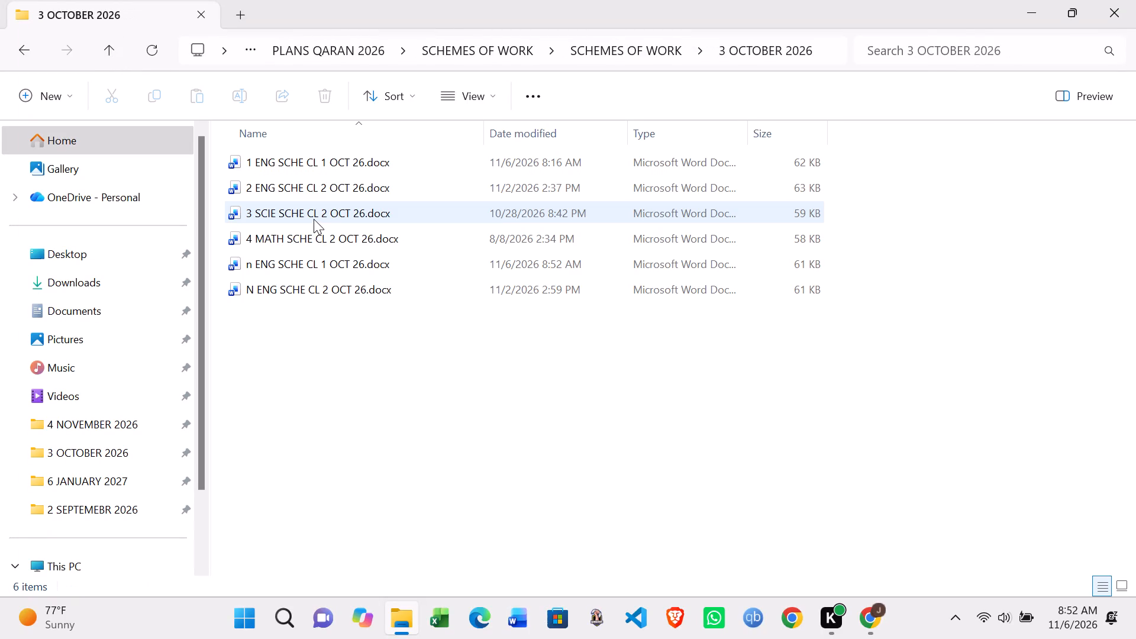
pyautogui.doubleClick(314, 162)
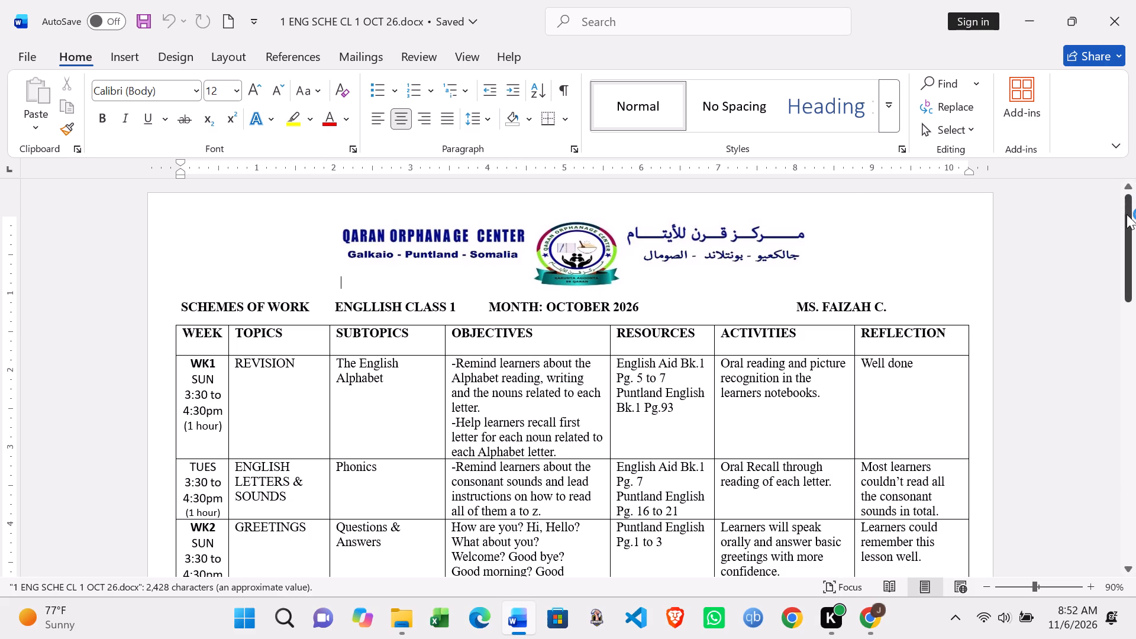
pyautogui.moveTo(1127, 214); pyautogui.dragTo(1135, 412)
pyautogui.scroll(1, 1128, 244)
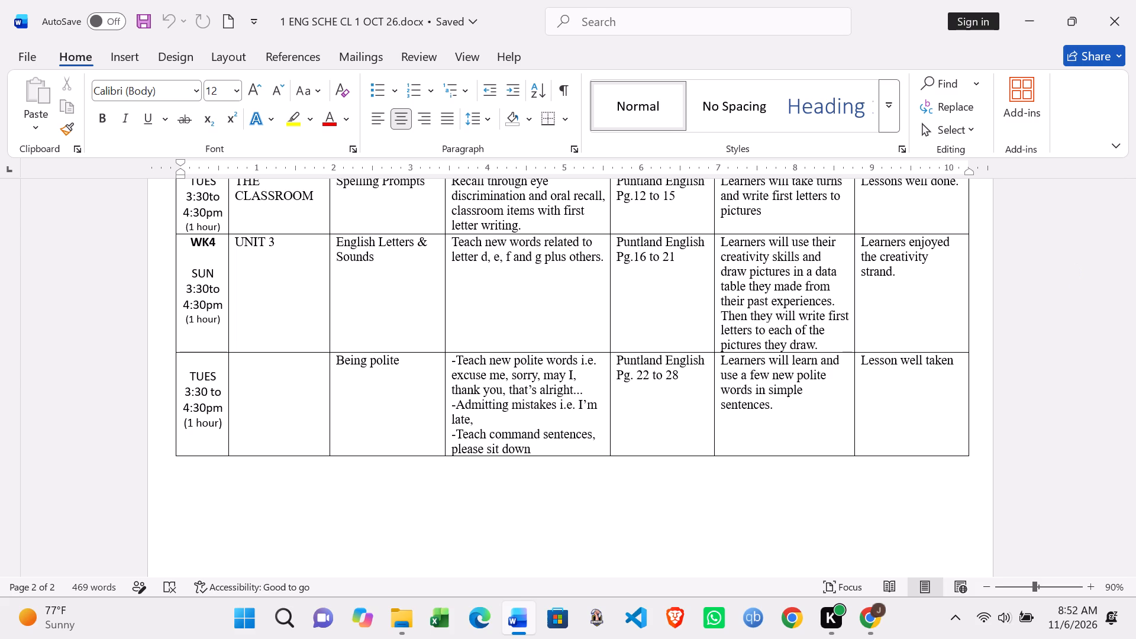
pyautogui.click(1112, 31)
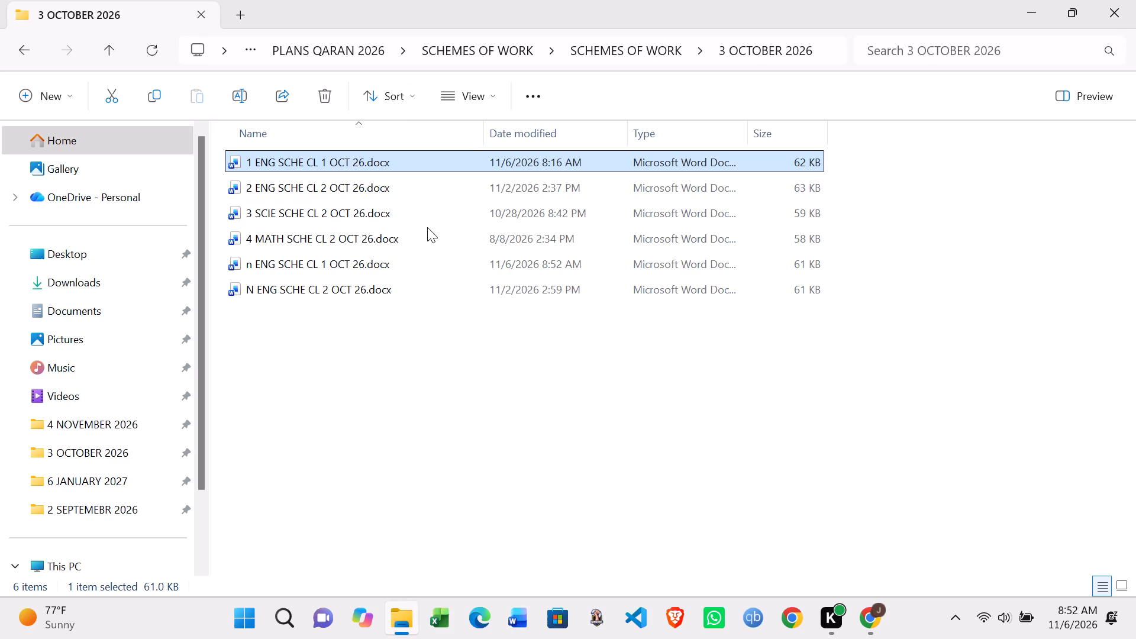
# Open N ENG SCHE CL 2 OCT 26.docx, look over the October scheme for English Class 2, and close it.
pyautogui.doubleClick(373, 292)
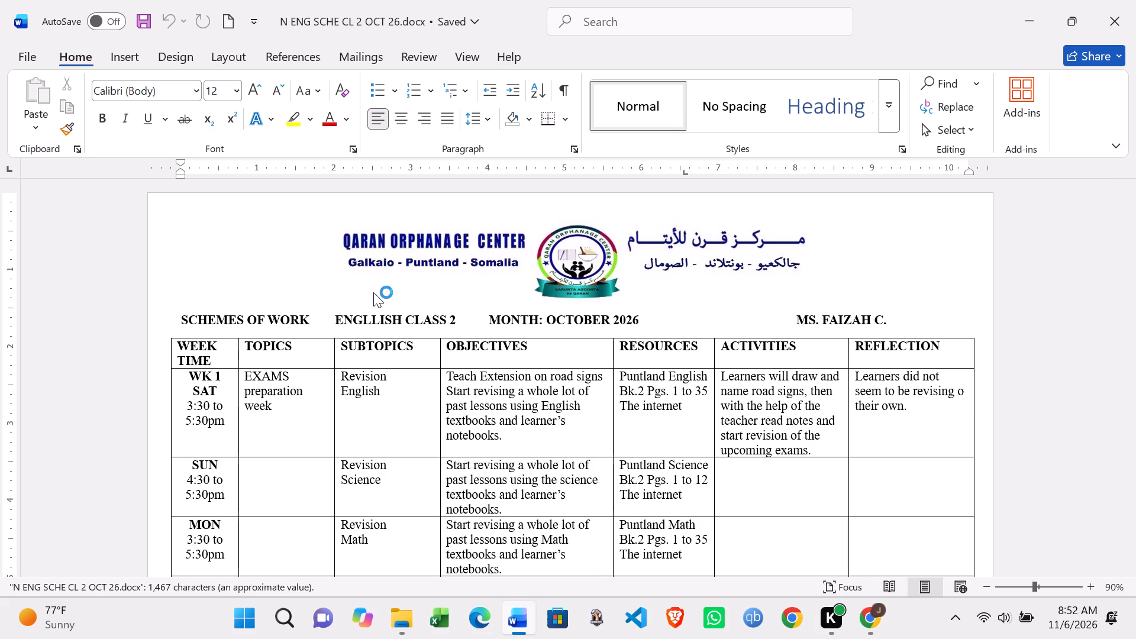
pyautogui.hscroll(1, 370, 413)
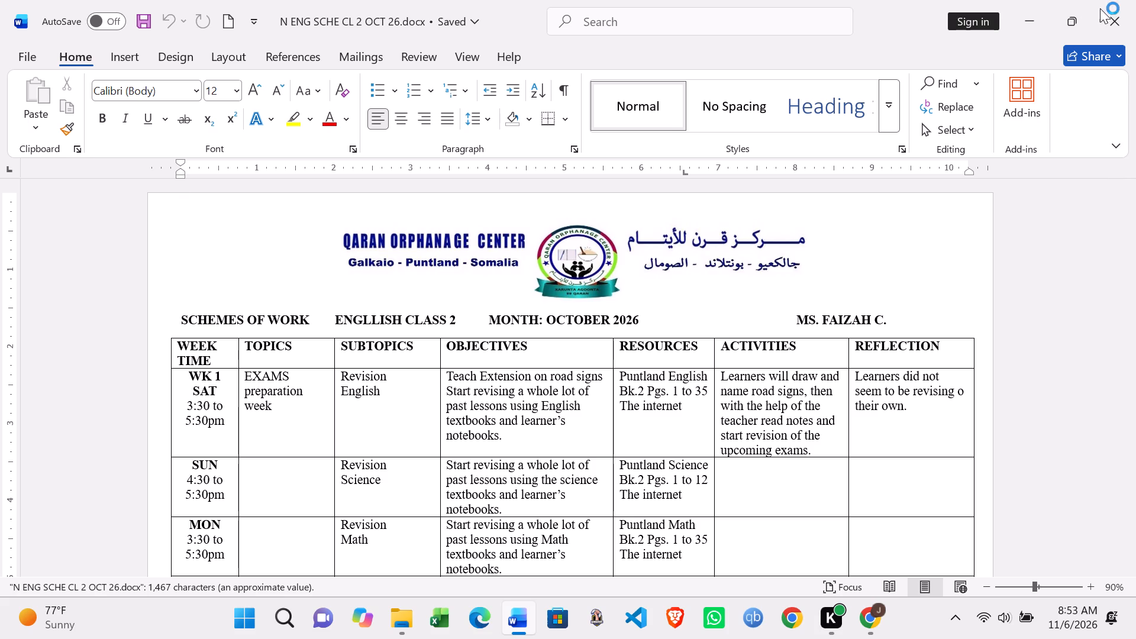
pyautogui.click(1107, 21)
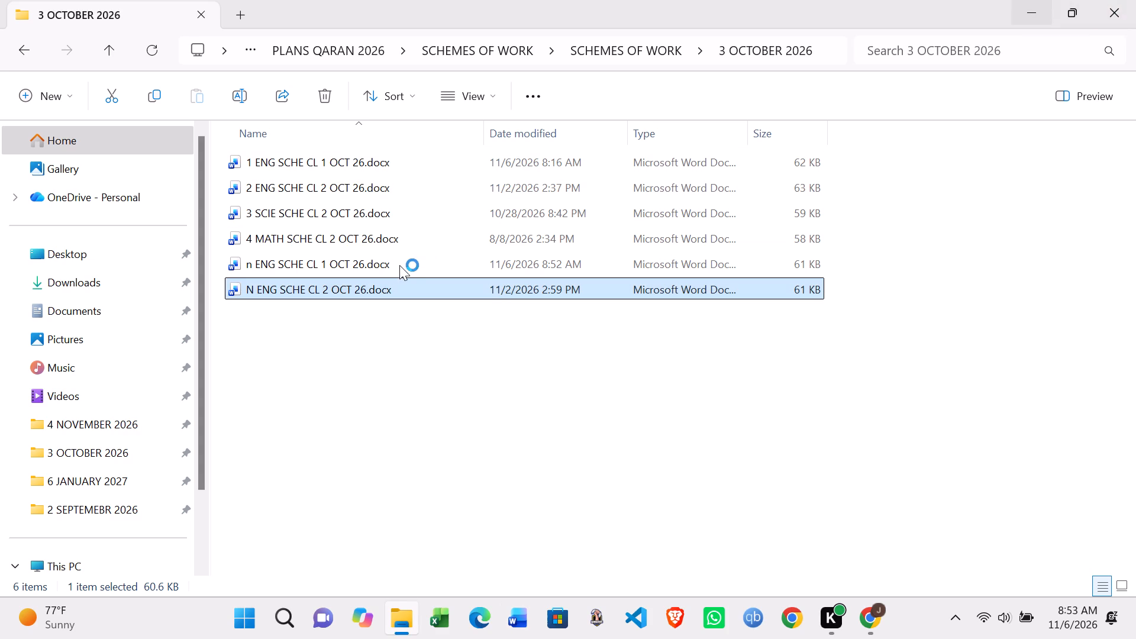
# Open n ENG SCHE CL 1 OCT 26.docx, review the English Class 1 scheme through its last weeks, and close it.
pyautogui.doubleClick(398, 268)
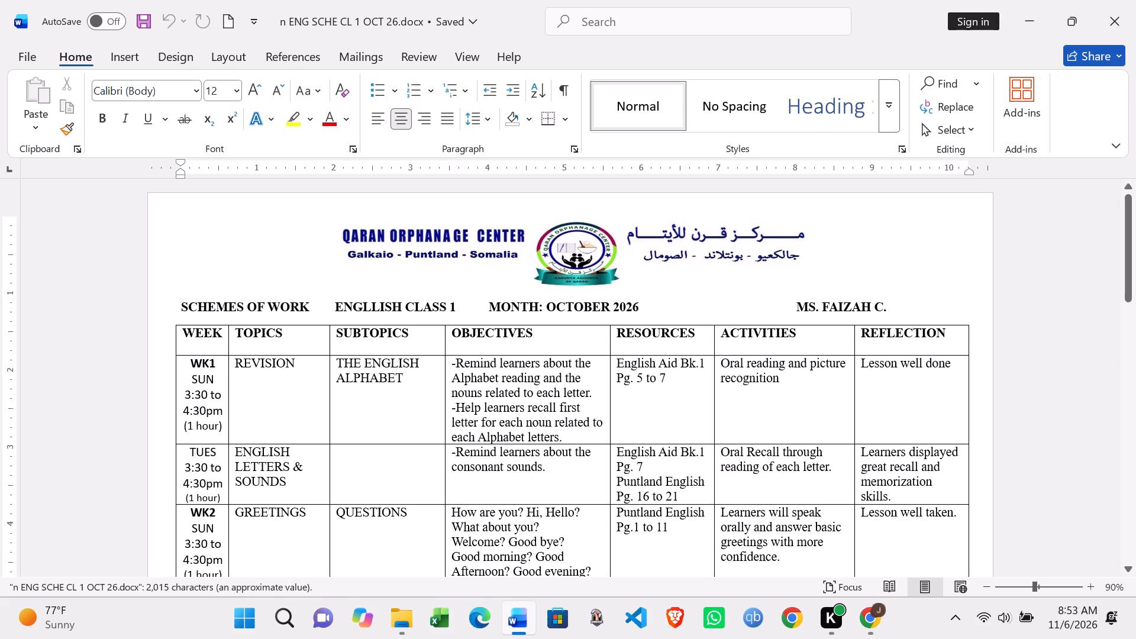
pyautogui.moveTo(1131, 225); pyautogui.dragTo(1135, 404)
pyautogui.scroll(1, 1132, 230)
pyautogui.scroll(1, 1135, 404)
pyautogui.click(1112, 29)
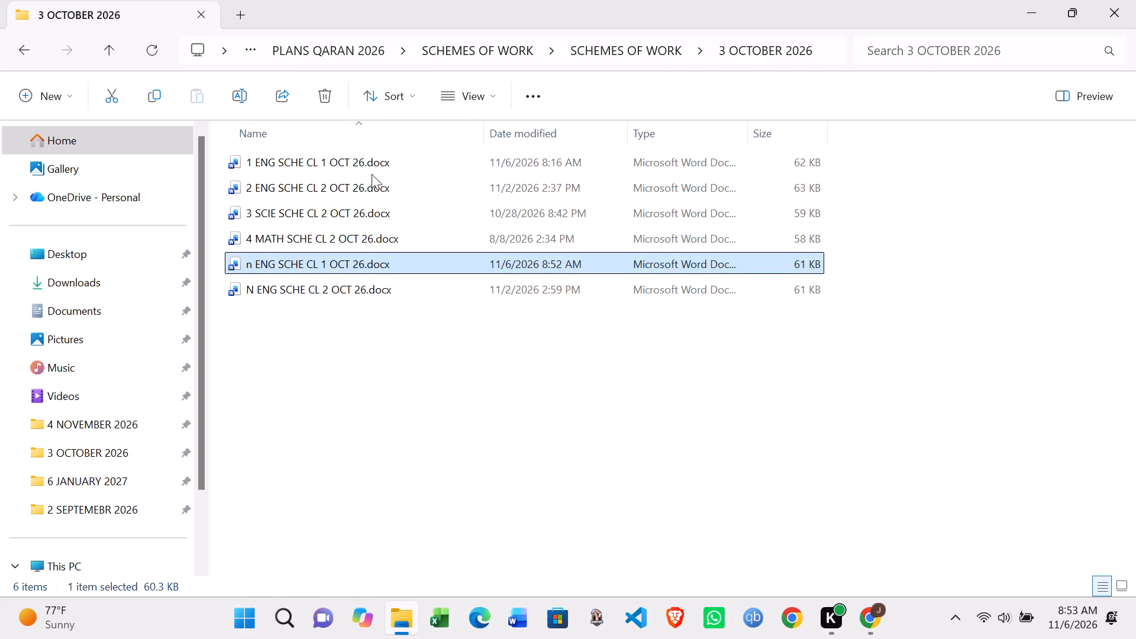
# Reopen 1 ENG SCHE CL 1 OCT 26.docx, examine the lesson rows and reflections on both pages, and close it.
pyautogui.doubleClick(376, 156)
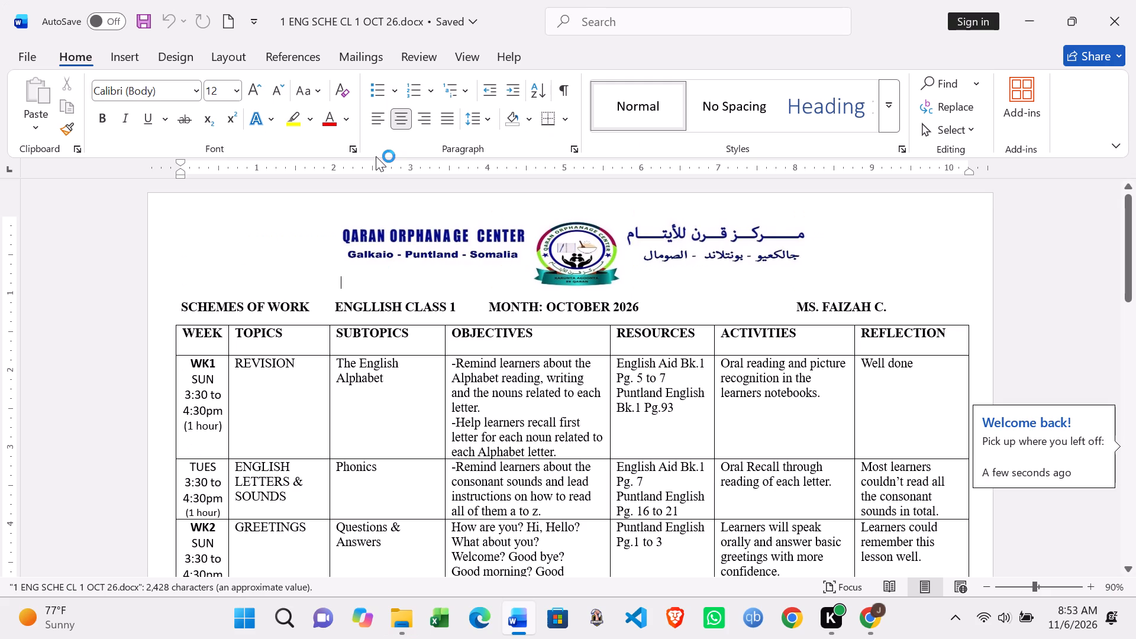
pyautogui.click(1122, 241)
pyautogui.scroll(-1, 1122, 241)
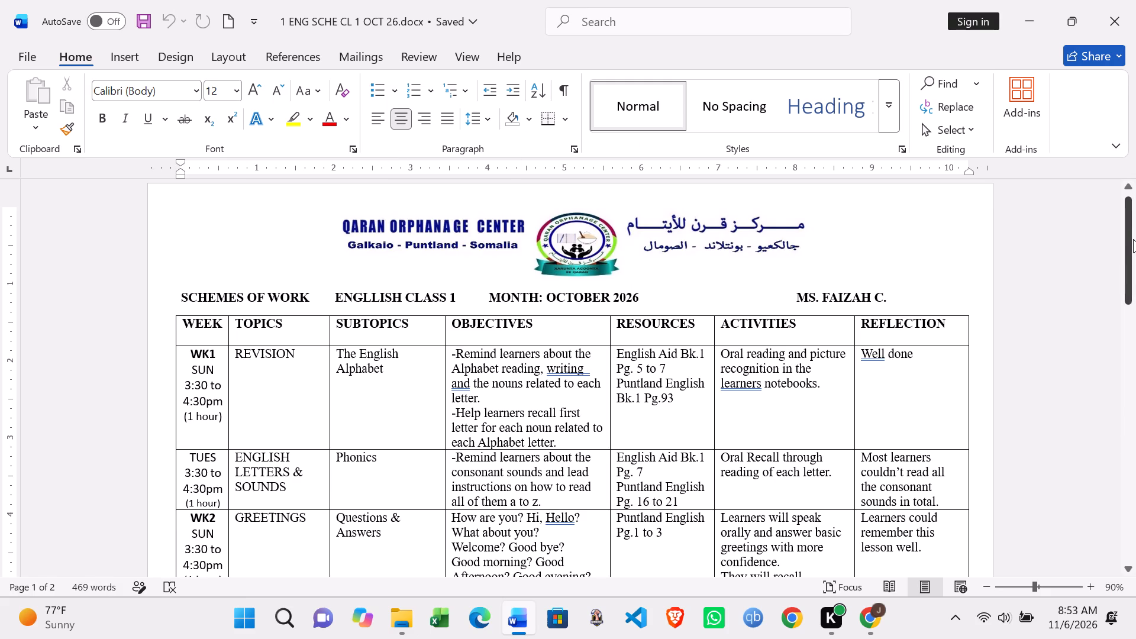
pyautogui.click(1132, 239)
pyautogui.moveTo(1131, 238); pyautogui.dragTo(1135, 253)
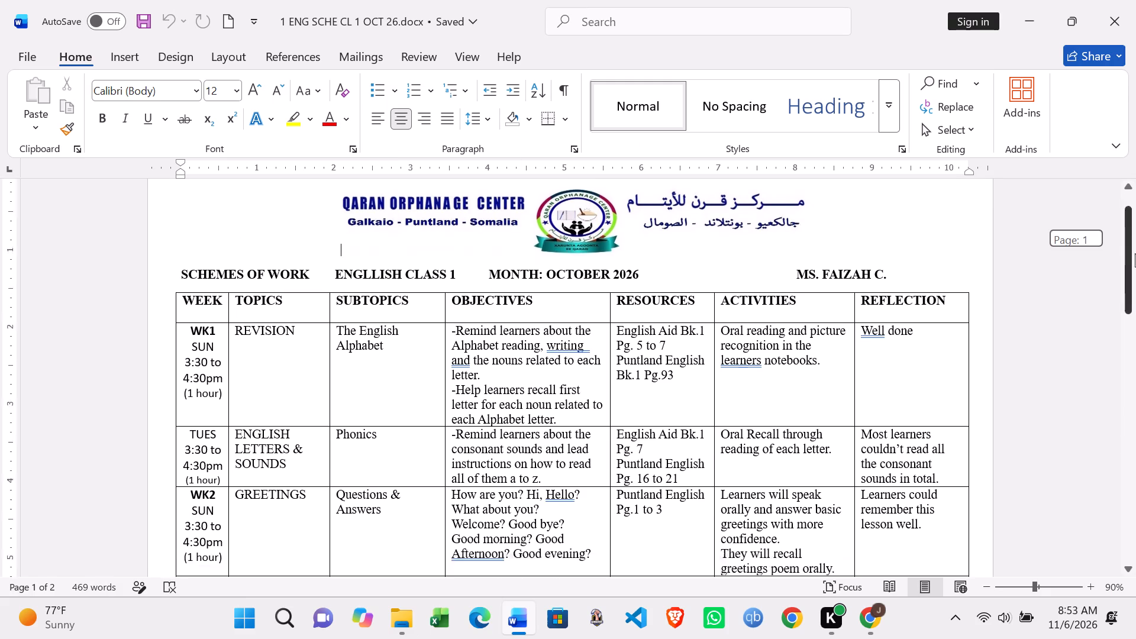
pyautogui.moveTo(1135, 253); pyautogui.dragTo(1135, 414)
pyautogui.scroll(1, 1135, 298)
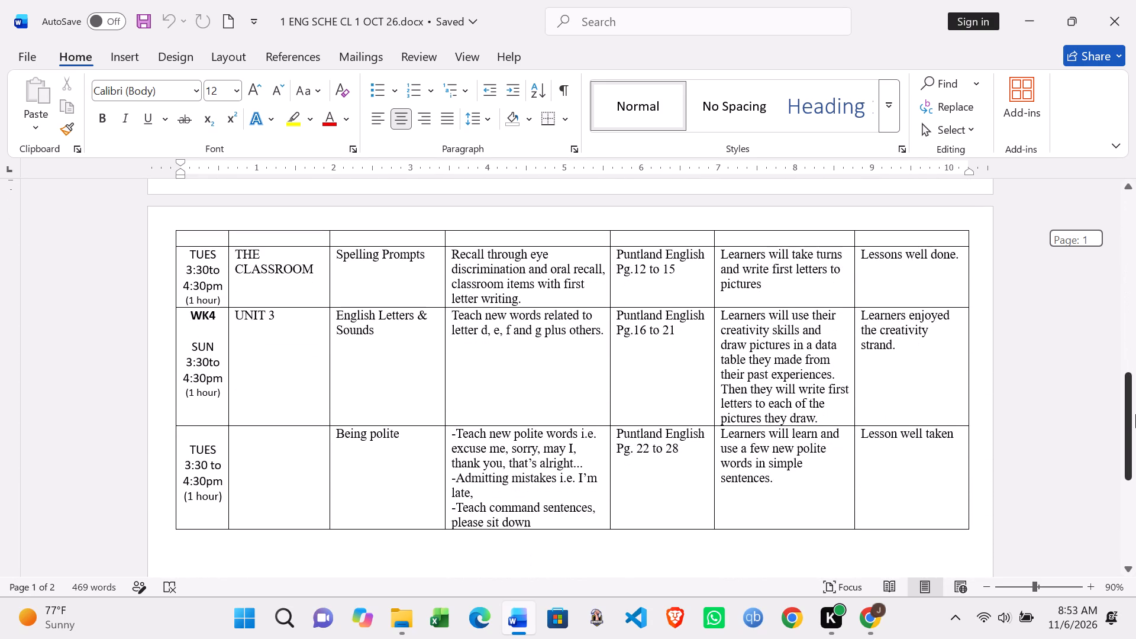
pyautogui.moveTo(1135, 414); pyautogui.dragTo(1133, 402)
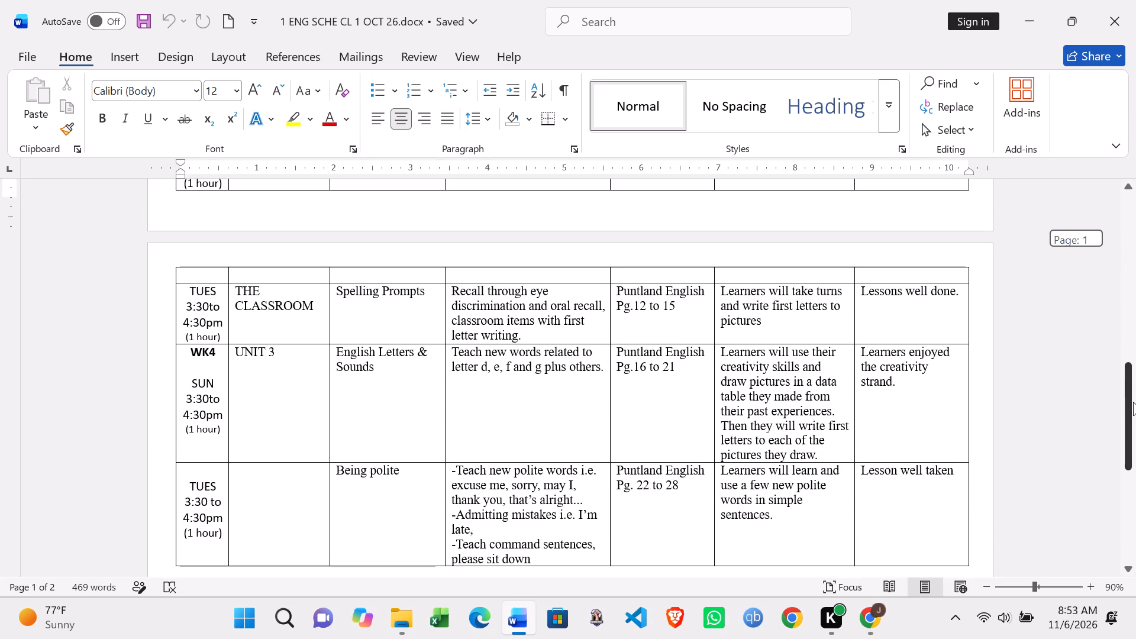
pyautogui.moveTo(1133, 402); pyautogui.dragTo(1132, 399)
pyautogui.moveTo(1132, 398); pyautogui.dragTo(1132, 393)
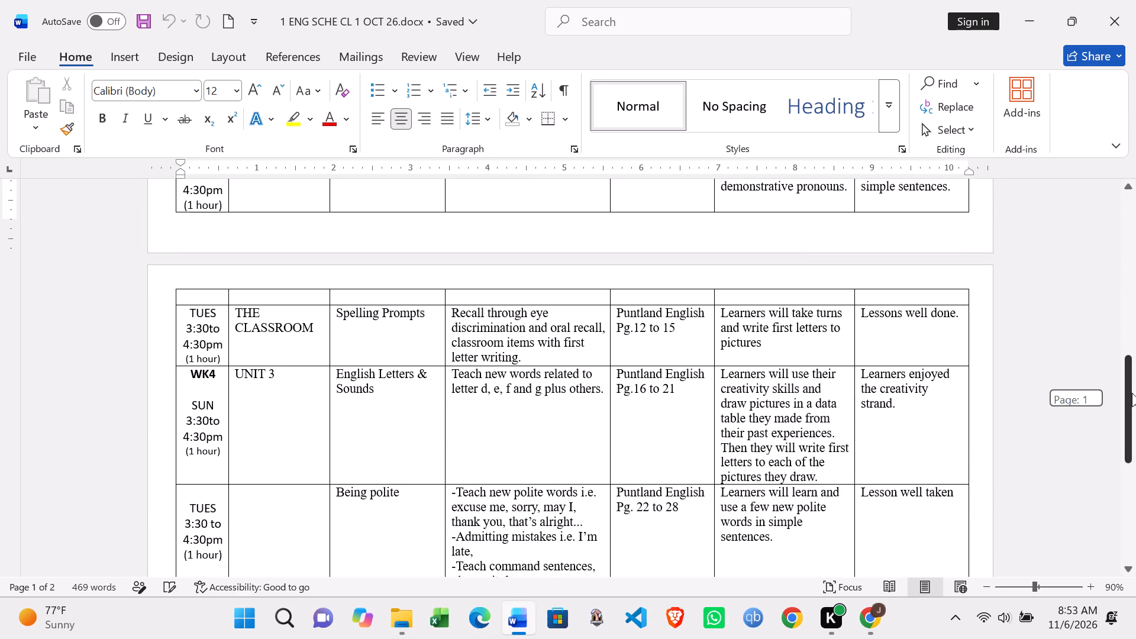
pyautogui.moveTo(1132, 393); pyautogui.dragTo(1112, 277)
pyautogui.scroll(-1, 1127, 369)
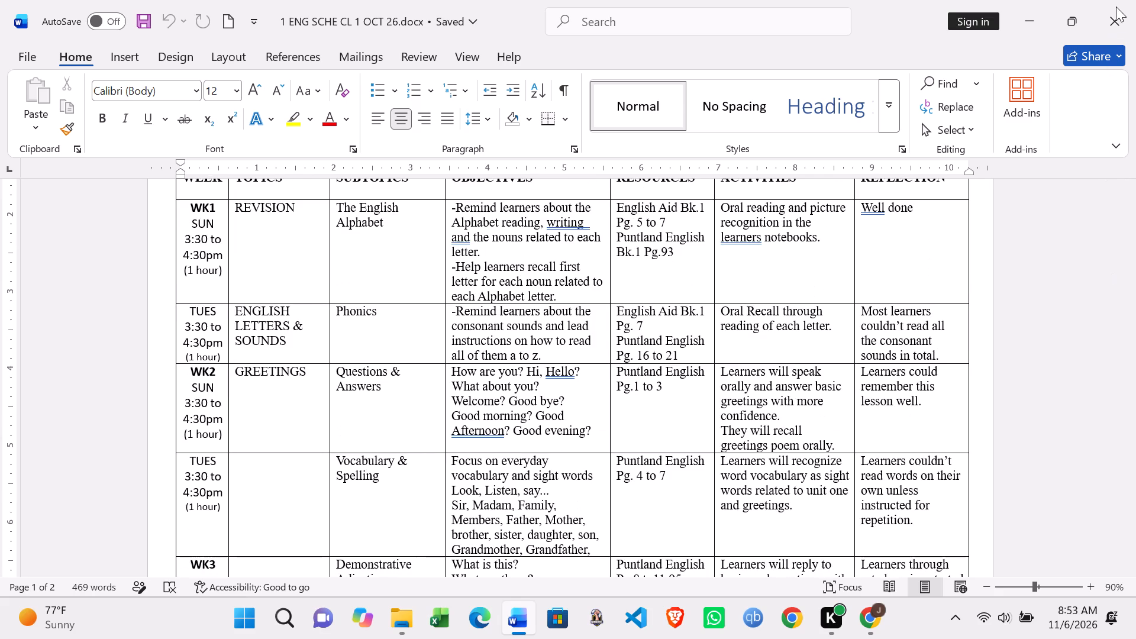
pyautogui.click(1116, 15)
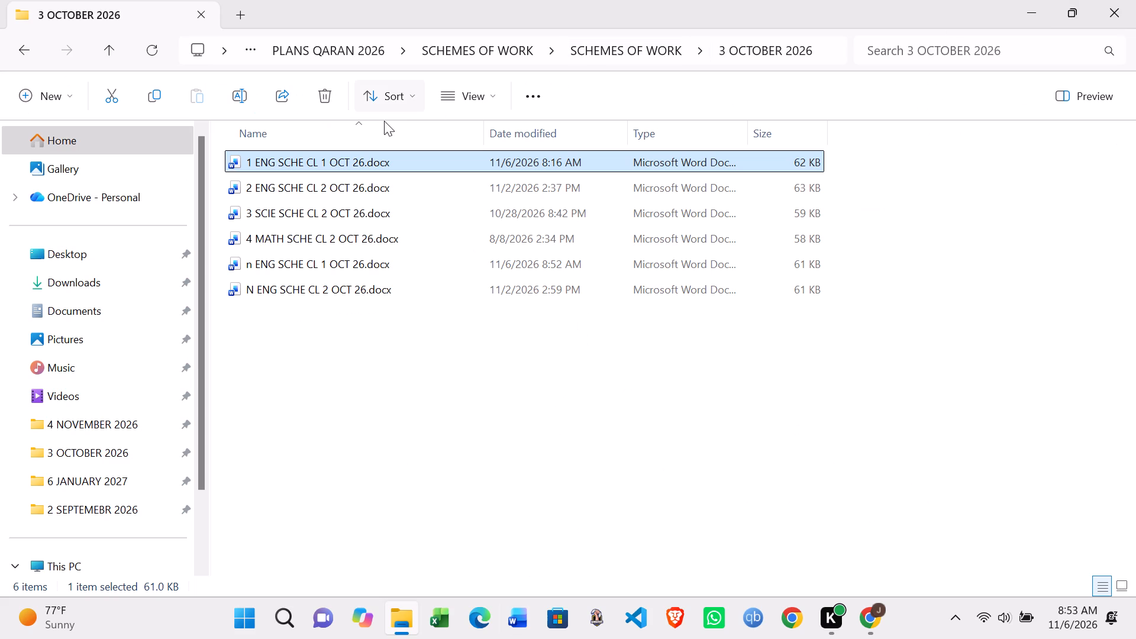
# Open 2 ENG SCHE CL 2 OCT 26.docx, look through the first weeks of the English Class 2 scheme, and close it.
pyautogui.doubleClick(371, 183)
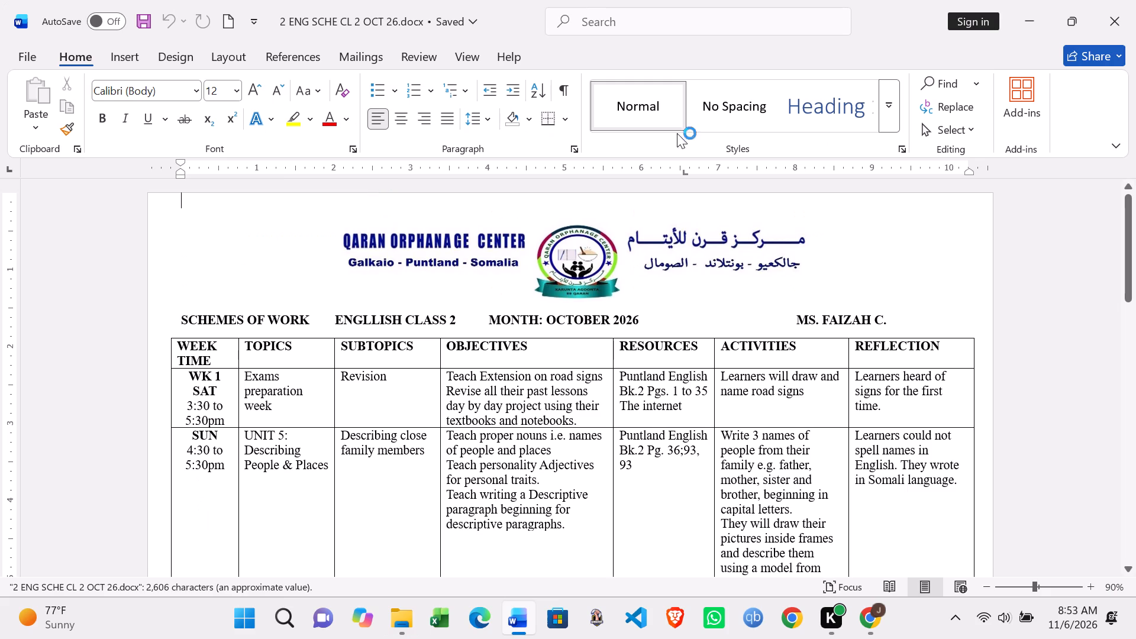
pyautogui.click(1127, 218)
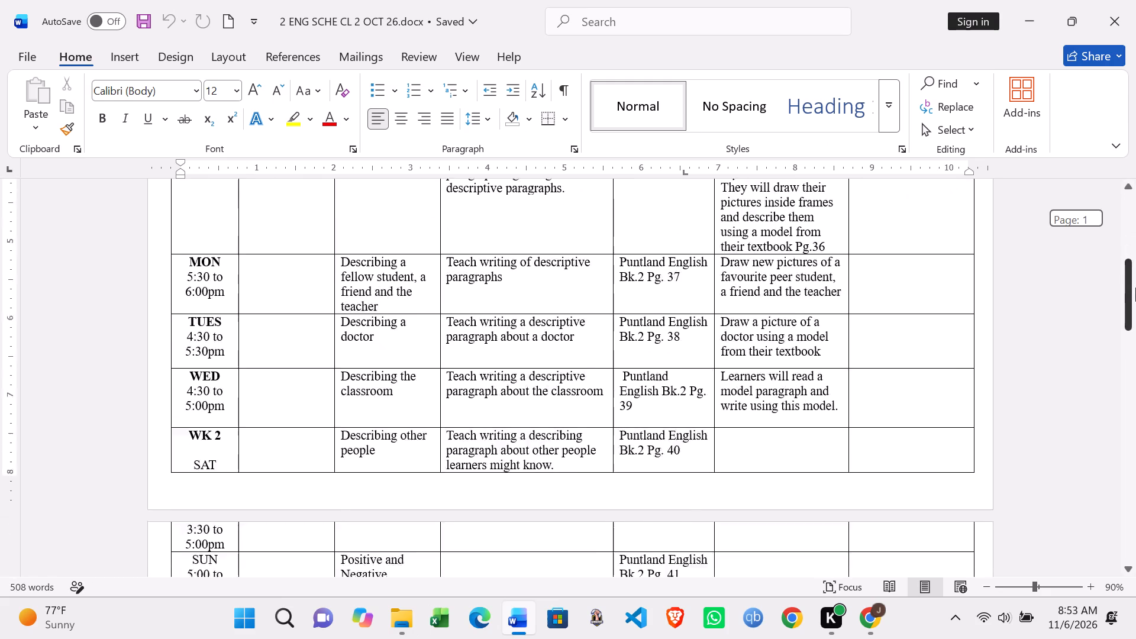
pyautogui.moveTo(1118, 186); pyautogui.dragTo(1121, 93)
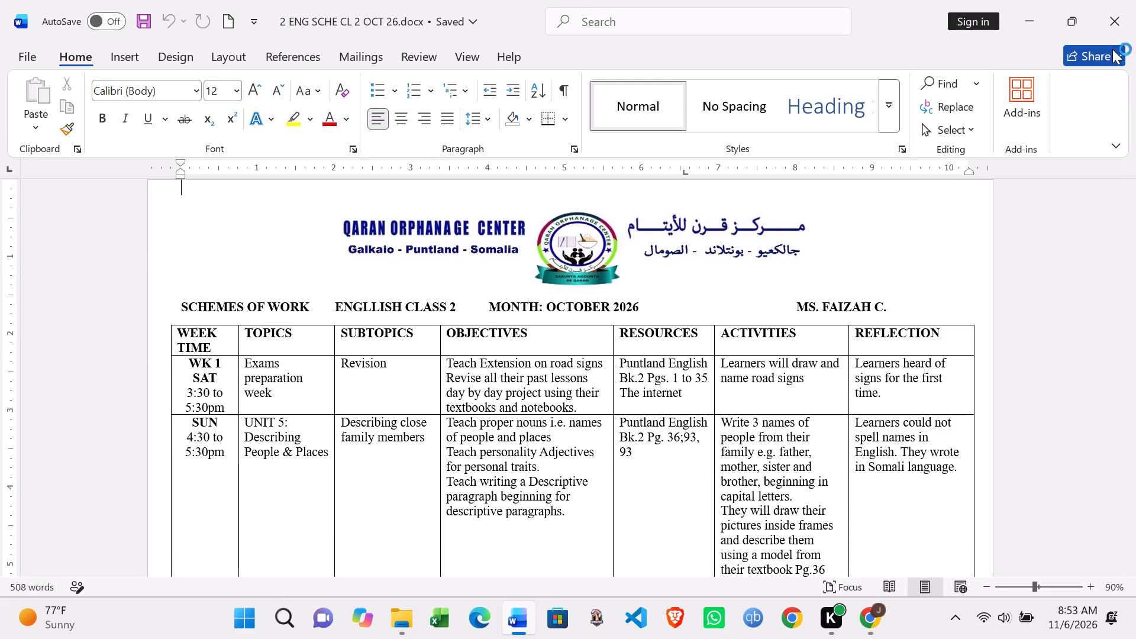
pyautogui.click(1109, 24)
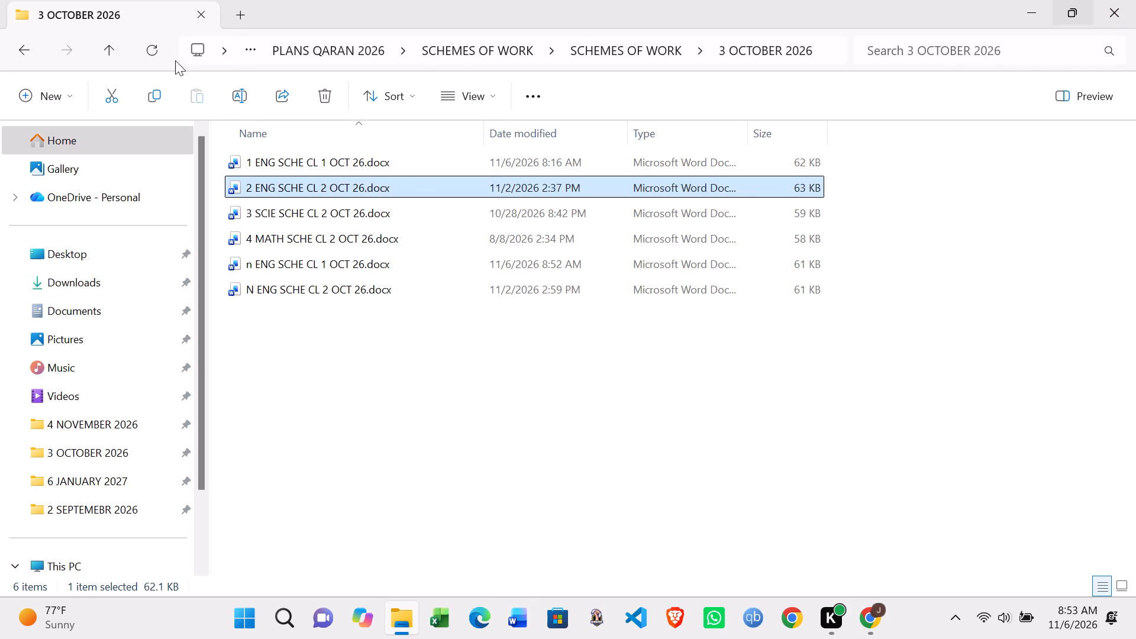
# Open UPL 2 ENG SCHE CL 2 SEPT 26.docx from the 2 SEPTEMEBR 2026 folder, review its weeks and reflections, and close it.
pyautogui.click(108, 43)
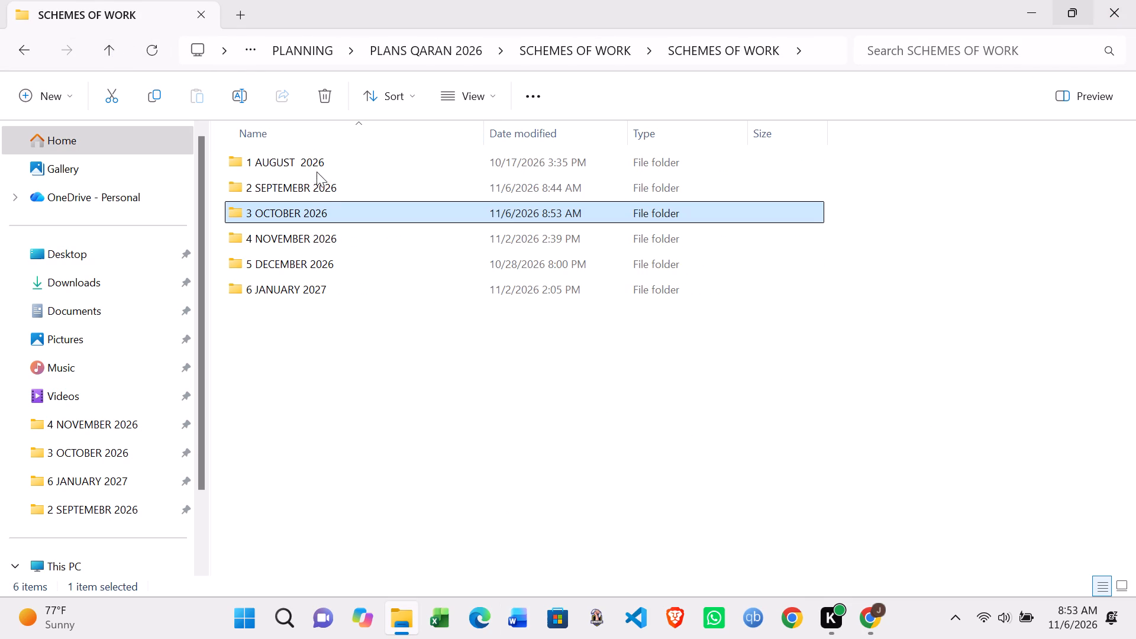
pyautogui.doubleClick(317, 186)
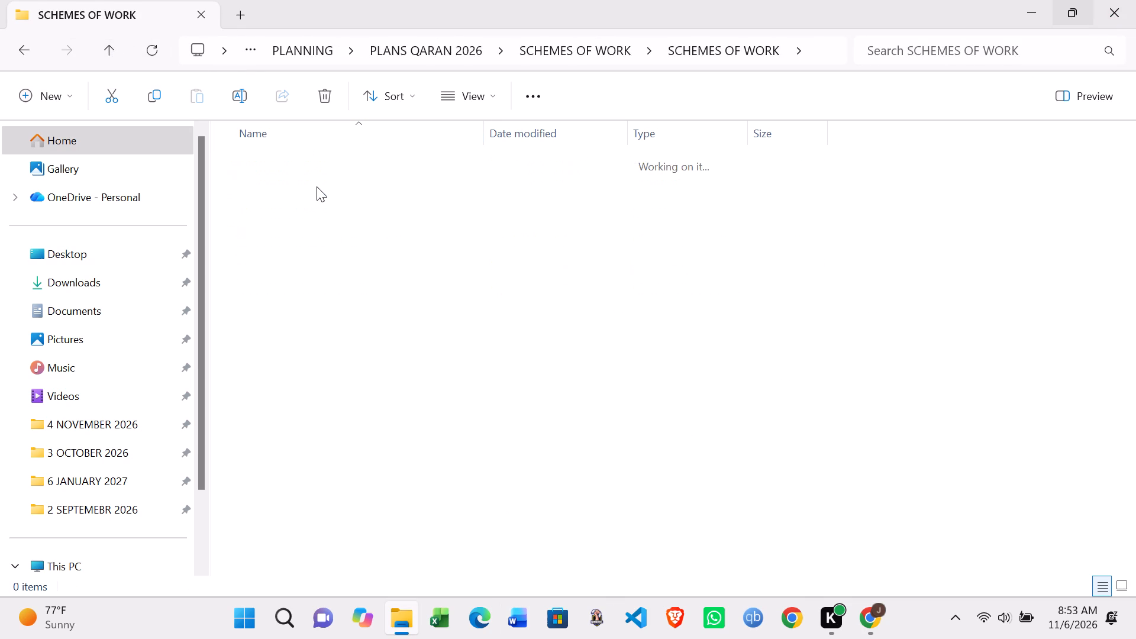
pyautogui.doubleClick(318, 193)
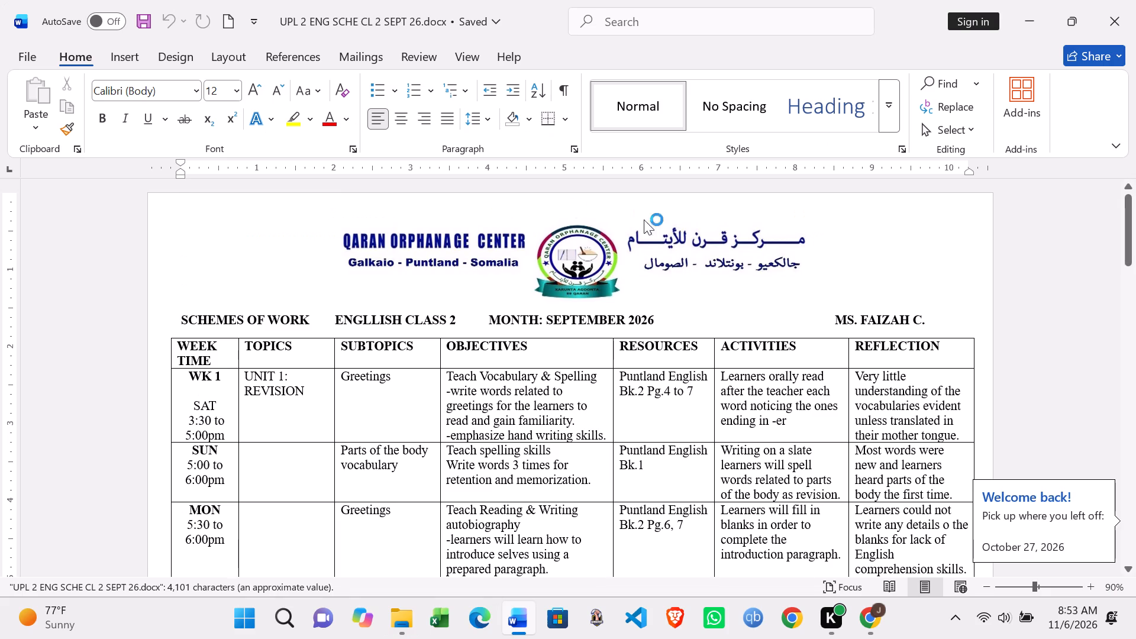
pyautogui.moveTo(1125, 230); pyautogui.dragTo(1135, 299)
pyautogui.scroll(1, 1126, 235)
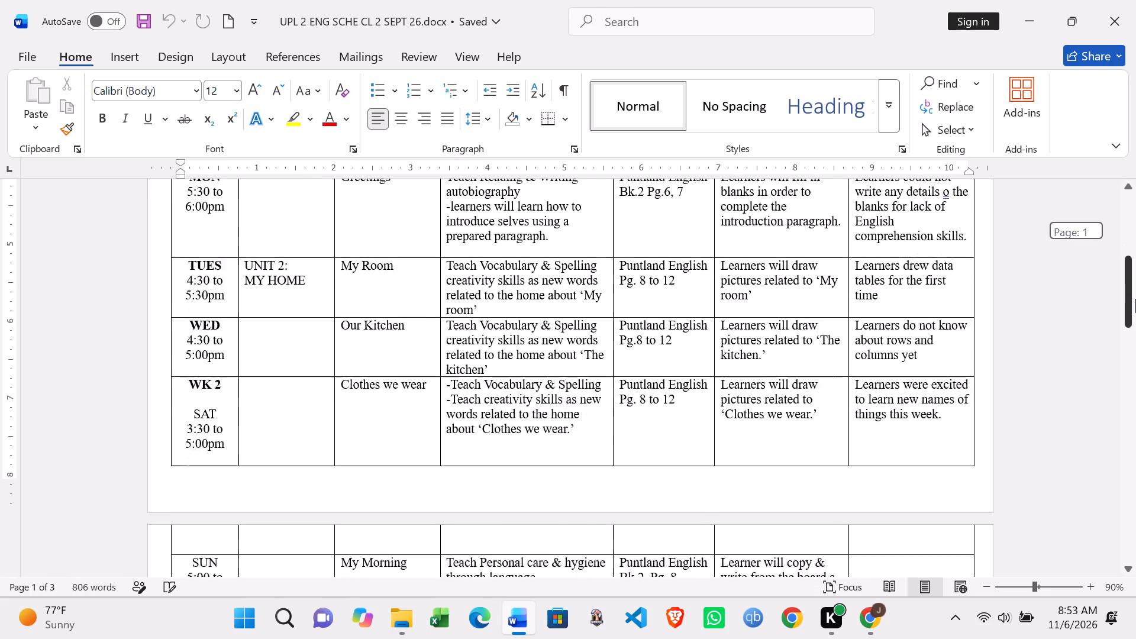
pyautogui.scroll(1, 1135, 299)
pyautogui.moveTo(1135, 299); pyautogui.dragTo(1135, 482)
pyautogui.scroll(1, 1135, 337)
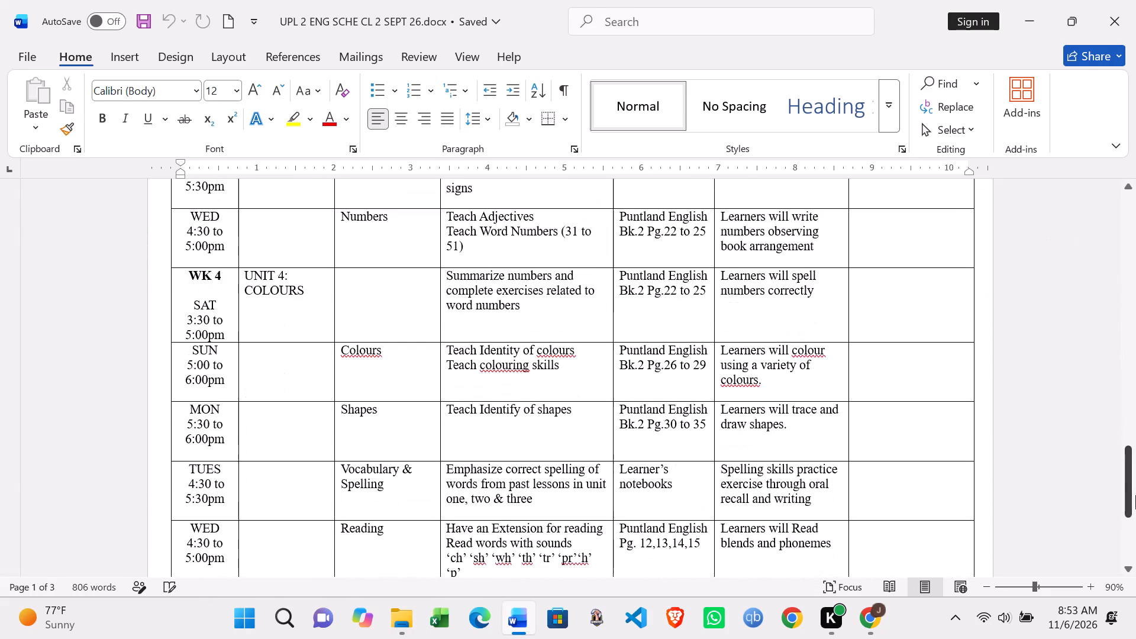
pyautogui.scroll(1, 1135, 495)
pyautogui.click(1109, 26)
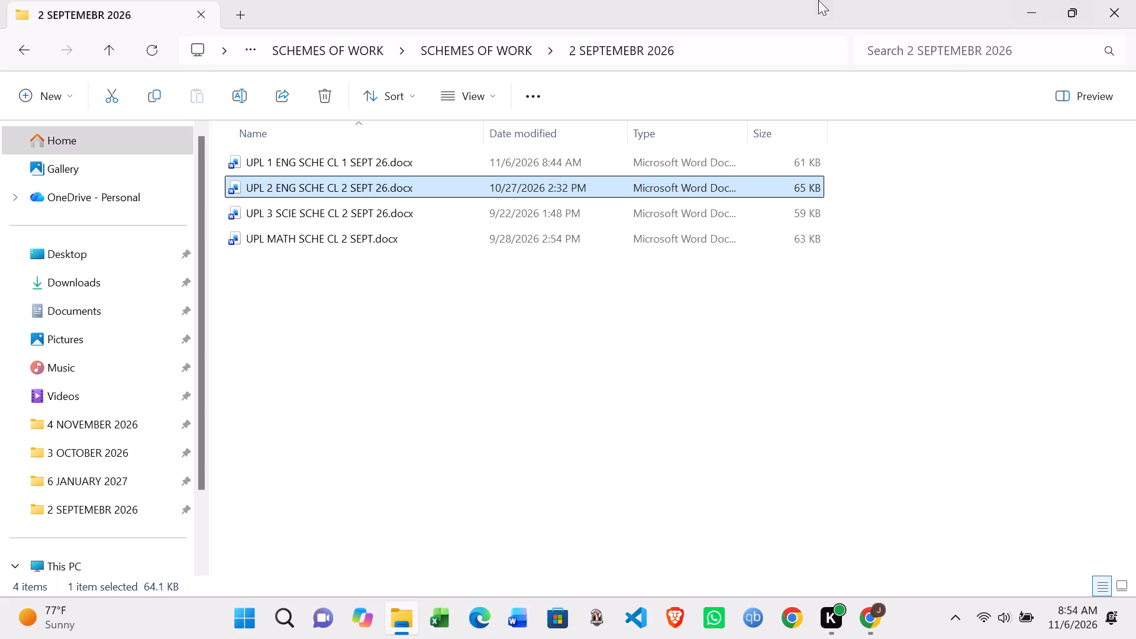
# Reopen 2 ENG SCHE CL 2 OCT 26.docx from the 3 OCTOBER 2026 folder, check its later weeks, and close it.
pyautogui.click(108, 51)
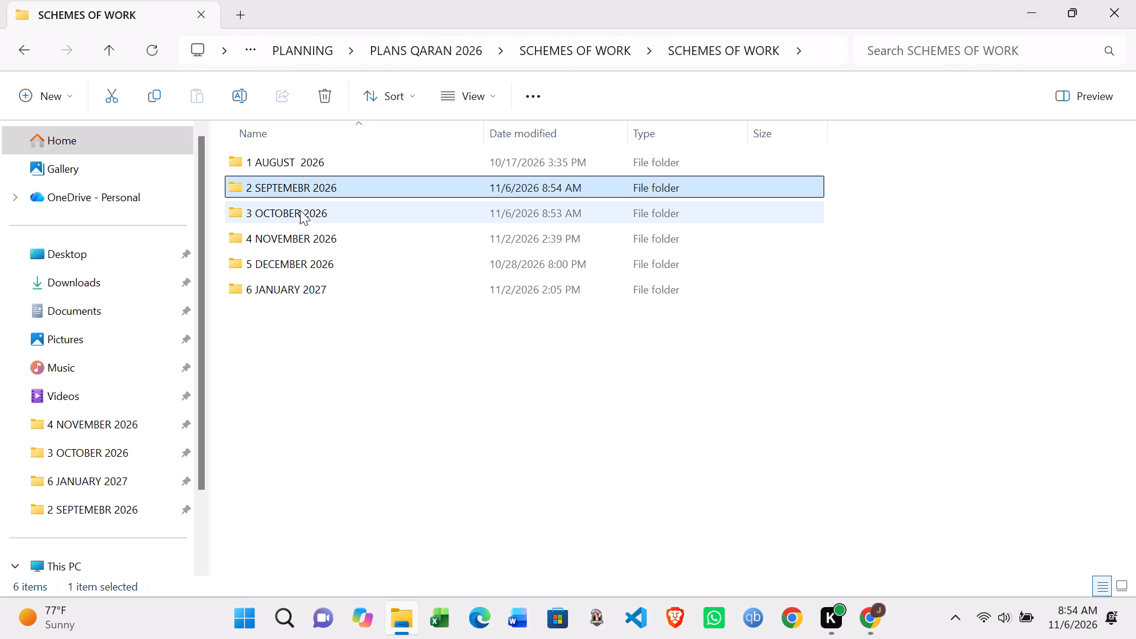
pyautogui.click(299, 215)
pyautogui.doubleClick(299, 215)
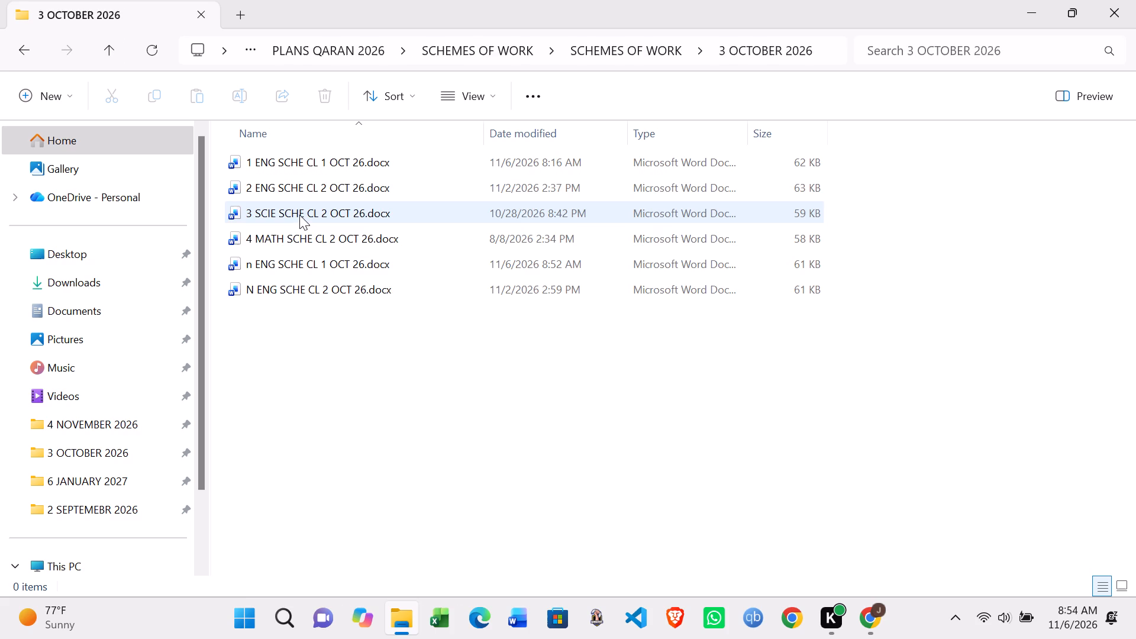
pyautogui.doubleClick(301, 192)
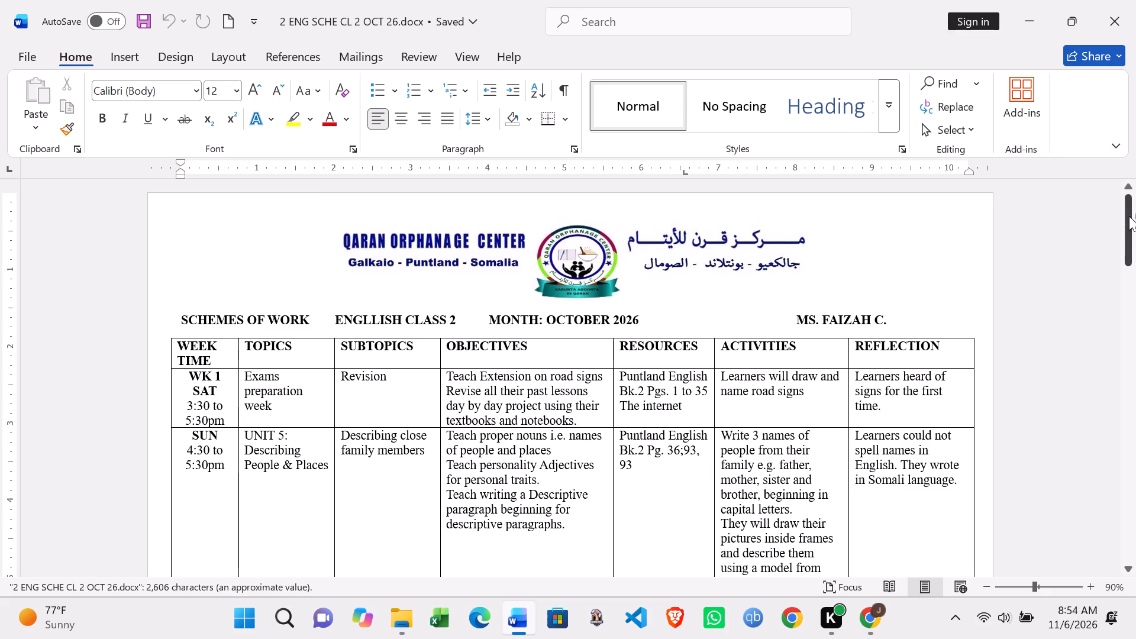
pyautogui.moveTo(1128, 216); pyautogui.dragTo(1135, 393)
pyautogui.scroll(1, 1135, 282)
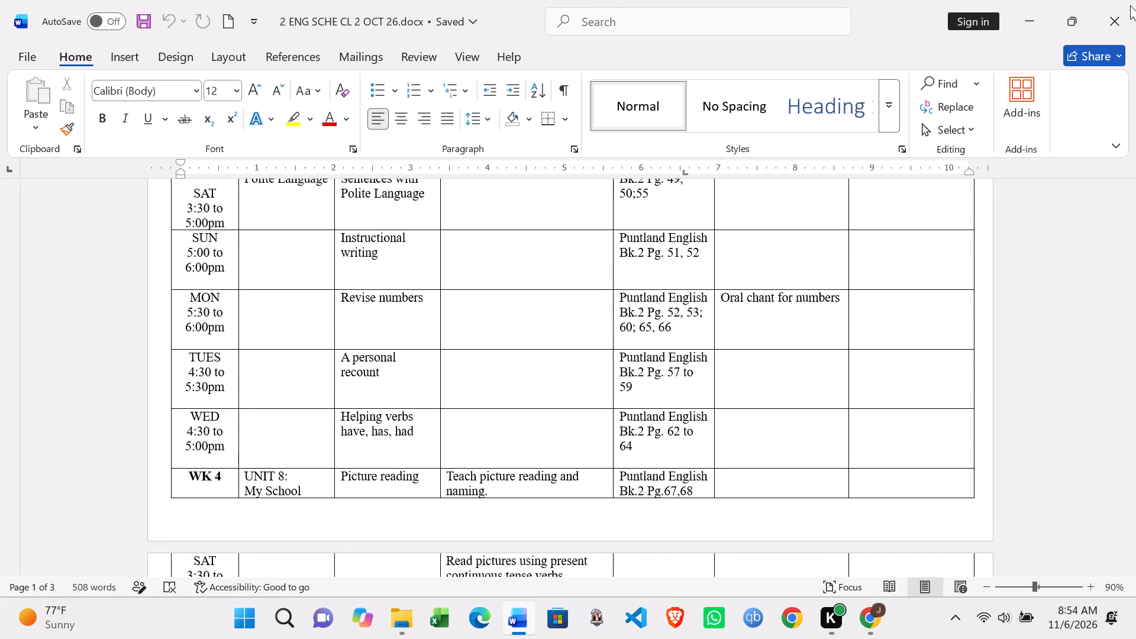
pyautogui.click(1120, 18)
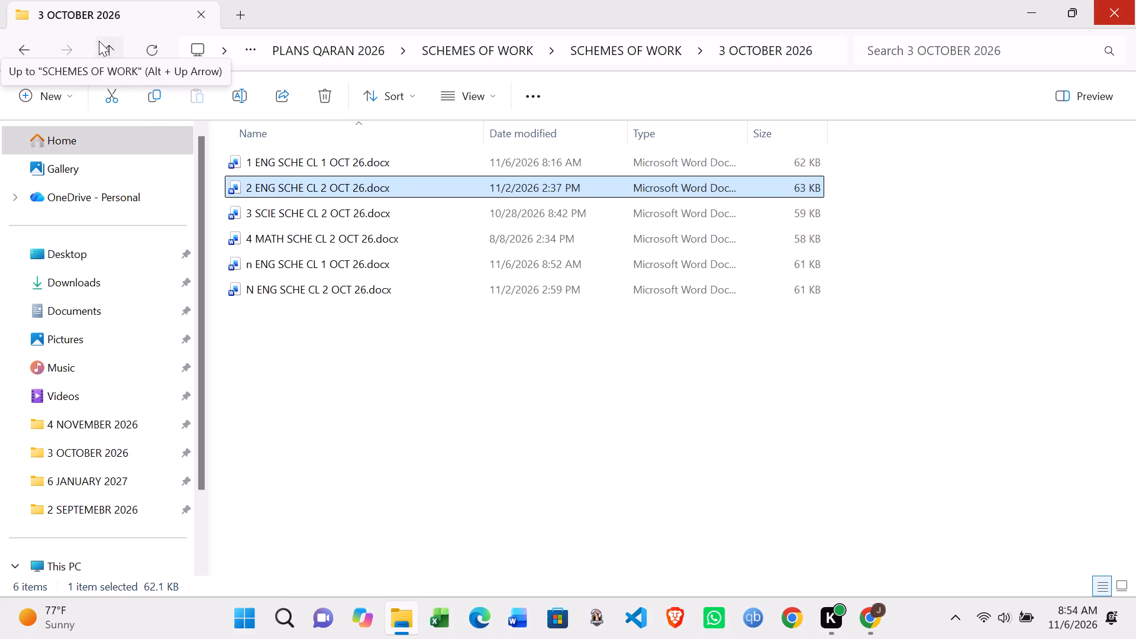
# Go back up to the SCHEMES OF WORK folder containing the monthly subfolders.
pyautogui.click(115, 48)
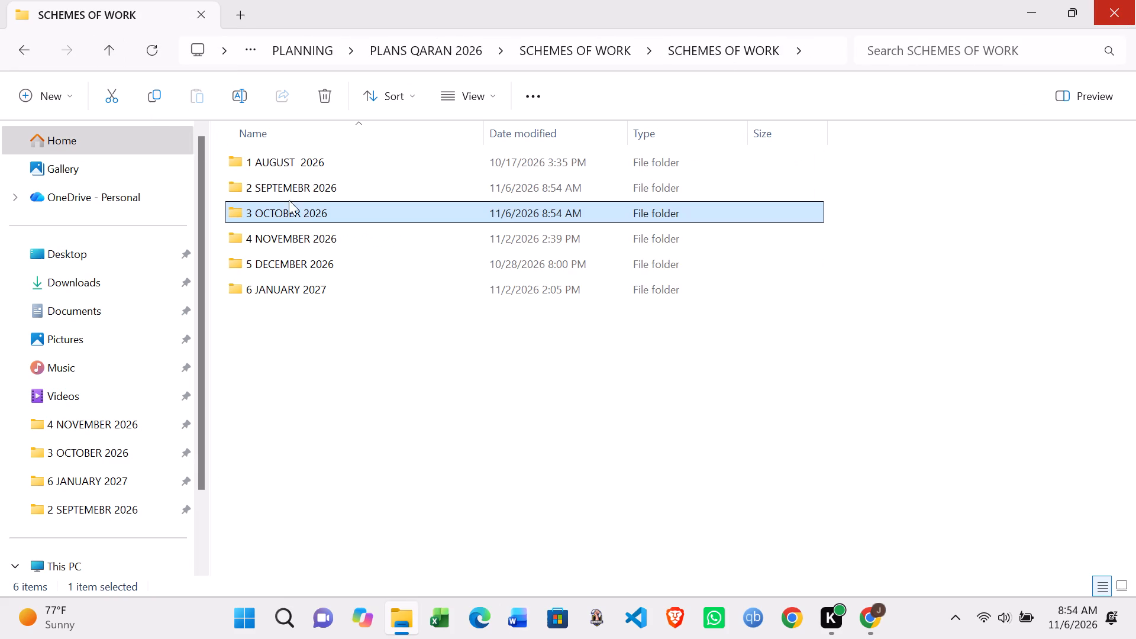
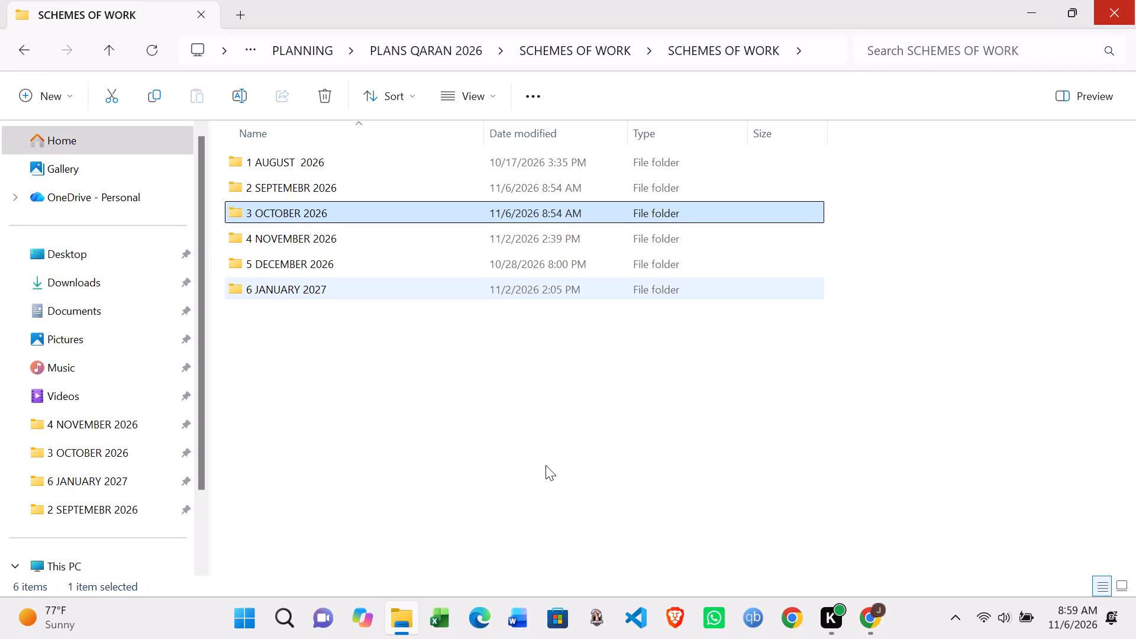
# Open UPL 2 ENG SCHE CL 2 AUG 26.docx from the 1 AUGUST 2026 folder, review its weeks through the end, and close it.
pyautogui.doubleClick(277, 155)
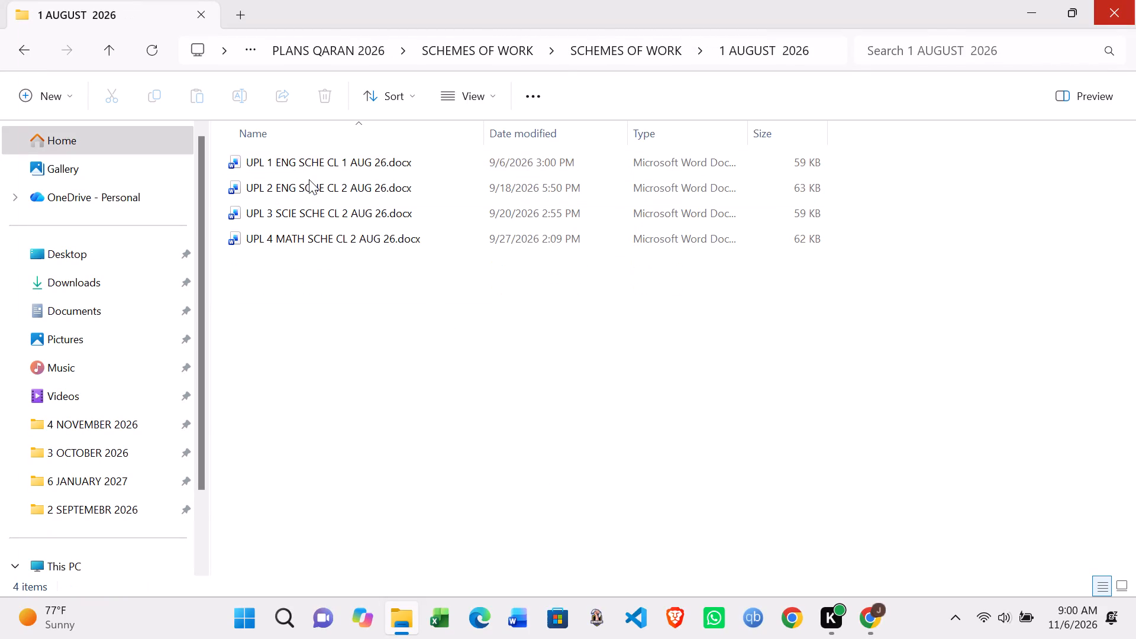
pyautogui.doubleClick(309, 179)
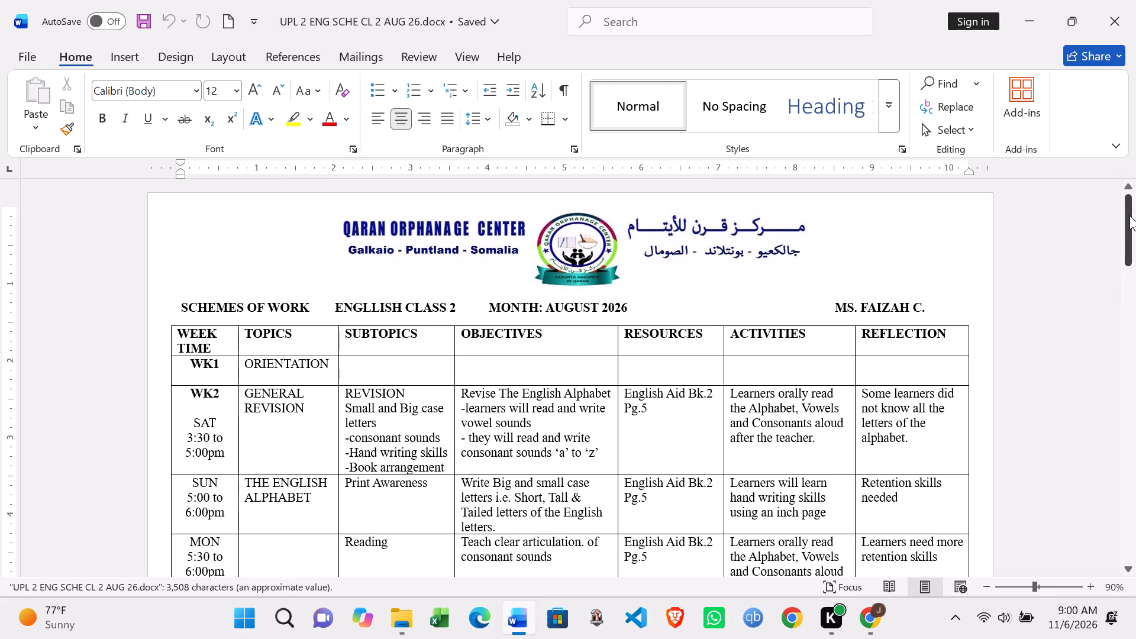
pyautogui.moveTo(1127, 218); pyautogui.dragTo(1135, 415)
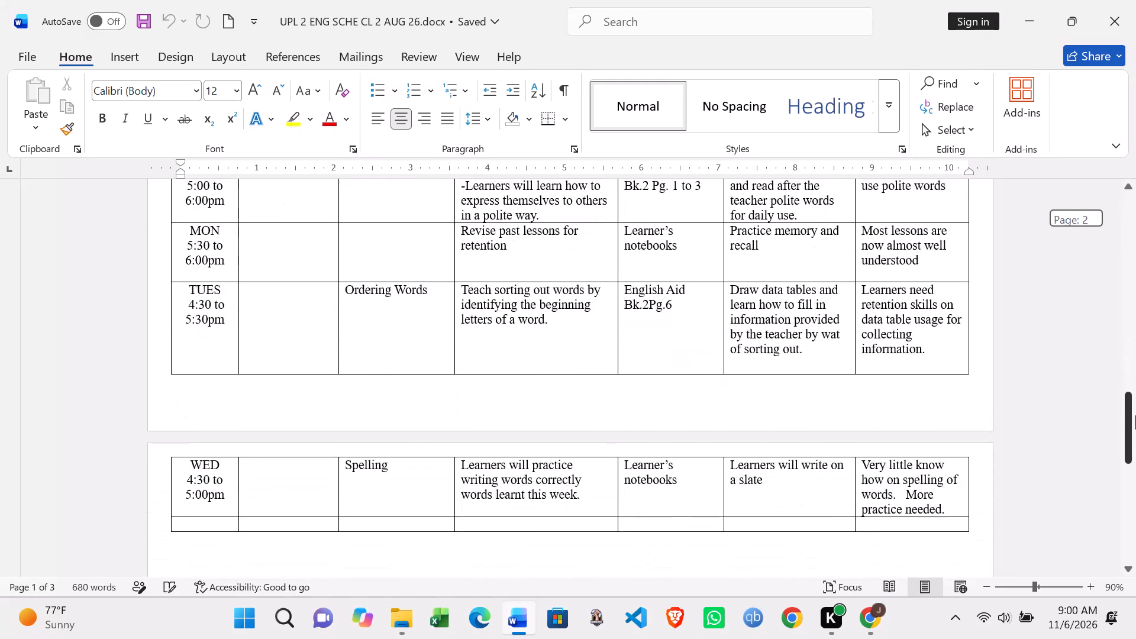
pyautogui.moveTo(1135, 415); pyautogui.dragTo(1135, 441)
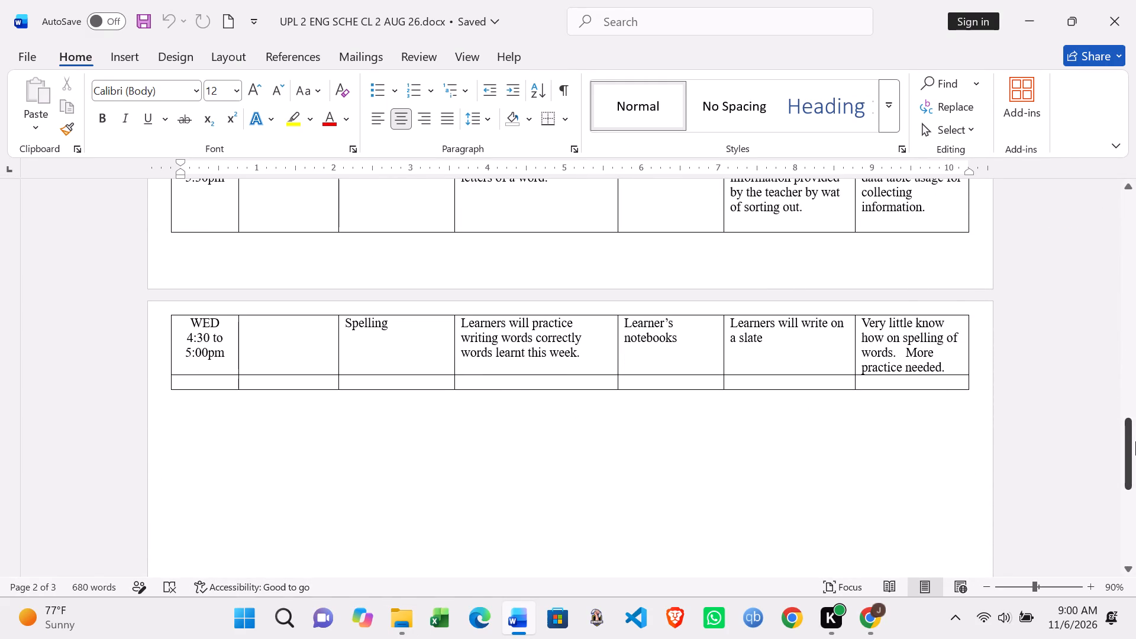
pyautogui.click(1123, 37)
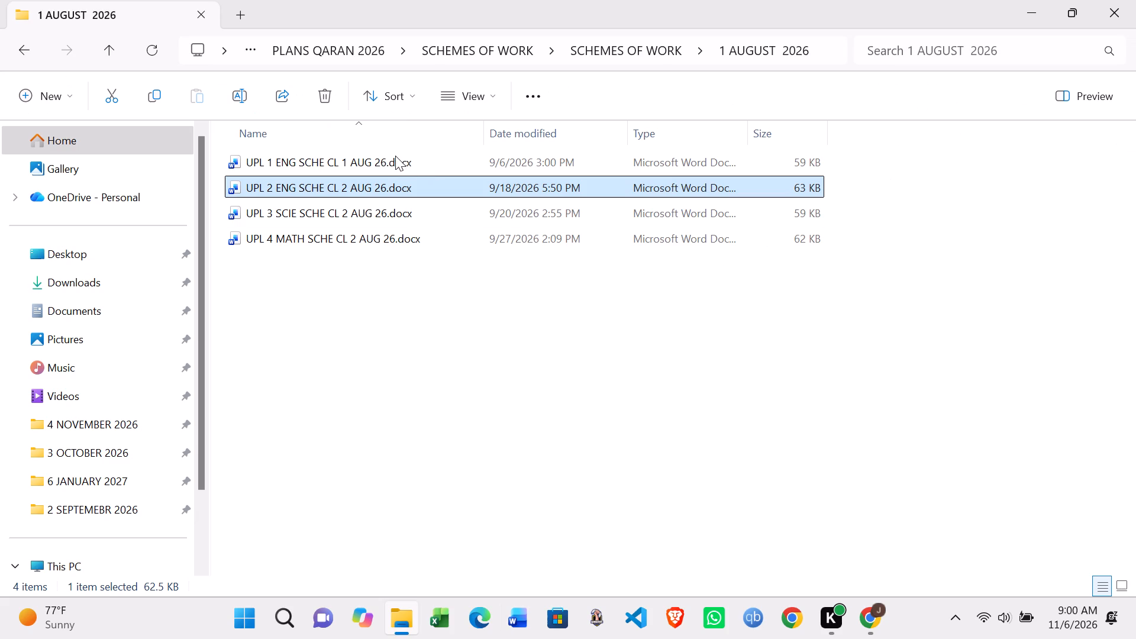
# Open UPL 1 ENG SCHE CL 1 AUG 26.docx, look through the weeks of the Class 1 English scheme, and close it.
pyautogui.doubleClick(395, 156)
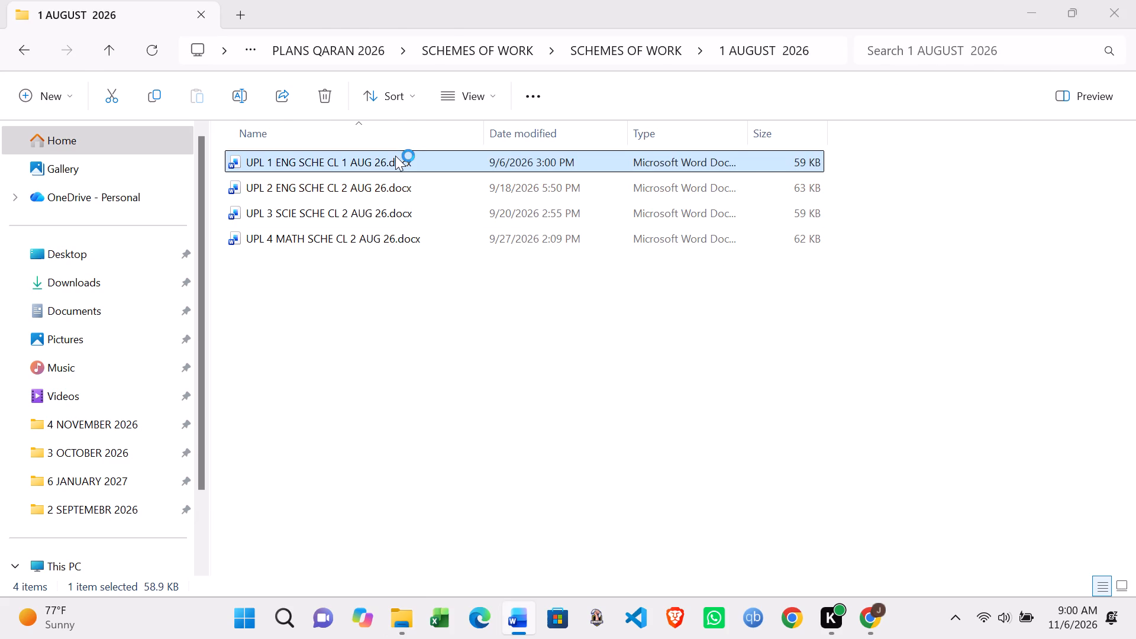
pyautogui.moveTo(1124, 255); pyautogui.dragTo(1135, 272)
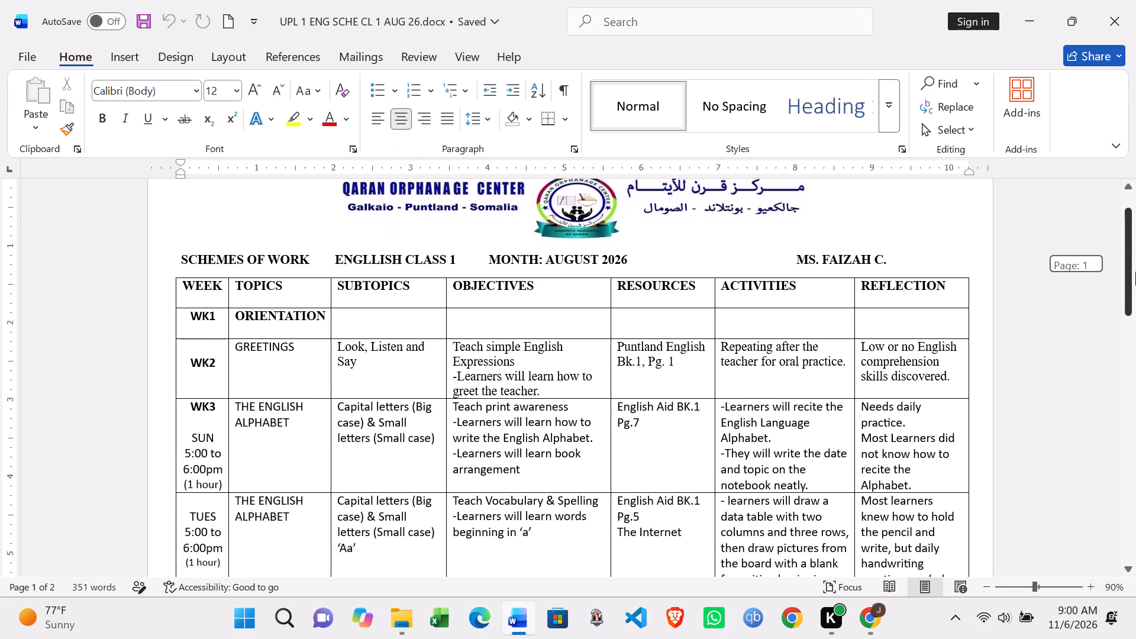
pyautogui.moveTo(1135, 272); pyautogui.dragTo(1107, 292)
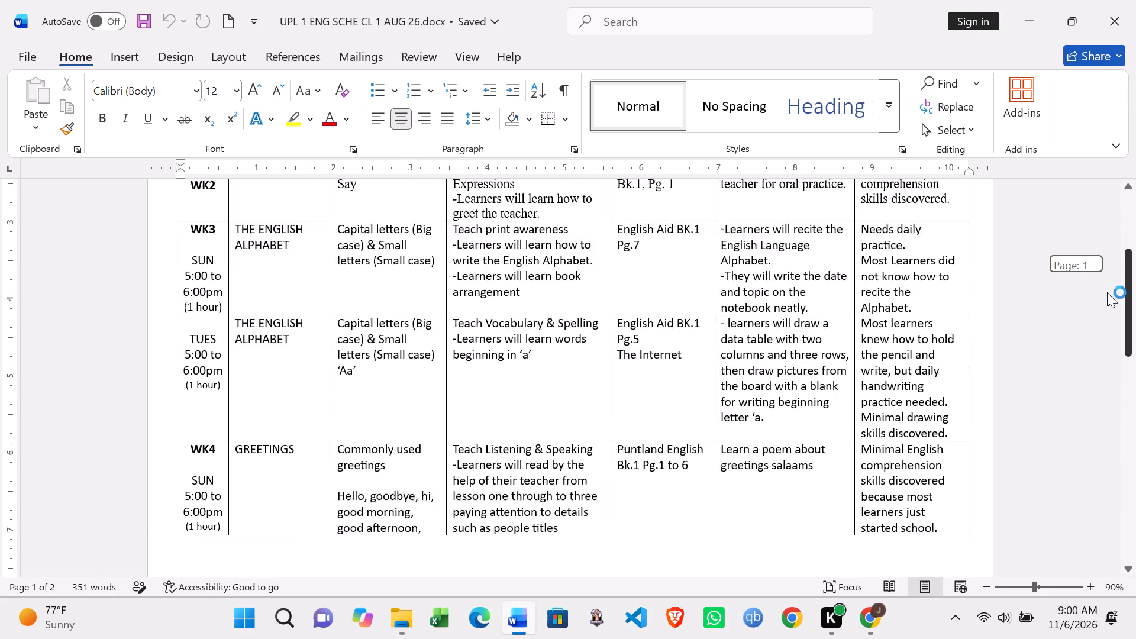
pyautogui.moveTo(1107, 292); pyautogui.dragTo(1100, 217)
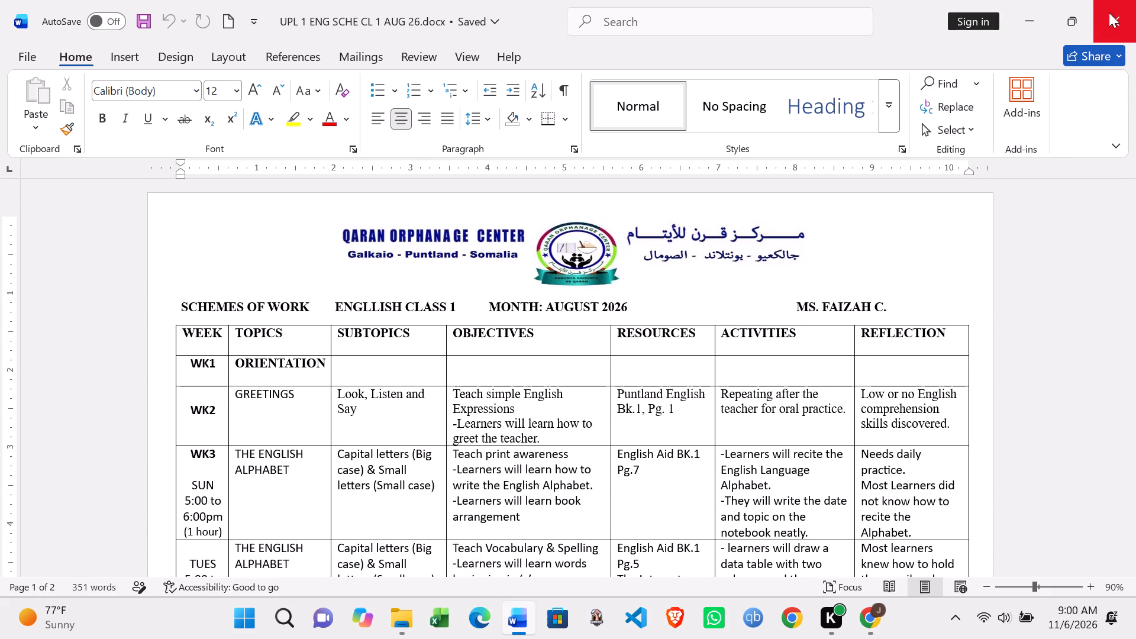
pyautogui.click(1125, 16)
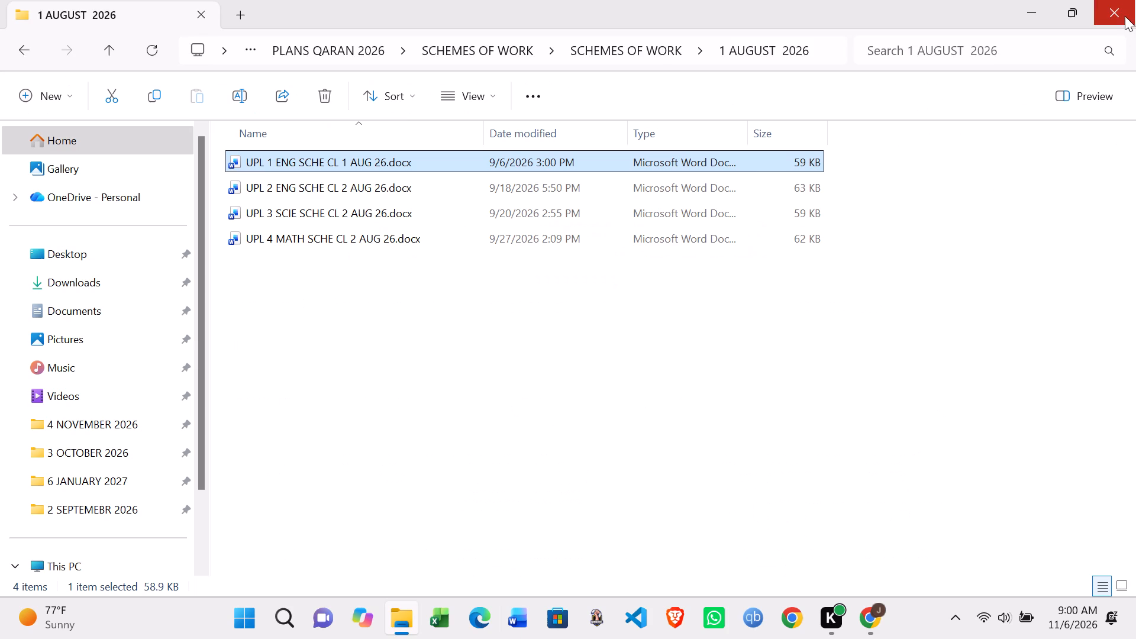
# Open UPL 1 ENG SCHE CL 1 SEPT 26.docx from the 2 SEPTEMEBR 2026 folder, check its weeks and reflections, and close it.
pyautogui.click(98, 56)
pyautogui.doubleClick(328, 189)
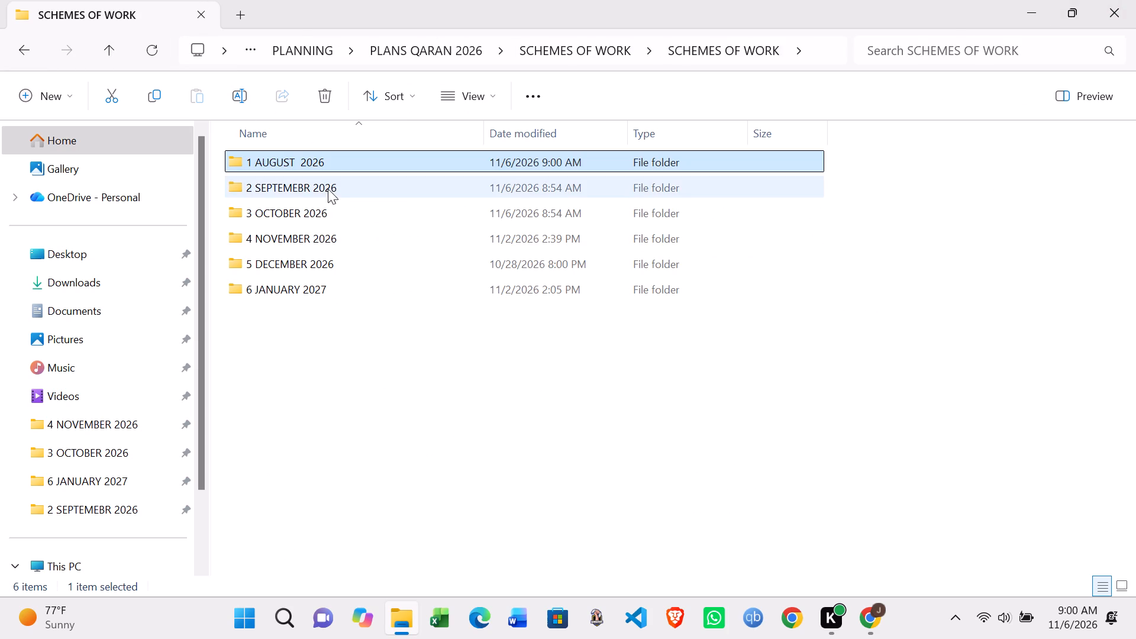
pyautogui.doubleClick(338, 162)
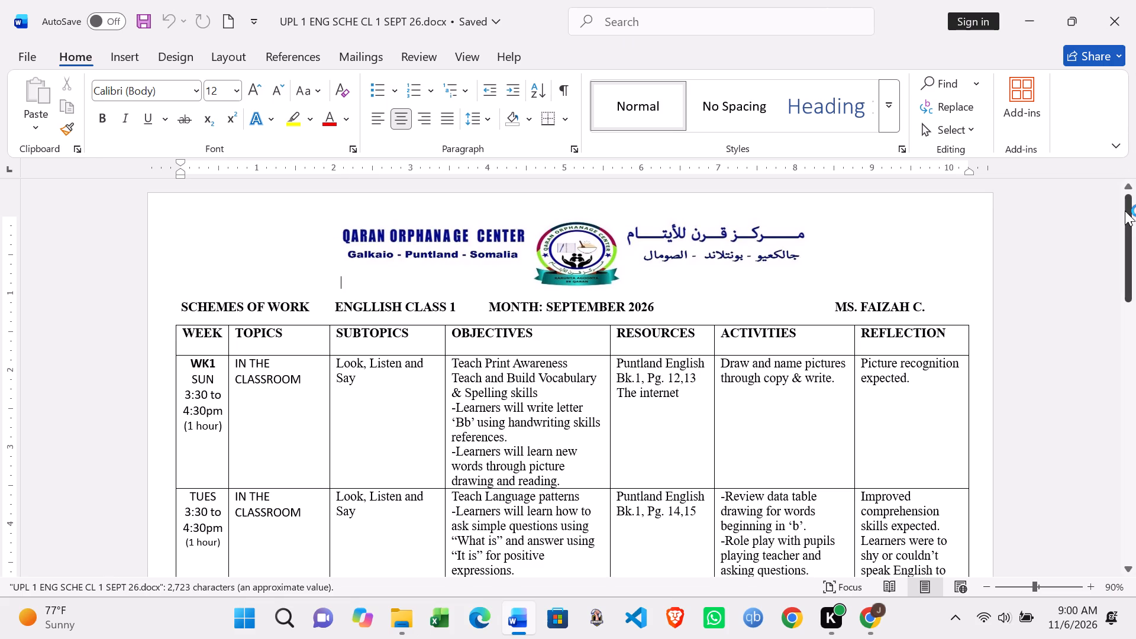
pyautogui.moveTo(1125, 216); pyautogui.dragTo(1135, 392)
pyautogui.scroll(1, 1135, 246)
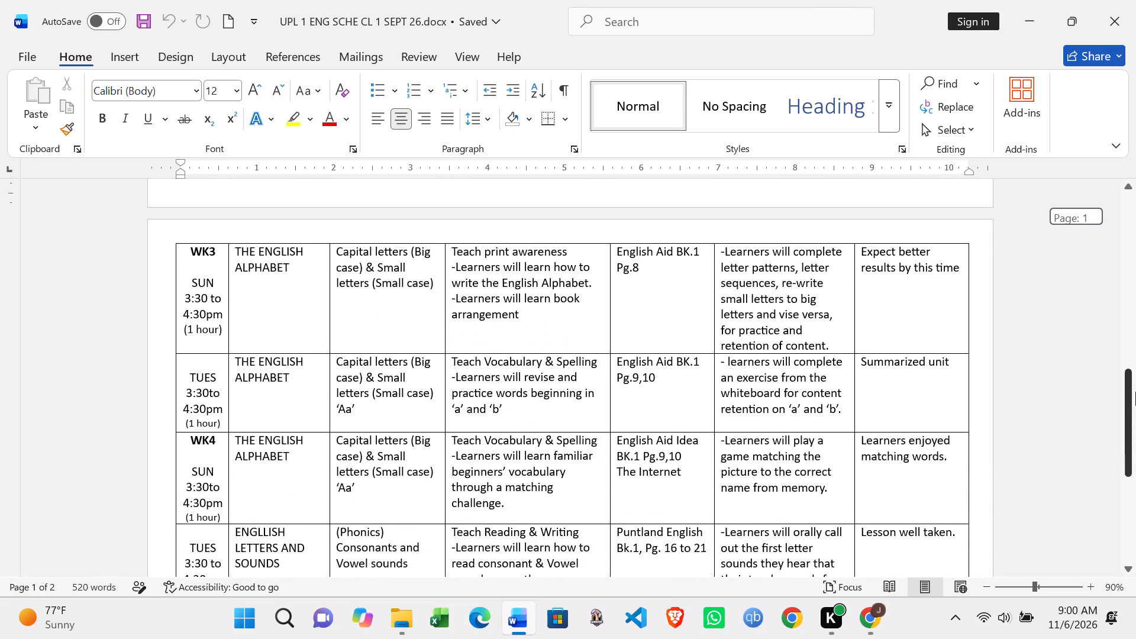
pyautogui.moveTo(1135, 392); pyautogui.dragTo(1135, 422)
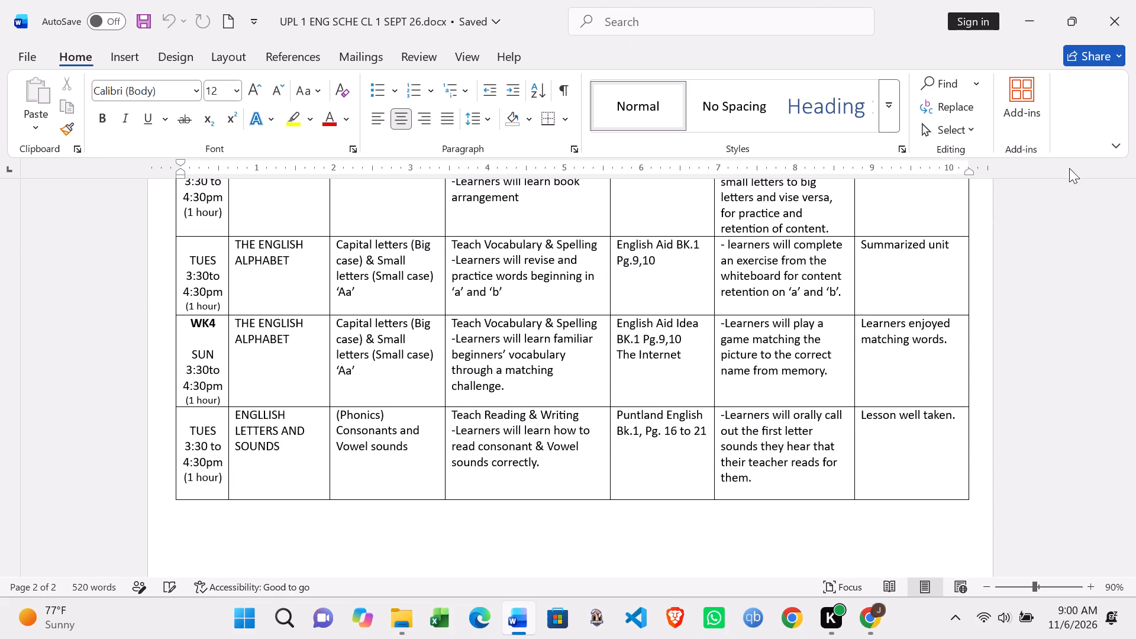
pyautogui.click(1114, 8)
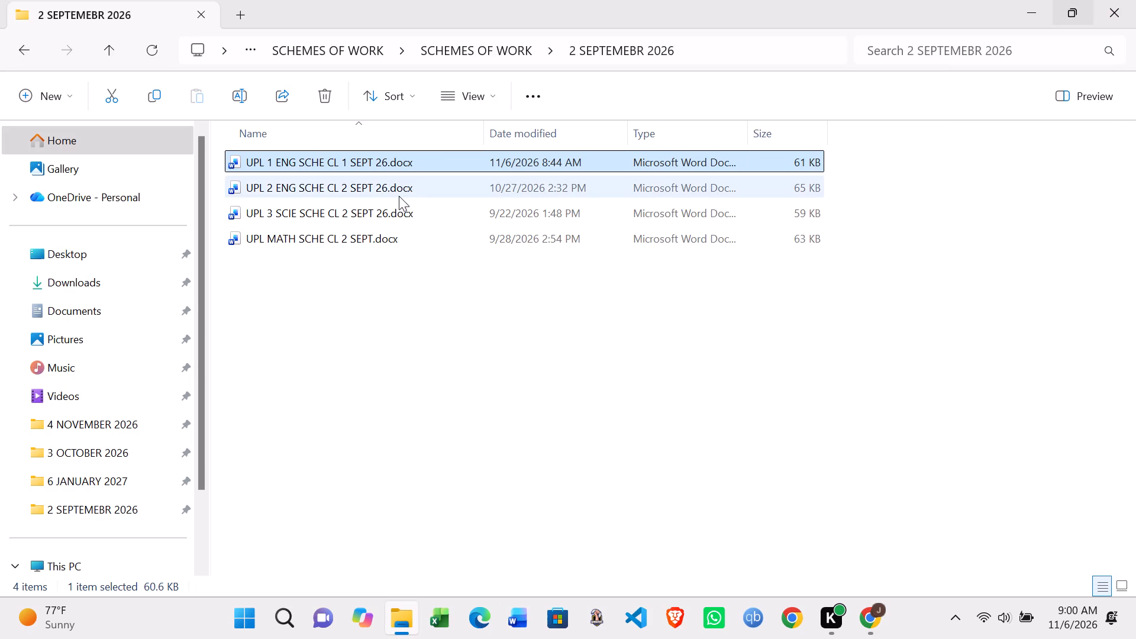
# Open UPL 2 ENG SCHE CL 2 SEPT 26.docx and delete an extra blank line from the Week 2 Saturday reflection cell.
pyautogui.tripleClick(399, 196)
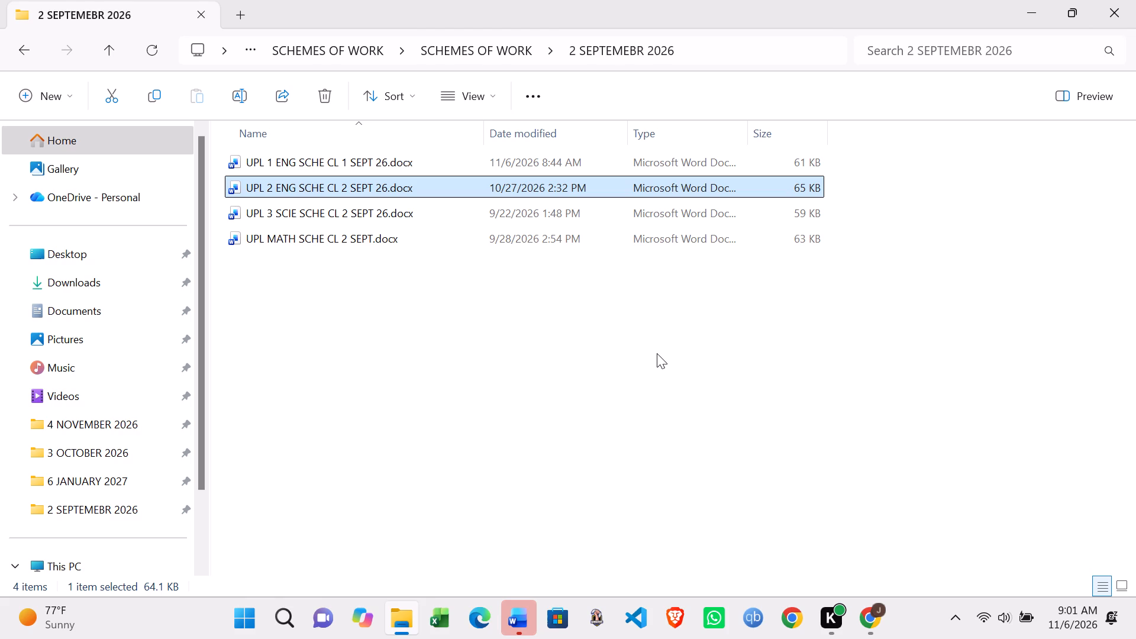
pyautogui.doubleClick(606, 181)
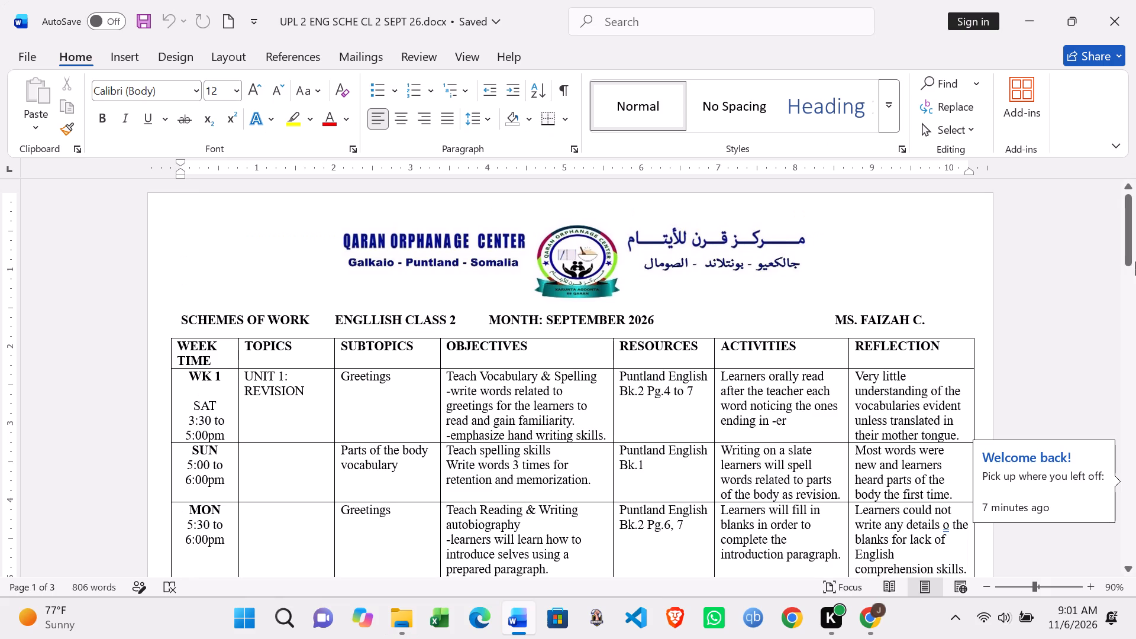
pyautogui.moveTo(1127, 240); pyautogui.dragTo(1135, 337)
pyautogui.scroll(1, 1135, 281)
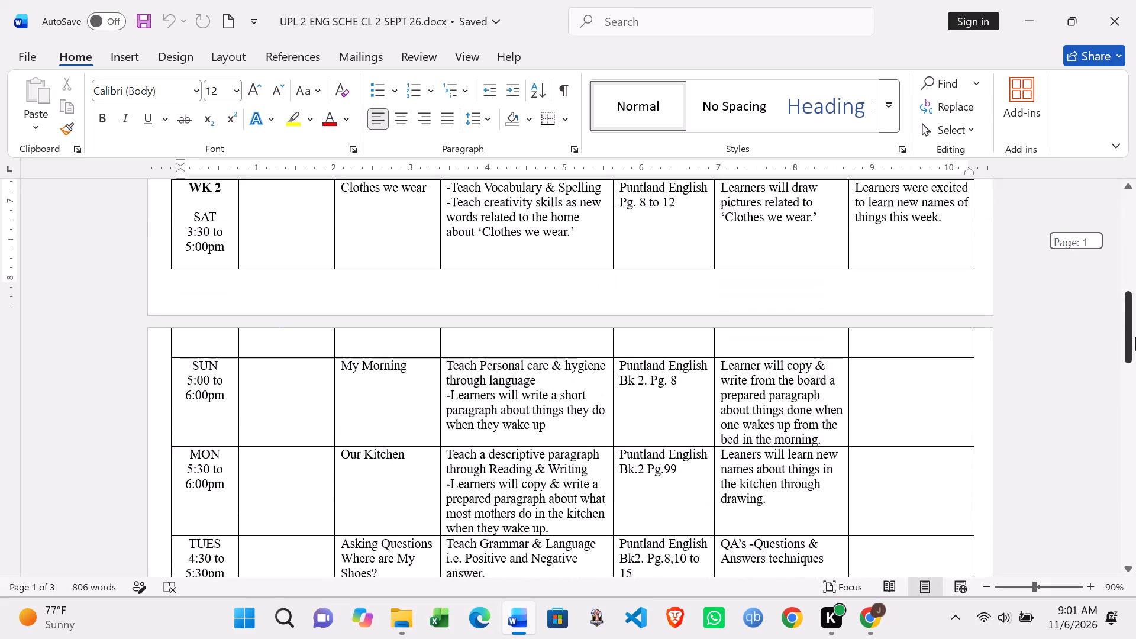
pyautogui.moveTo(1135, 337); pyautogui.dragTo(1135, 325)
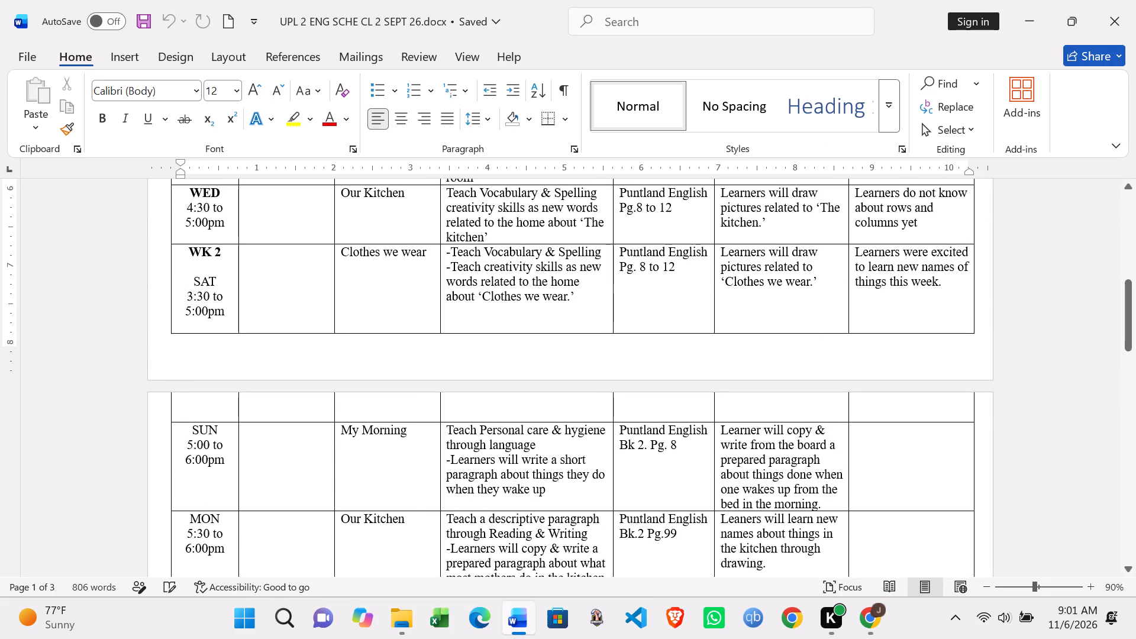
pyautogui.click(953, 286)
pyautogui.press('Delete')
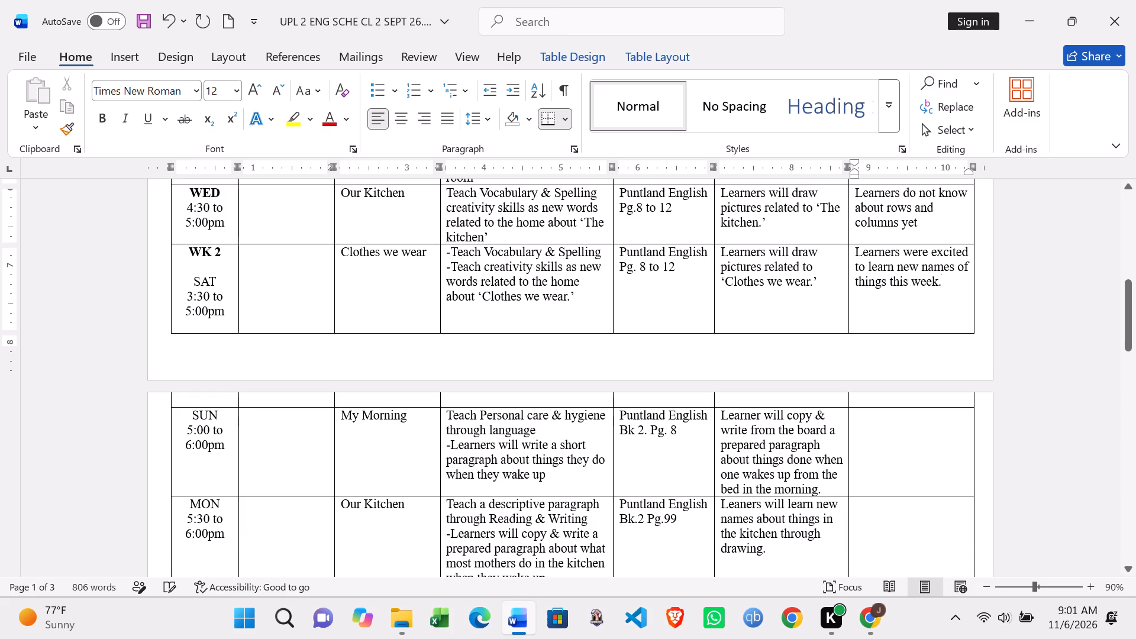
# Place the cursor in the empty Reflection cell of the Week 2 Sunday lesson, My Morning.
pyautogui.click(886, 424)
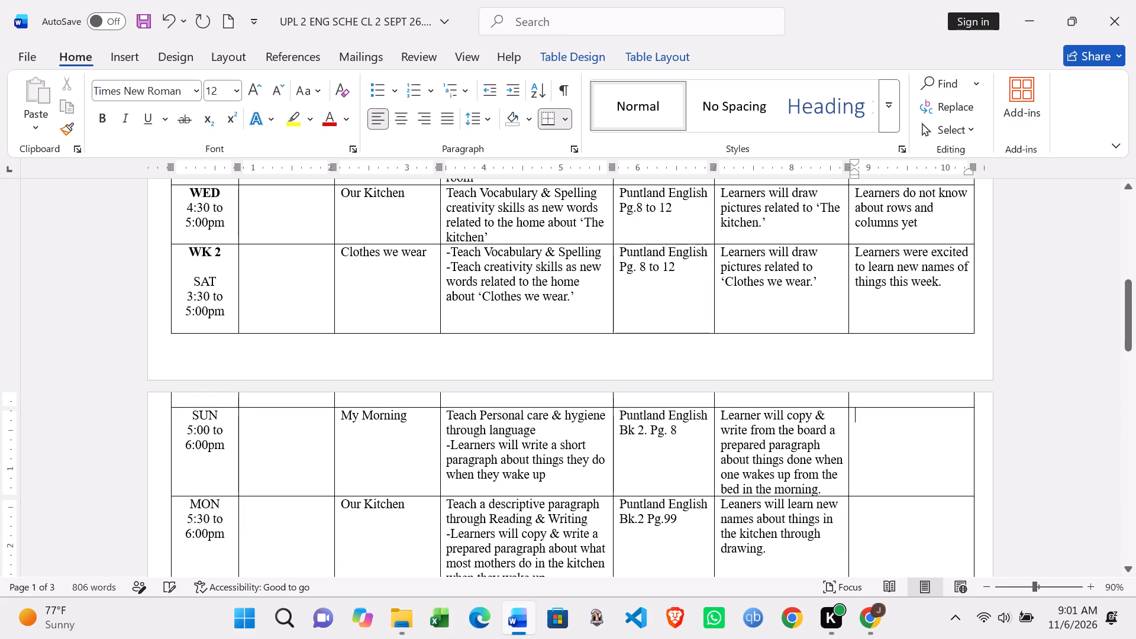
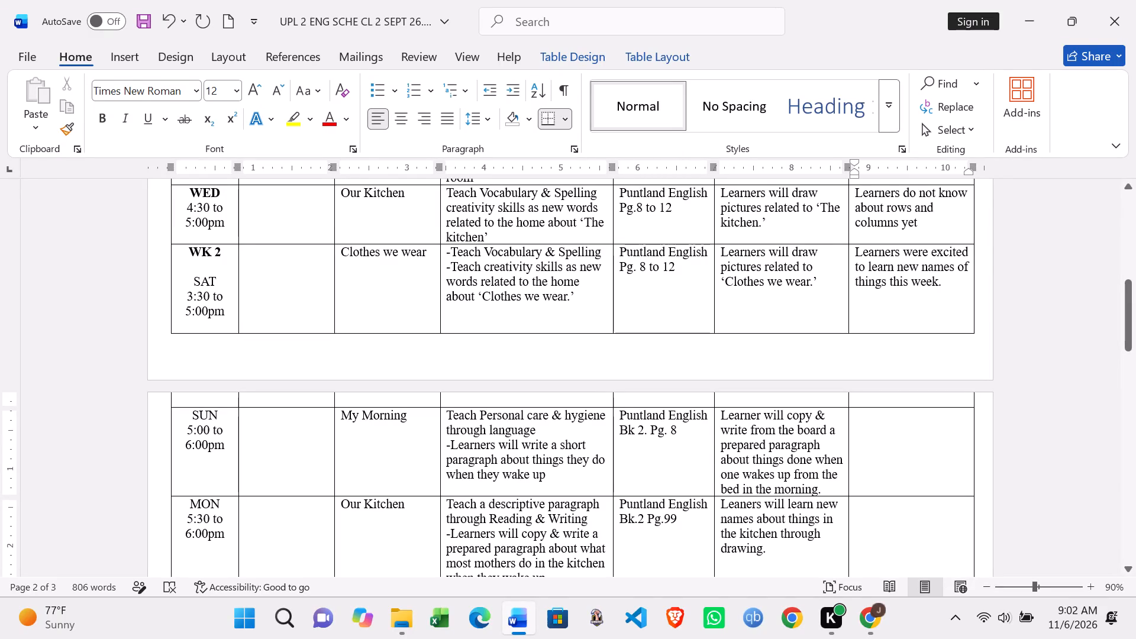
# Reword the start of the Week 2 Saturday reflection, Clothes we wear, to read "Learners learnt new names of things".
pyautogui.click(970, 253)
pyautogui.press('BackSpace')
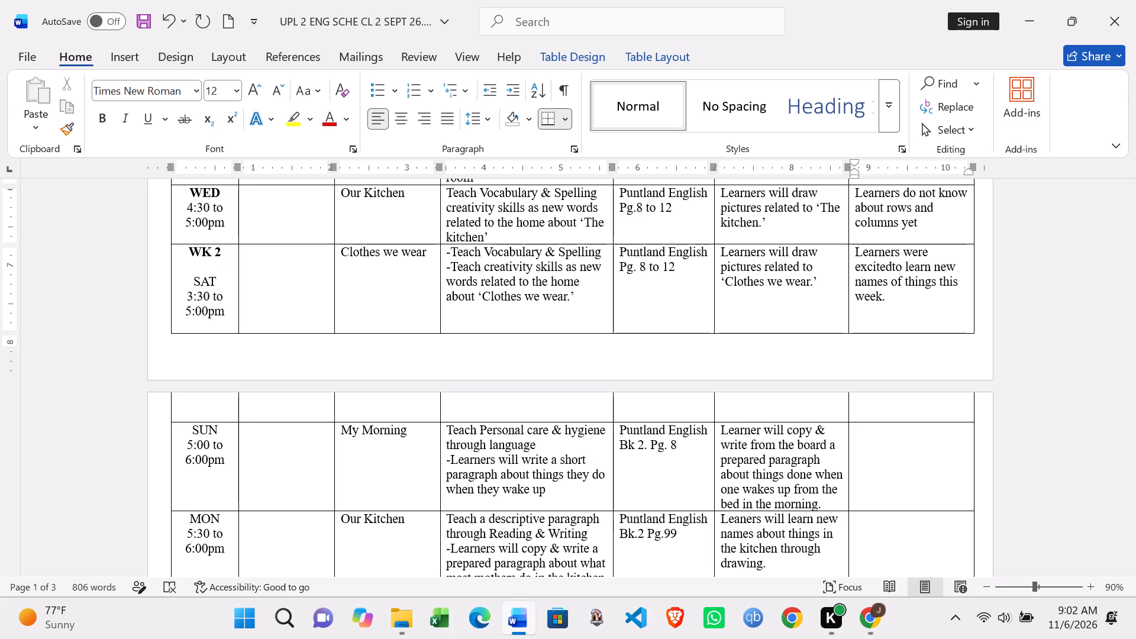
pyautogui.press('BackSpace')
pyautogui.press('BackSpace')
pyautogui.press('BackSpace')
pyautogui.press('BackSpace')
pyautogui.press('BackSpace')
pyautogui.press('BackSpace')
pyautogui.press('BackSpace')
pyautogui.press('BackSpace')
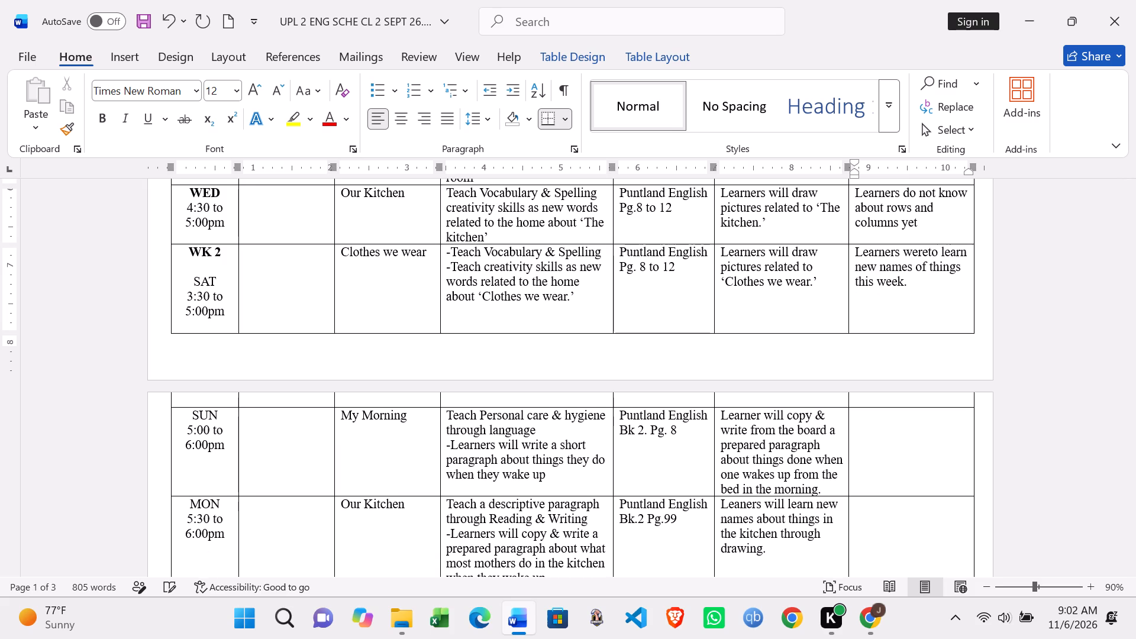
pyautogui.press('BackSpace')
pyautogui.press('BackSpace')
pyautogui.press('BackSpace')
pyautogui.press('BackSpace')
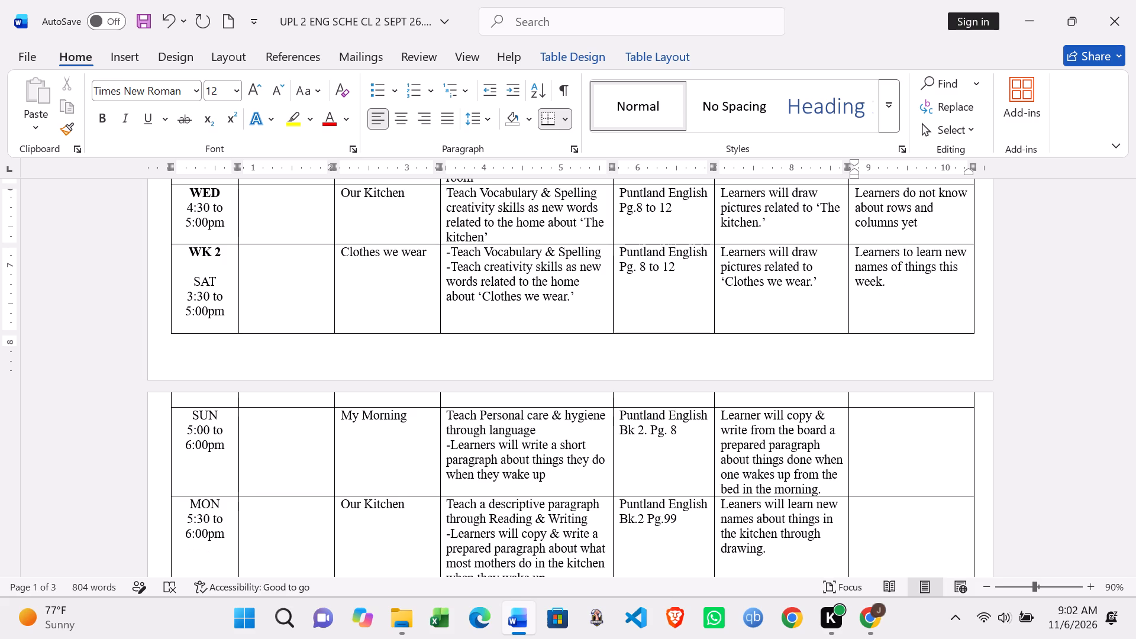
pyautogui.press('Delete')
pyautogui.press('Delete')
pyautogui.press('Delete')
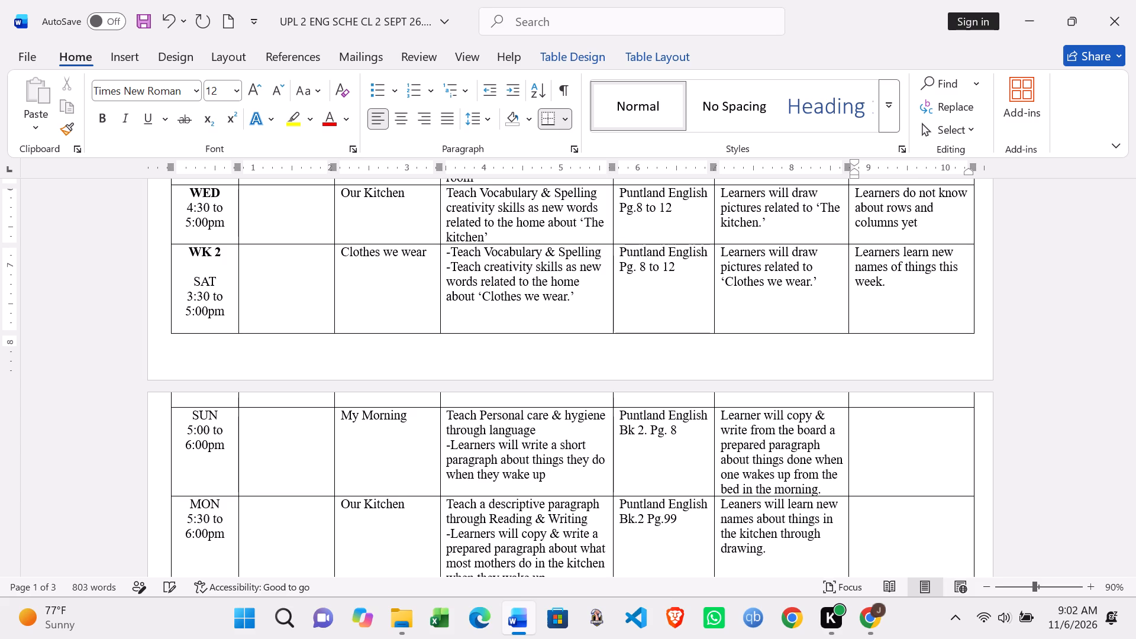
pyautogui.click(931, 250)
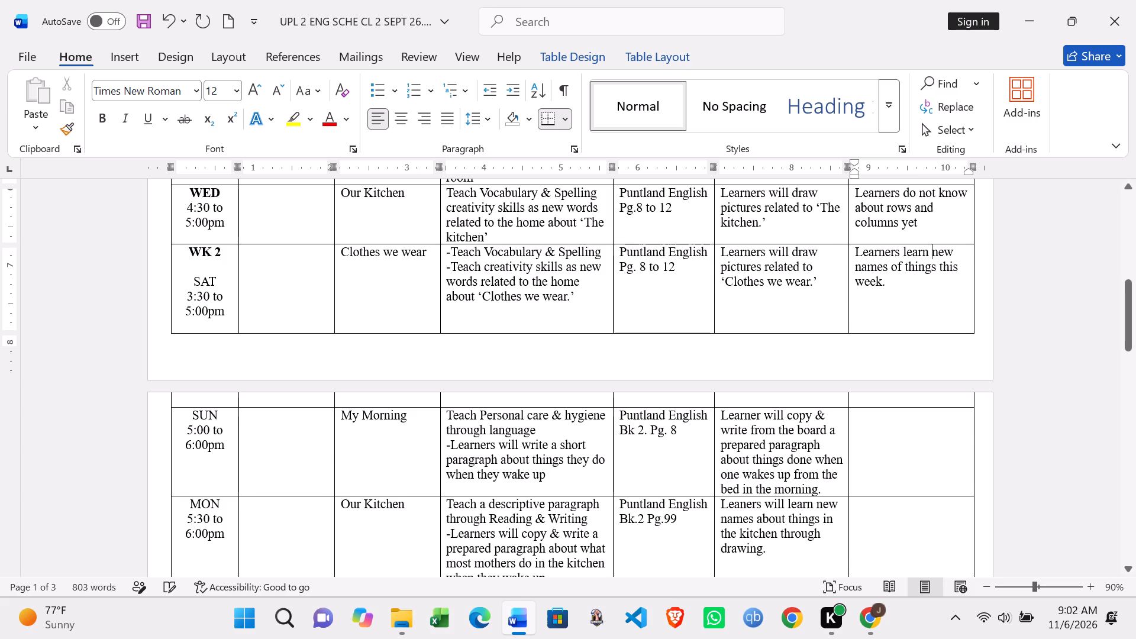
pyautogui.press('Left')
pyautogui.press('t')
# End the Week 2 Saturday reflection with "related to clothes this week." and tidy the blank lines after it.
pyautogui.click(905, 277)
pyautogui.press('BackSpace')
pyautogui.press('BackSpace')
pyautogui.press('BackSpace')
pyautogui.press('BackSpace')
pyautogui.press('BackSpace')
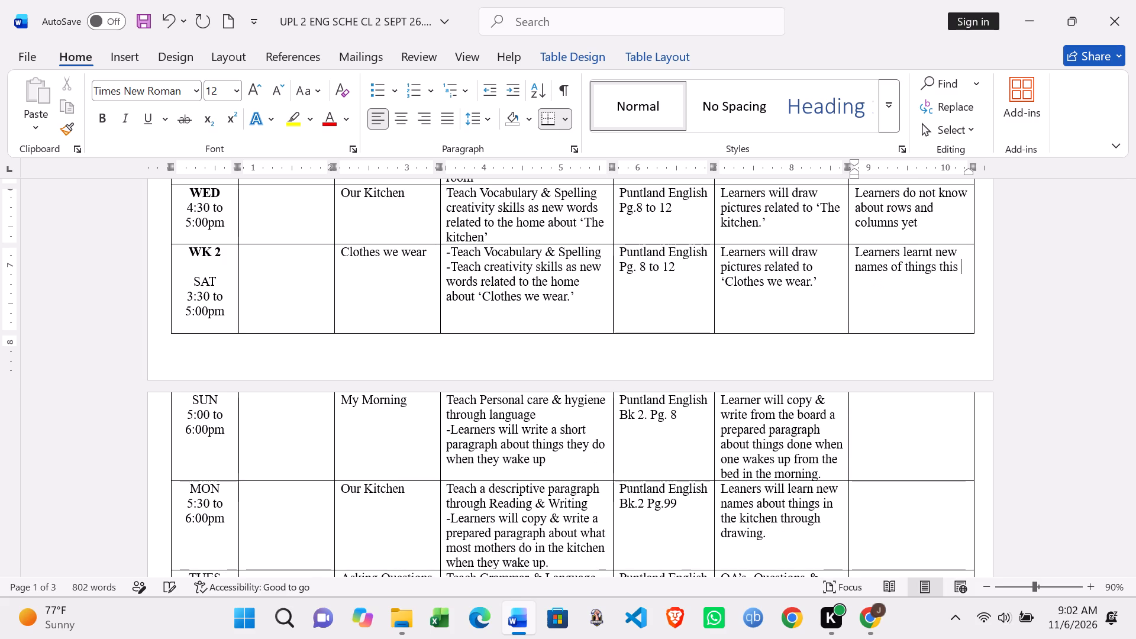
pyautogui.press('BackSpace')
pyautogui.press('BackSpace')
pyautogui.press('BackSpace')
pyautogui.press('BackSpace')
pyautogui.press('BackSpace')
pyautogui.write('related t')
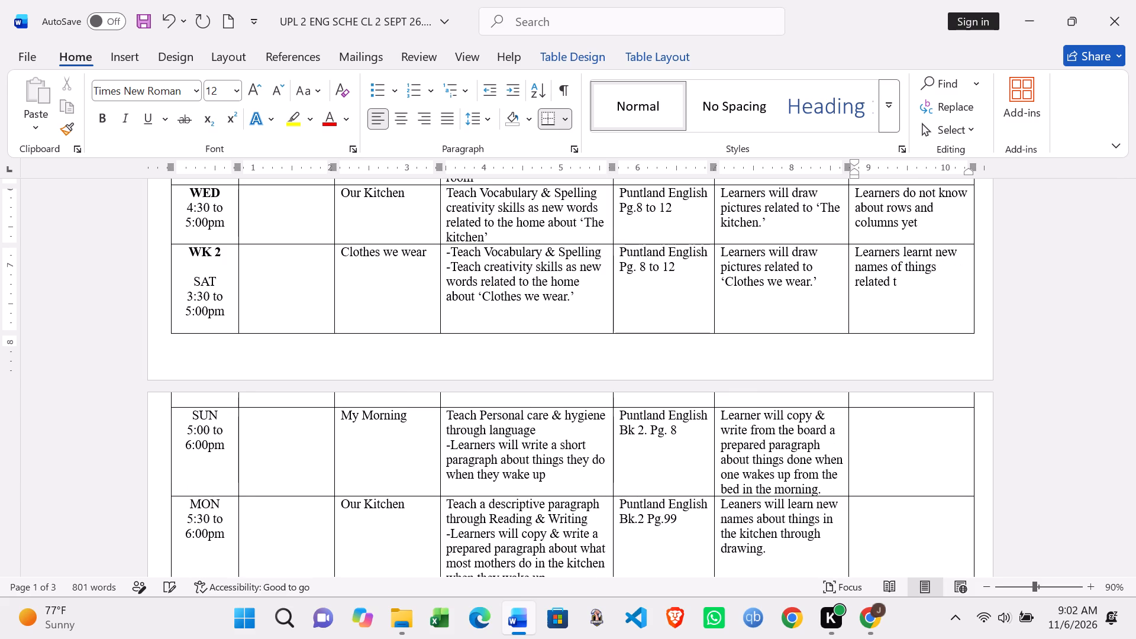
pyautogui.write('o clothes this week.')
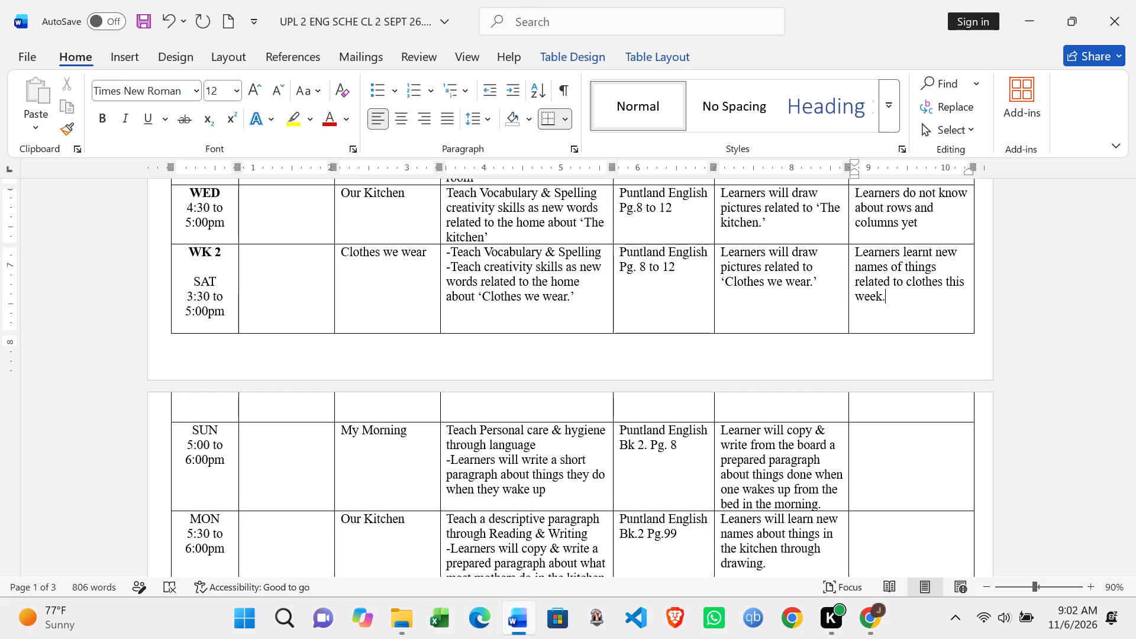
pyautogui.press('Delete')
pyautogui.press('Delete')
pyautogui.press('Return')
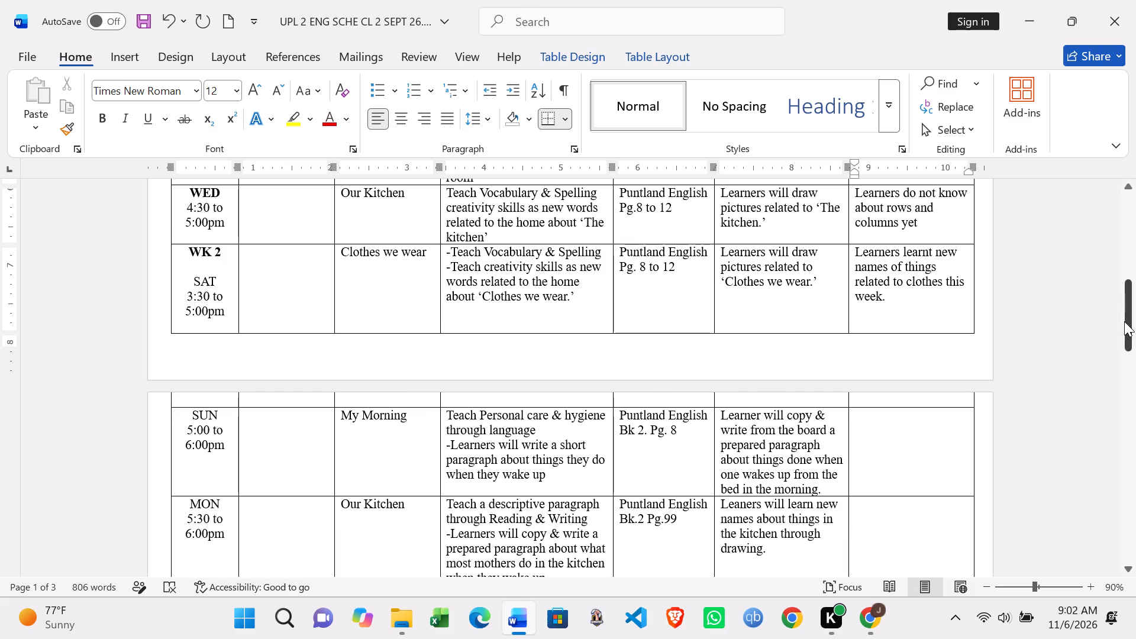
# Correct the Week 1 Saturday Greetings reflection to read "unless translated to their mother tongue".
pyautogui.moveTo(1126, 318); pyautogui.dragTo(1128, 257)
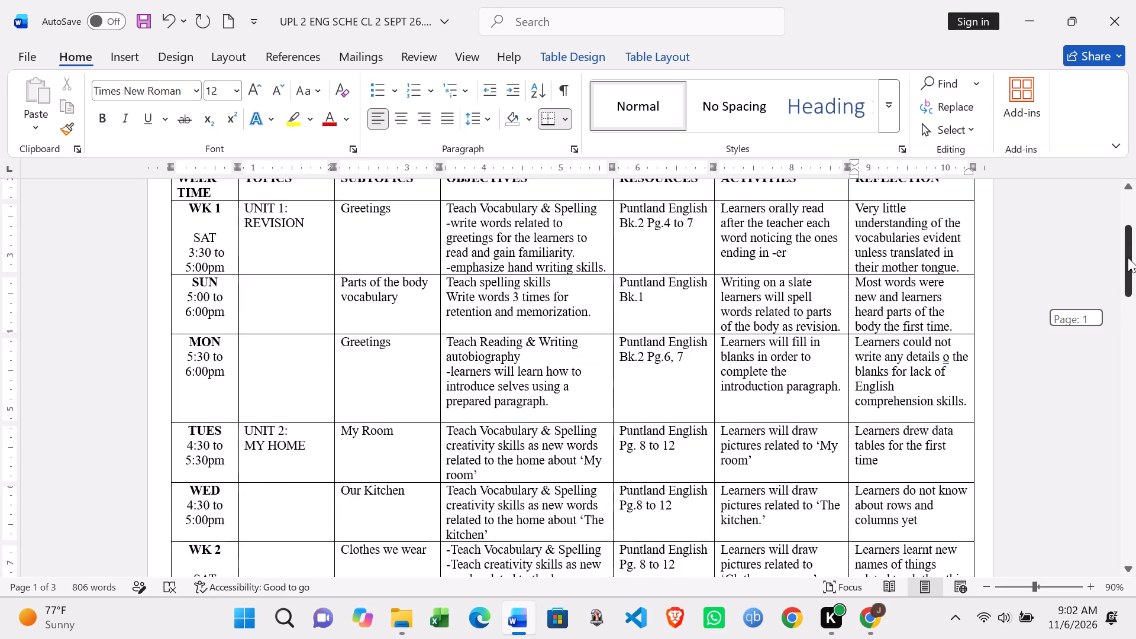
pyautogui.moveTo(1128, 257); pyautogui.dragTo(1128, 267)
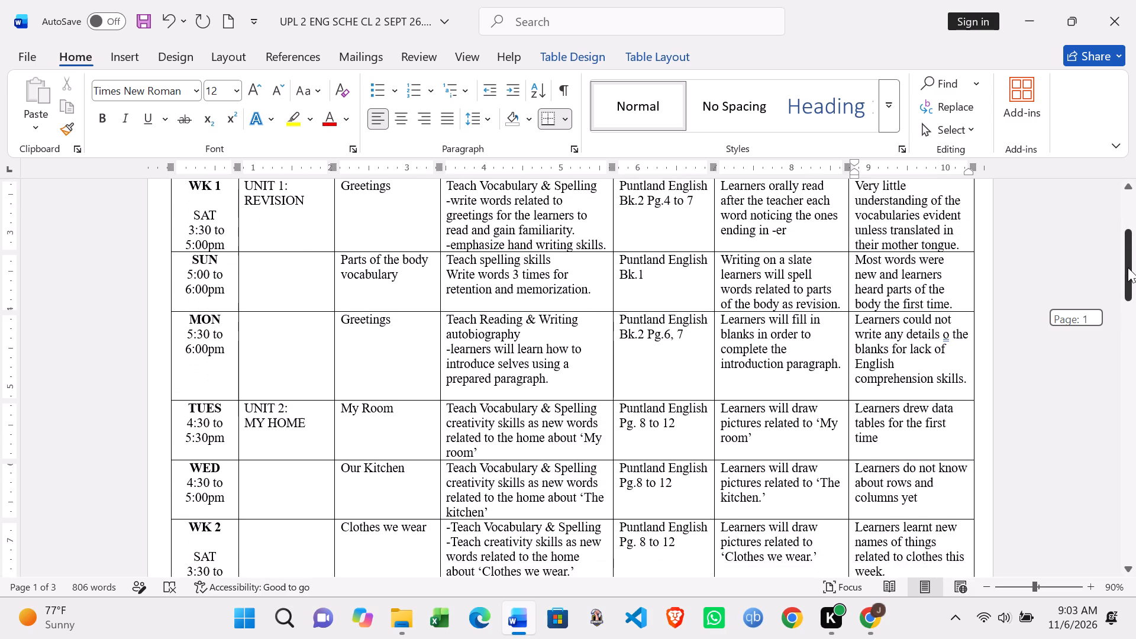
pyautogui.moveTo(1128, 267); pyautogui.dragTo(1128, 248)
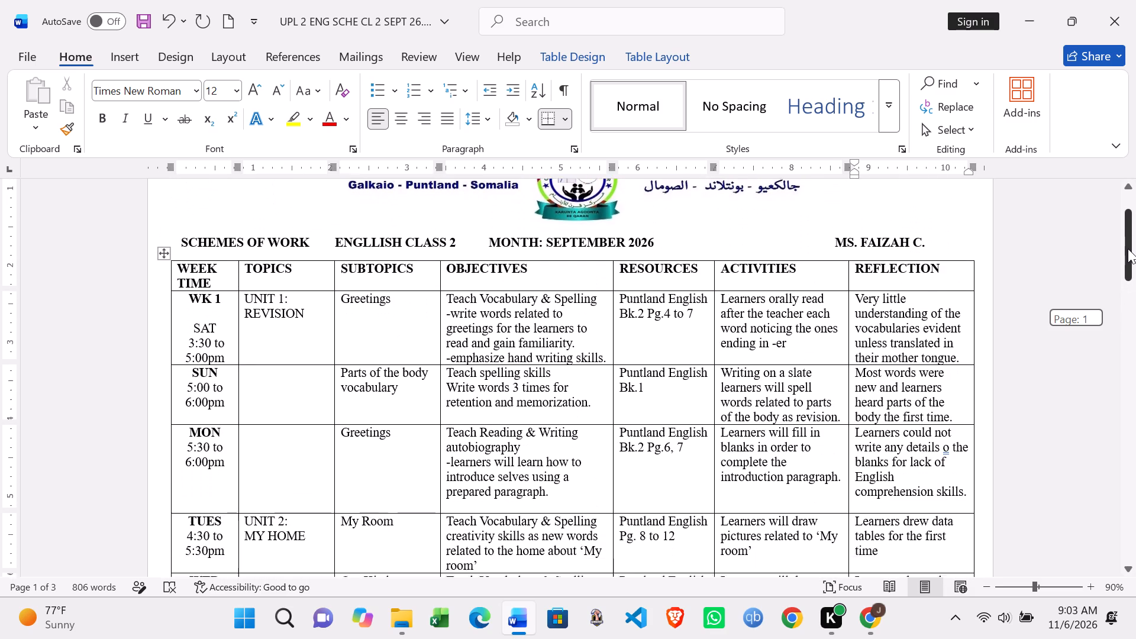
pyautogui.moveTo(1128, 248); pyautogui.dragTo(1128, 254)
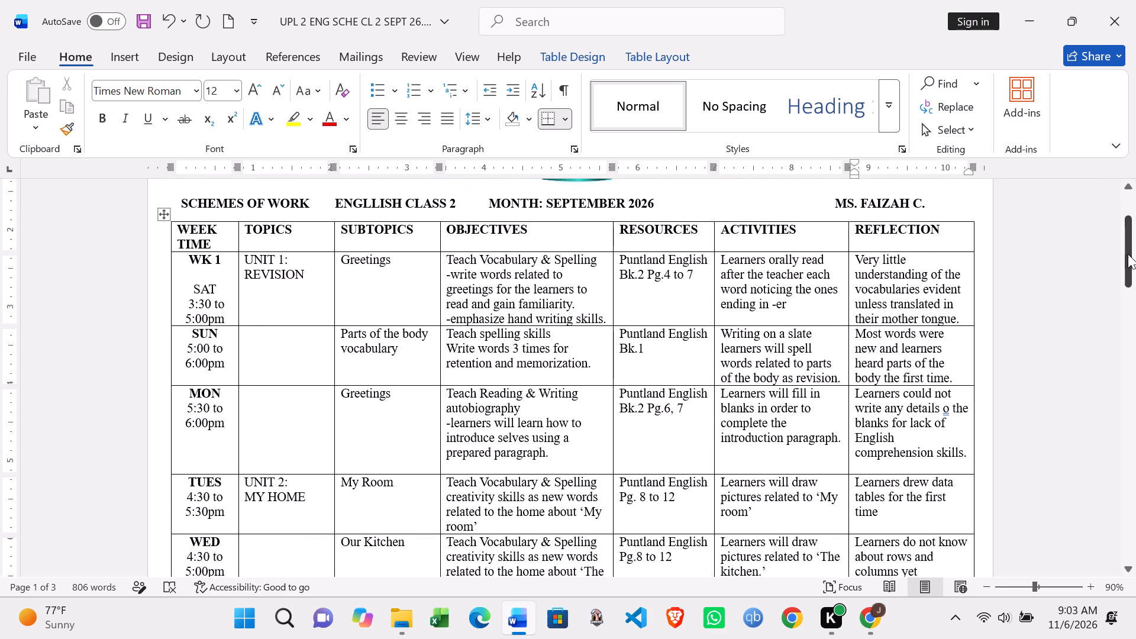
pyautogui.click(954, 305)
pyautogui.press('BackSpace')
pyautogui.press('BackSpace')
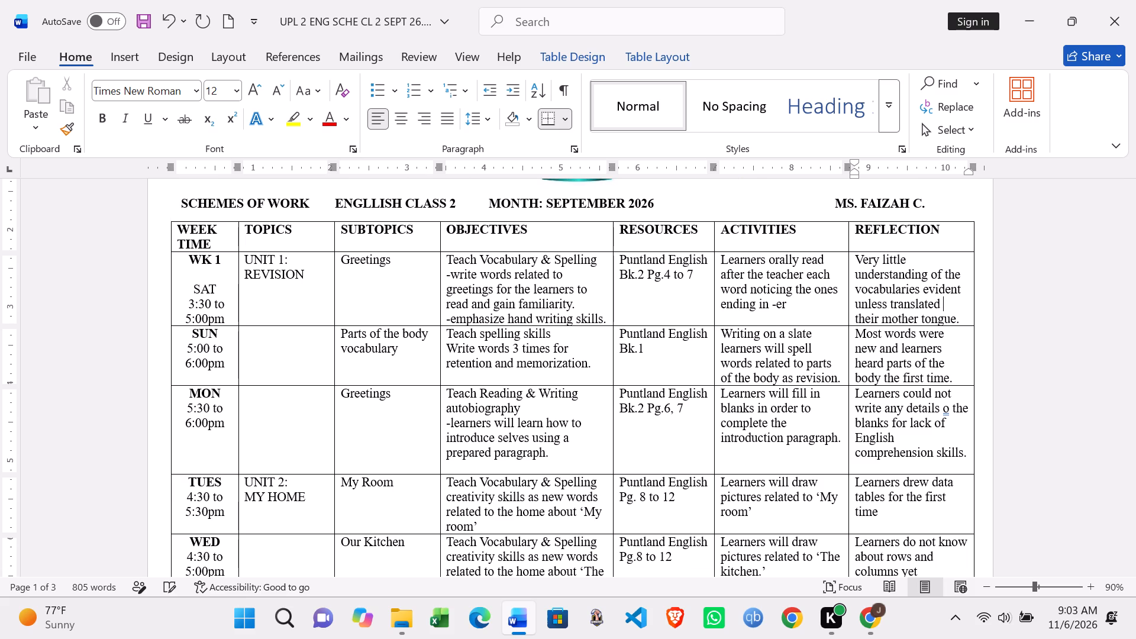
pyautogui.write('to')
# Enter "Orally done and well taken." as the reflection for the Week 2 Sunday lesson, My Morning.
pyautogui.moveTo(1128, 247); pyautogui.dragTo(1134, 334)
pyautogui.scroll(1, 1128, 259)
pyautogui.scroll(1, 1134, 334)
pyautogui.click(917, 306)
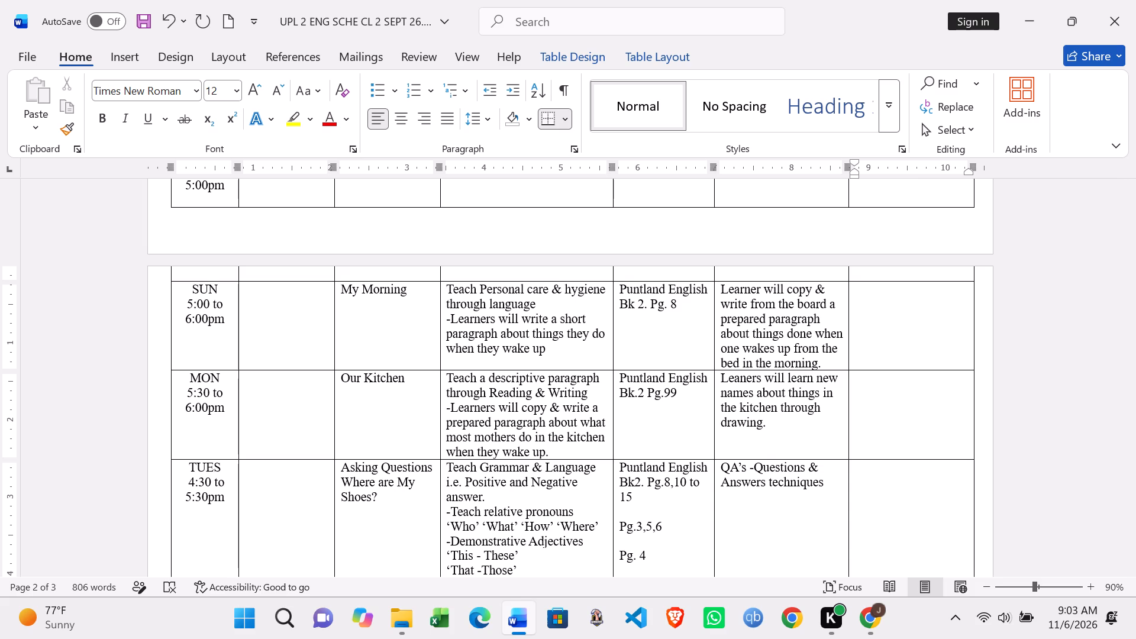
pyautogui.write('orslly doen')
pyautogui.press('space')
pyautogui.press('BackSpace')
pyautogui.press('BackSpace')
pyautogui.press('BackSpace')
pyautogui.press('BackSpace')
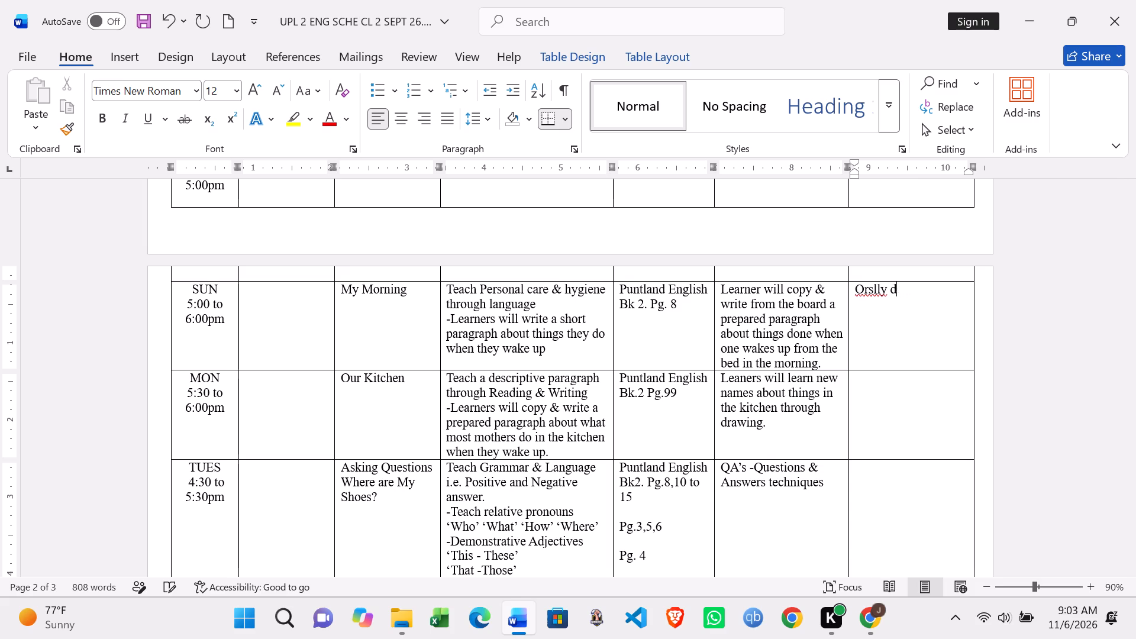
pyautogui.press('BackSpace')
pyautogui.press('BackSpace')
pyautogui.press('BackSpace')
pyautogui.press('BackSpace')
pyautogui.press('BackSpace')
pyautogui.press('BackSpace')
pyautogui.write('ally doen')
pyautogui.press('BackSpace')
pyautogui.press('BackSpace')
pyautogui.write('ne')
pyautogui.press('space')
pyautogui.press('BackSpace')
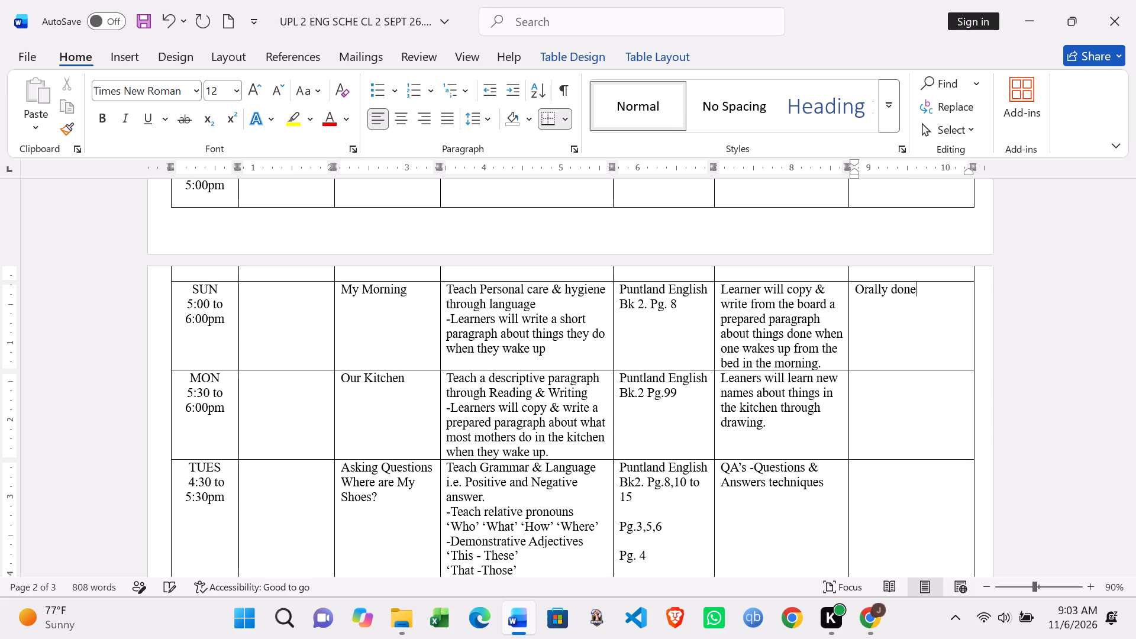
pyautogui.press('space')
pyautogui.write('and well taken.')
# Enter "Creativity enjoyed and lesson well understood." as the reflection for the Week 2 Monday lesson, Our Kitchen.
pyautogui.click(909, 394)
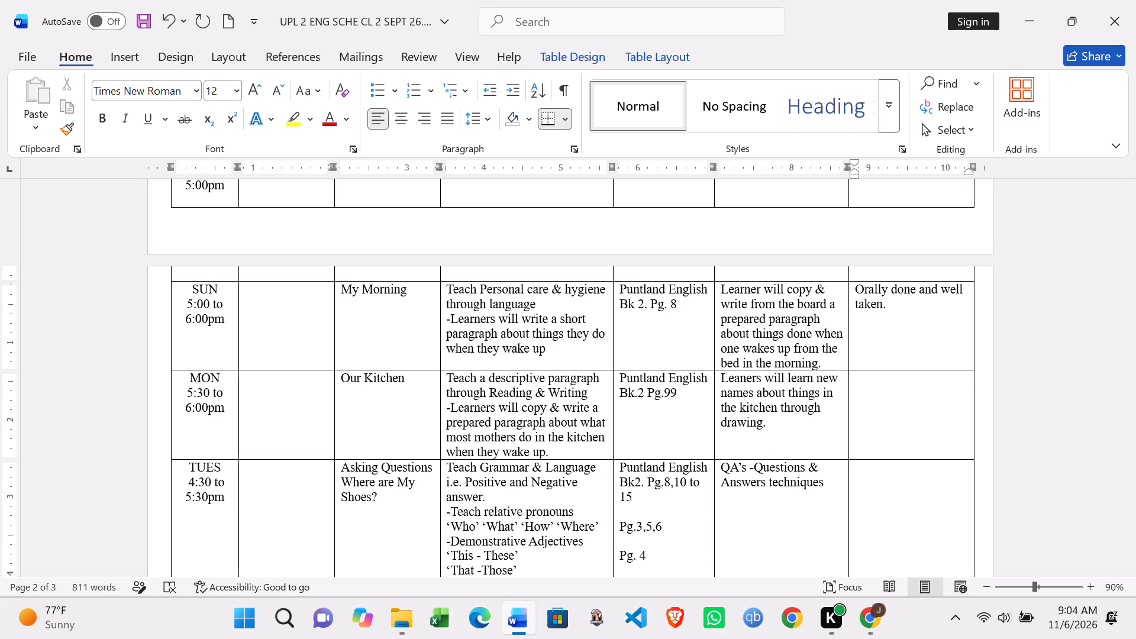
pyautogui.write('creativity')
pyautogui.press('space')
pyautogui.write('en')
pyautogui.write('joye')
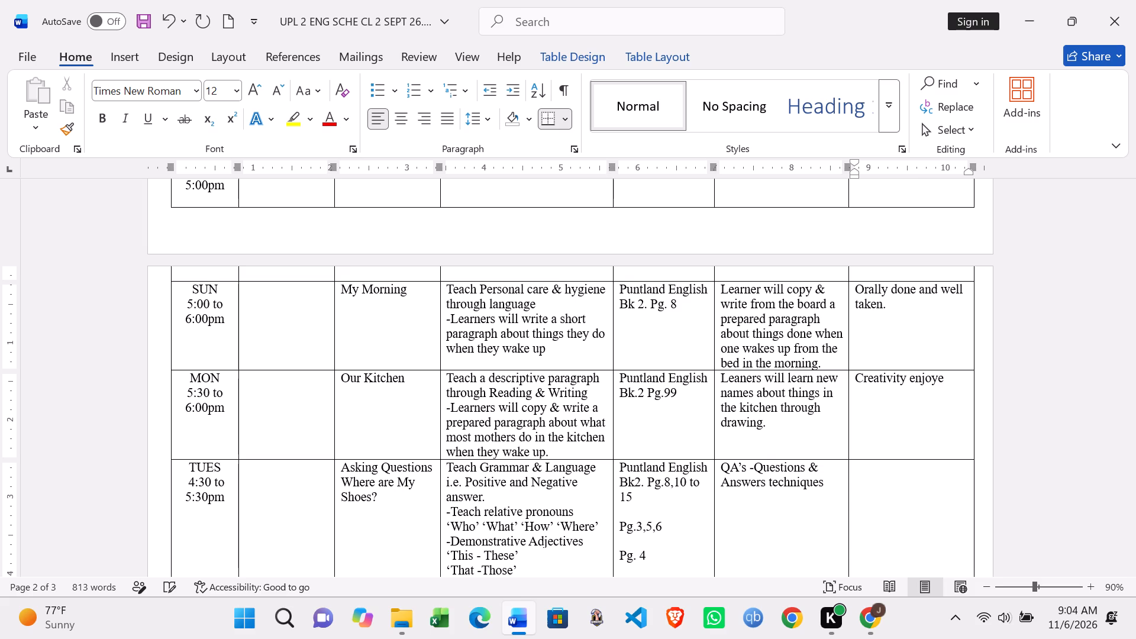
pyautogui.press('d')
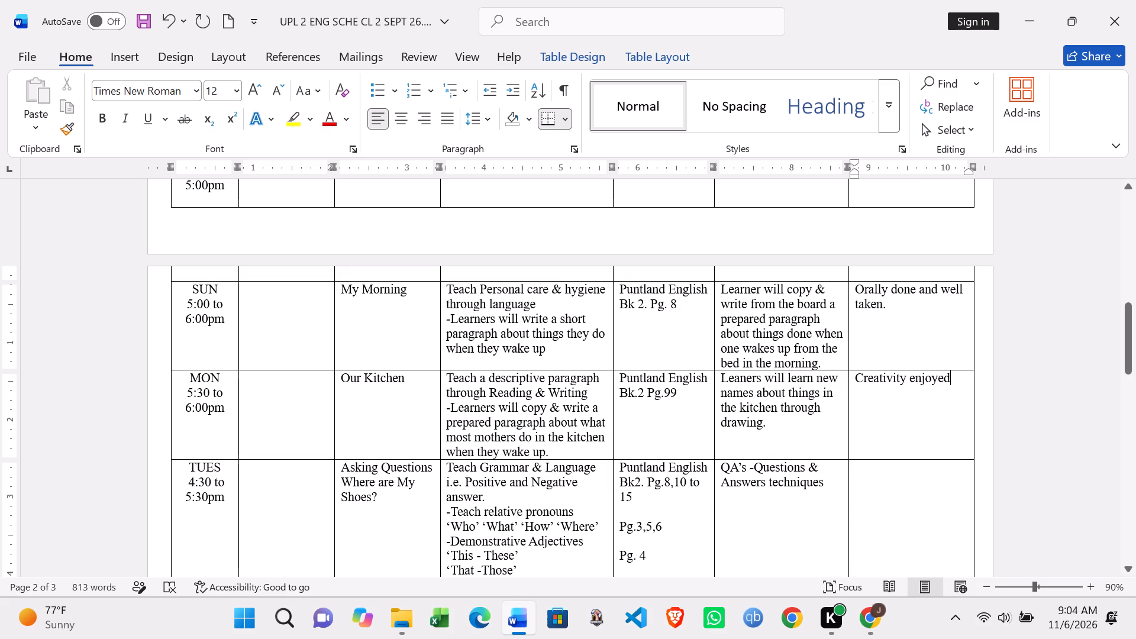
pyautogui.press('space')
pyautogui.write('and lesson well underst')
pyautogui.write('ood')
pyautogui.press('.')
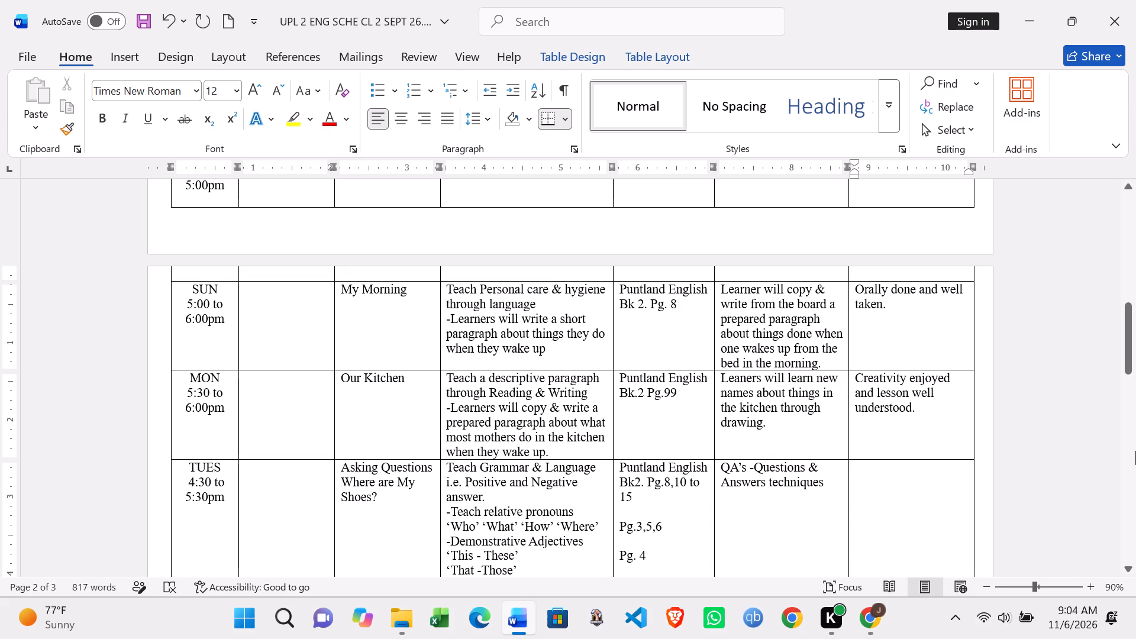
# Place the cursor in the empty Reflection cell of the Week 2 Tuesday lesson, Asking Questions.
pyautogui.click(1125, 325)
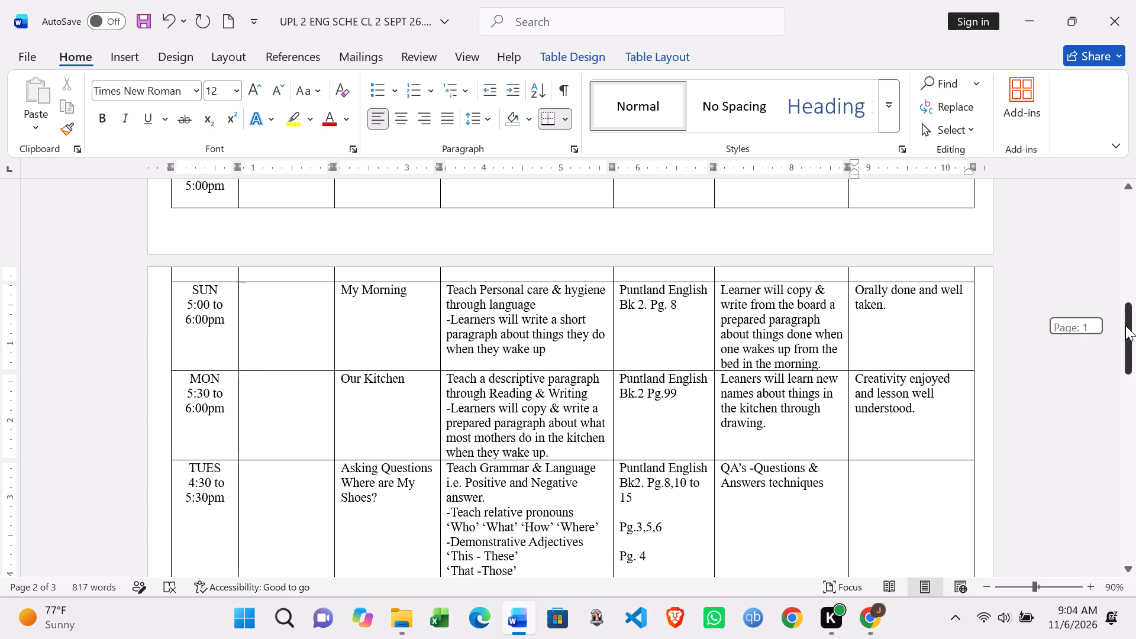
pyautogui.moveTo(1125, 325); pyautogui.dragTo(1135, 369)
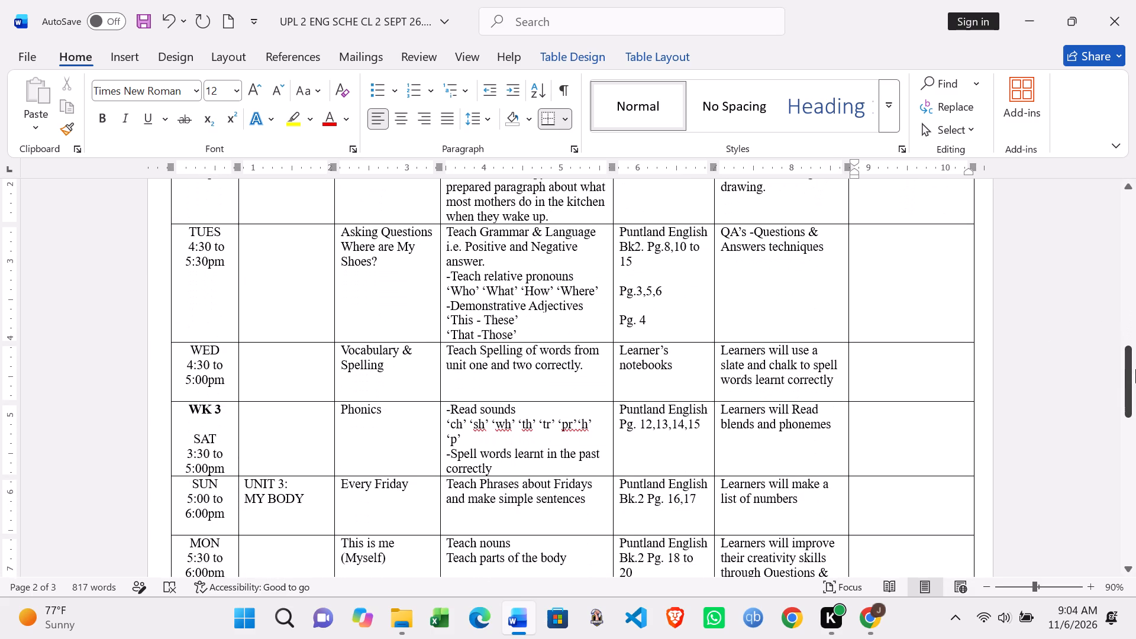
pyautogui.click(901, 267)
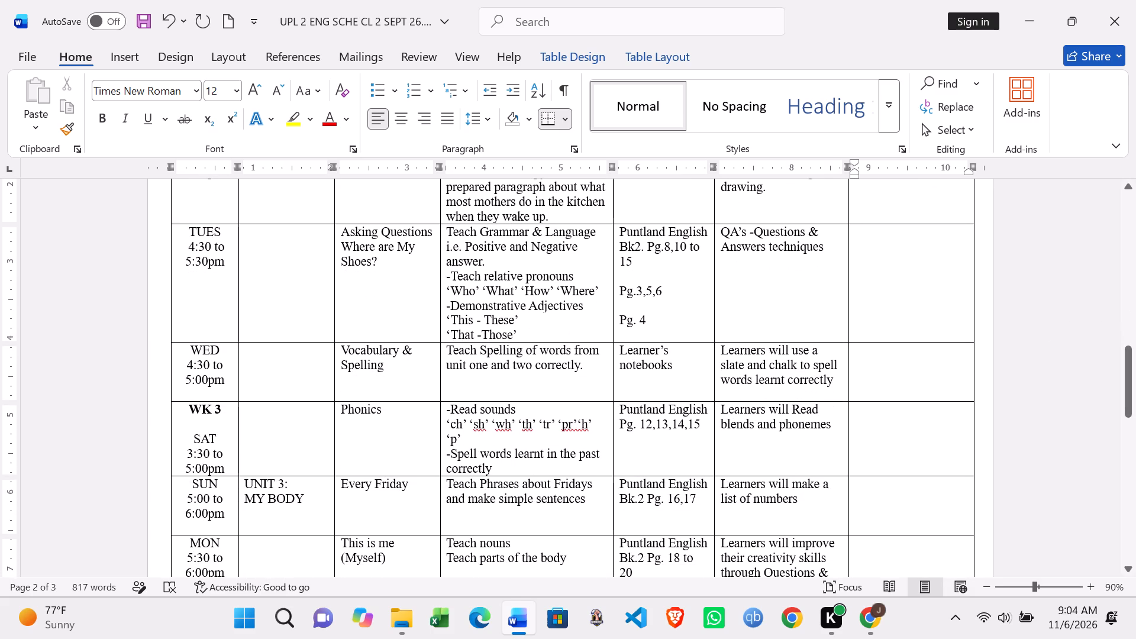
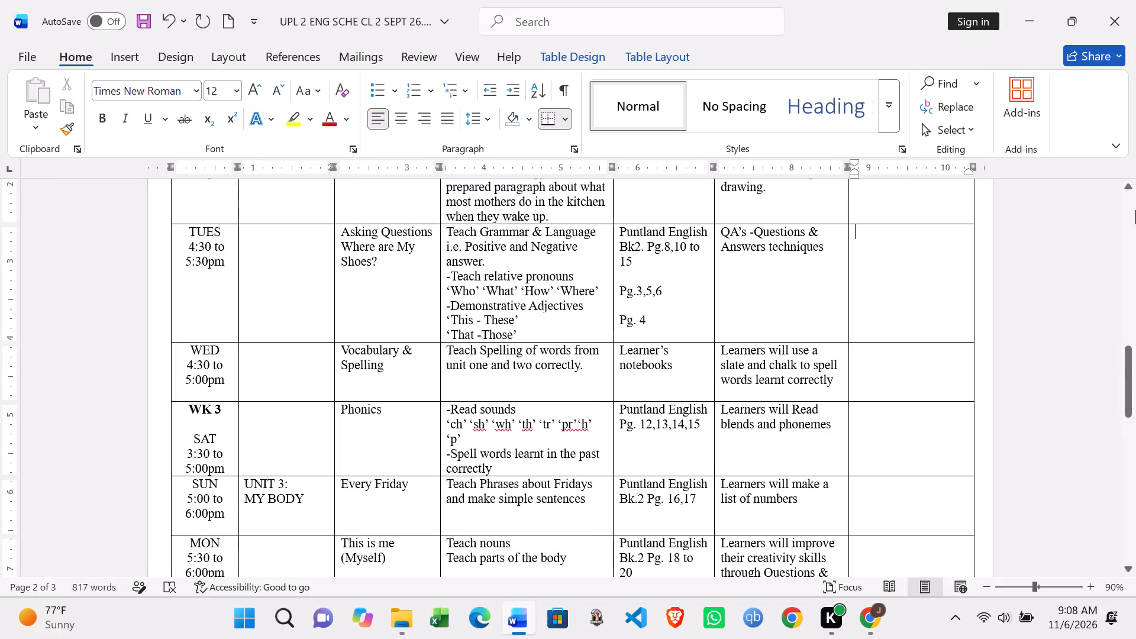
# Review the Week 1 and Week 2 entries from the start of the scheme, returning to the empty Tuesday Asking Questions Reflection cell.
pyautogui.moveTo(1129, 373); pyautogui.dragTo(1135, 90)
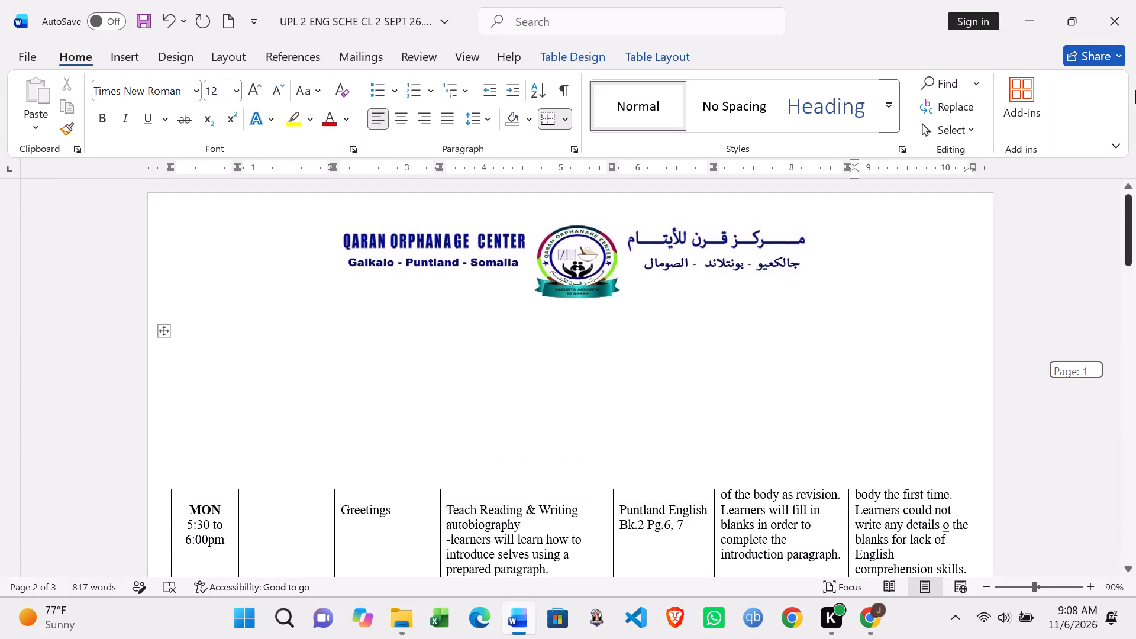
pyautogui.moveTo(1135, 90); pyautogui.dragTo(1135, 77)
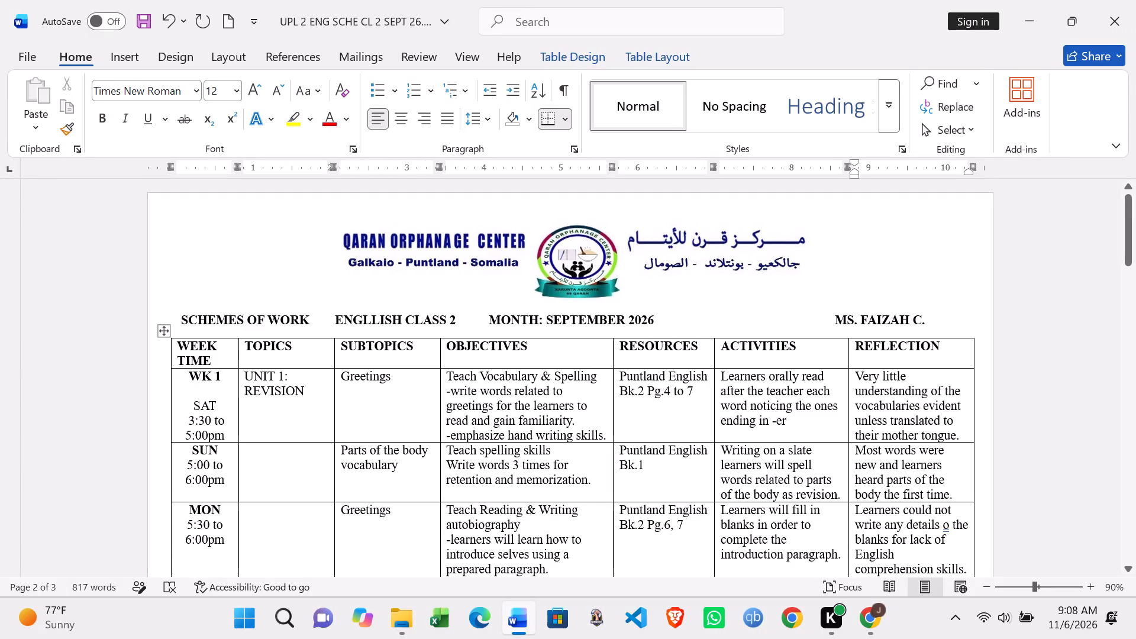
pyautogui.moveTo(1131, 236); pyautogui.dragTo(1132, 283)
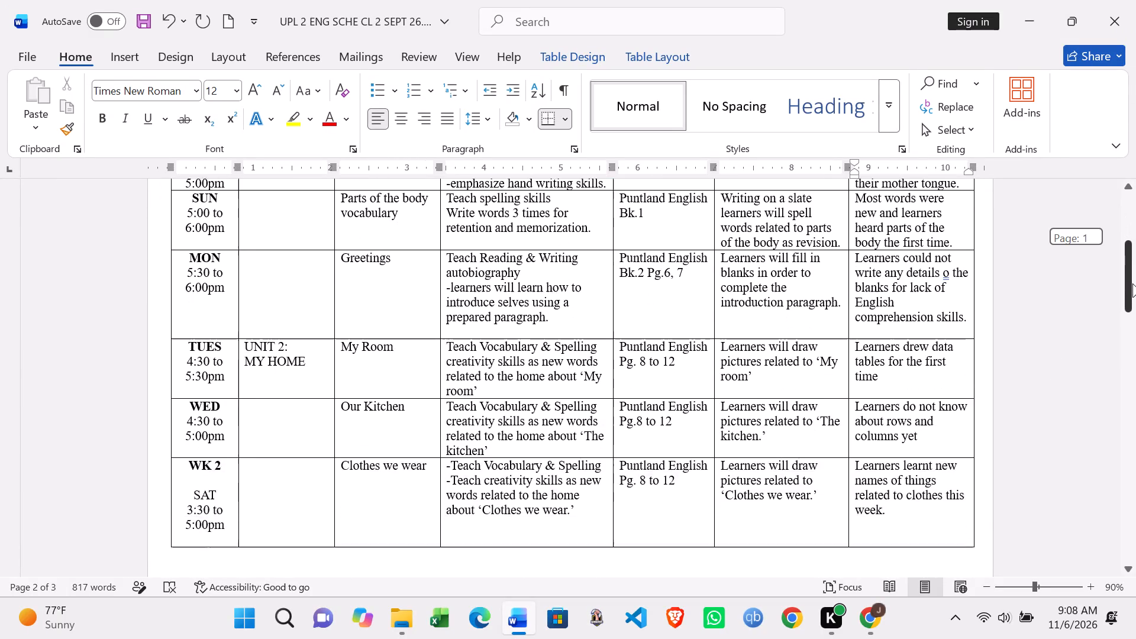
pyautogui.moveTo(1132, 283); pyautogui.dragTo(1135, 372)
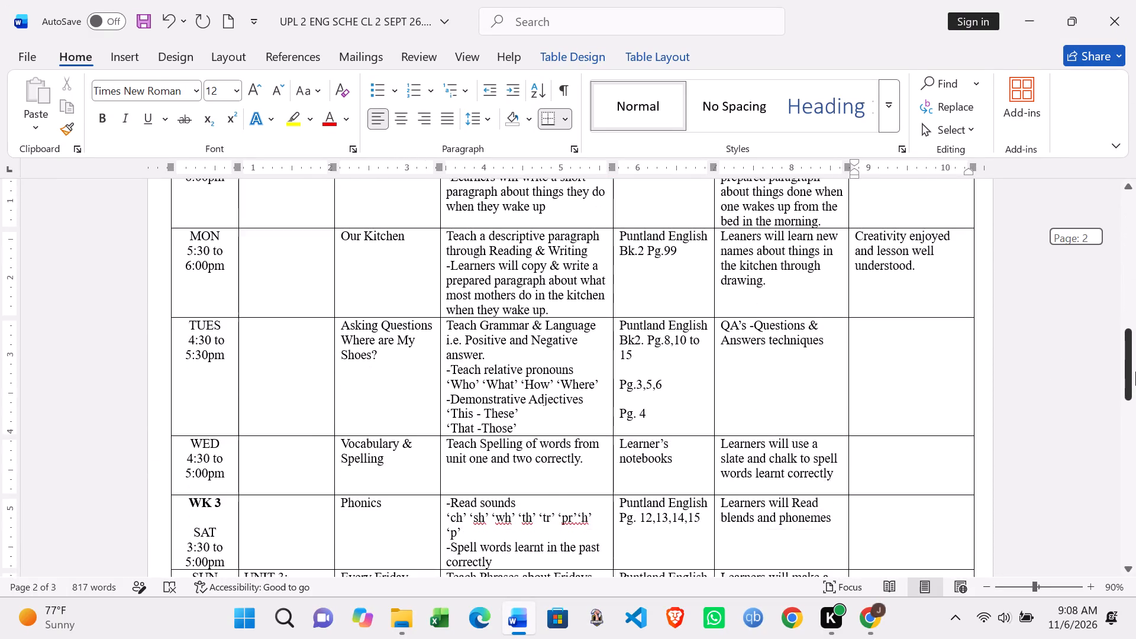
pyautogui.moveTo(1135, 372); pyautogui.dragTo(1135, 379)
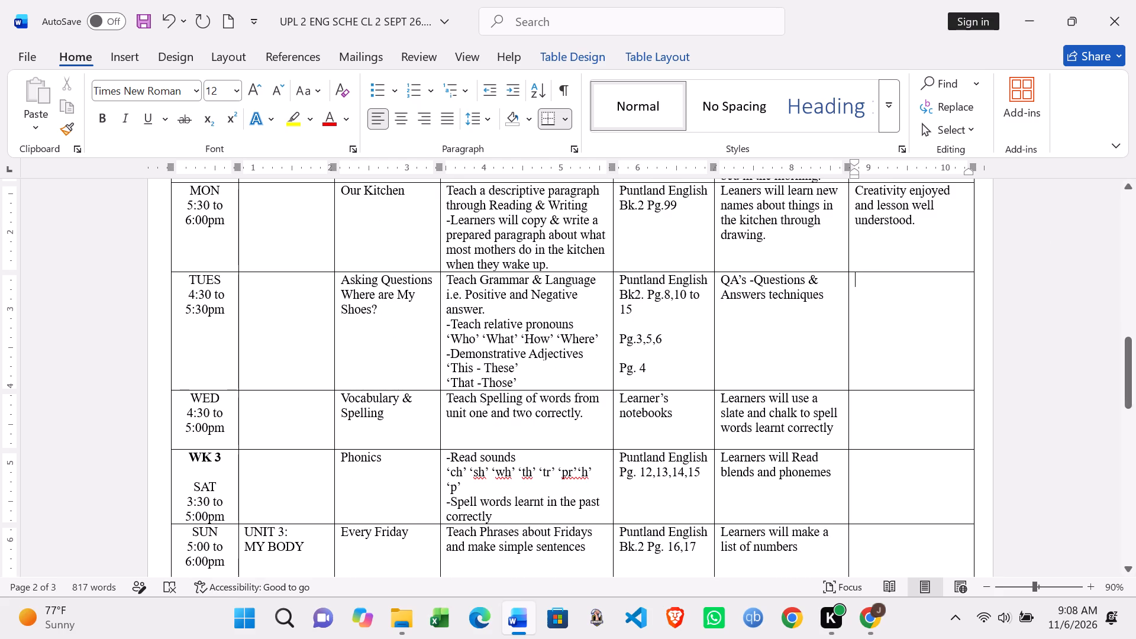
pyautogui.click(916, 306)
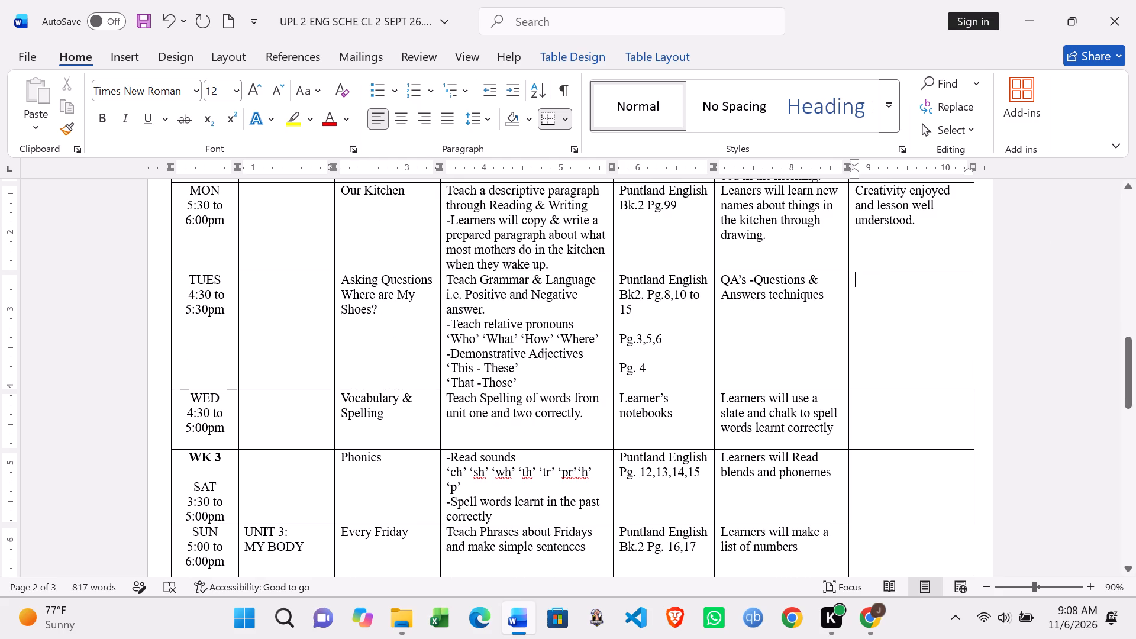
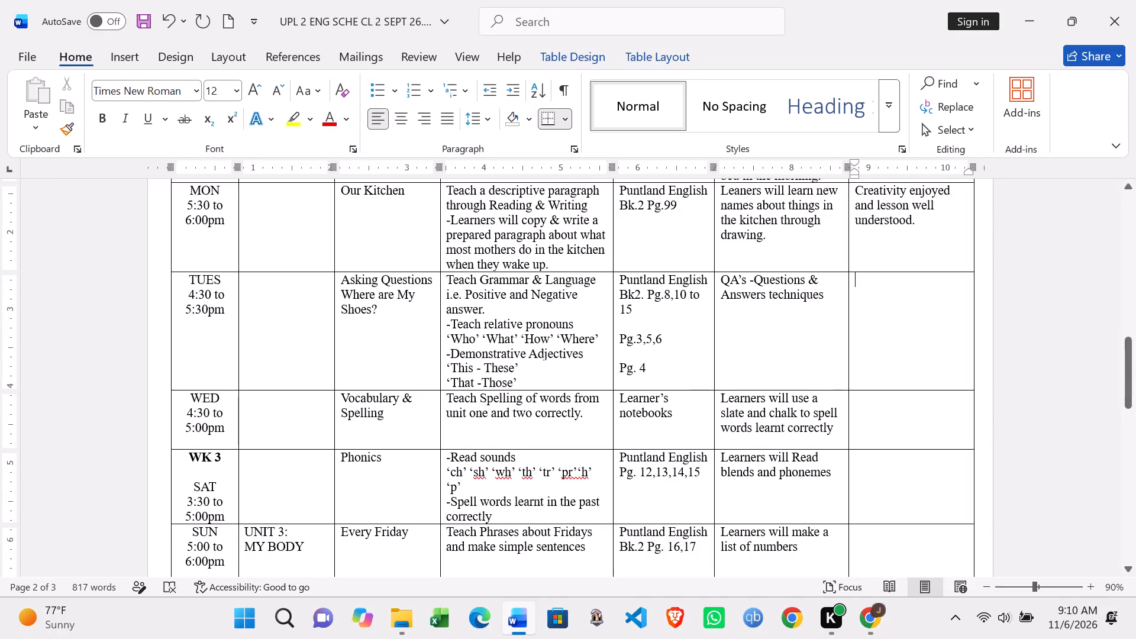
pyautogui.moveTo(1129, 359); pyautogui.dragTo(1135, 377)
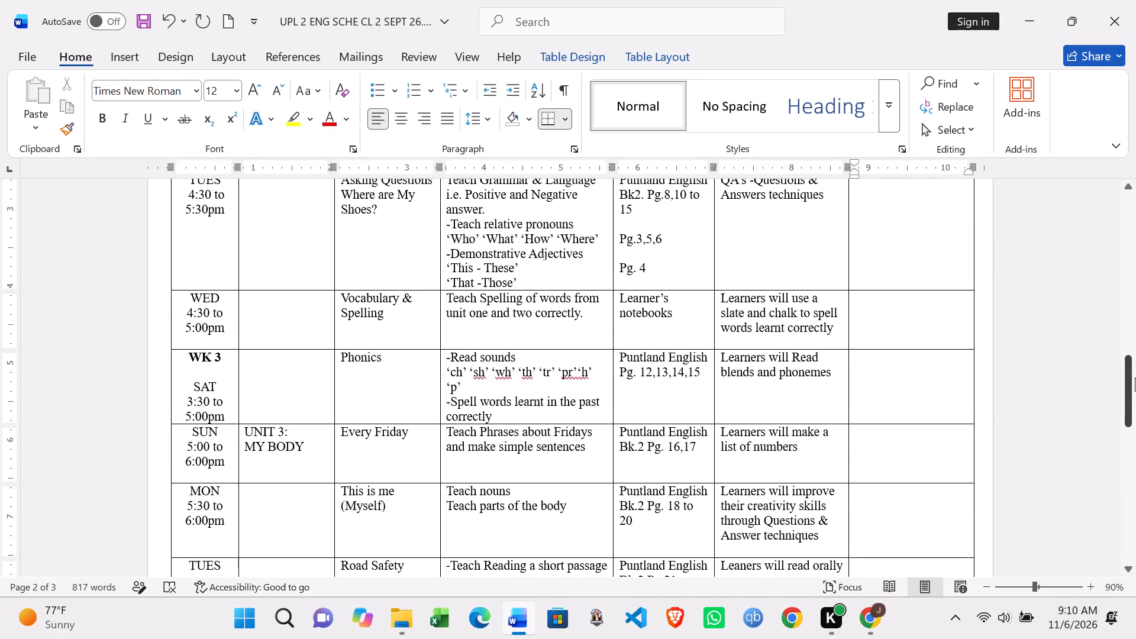
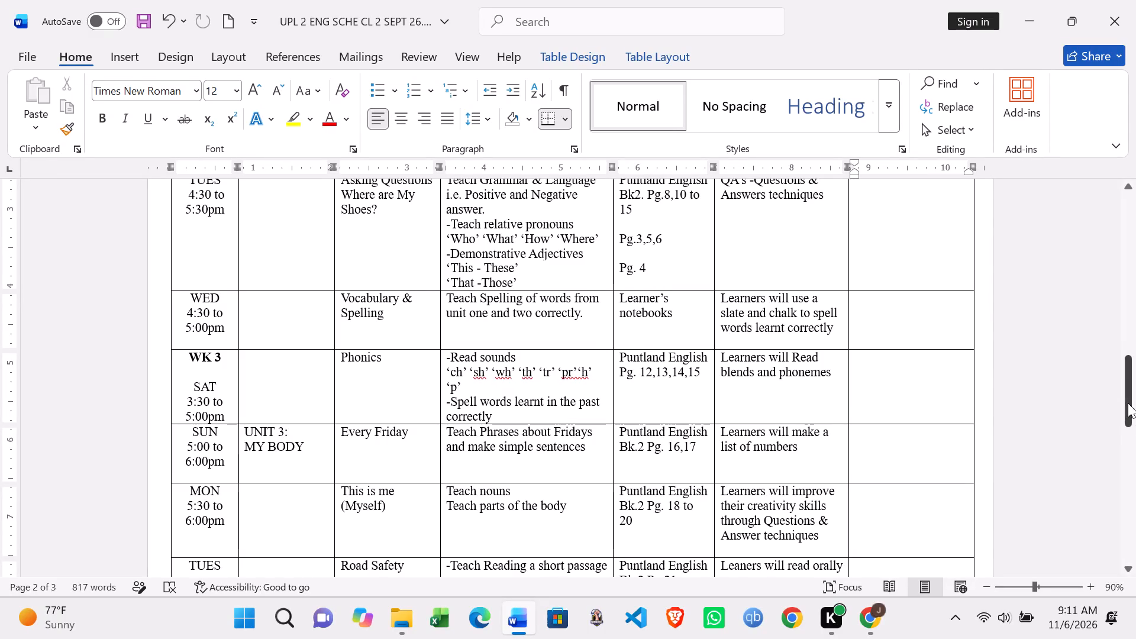
# Enter "Repetition needed" as the reflection for the Tuesday lesson "Asking Questions Where are My Shoes?".
pyautogui.moveTo(1132, 406); pyautogui.dragTo(1132, 389)
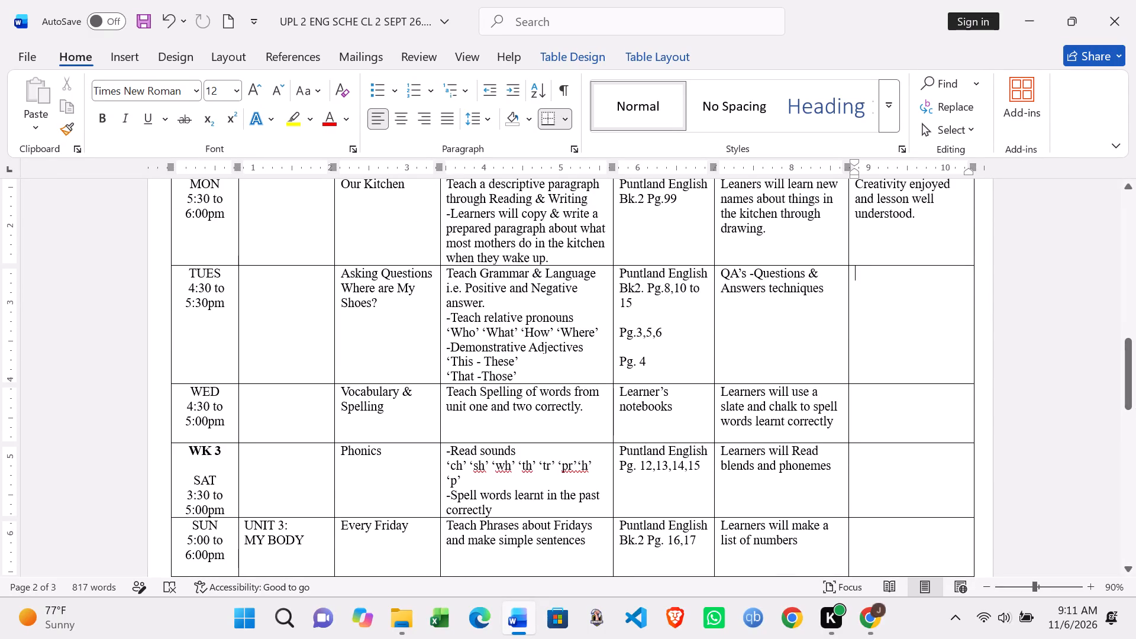
pyautogui.write('repetition needed')
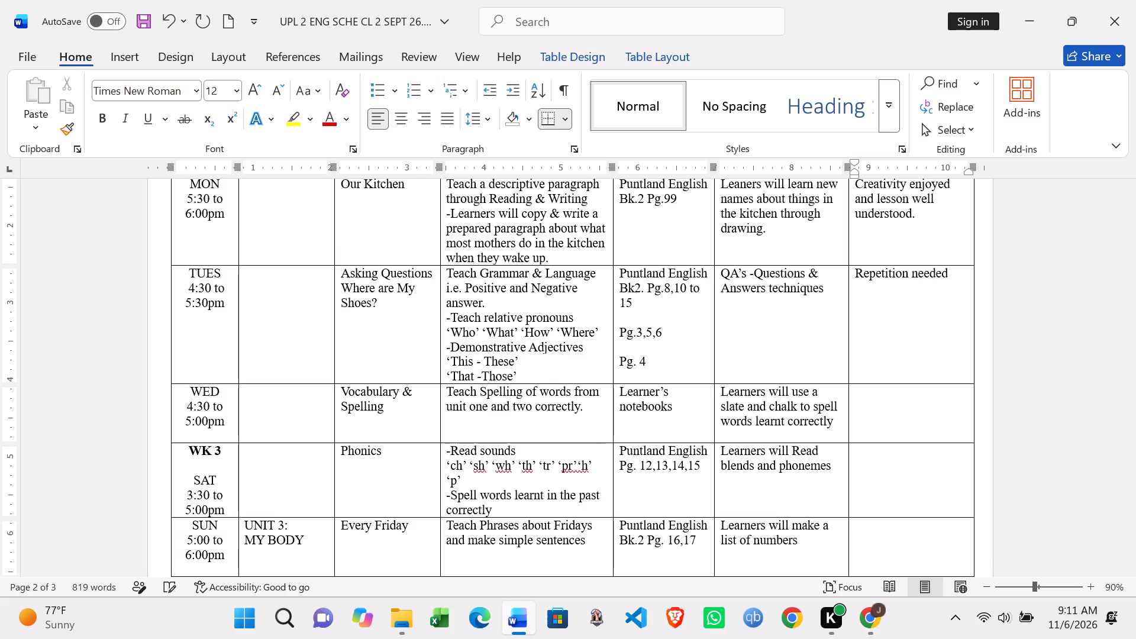
# Enter "Well taken" as the reflection for both the Wednesday Vocabulary & Spelling lesson and the week 3 Saturday Phonics lesson.
pyautogui.click(903, 397)
pyautogui.write('well taken')
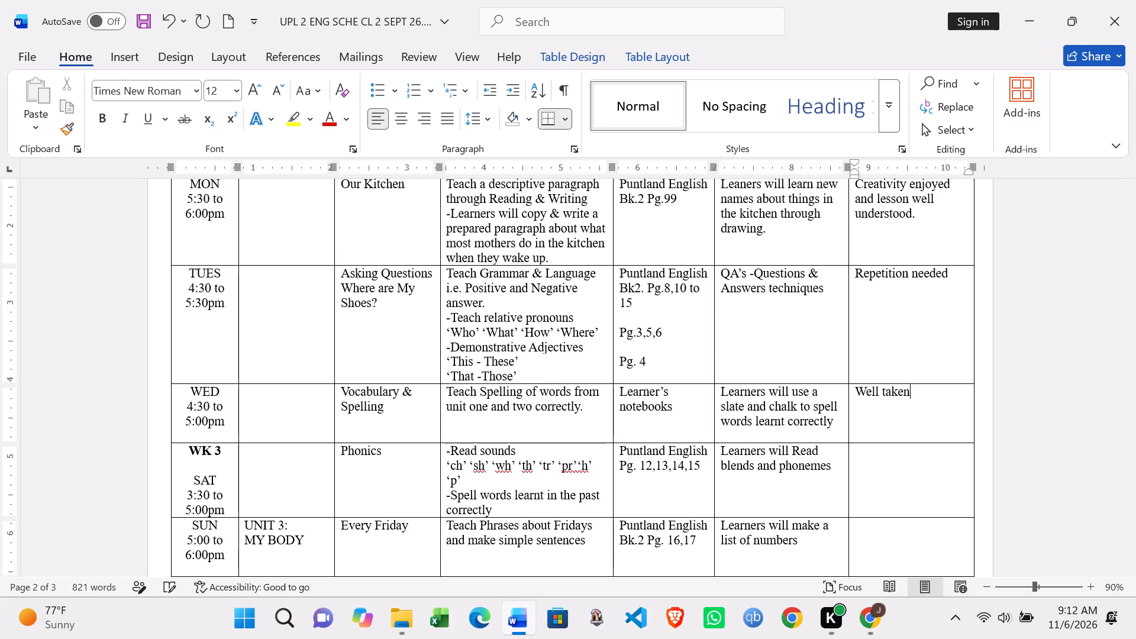
pyautogui.click(898, 479)
pyautogui.write('well taken')
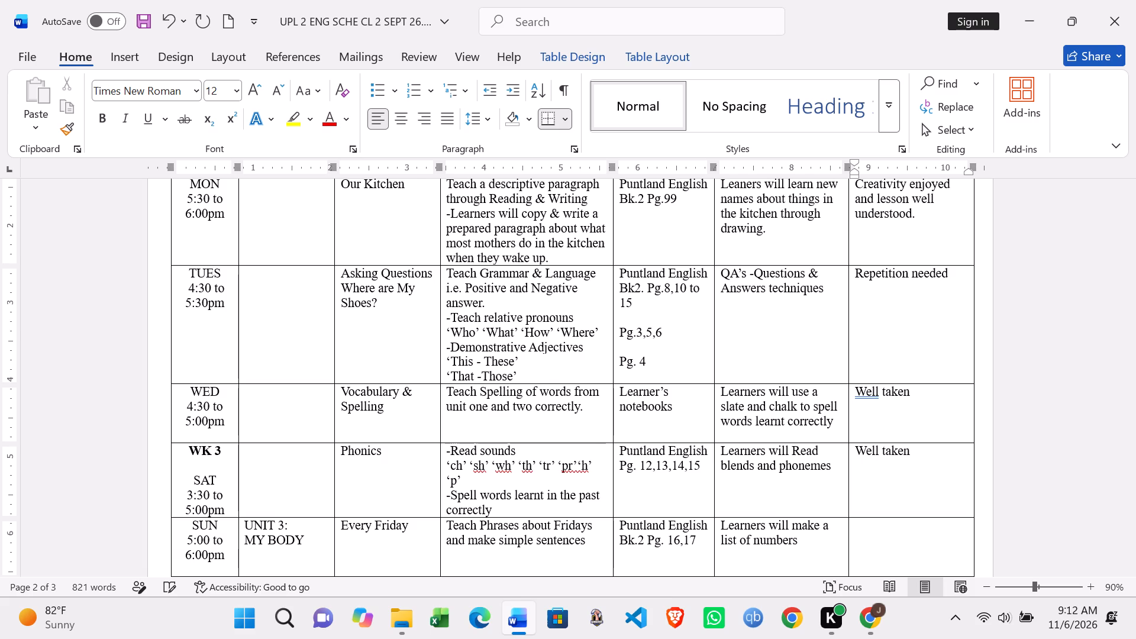
# Start the reflection entry for the week 3 Sunday lesson "Every Friday" in its empty cell.
pyautogui.click(916, 545)
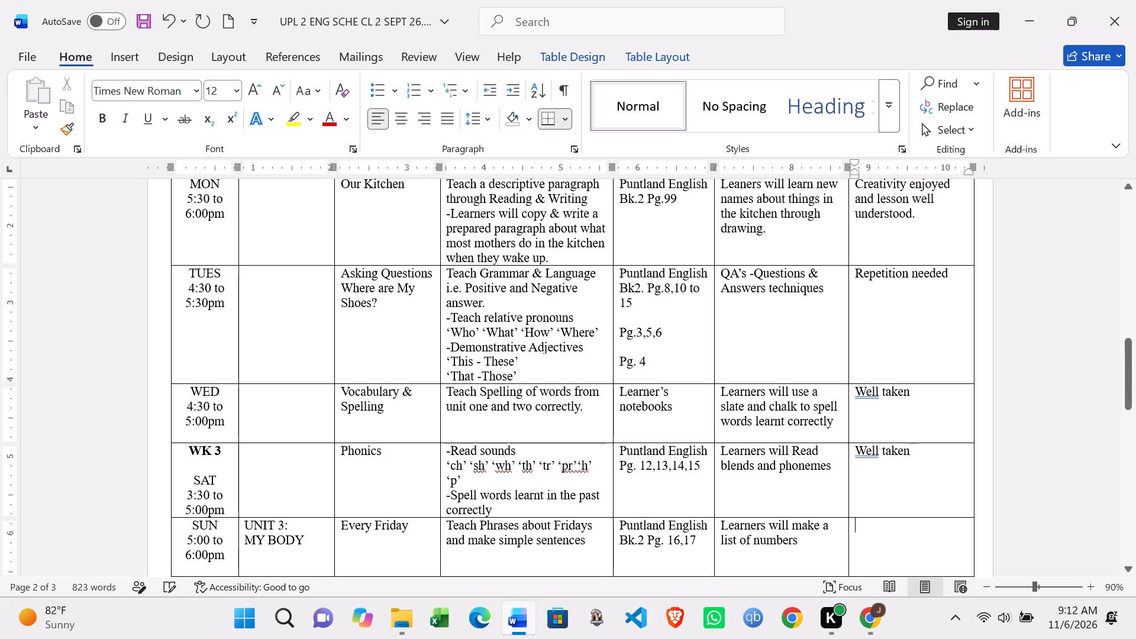
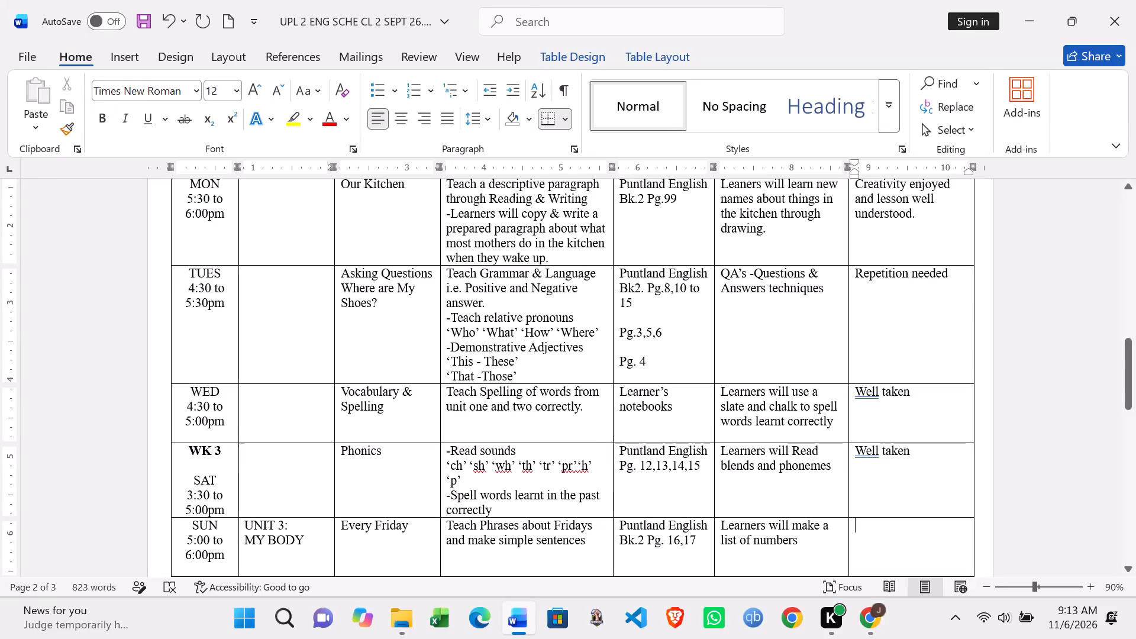
# Enter "Retention needed" as the reflection for the week 3 Sunday lesson "Every Friday".
pyautogui.write('retention needed')
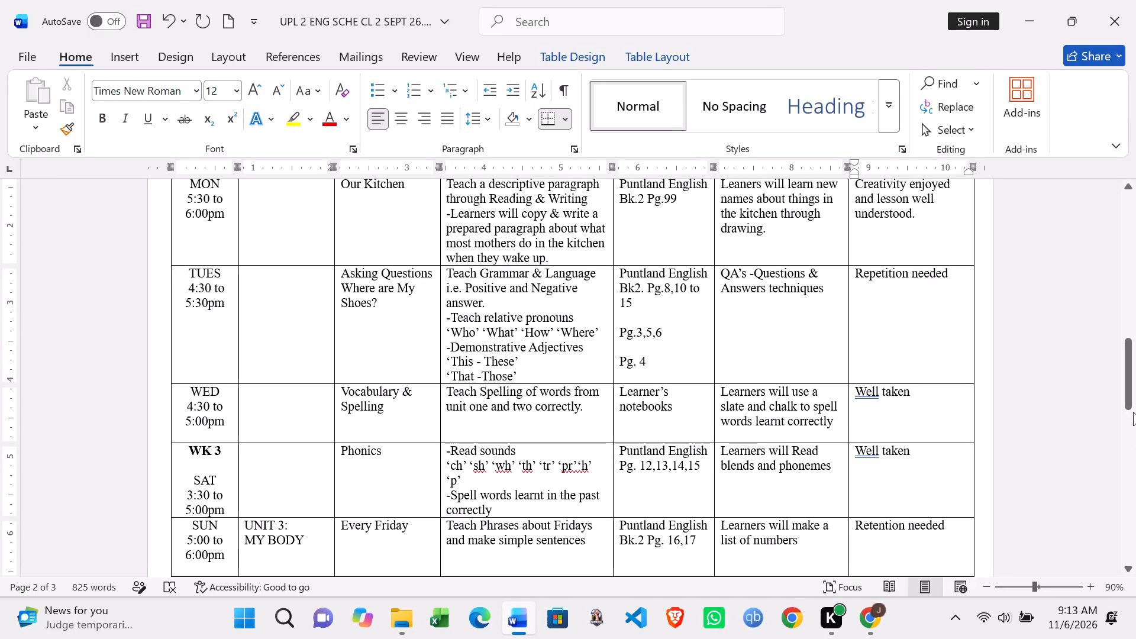
# Start the reflection entry for the week 3 Monday lesson "This is me (Myself)" at the top of its empty cell.
pyautogui.moveTo(1127, 396); pyautogui.dragTo(1135, 446)
pyautogui.click(874, 340)
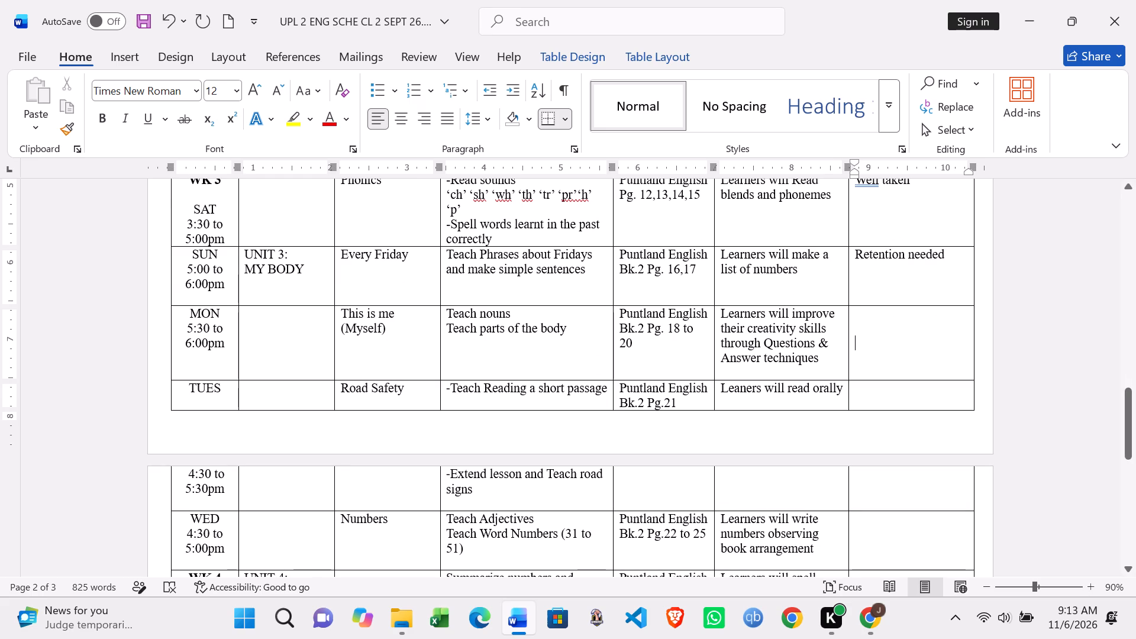
pyautogui.click(868, 304)
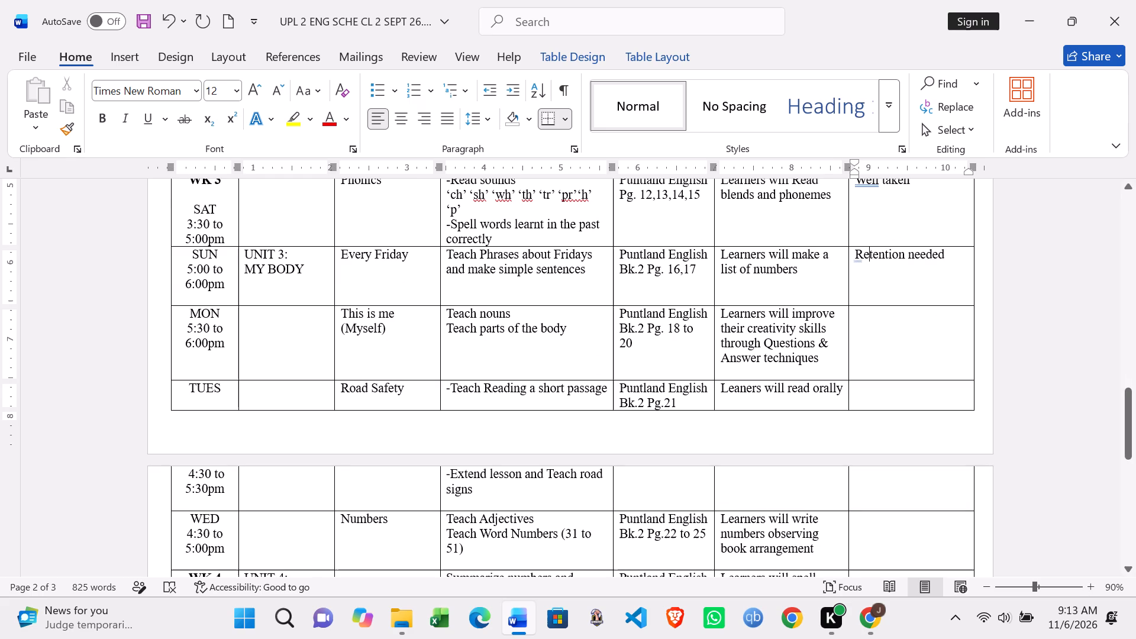
pyautogui.click(868, 312)
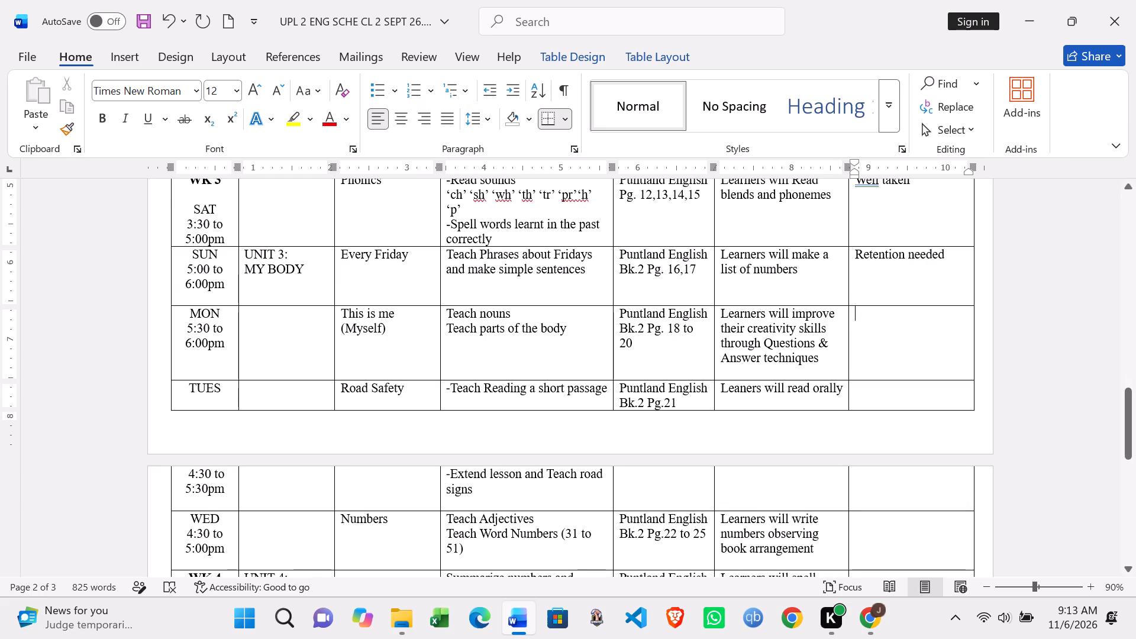
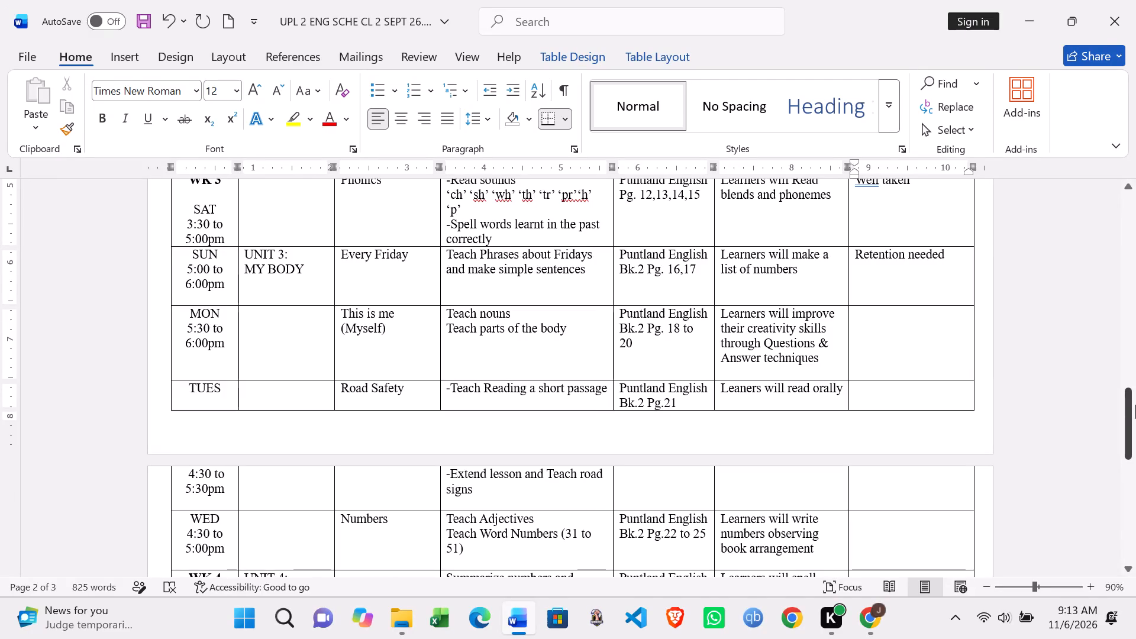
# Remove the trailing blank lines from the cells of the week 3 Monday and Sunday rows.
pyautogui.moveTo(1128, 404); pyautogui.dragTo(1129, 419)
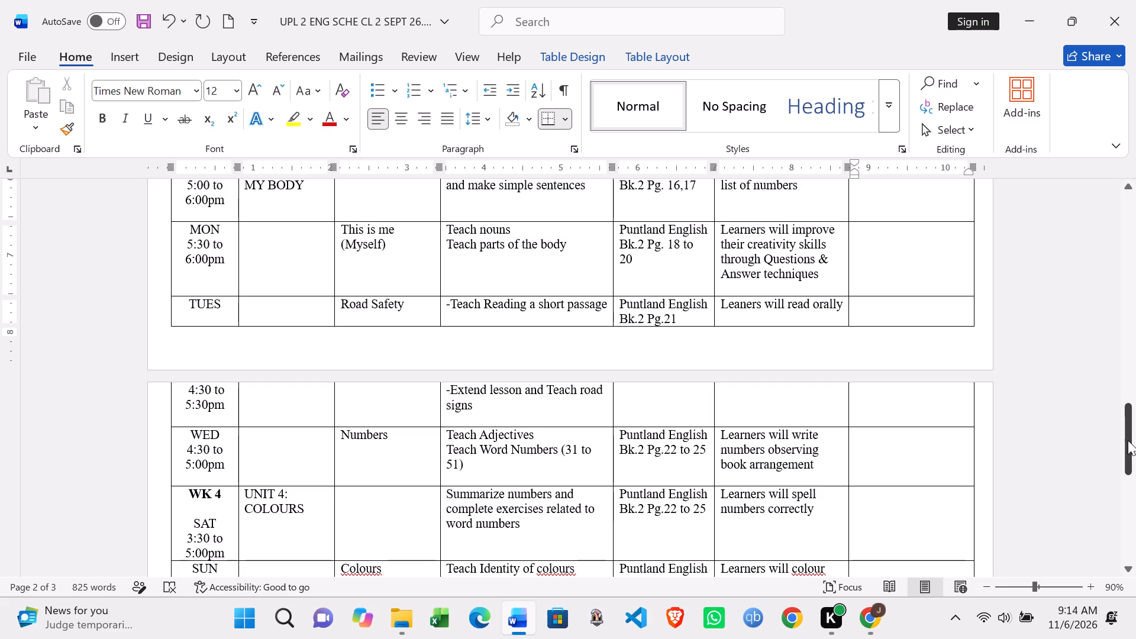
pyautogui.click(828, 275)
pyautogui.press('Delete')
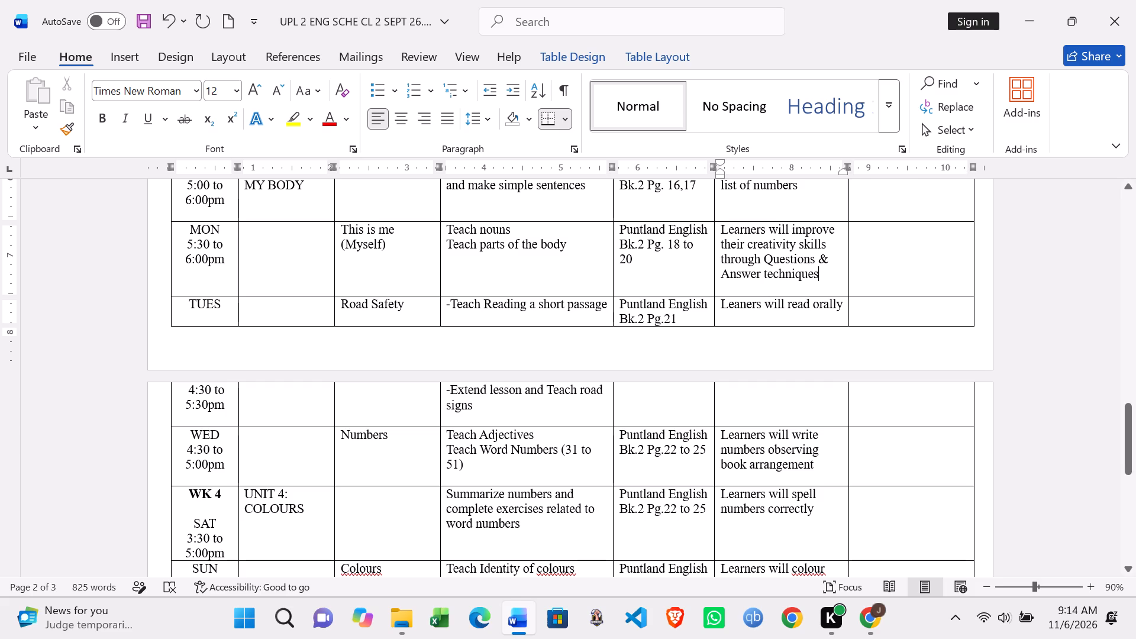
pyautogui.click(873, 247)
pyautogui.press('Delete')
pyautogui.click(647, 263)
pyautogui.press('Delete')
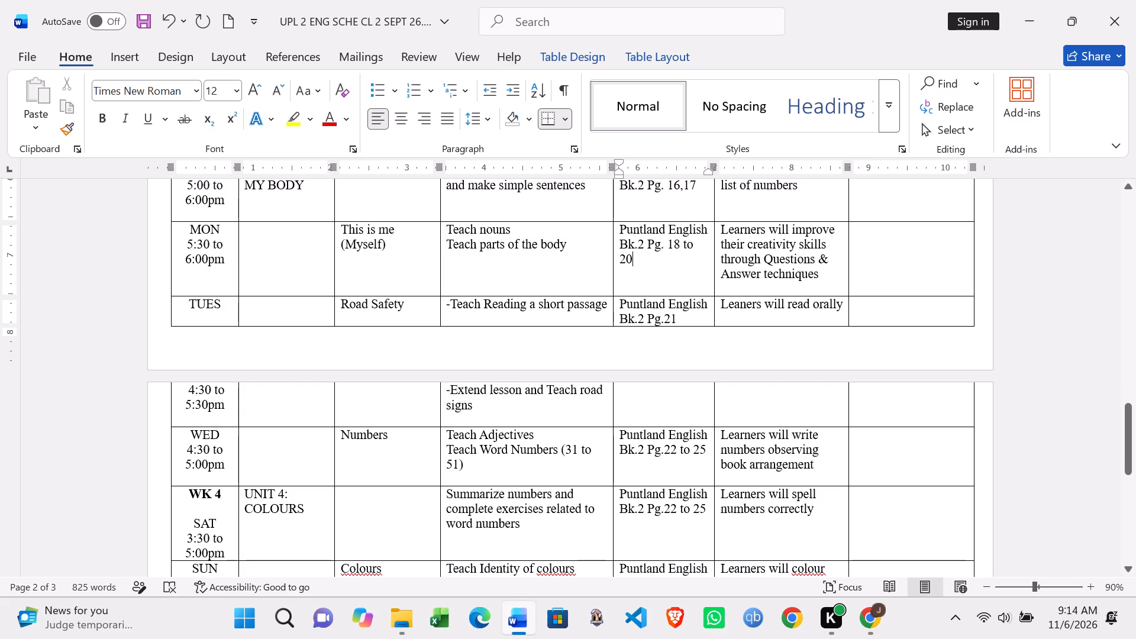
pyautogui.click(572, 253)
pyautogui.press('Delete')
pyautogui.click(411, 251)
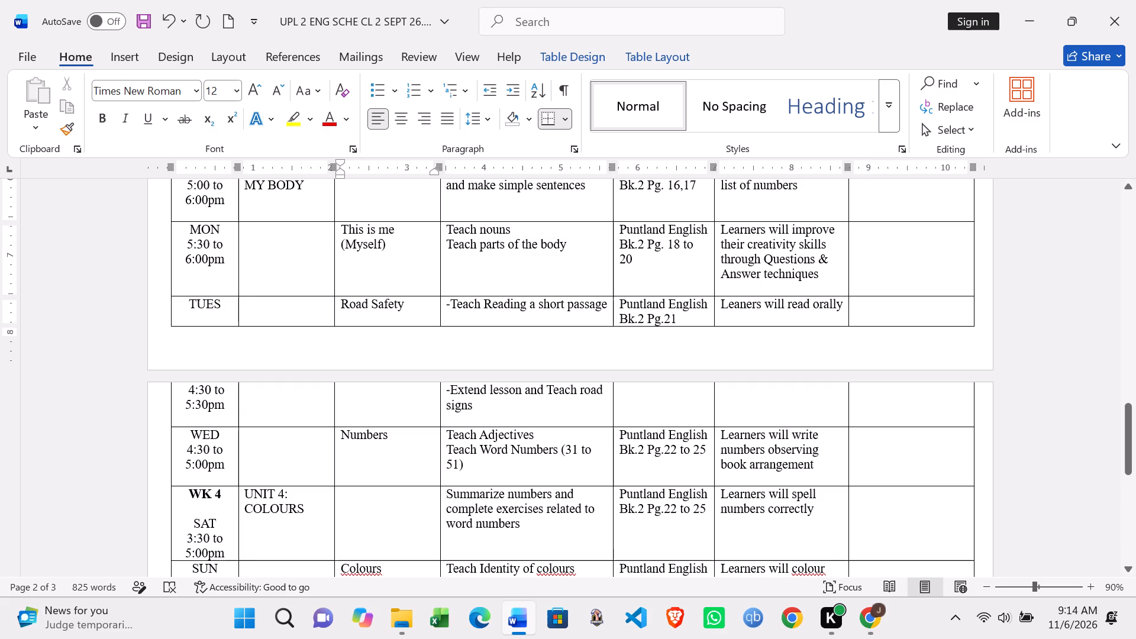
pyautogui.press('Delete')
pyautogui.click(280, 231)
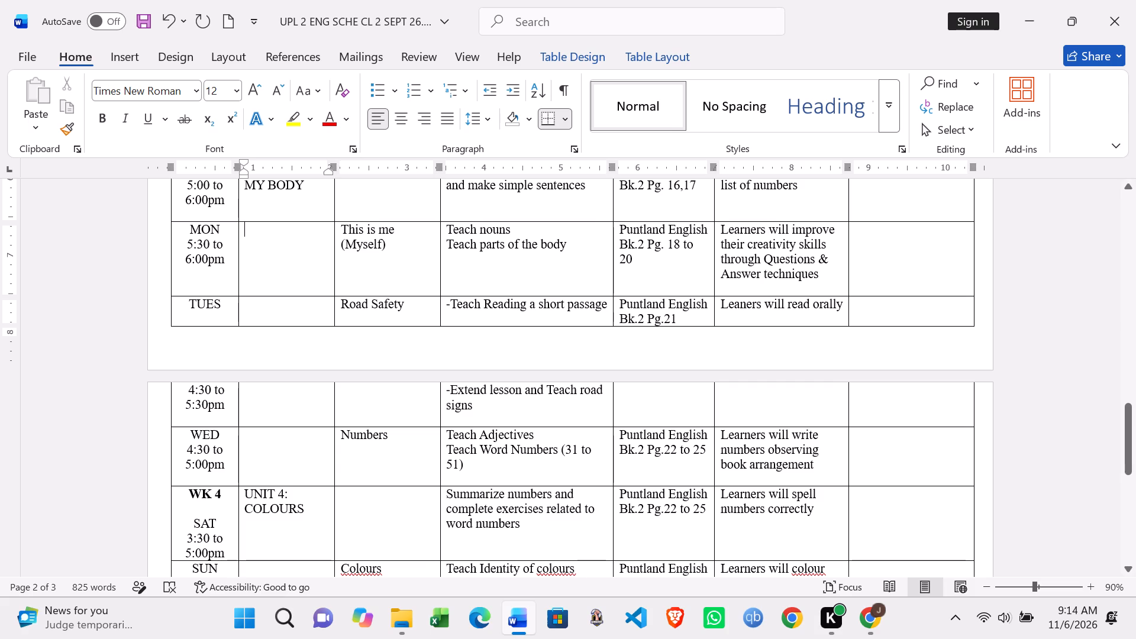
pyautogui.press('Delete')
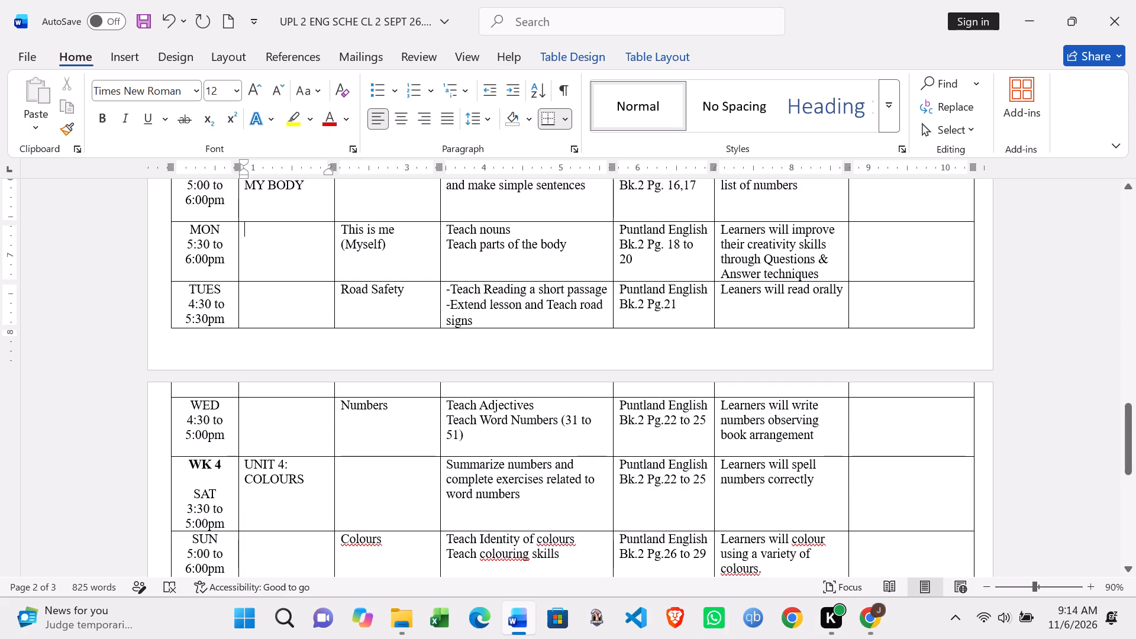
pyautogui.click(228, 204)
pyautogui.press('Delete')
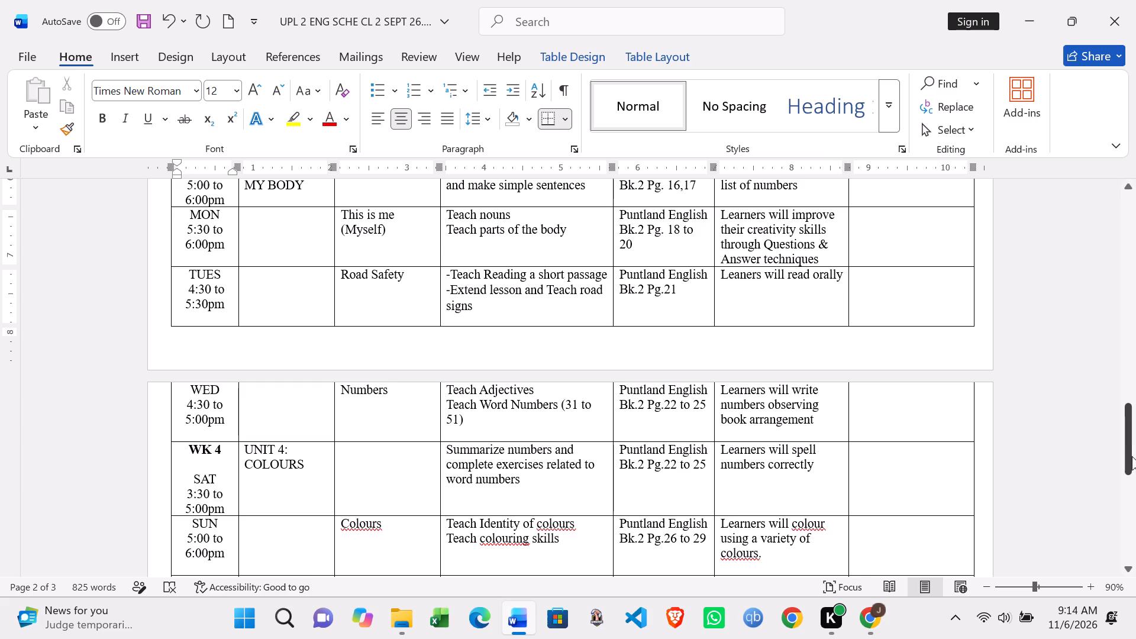
# Add a full stop after "correctly" in the week 3 Saturday Phonics activities, followed by a blank line.
pyautogui.moveTo(1132, 456); pyautogui.dragTo(1127, 425)
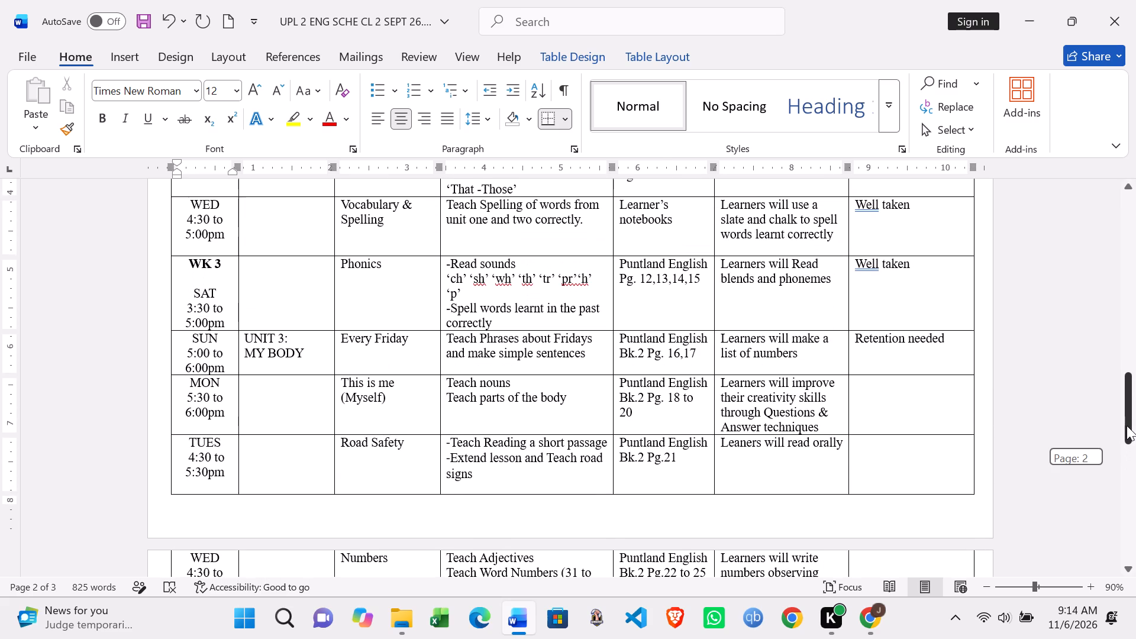
pyautogui.moveTo(1127, 425); pyautogui.dragTo(1127, 433)
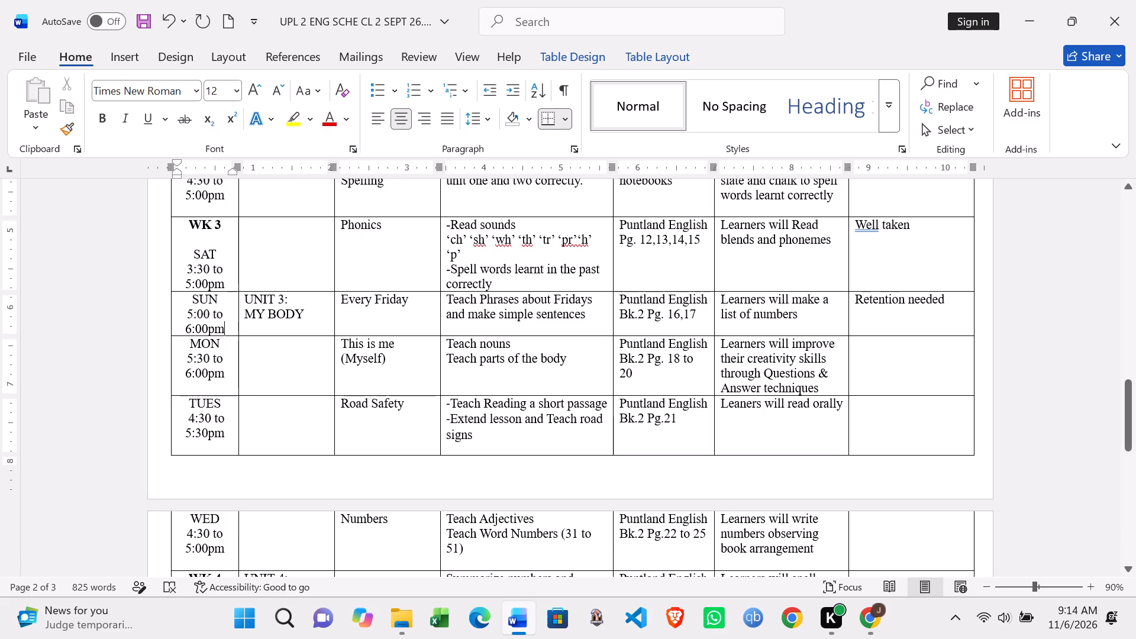
pyautogui.click(506, 285)
pyautogui.press('.')
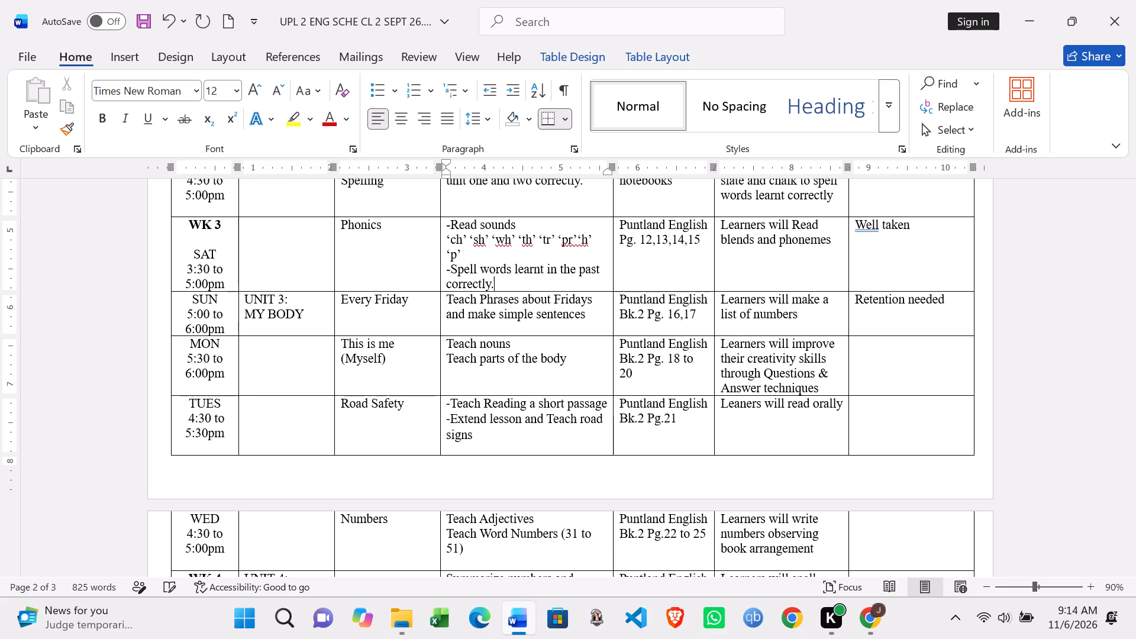
pyautogui.press('Return')
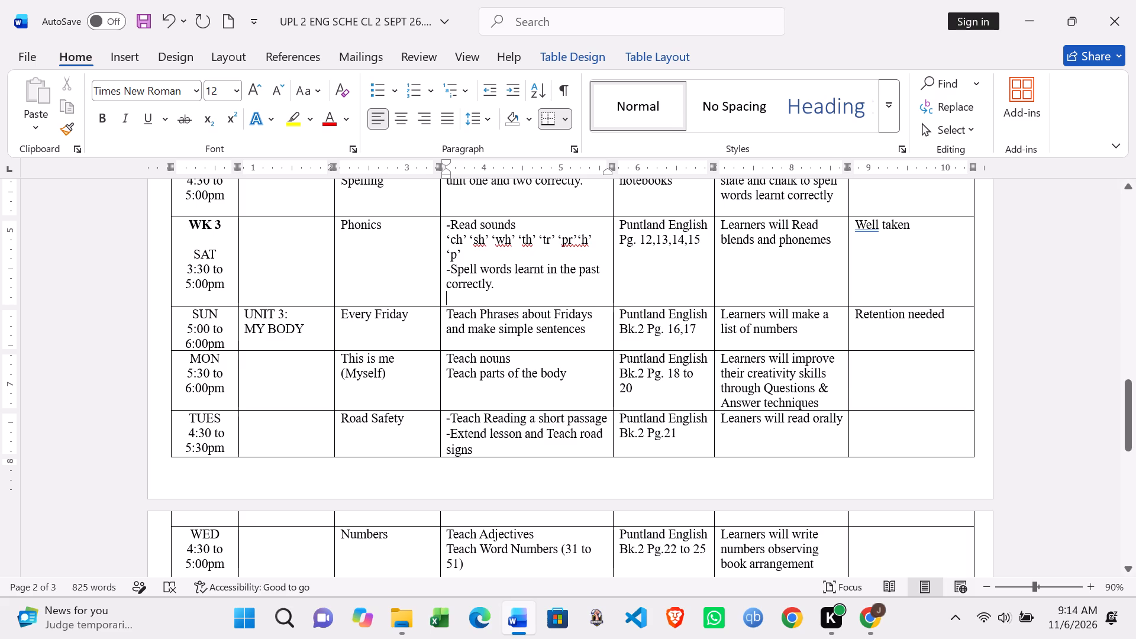
# End the week 3 Sunday "Every Friday" activities with a full stop after "sentences" and add two line breaks below.
pyautogui.click(594, 329)
pyautogui.press('.')
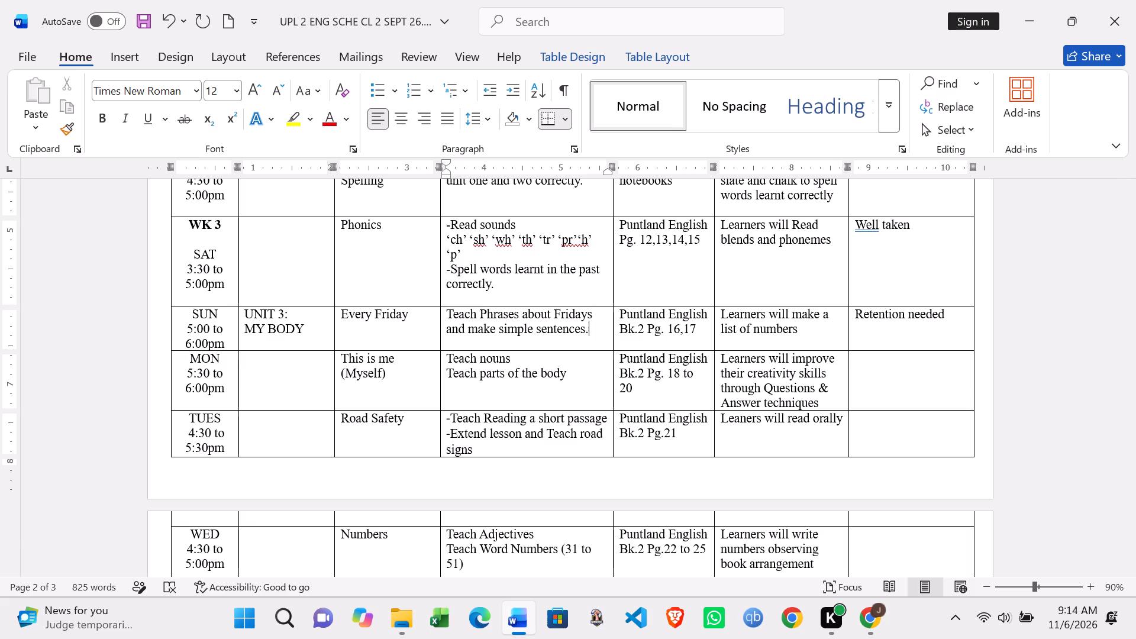
pyautogui.press('Return')
pyautogui.press('Return')
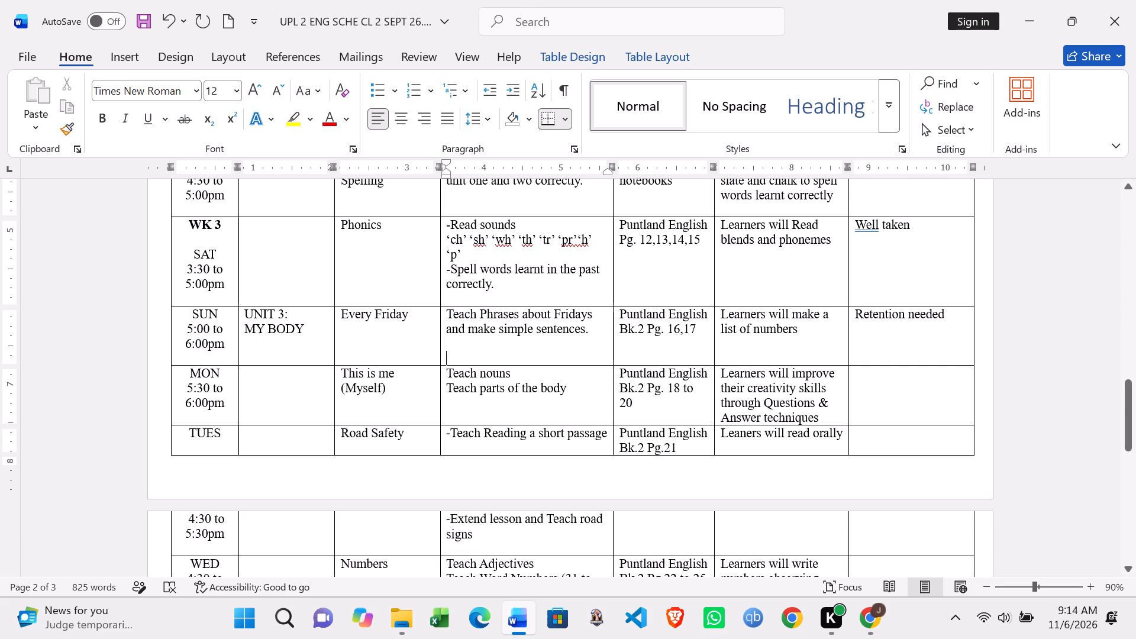
# Add two blank lines below "Answer techniques" in the week 3 Monday lesson "This is me (Myself)".
pyautogui.click(828, 414)
pyautogui.press('Return')
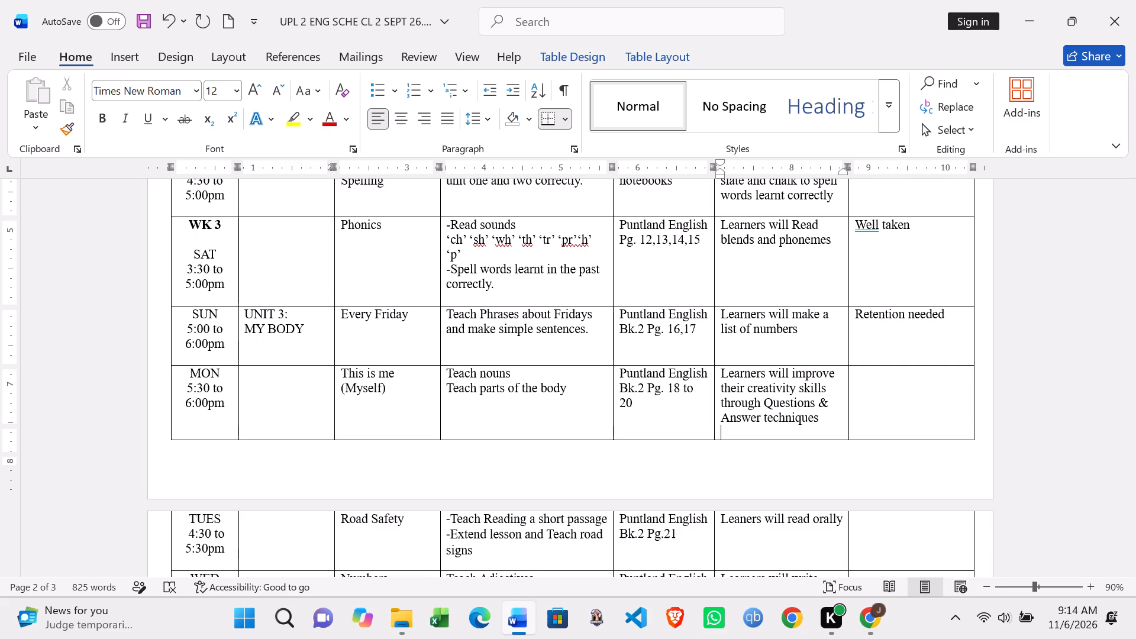
pyautogui.press('Return')
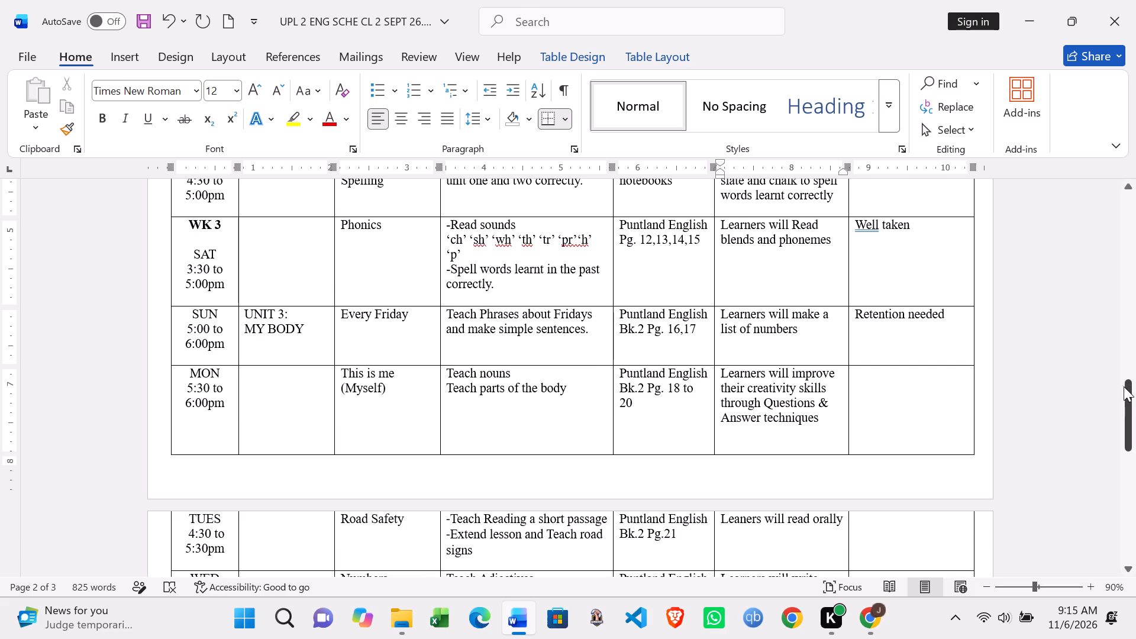
# Add a blank line after ‘That -Those’ in the Tuesday "Asking Questions" activities above week 3.
pyautogui.moveTo(1129, 395); pyautogui.dragTo(1131, 357)
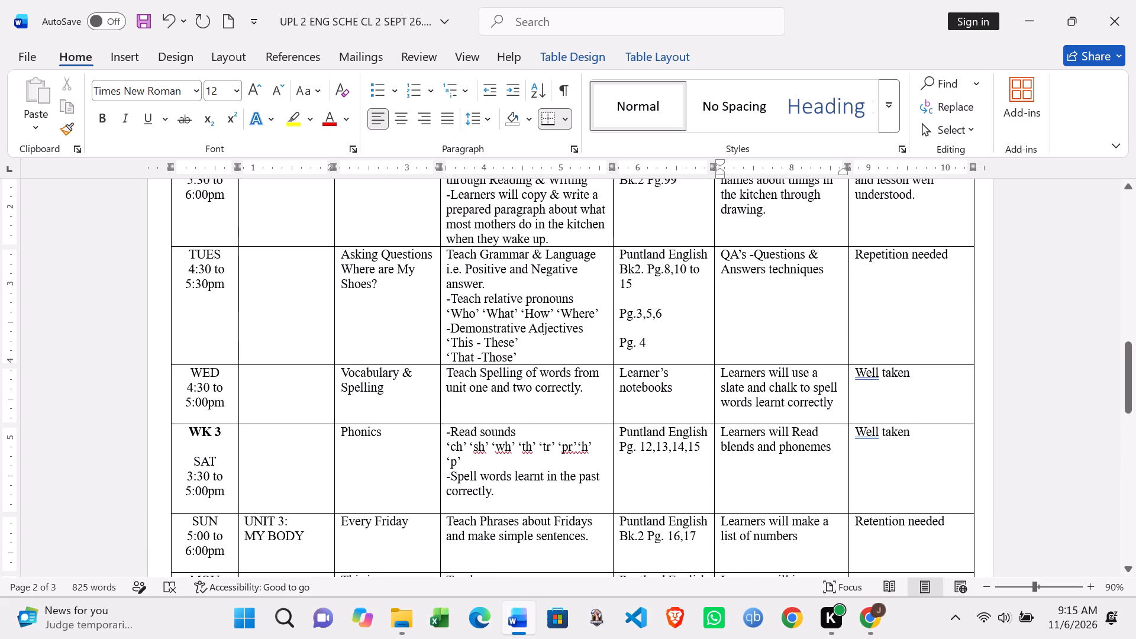
pyautogui.hscroll(-1, 638, 368)
pyautogui.click(541, 350)
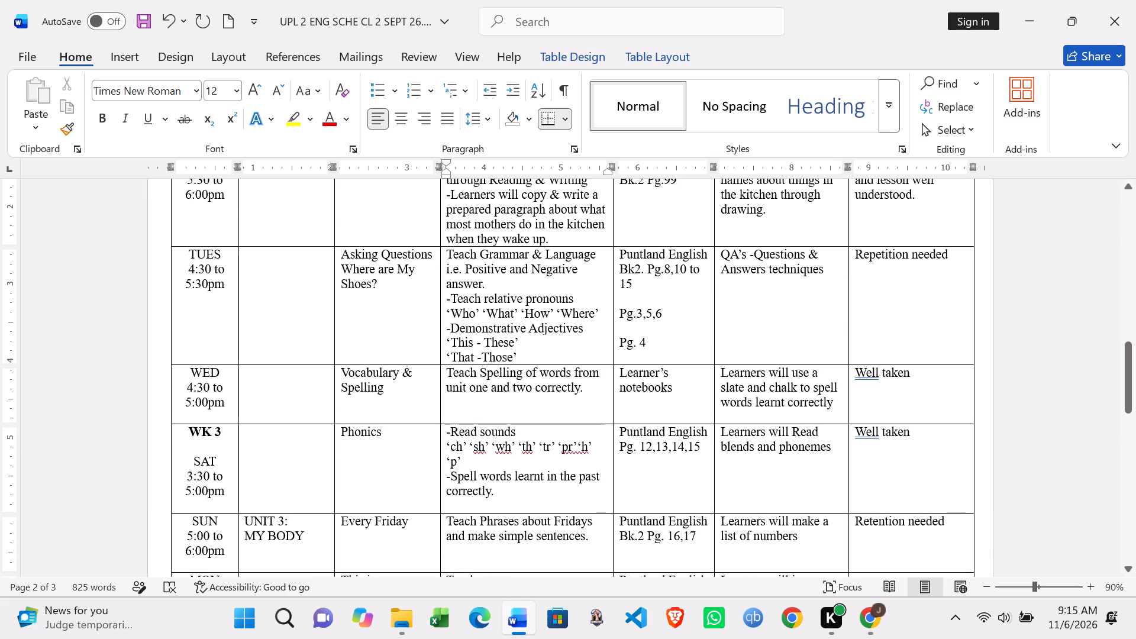
pyautogui.press('Return')
# Enter "Well understood" as the reflection for the week 3 Monday lesson "This is me (Myself)".
pyautogui.hscroll(1, 600, 351)
pyautogui.hscroll(1, 912, 307)
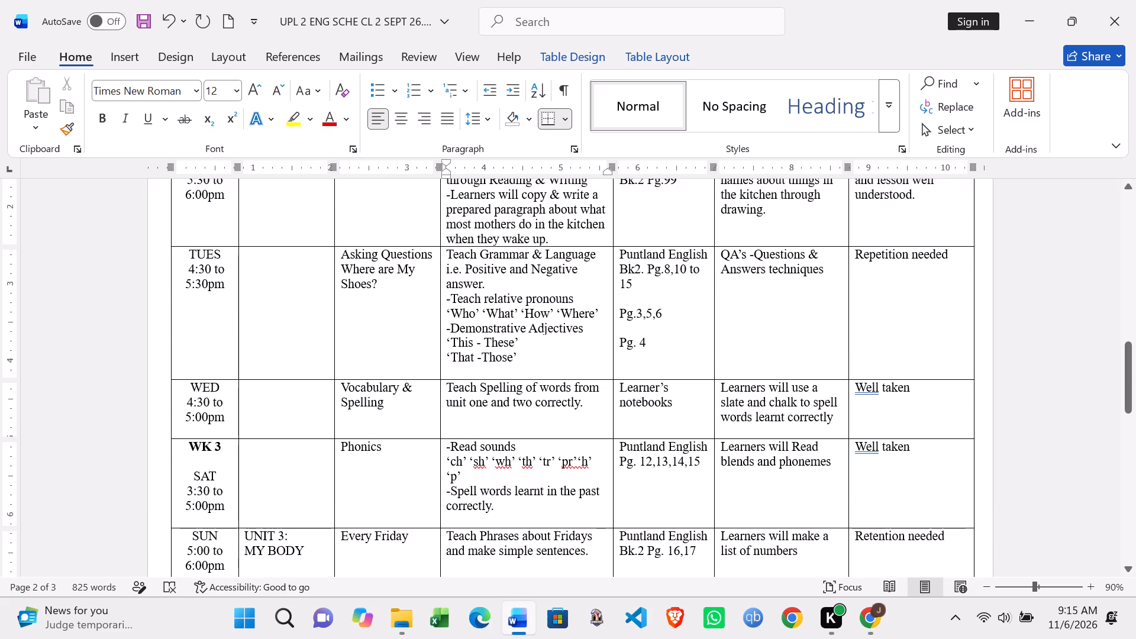
pyautogui.hscroll(1, 1098, 373)
pyautogui.moveTo(1129, 375); pyautogui.dragTo(1135, 432)
pyautogui.scroll(1, 1131, 379)
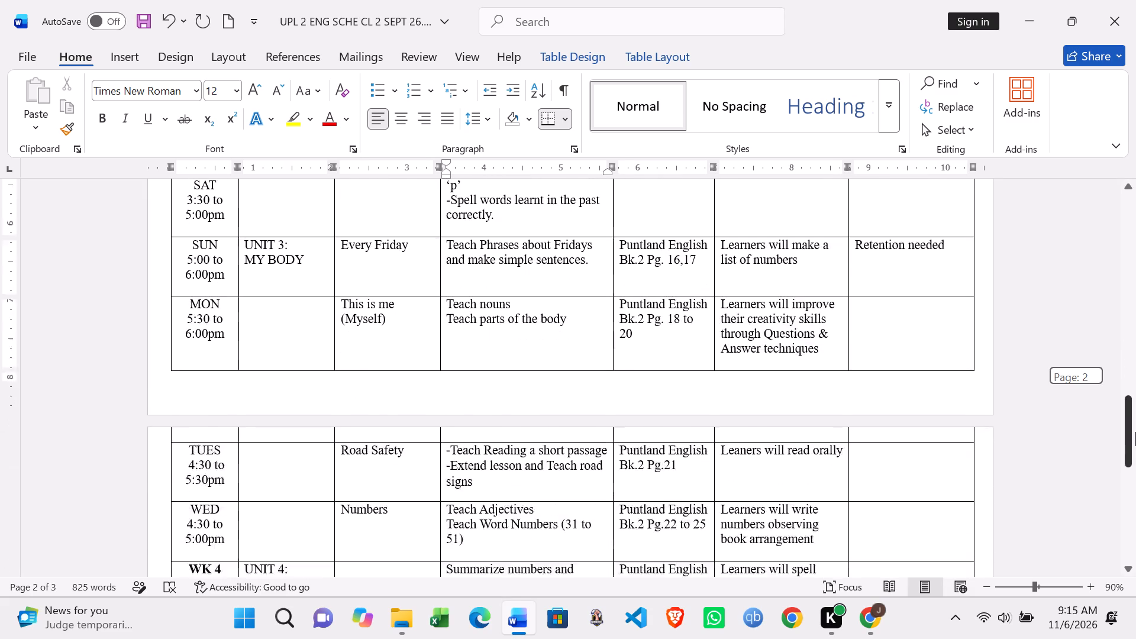
pyautogui.scroll(1, 1135, 432)
pyautogui.moveTo(1135, 432); pyautogui.dragTo(1135, 447)
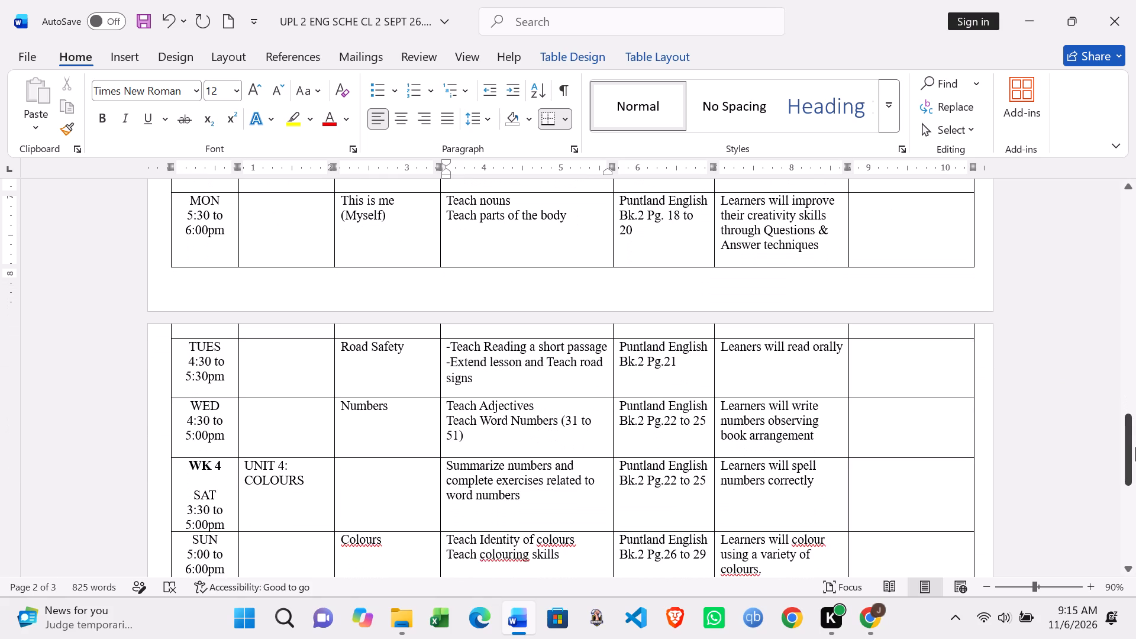
pyautogui.moveTo(1135, 447); pyautogui.dragTo(1135, 495)
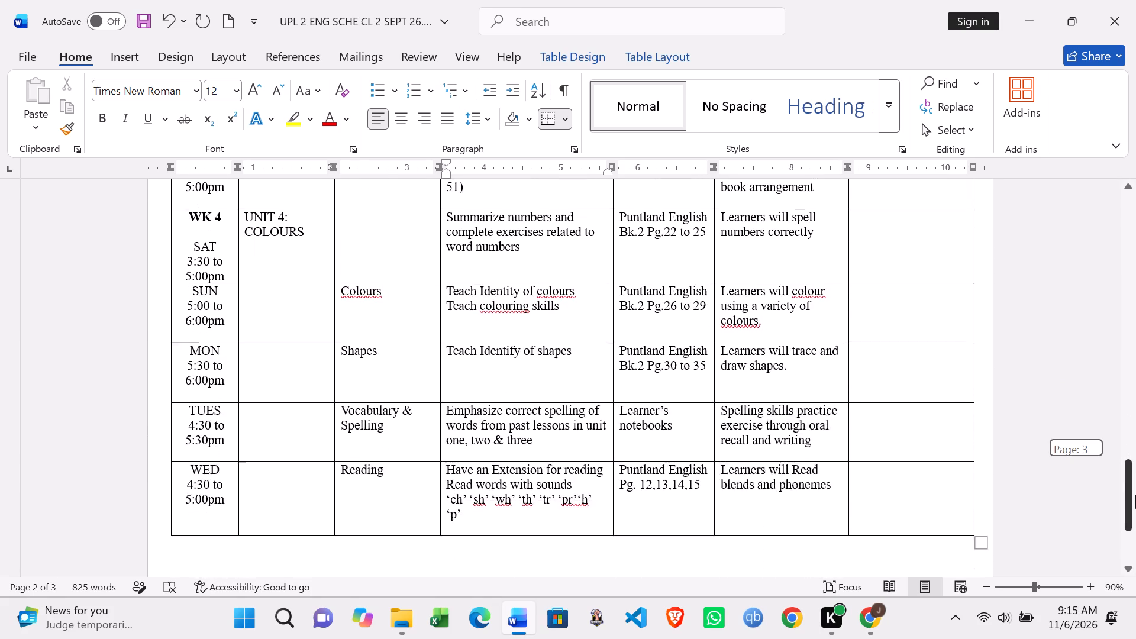
pyautogui.moveTo(1135, 495); pyautogui.dragTo(1121, 429)
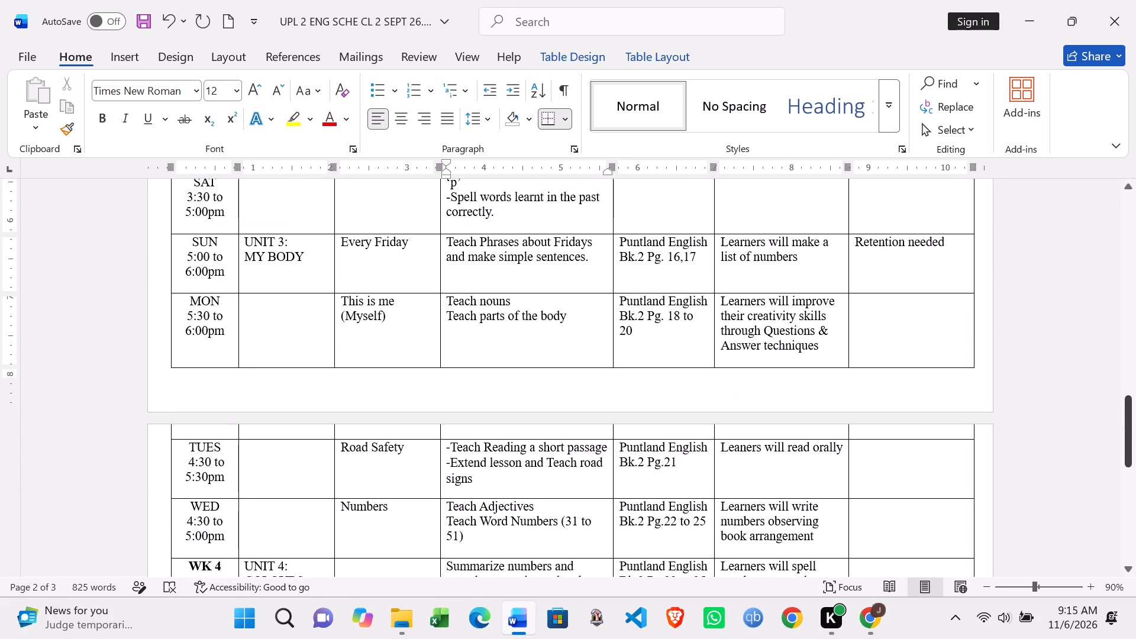
pyautogui.click(892, 320)
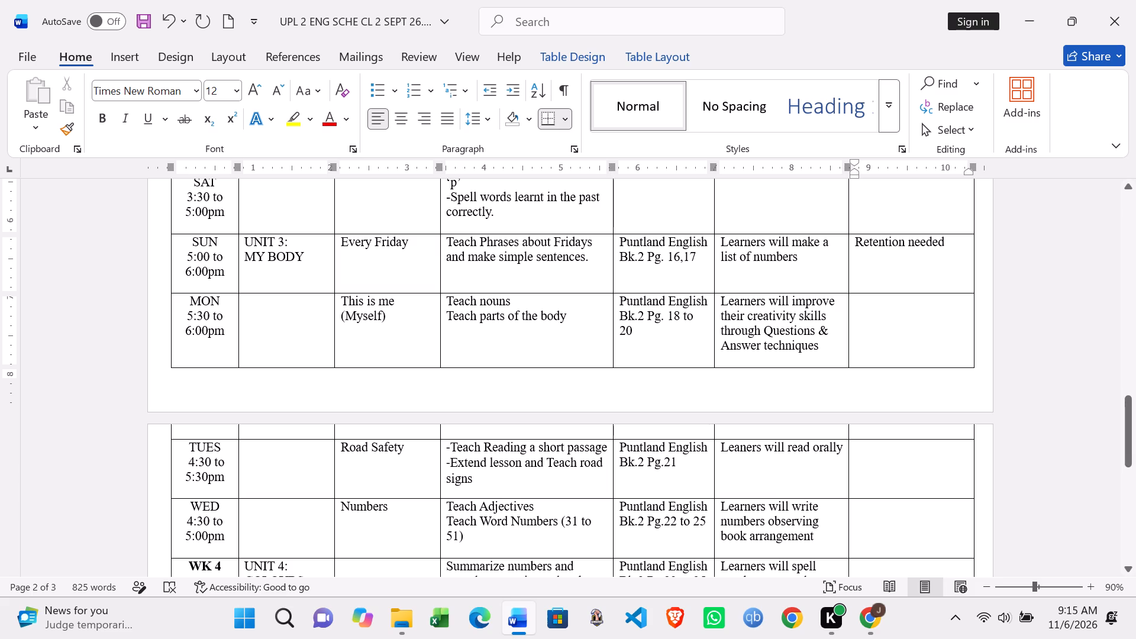
pyautogui.press('BackSpace')
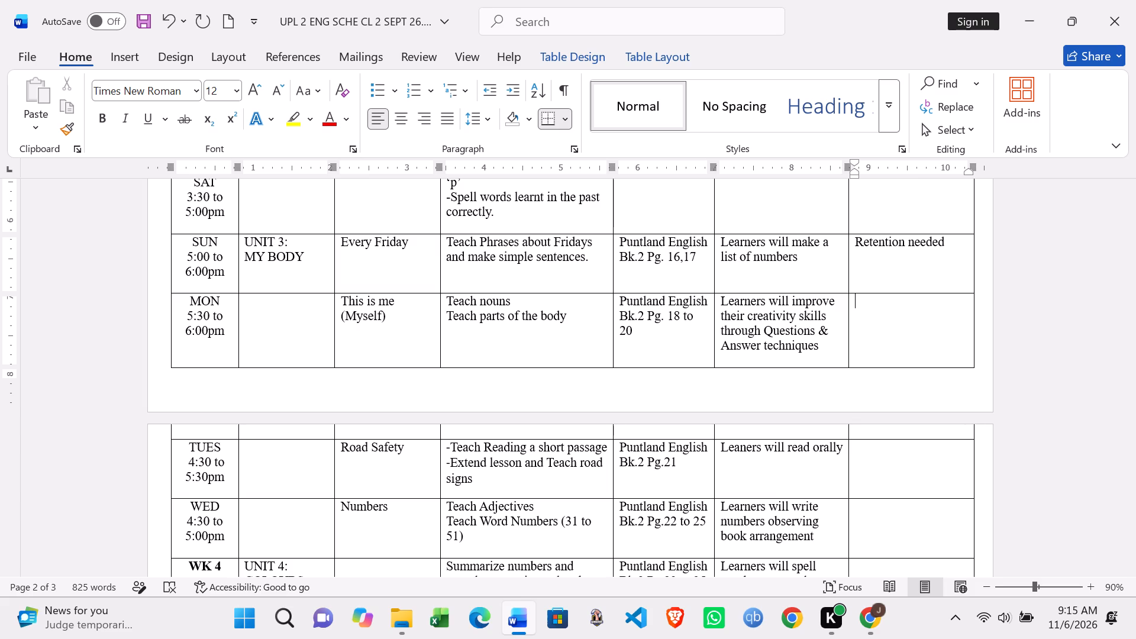
pyautogui.write('well understoon')
pyautogui.press('BackSpace')
pyautogui.press('d')
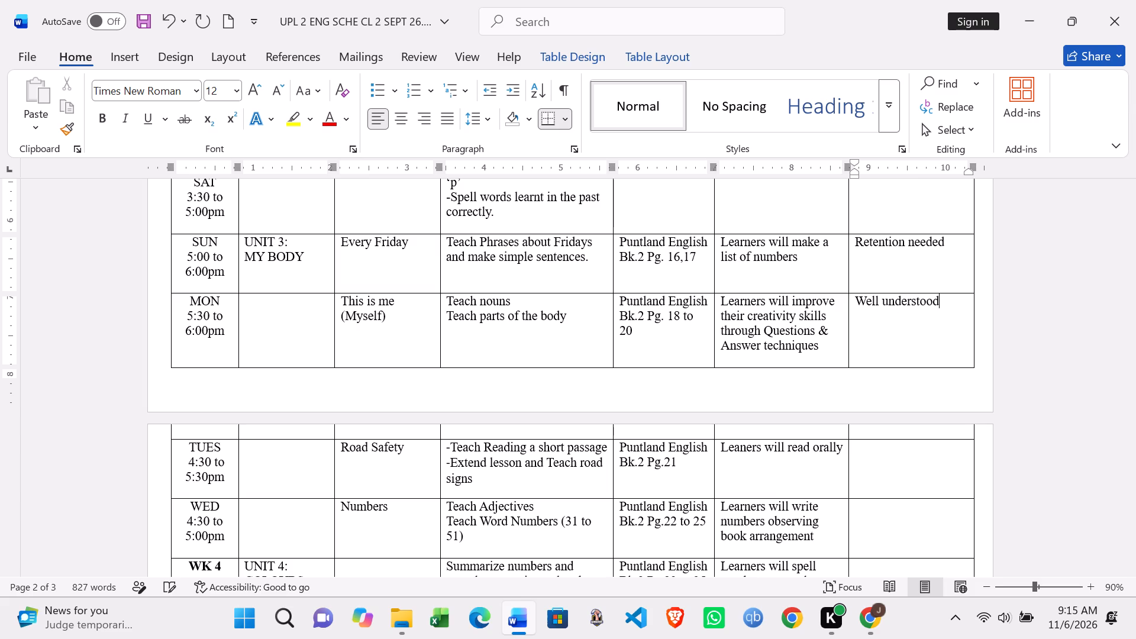
# Reword the week 3 Monday reflection as "Lesson well understood".
pyautogui.hscroll(1, 888, 333)
pyautogui.hscroll(-1, 1135, 383)
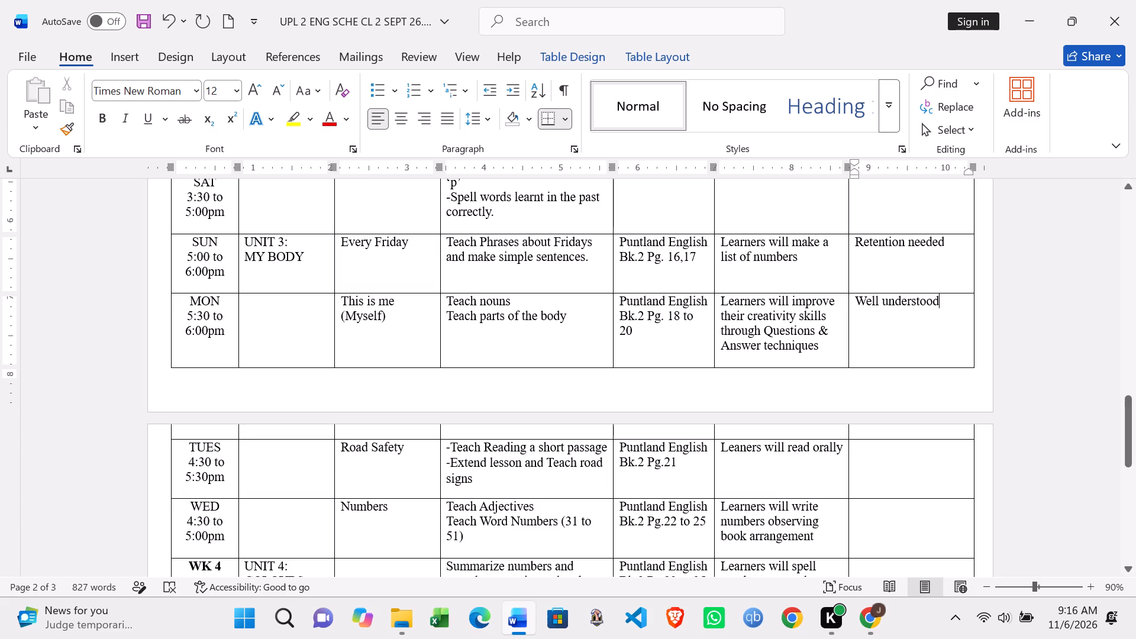
pyautogui.hscroll(-1, 857, 318)
pyautogui.click(860, 302)
pyautogui.write('lesson')
pyautogui.press('space')
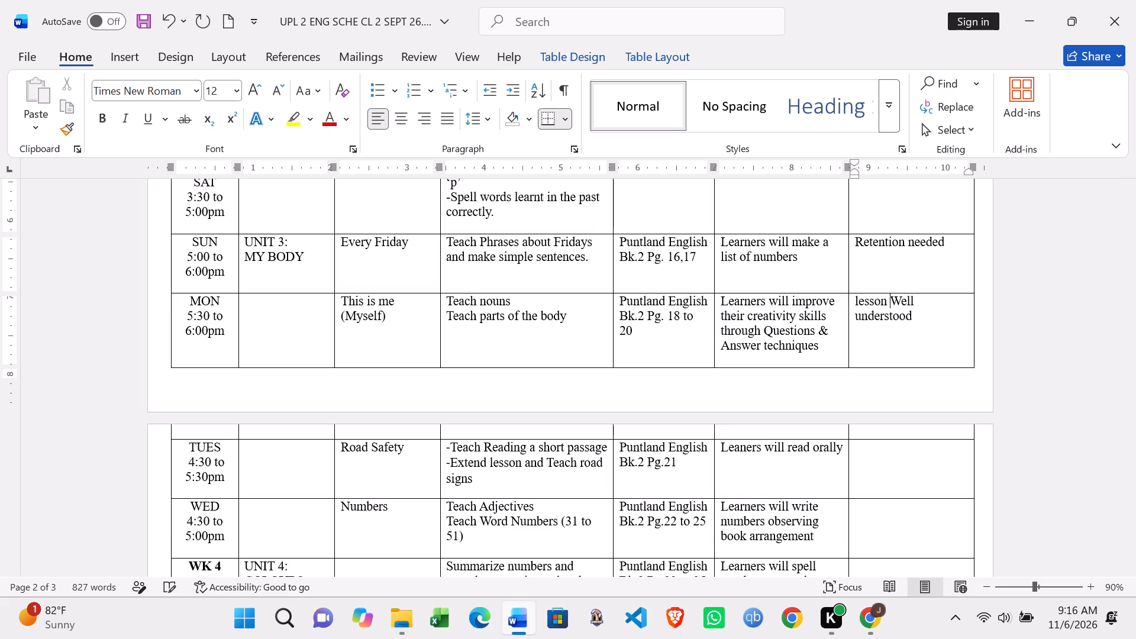
pyautogui.press('Delete')
pyautogui.press('w')
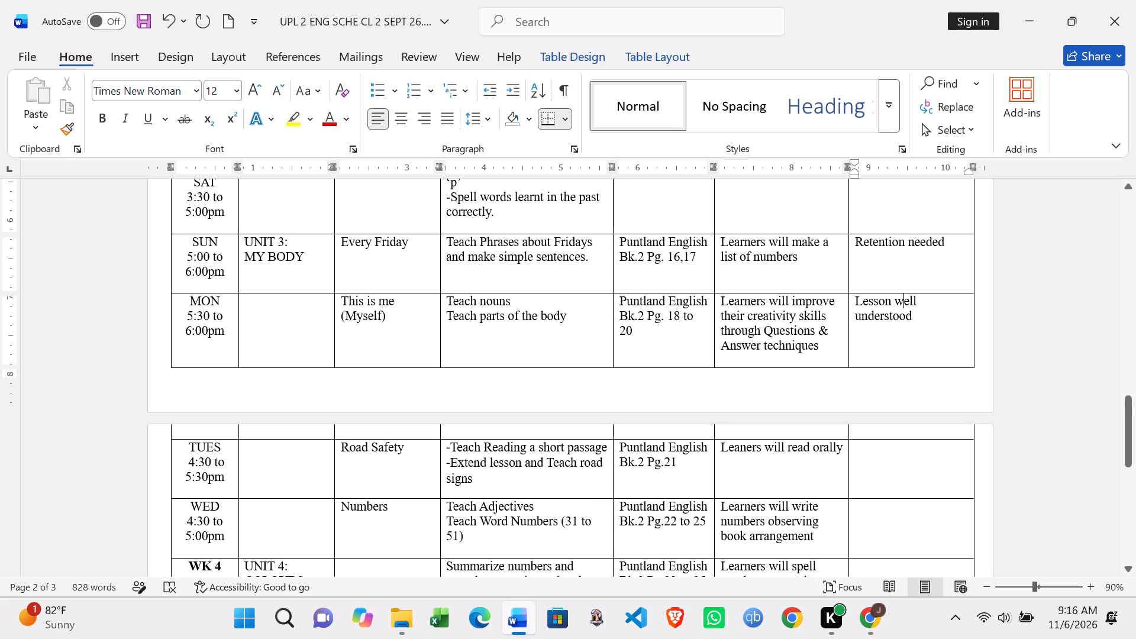
# Enter "Lesson well taken" as the reflection for the week 3 Tuesday lesson "Road Safety".
pyautogui.moveTo(1131, 415); pyautogui.dragTo(1135, 451)
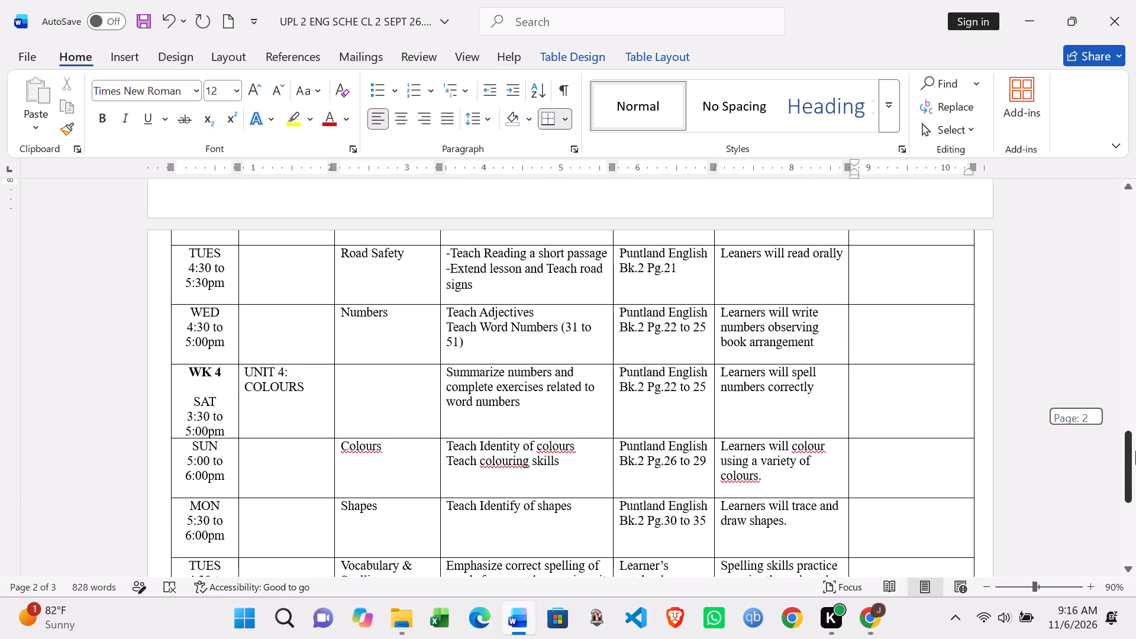
pyautogui.moveTo(1135, 451); pyautogui.dragTo(1135, 452)
pyautogui.doubleClick(909, 272)
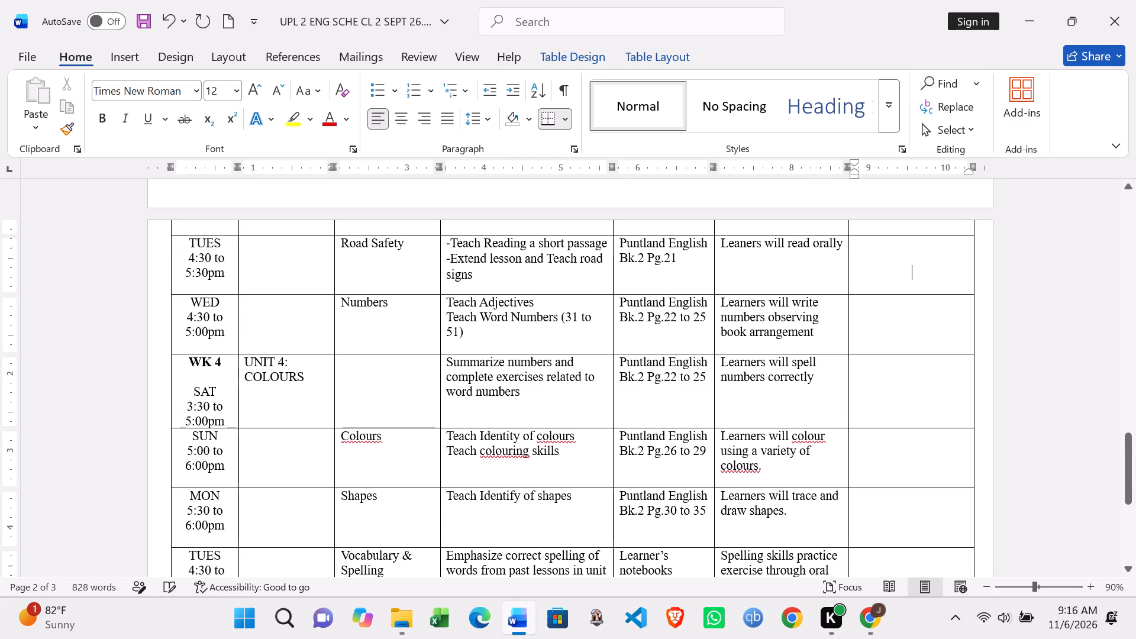
pyautogui.write('lesson well taken')
# Remove the blank lines above the "Road Safety" reflection and left-align it at the top of its cell.
pyautogui.click(915, 321)
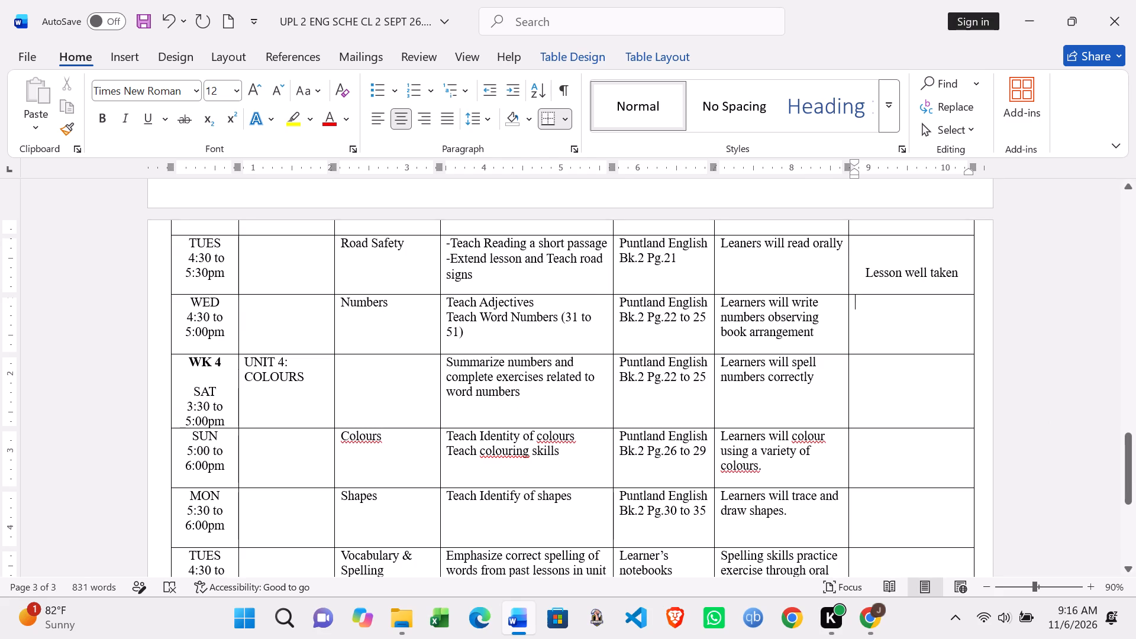
pyautogui.rightClick(915, 321)
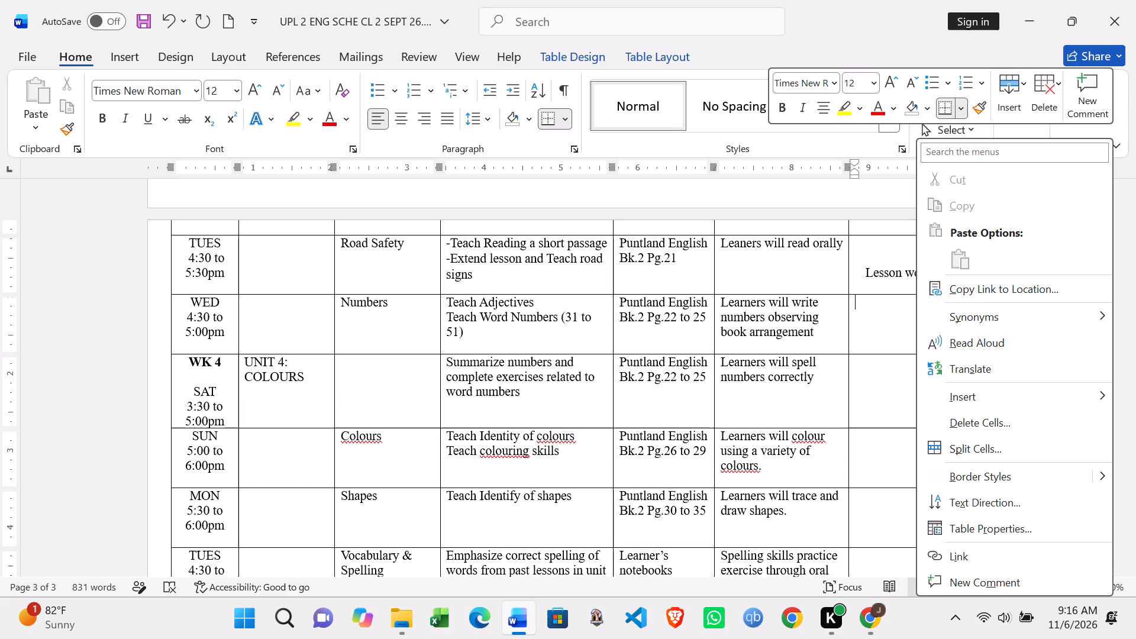
pyautogui.click(874, 245)
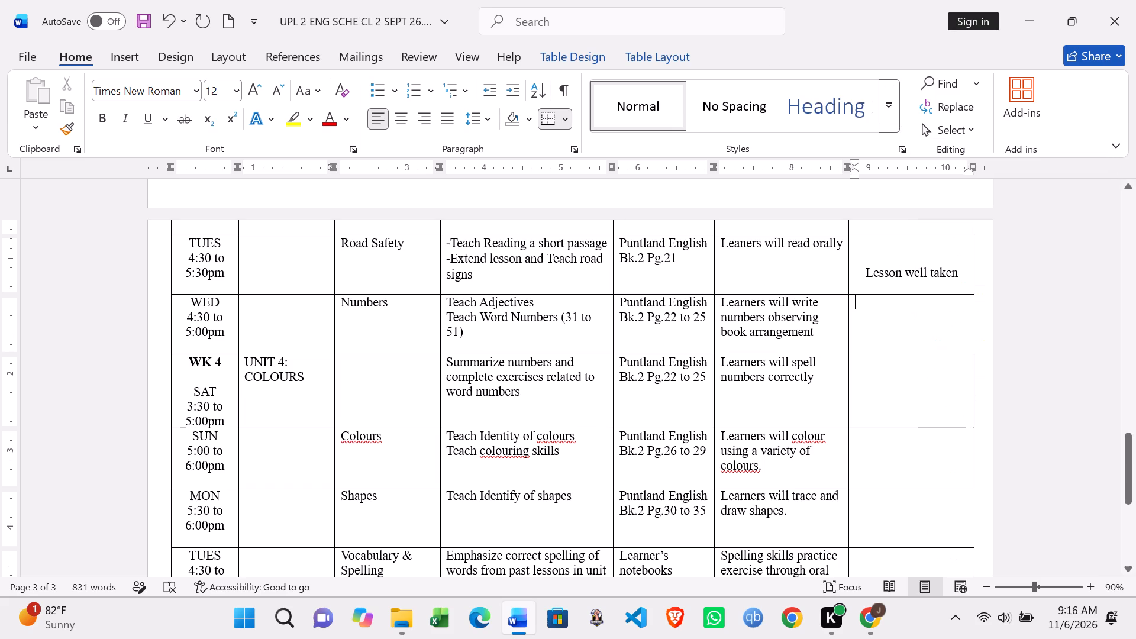
pyautogui.click(874, 245)
pyautogui.press('Delete')
pyautogui.press('Delete')
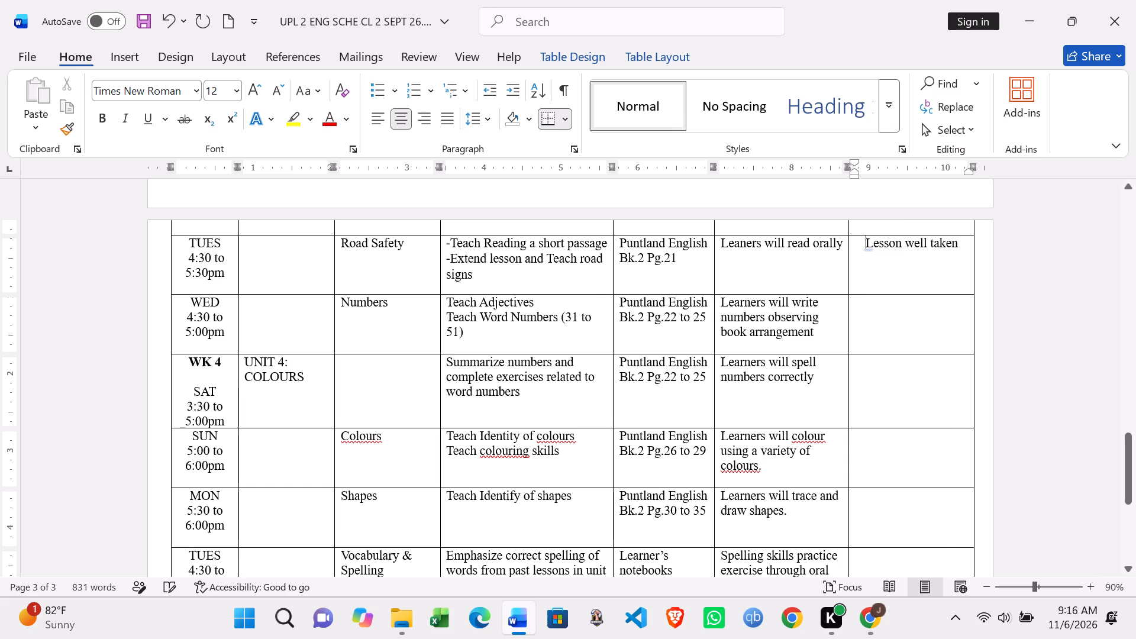
pyautogui.press('BackSpace')
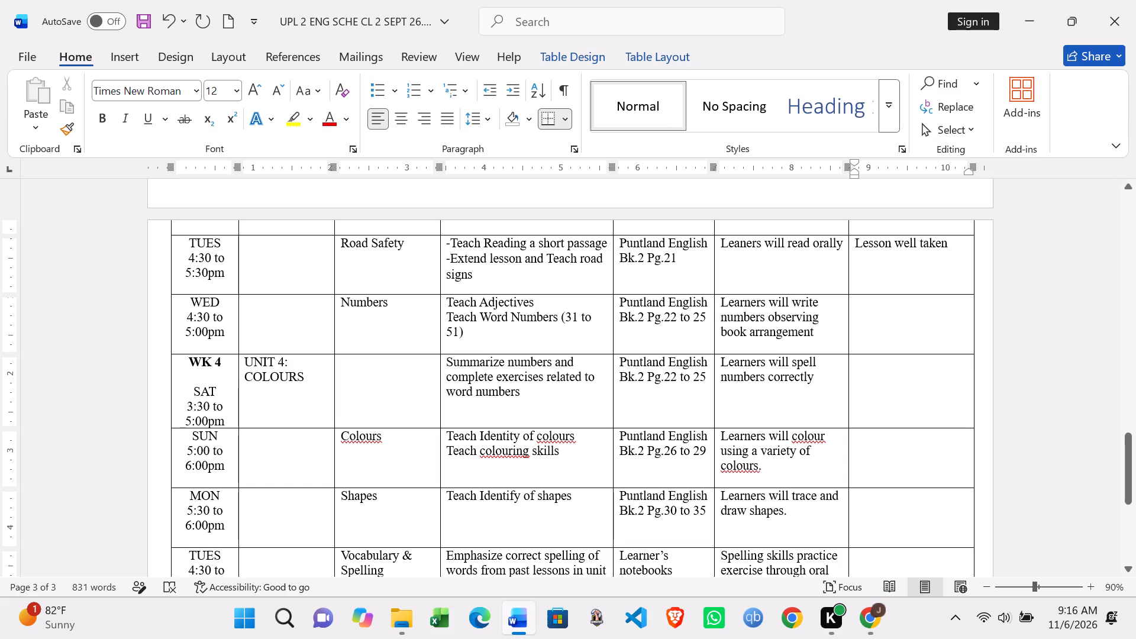
pyautogui.press('BackSpace')
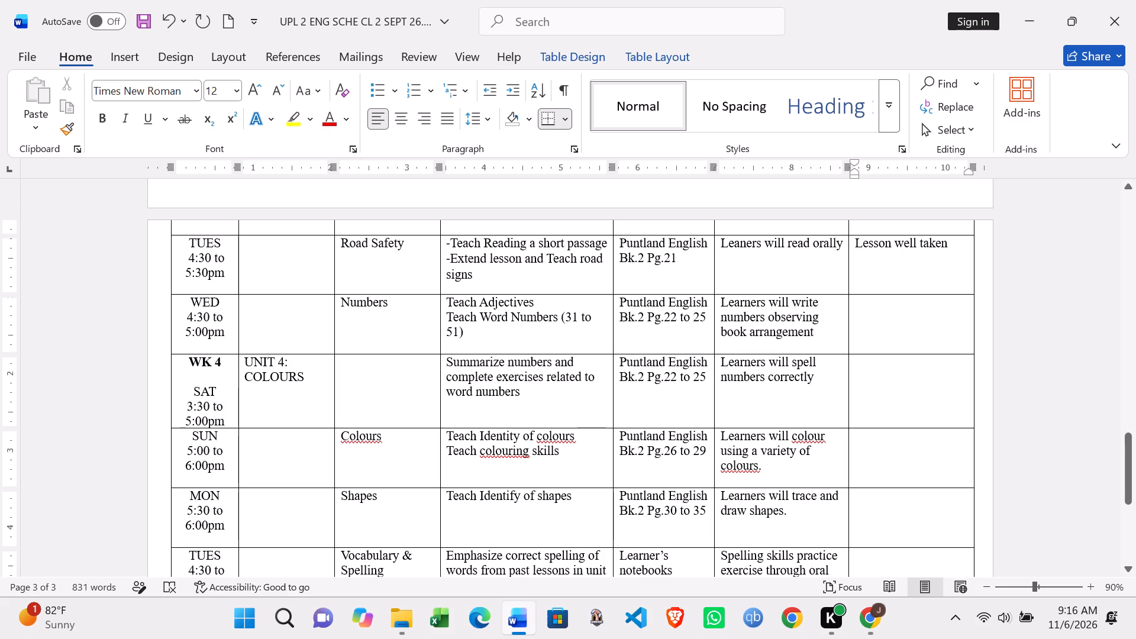
# Enter "Repetition needed" as the reflection for the week 3 Wednesday lesson "Numbers".
pyautogui.click(874, 304)
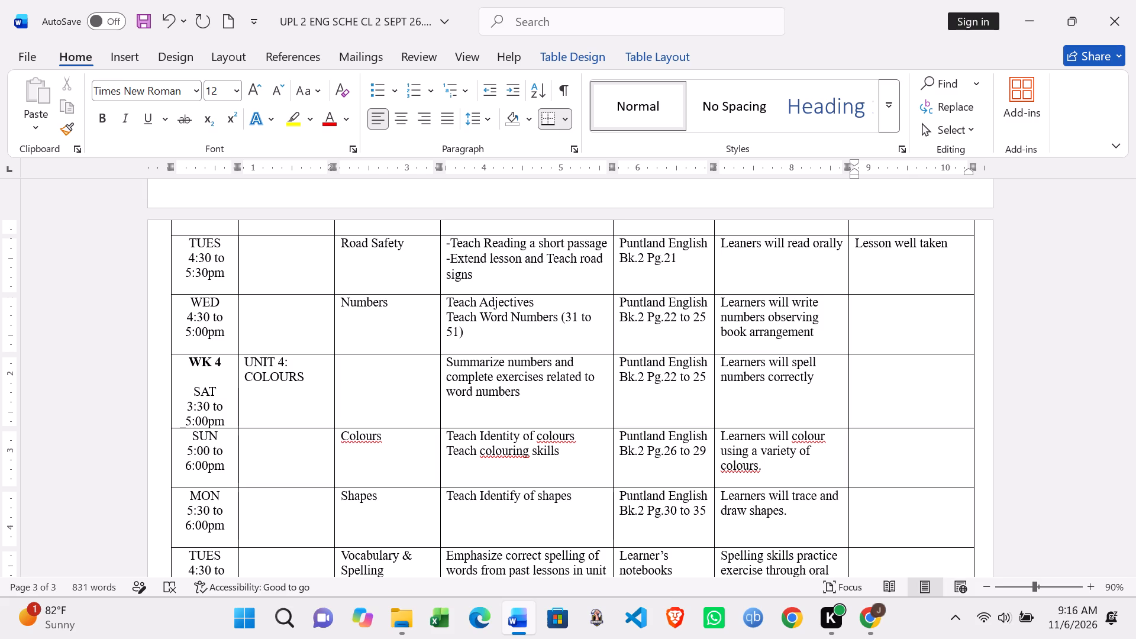
pyautogui.write('wor')
pyautogui.press('BackSpace')
pyautogui.press('BackSpace')
pyautogui.press('BackSpace')
pyautogui.write('pe')
pyautogui.press('BackSpace')
pyautogui.press('BackSpace')
pyautogui.write('repetition needed')
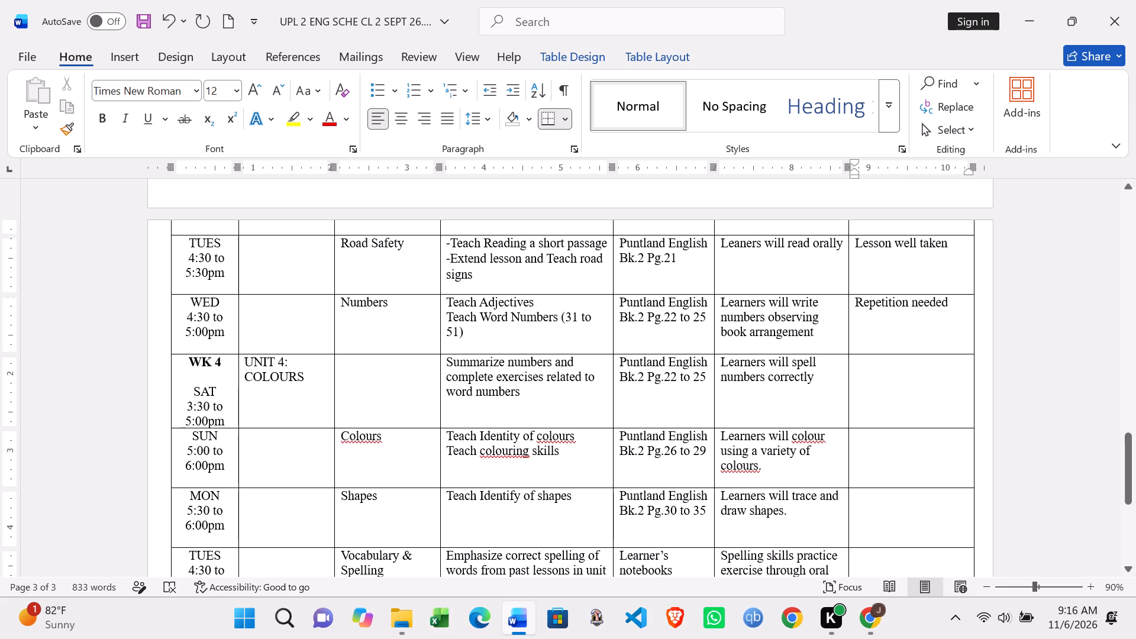
# Enter "Retention skills necessary" as the reflection for the week 4 Saturday lesson in Unit 4.
pyautogui.click(873, 361)
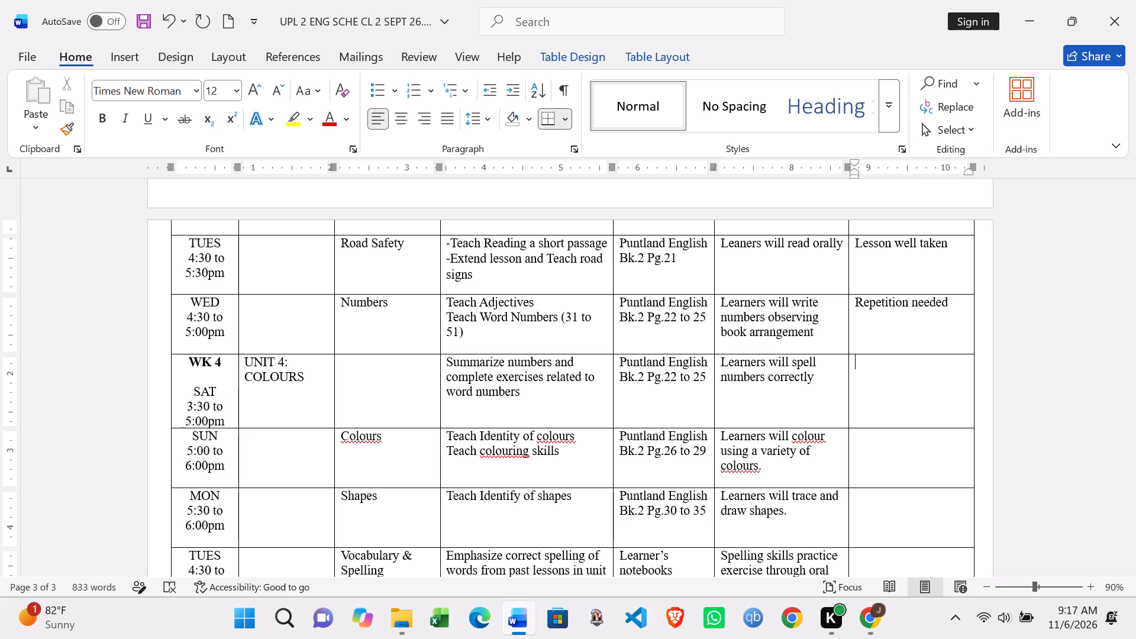
pyautogui.write('retention')
pyautogui.press('space')
pyautogui.write('skills necessary')
# Enter "Repetition needed" as the reflection for the week 4 Sunday lesson "Colours".
pyautogui.click(880, 450)
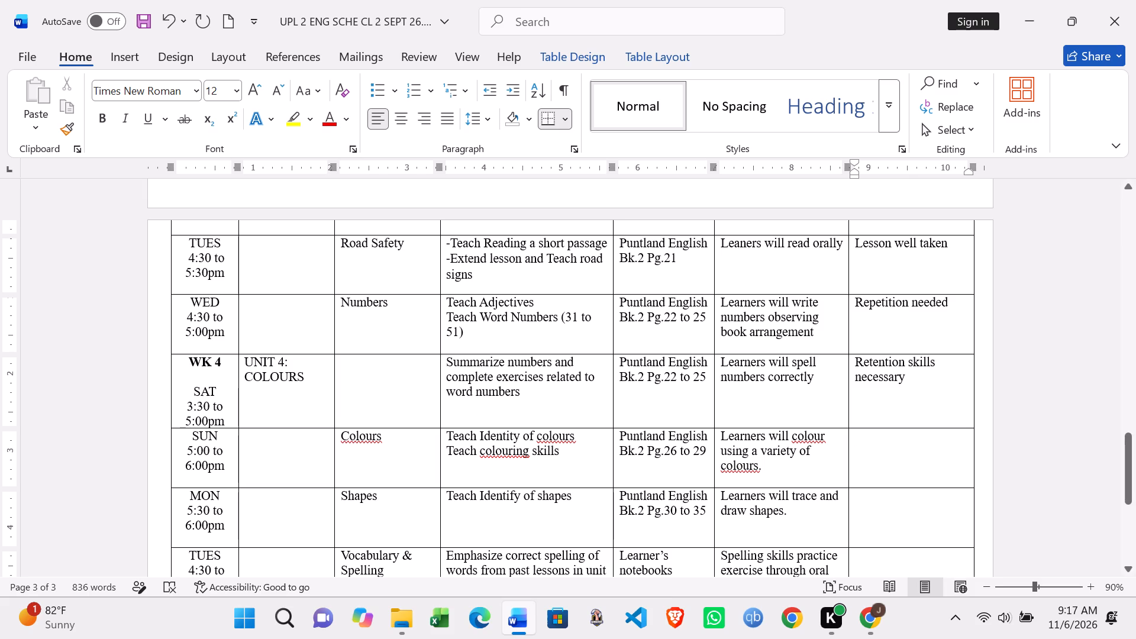
pyautogui.write('repetition needed')
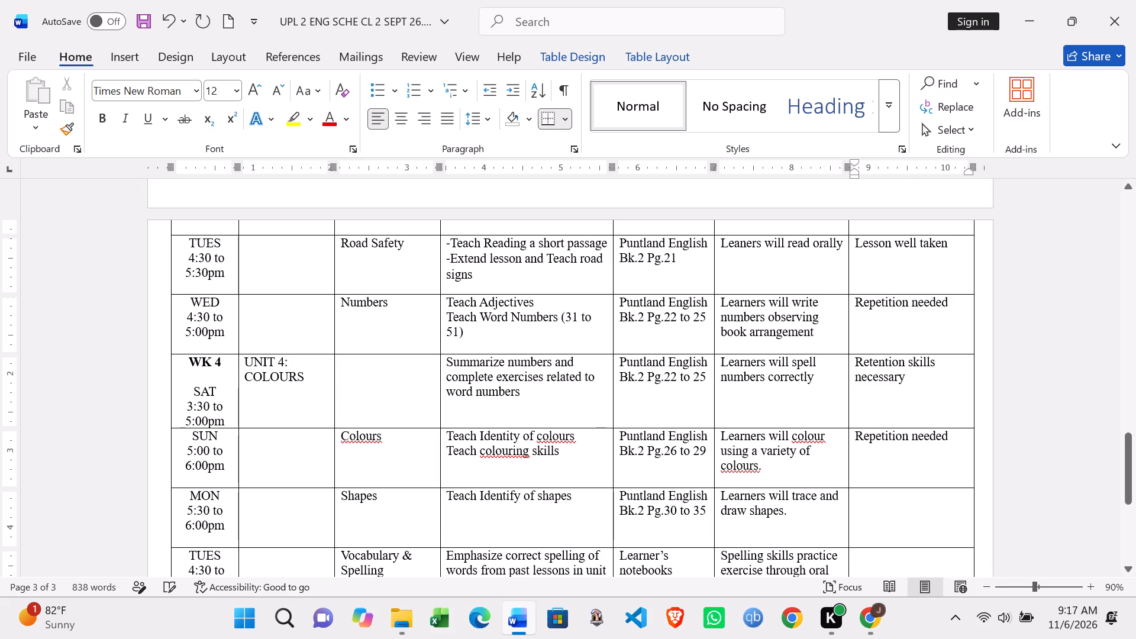
# Enter "More activities and repetition might help with the retention skills" as the reflection for the week 4 Monday lesson "Shapes", correcting its spelling.
pyautogui.click(901, 507)
pyautogui.write('more act')
pyautogui.write('iveties and repetiotion miht help w')
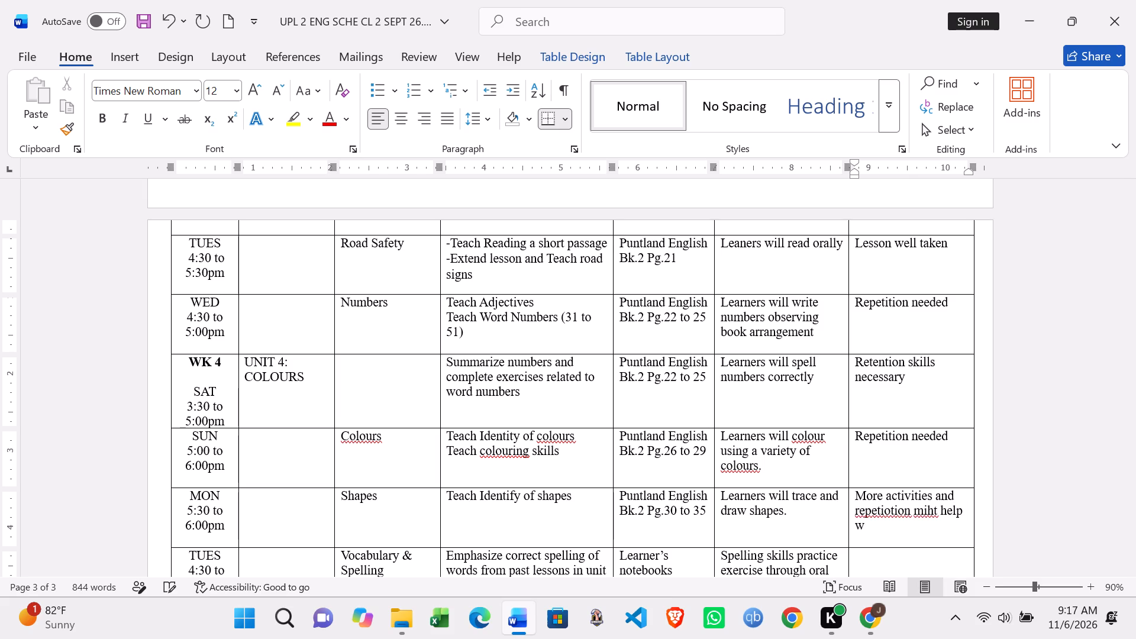
pyautogui.write('ith the')
pyautogui.press('space')
pyautogui.write('rete')
pyautogui.write('tion skills')
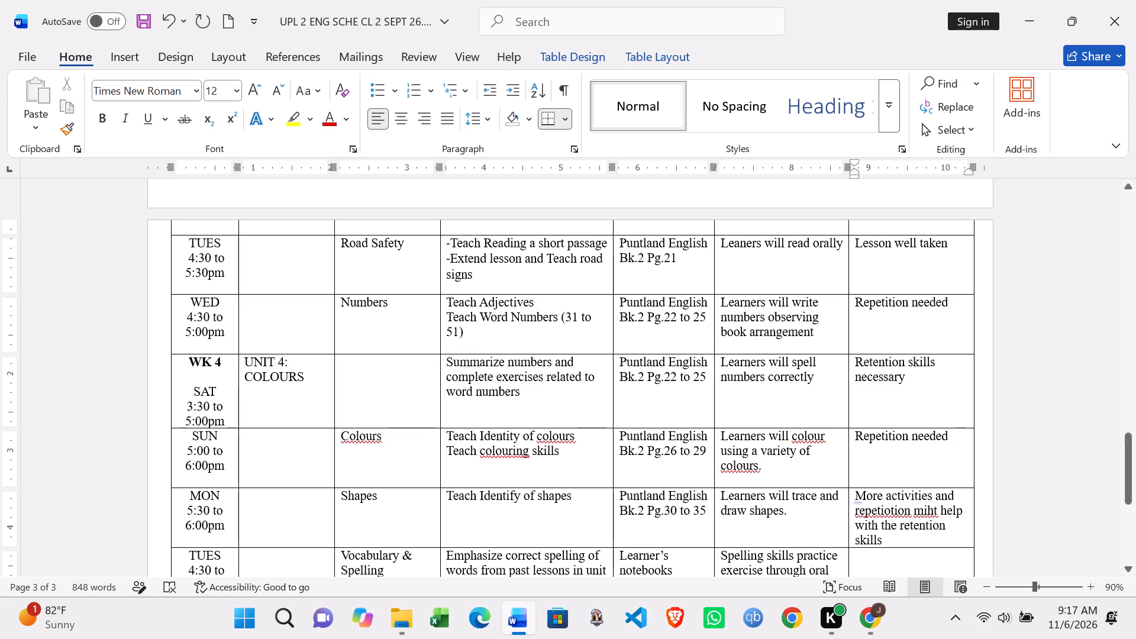
pyautogui.click(874, 512)
pyautogui.rightClick(874, 512)
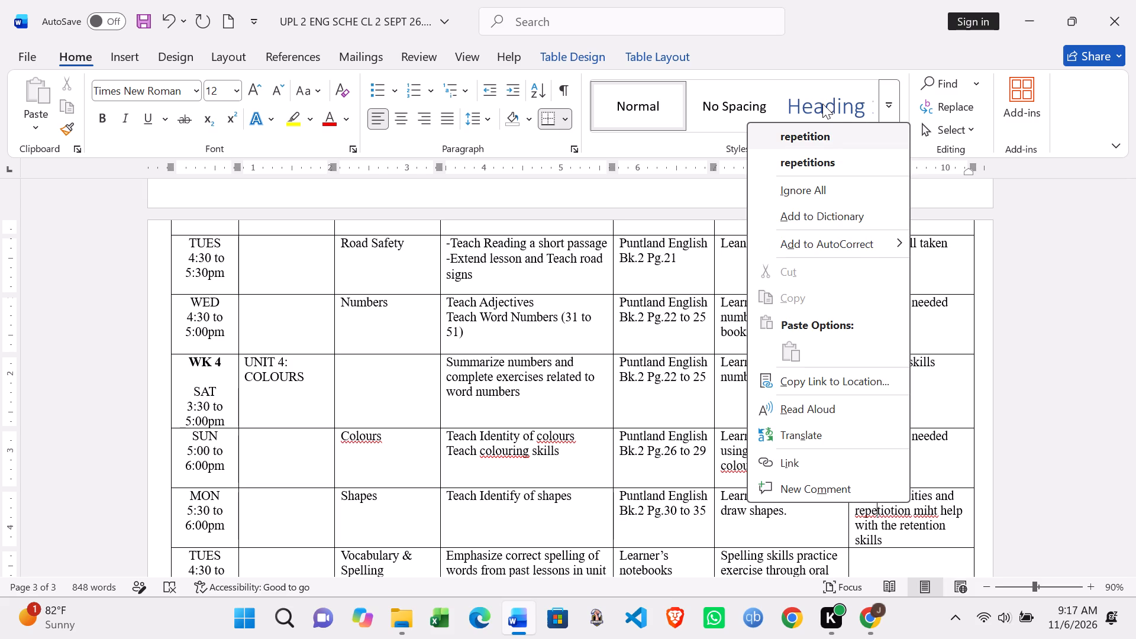
pyautogui.click(825, 135)
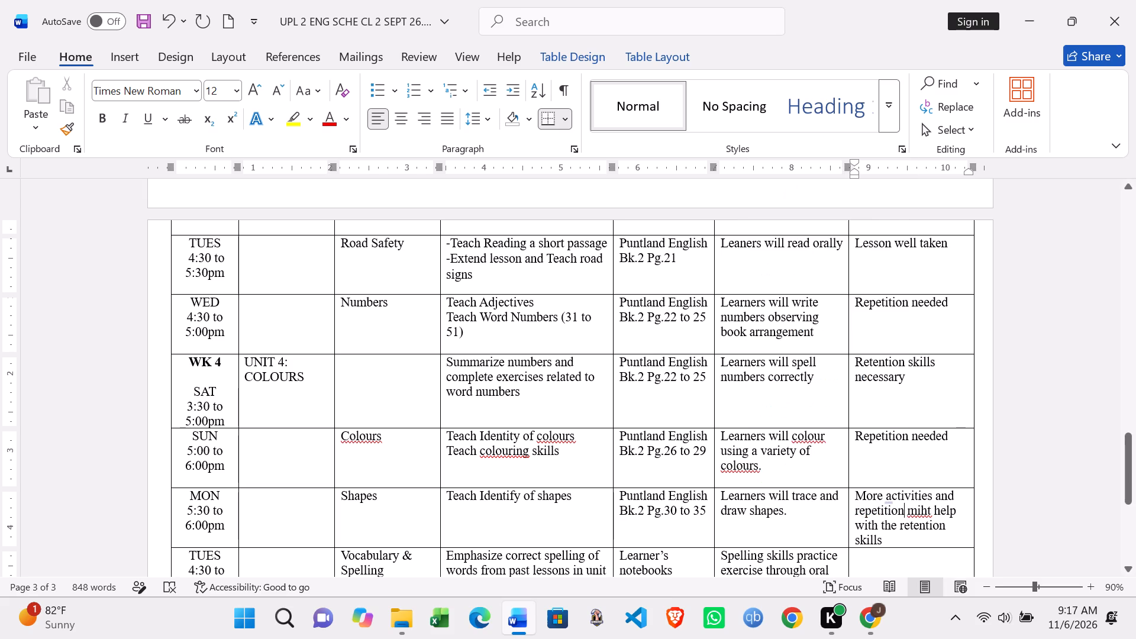
pyautogui.click(918, 511)
pyautogui.rightClick(918, 511)
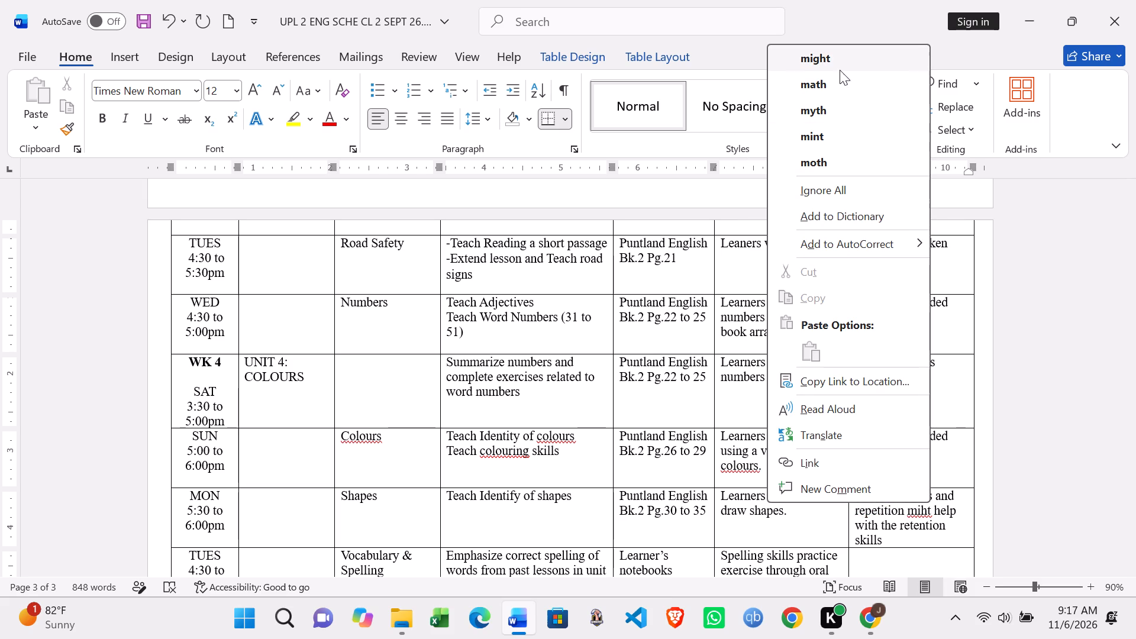
pyautogui.click(839, 64)
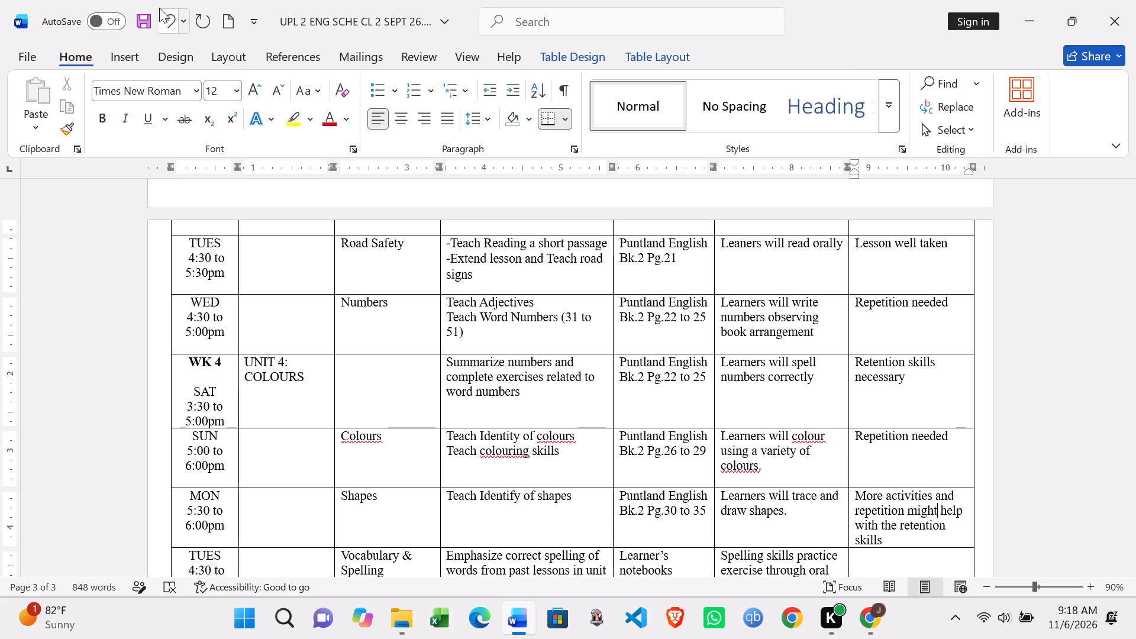
# Save the September Class 2 scheme document.
pyautogui.click(140, 17)
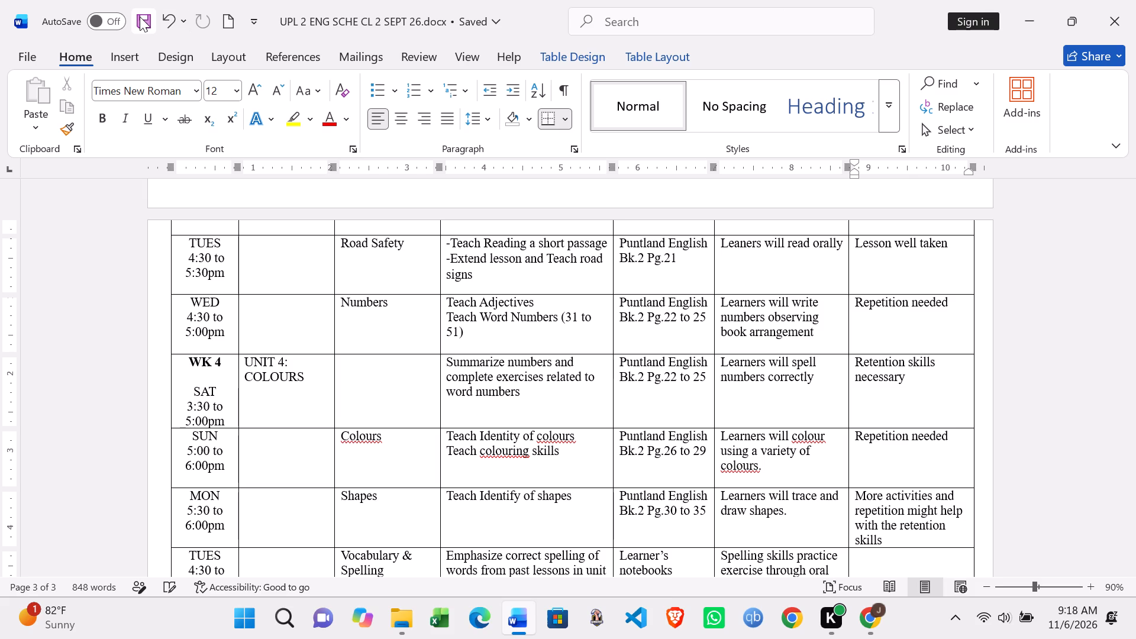
pyautogui.click(140, 17)
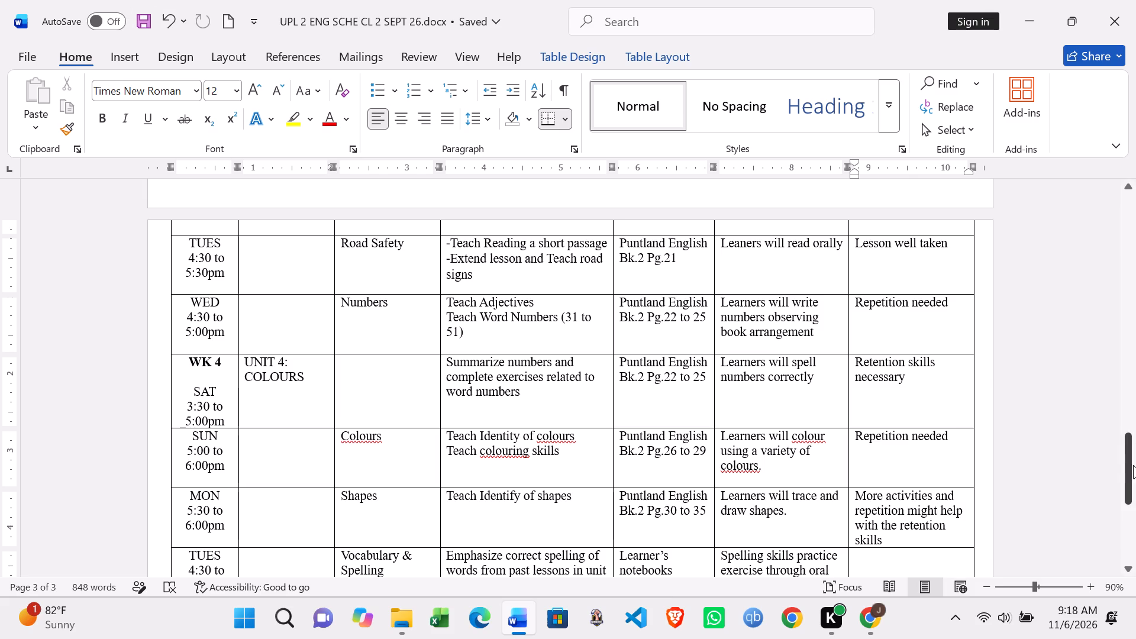
# Enter "More practice needed" as the reflection for the week 4 Tuesday lesson "Vocabulary & Spelling".
pyautogui.moveTo(1131, 466); pyautogui.dragTo(1135, 515)
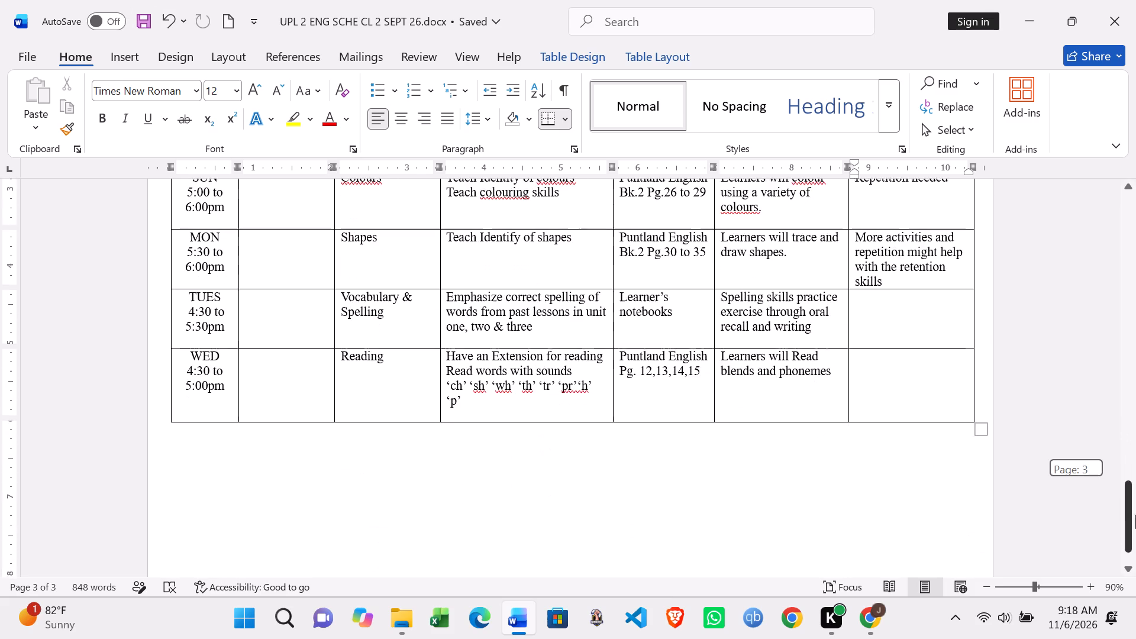
pyautogui.moveTo(1135, 515); pyautogui.dragTo(1135, 516)
pyautogui.click(886, 288)
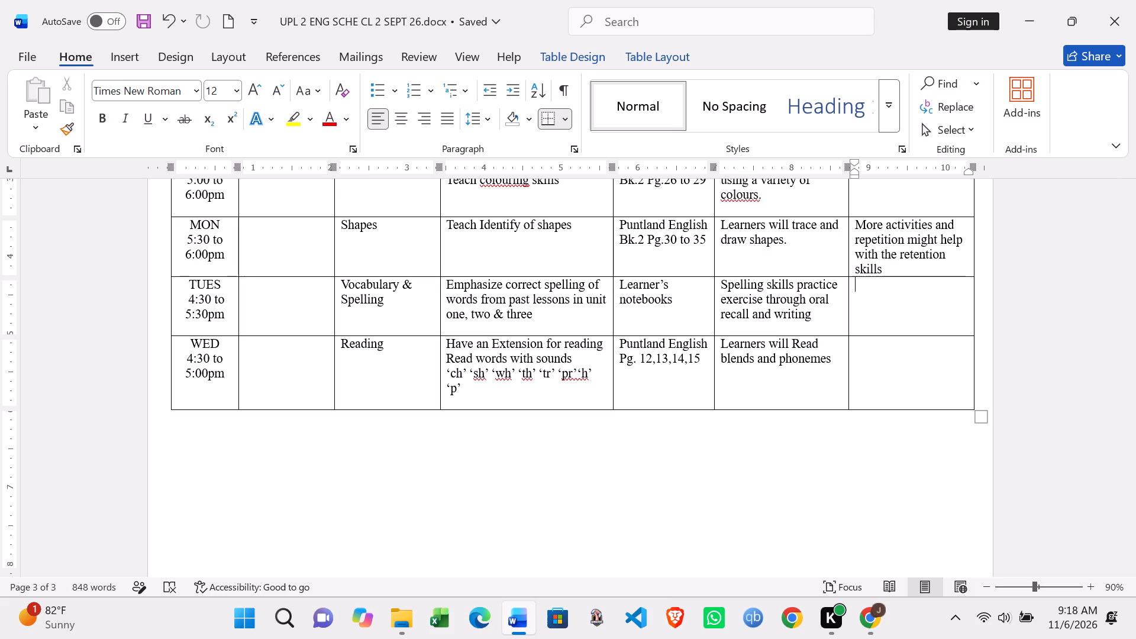
pyautogui.write('more practise needed')
# Enter "Lesson well taken. Learners could read very well but coul'dt understand the words." as the reflection for the week 4 Wednesday lesson "Reading".
pyautogui.click(877, 353)
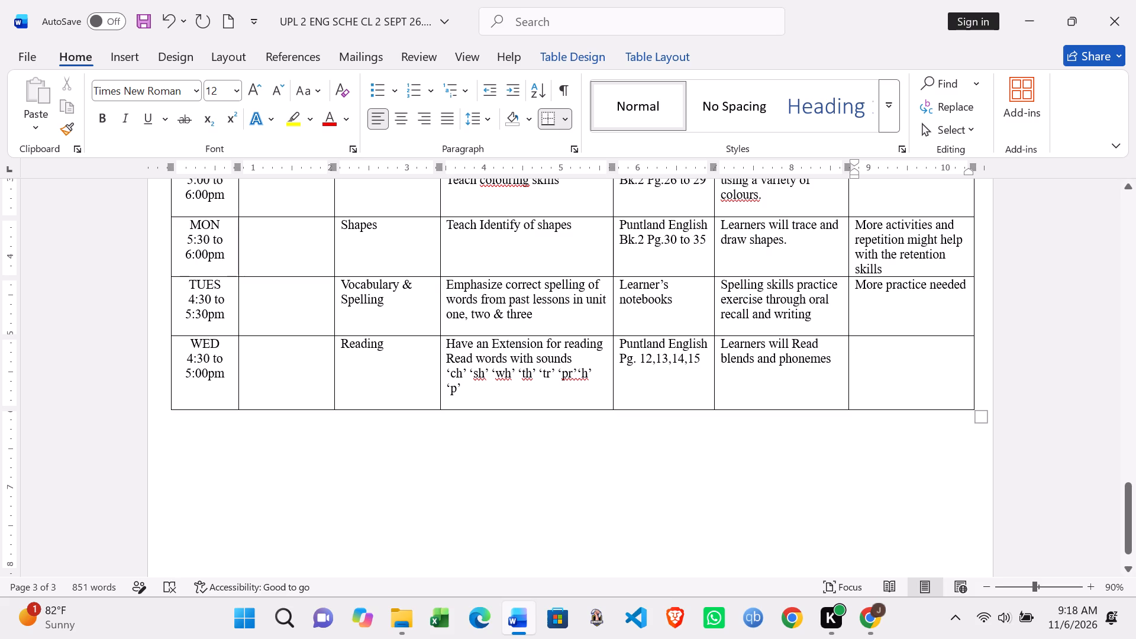
pyautogui.write('lesson well taken')
pyautogui.write('.')
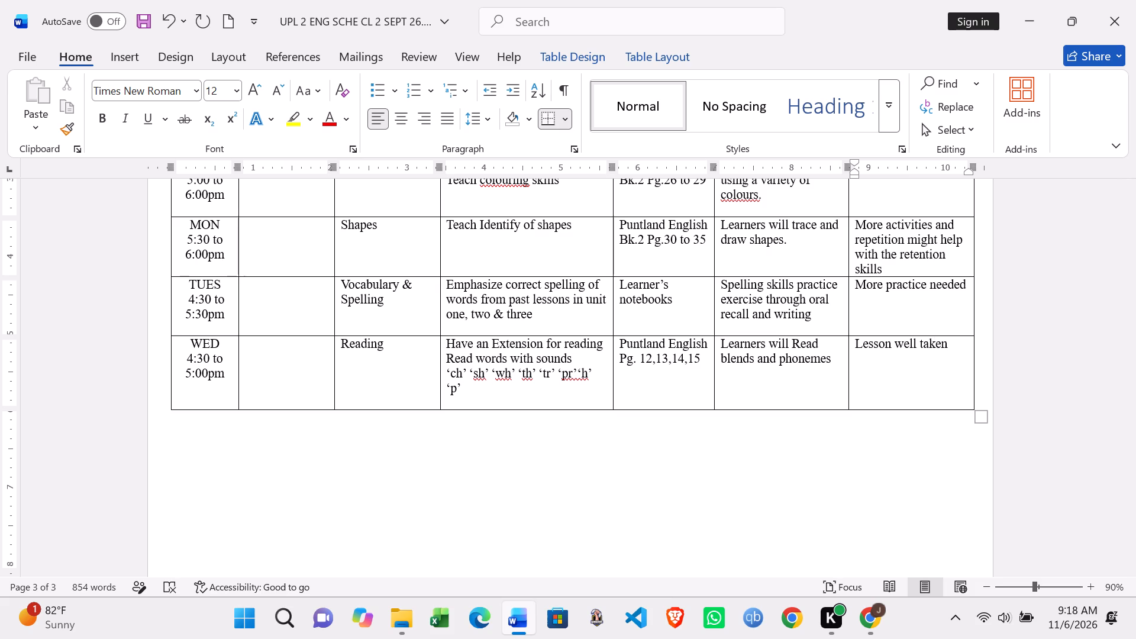
pyautogui.press('space')
pyautogui.write('learners wo')
pyautogui.press('BackSpace')
pyautogui.press('BackSpace')
pyautogui.write('could read withoug')
pyautogui.press('space')
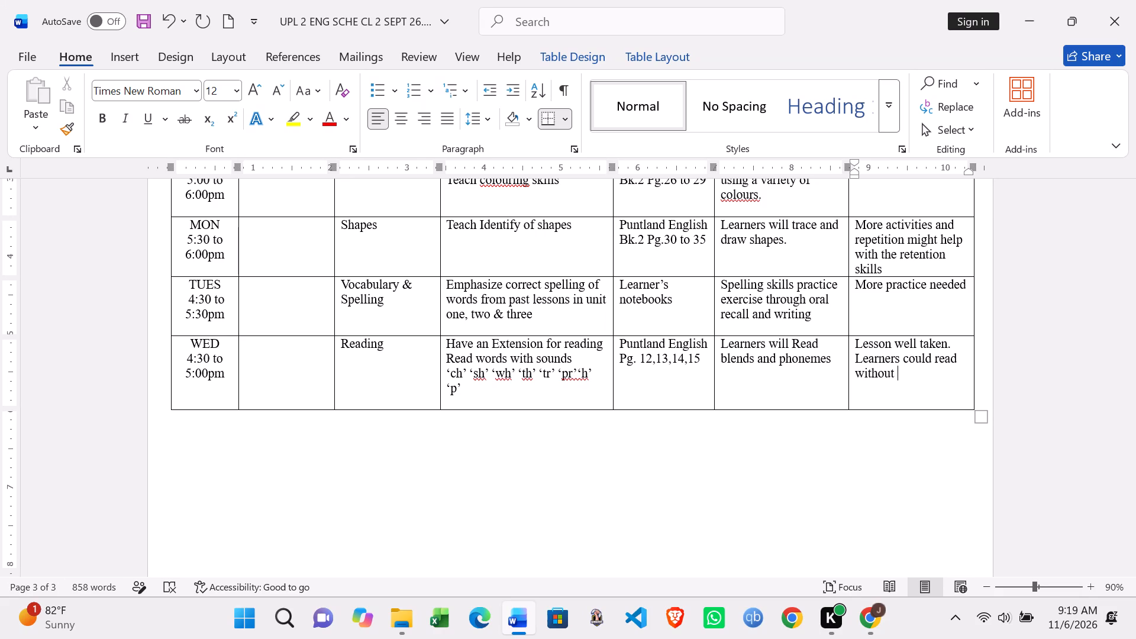
pyautogui.press('BackSpace')
pyautogui.press('BackSpace')
pyautogui.press('BackSpace')
pyautogui.press('BackSpace')
pyautogui.press('BackSpace')
pyautogui.press('BackSpace')
pyautogui.press('BackSpace')
pyautogui.press('BackSpace')
pyautogui.write('very well but')
pyautogui.press('space')
pyautogui.write("coul'dt understand")
pyautogui.press('space')
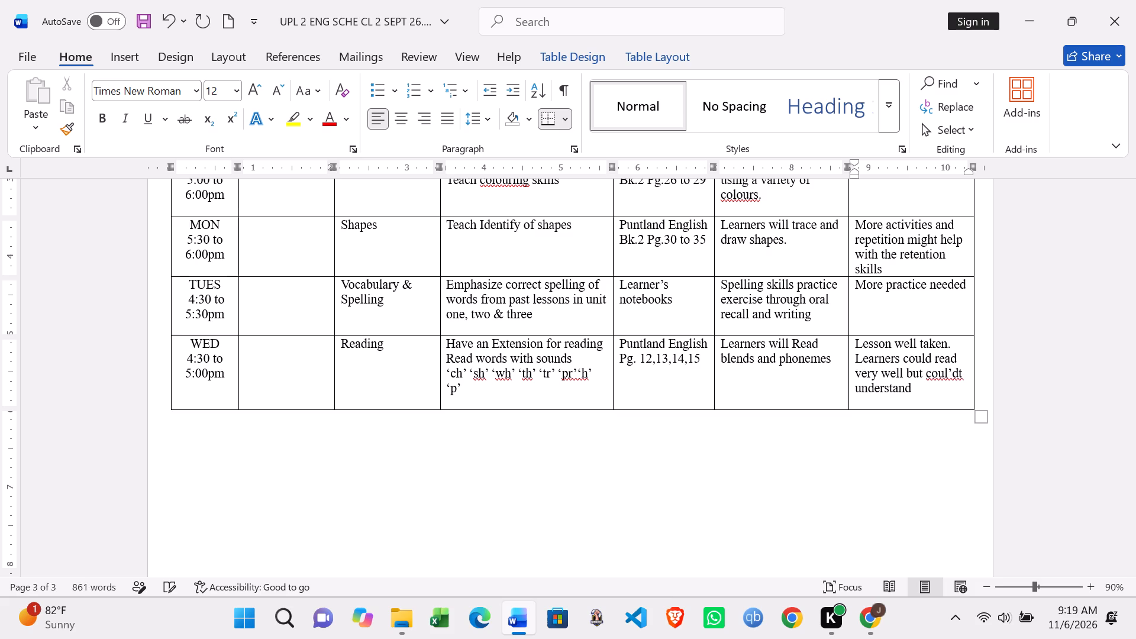
pyautogui.write('the')
pyautogui.press('space')
pyautogui.write('wo')
pyautogui.write('rds')
pyautogui.press('.')
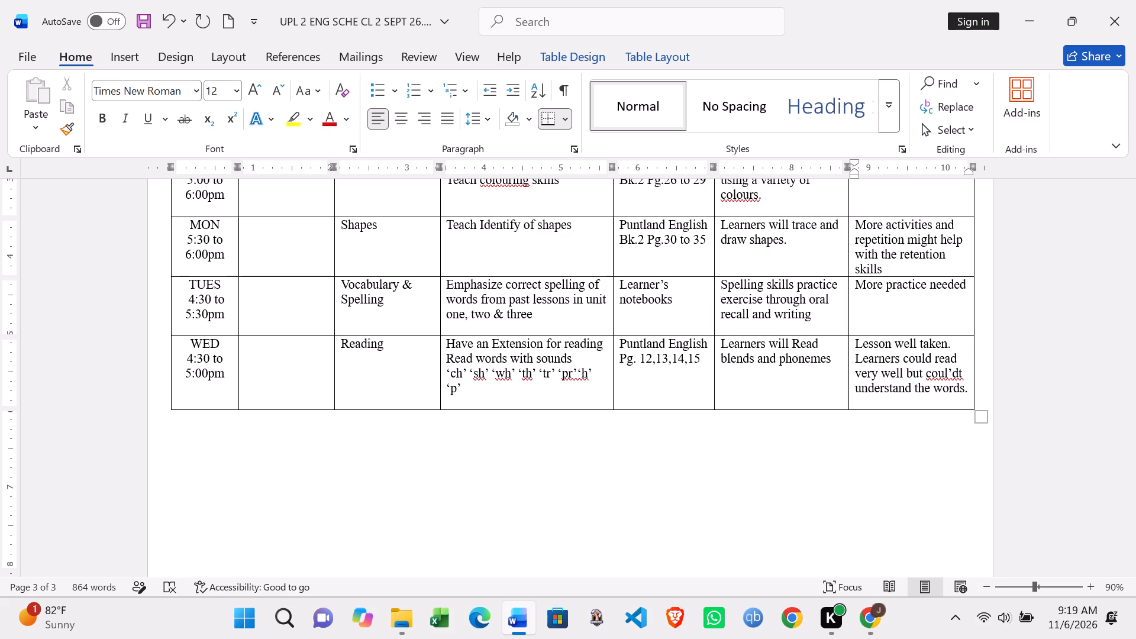
# Correct the misspelled "coul'dt" to "couldn't" in the week 4 Wednesday "Reading" reflection.
pyautogui.click(953, 376)
pyautogui.rightClick(953, 376)
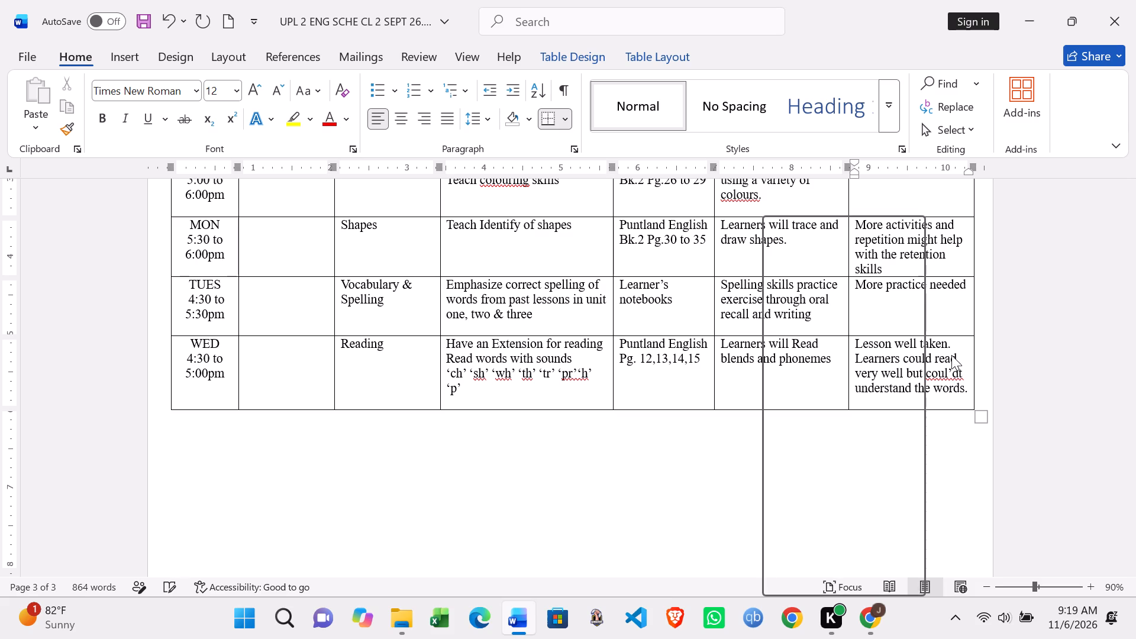
pyautogui.click(980, 388)
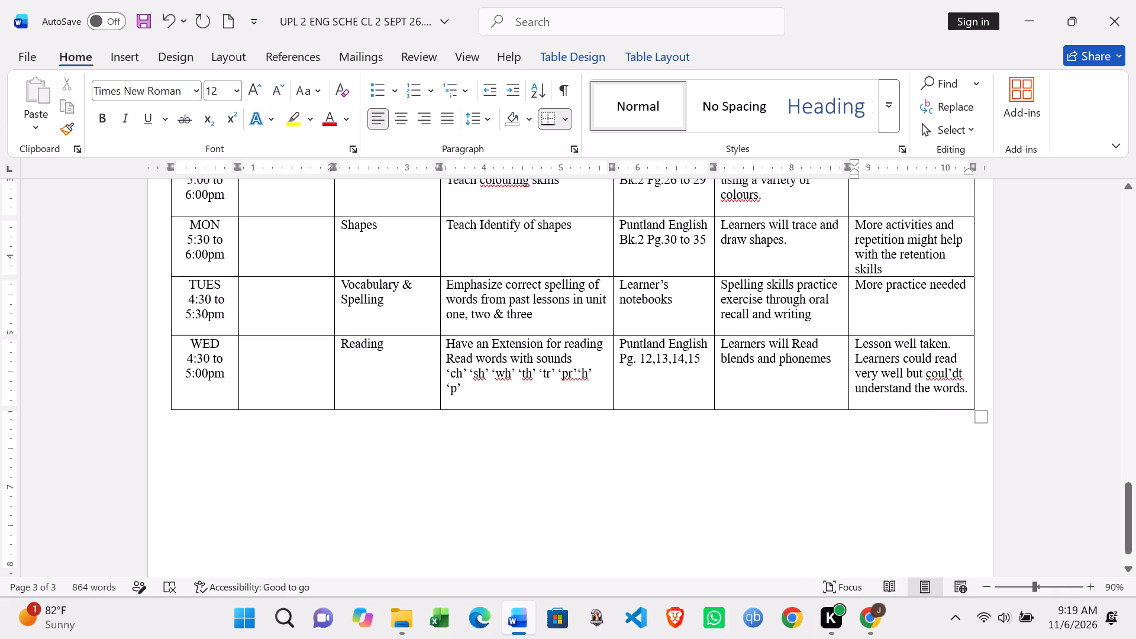
pyautogui.press('BackSpace')
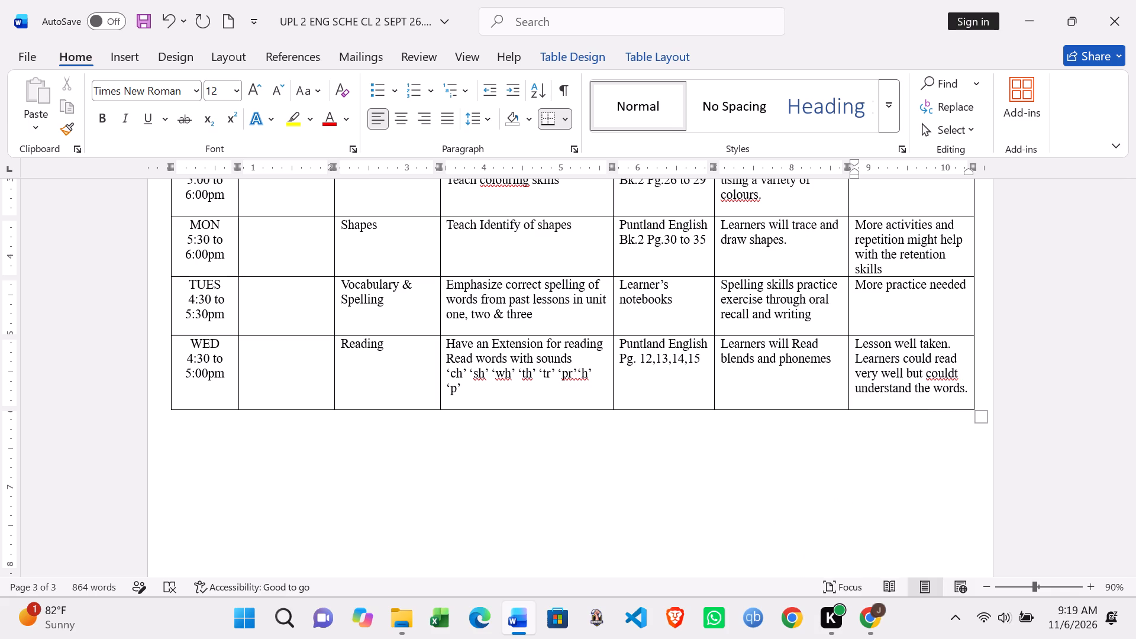
pyautogui.press('Right')
pyautogui.press('n')
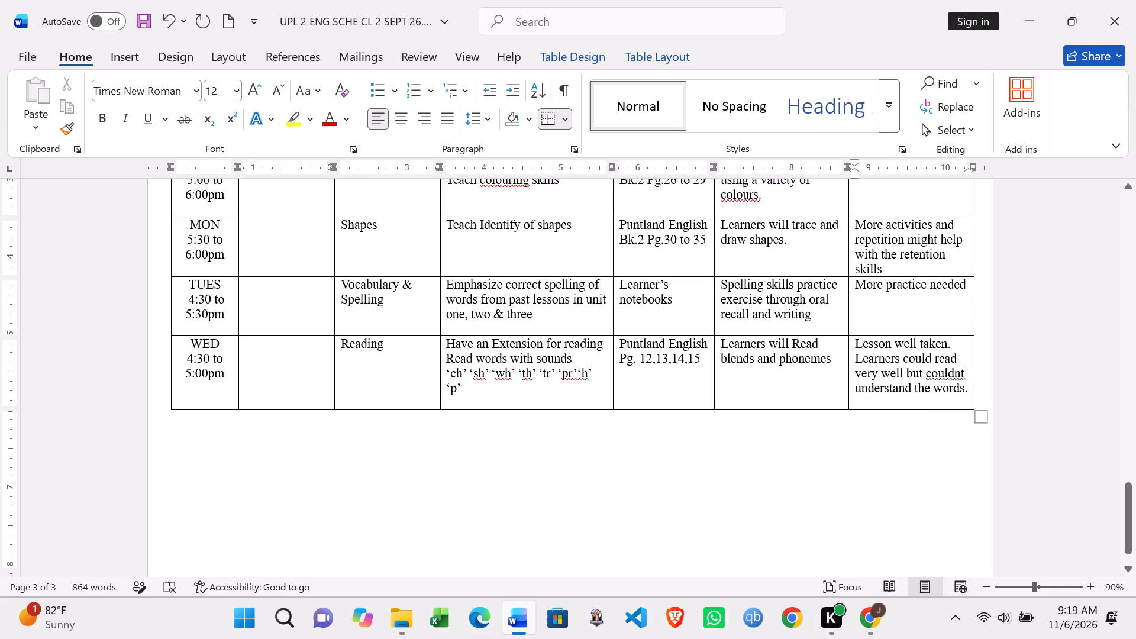
pyautogui.press("'")
# Save the September Class 2 English scheme and close the document.
pyautogui.click(146, 17)
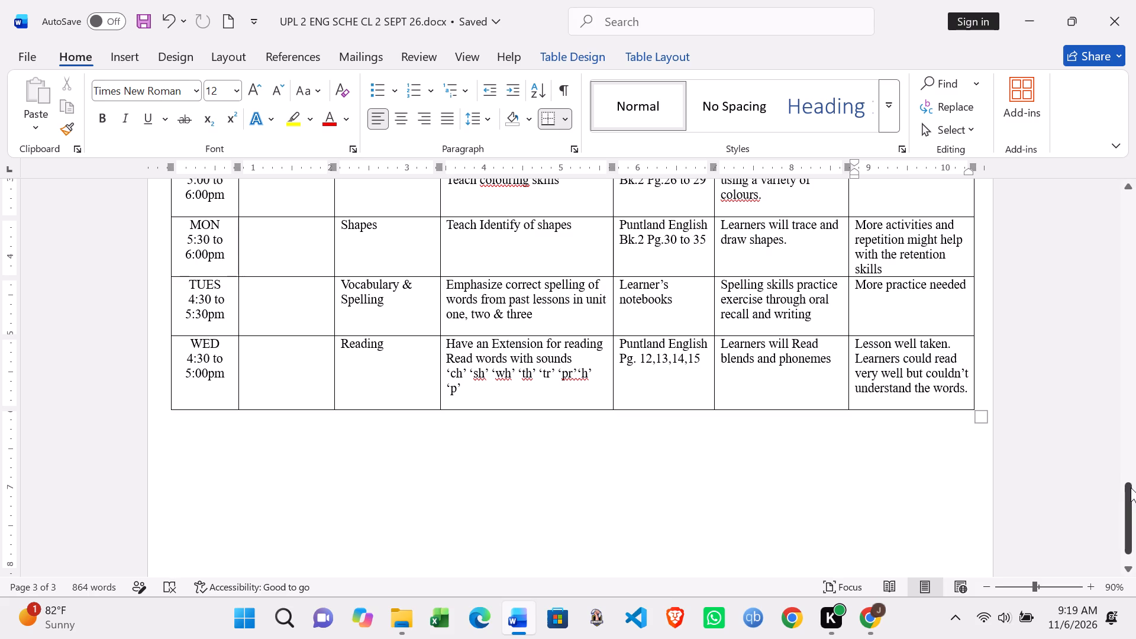
pyautogui.moveTo(1128, 490); pyautogui.dragTo(1115, 270)
pyautogui.scroll(-1, 1128, 493)
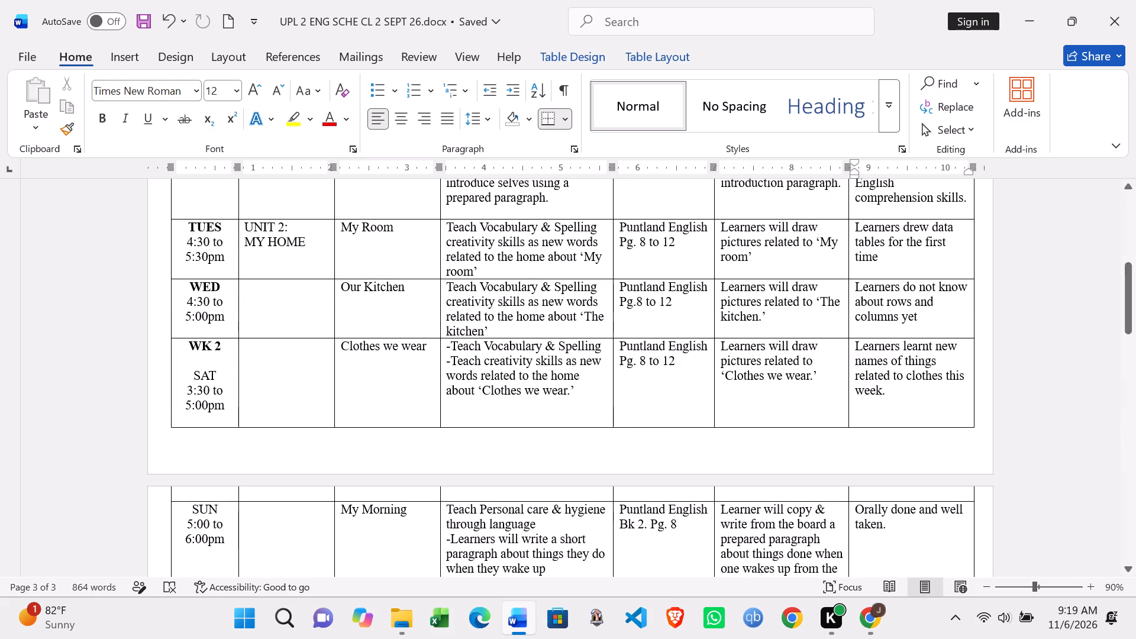
pyautogui.click(141, 19)
pyautogui.click(141, 19)
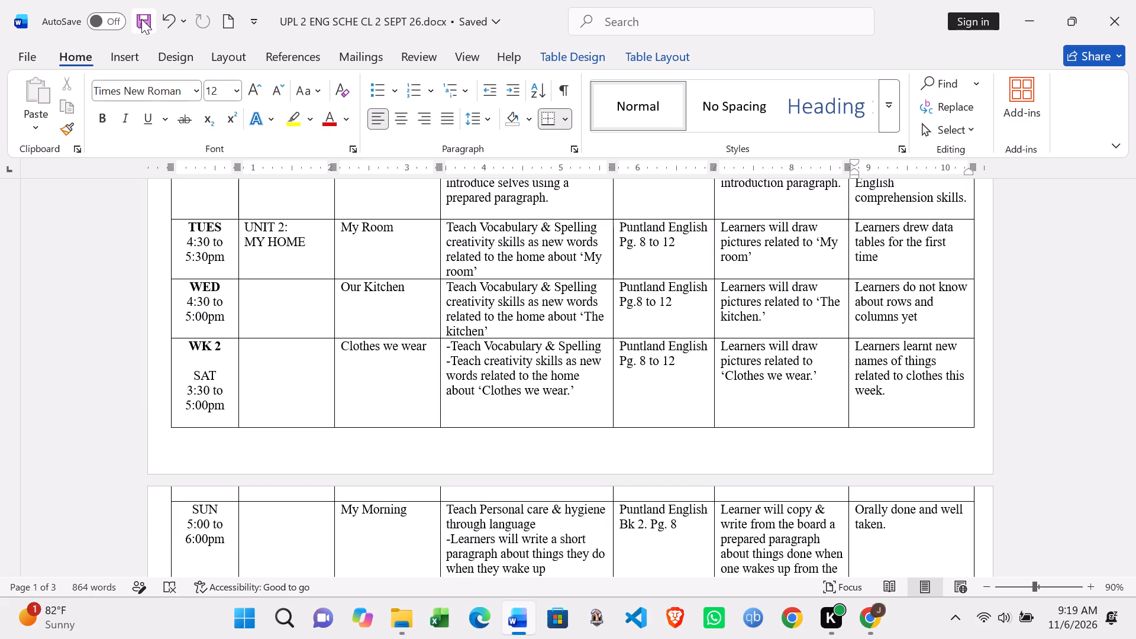
pyautogui.click(1116, 22)
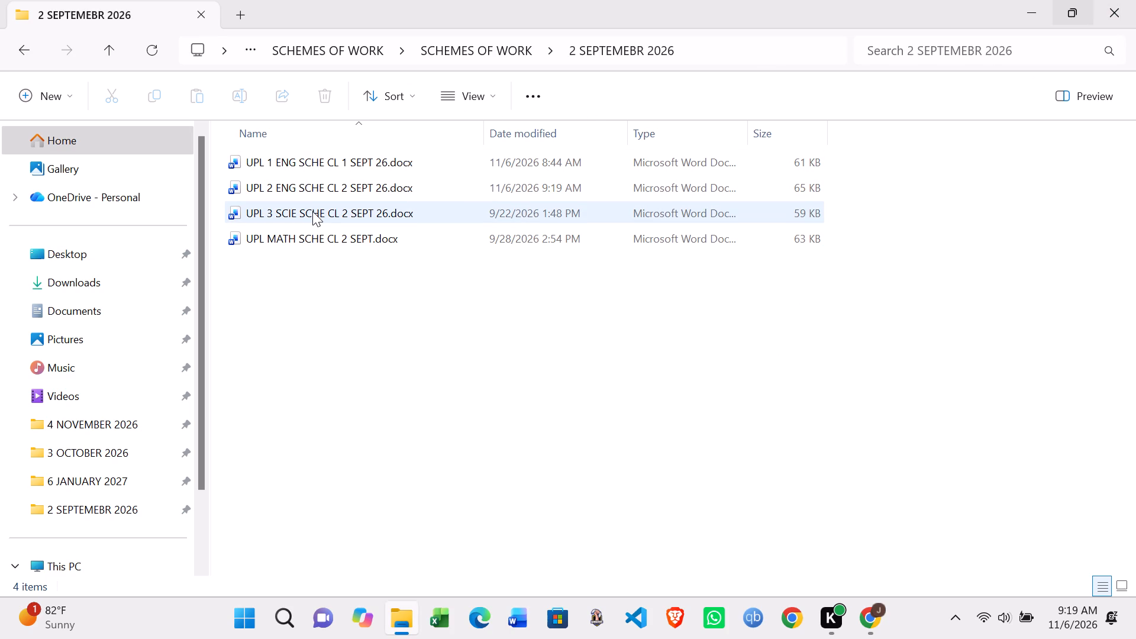
# Reopen the September Class 1 and Class 2 English schemes in turn, check each one's reflections through the last row, and close them.
pyautogui.doubleClick(311, 160)
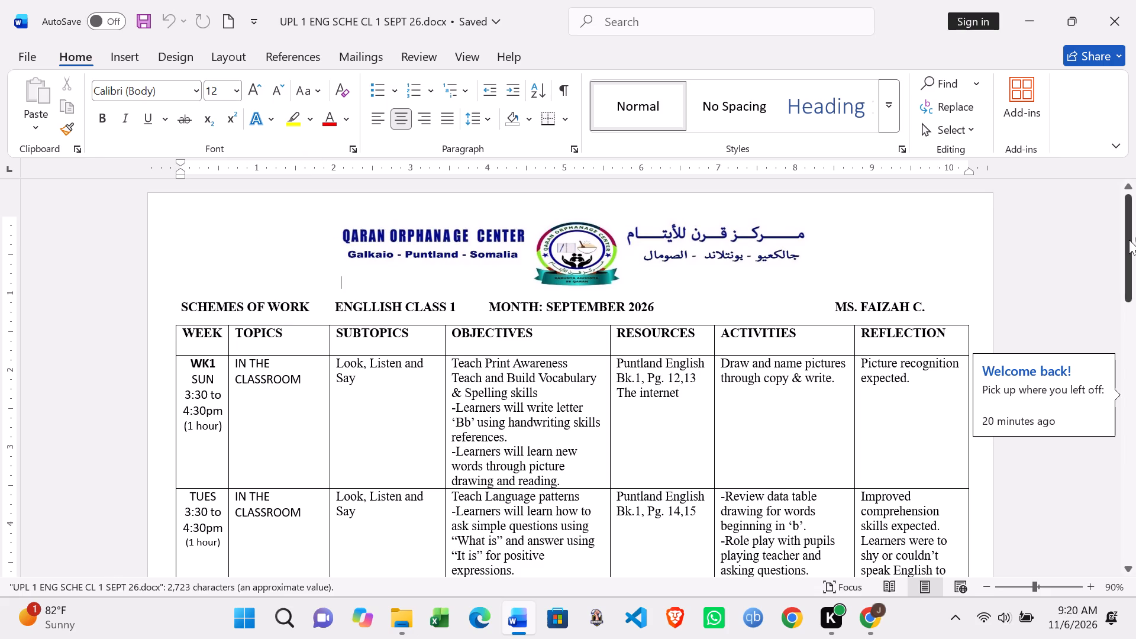
pyautogui.moveTo(1128, 240); pyautogui.dragTo(1135, 506)
pyautogui.scroll(1, 1135, 284)
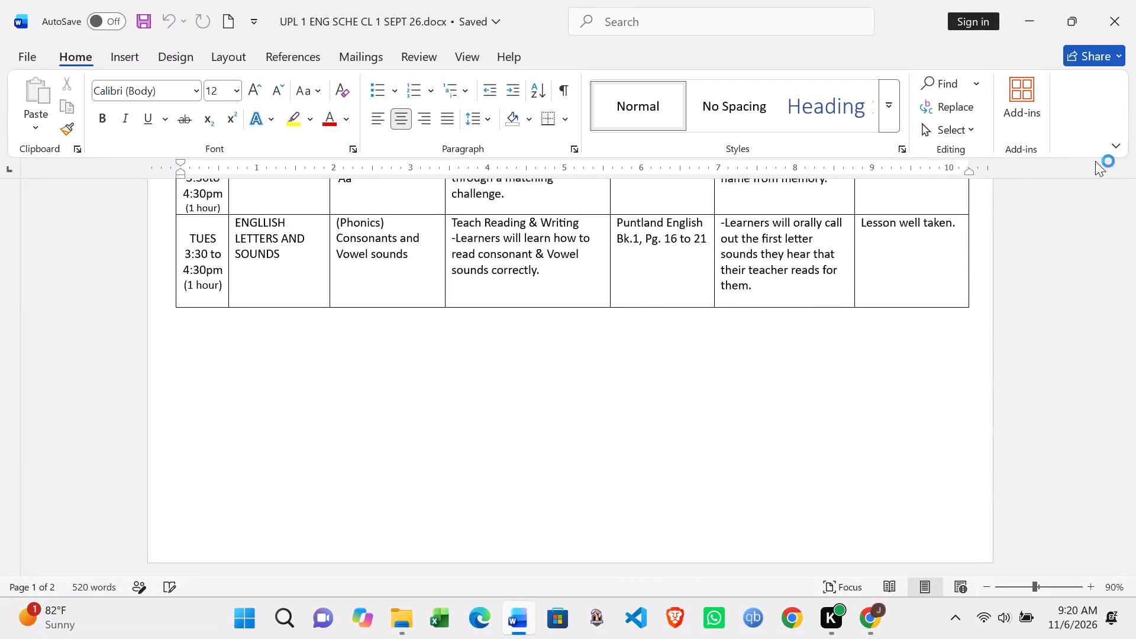
pyautogui.click(1107, 27)
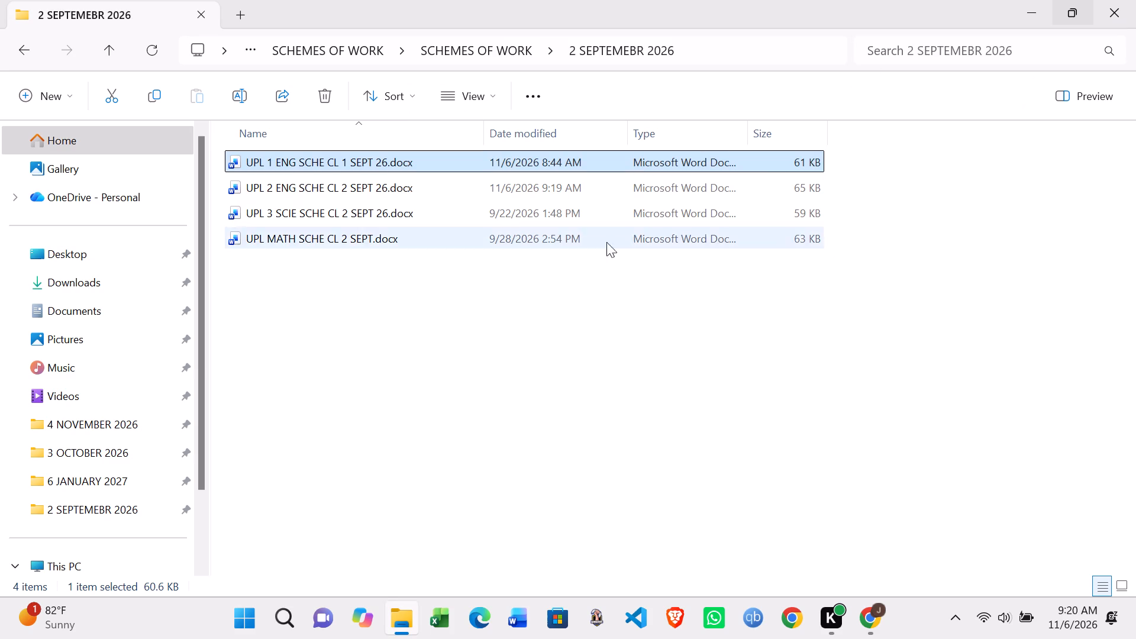
pyautogui.doubleClick(554, 183)
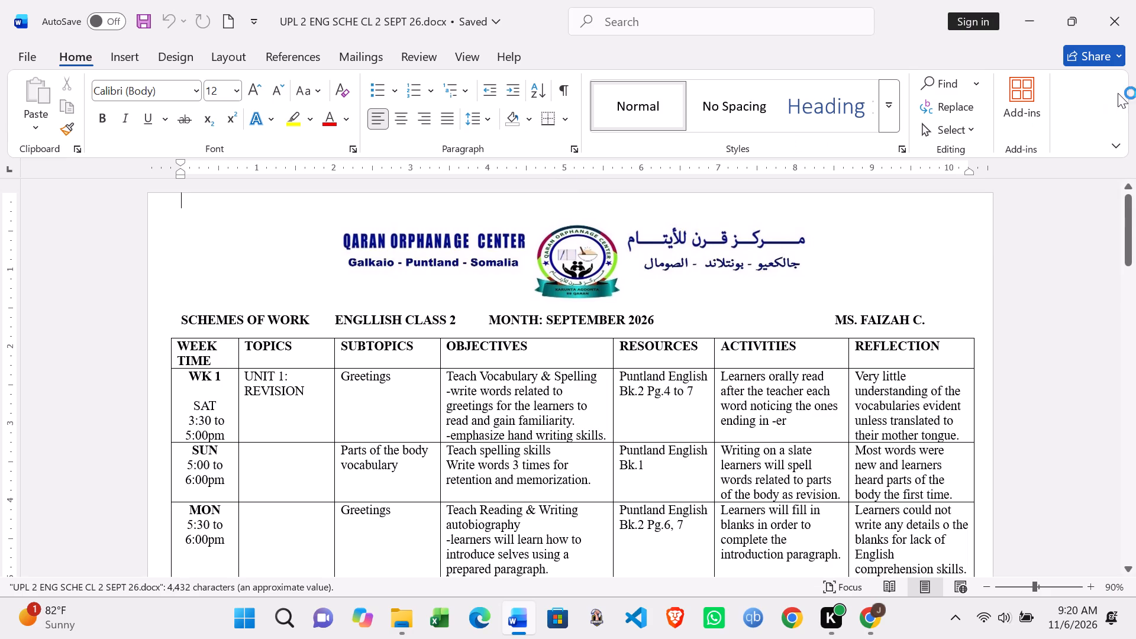
pyautogui.click(1123, 208)
pyautogui.scroll(1, 1135, 240)
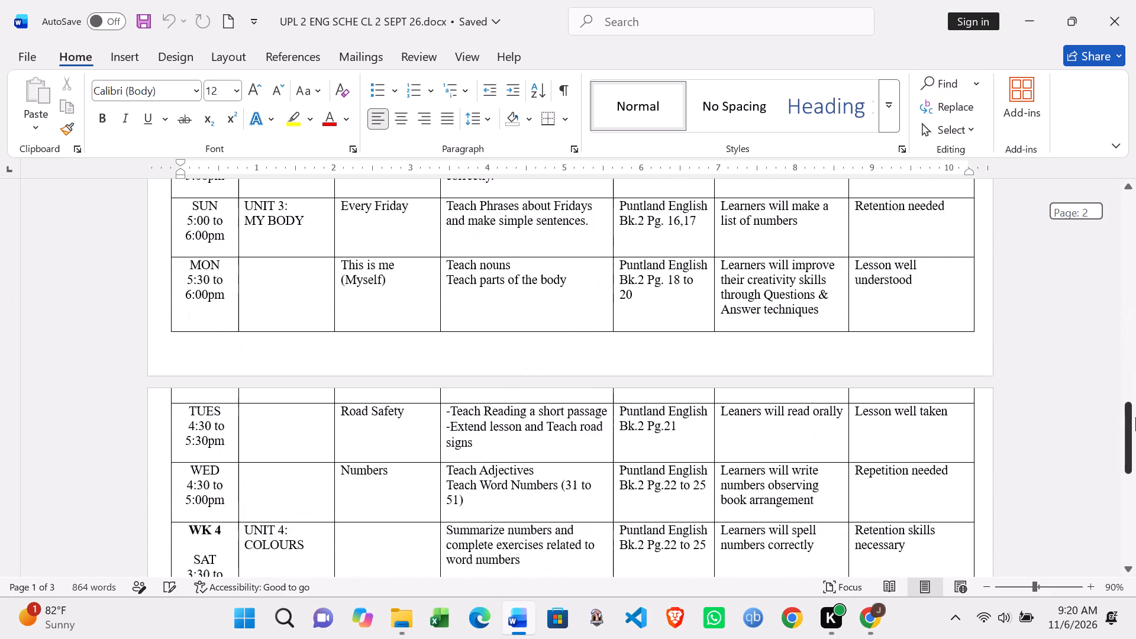
pyautogui.click(1135, 476)
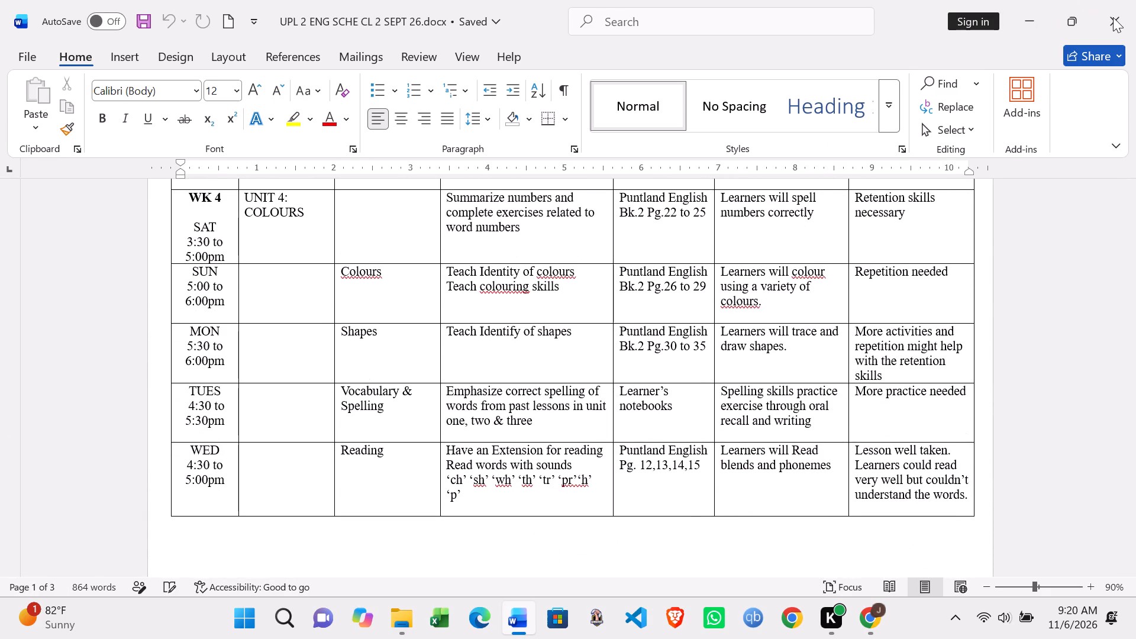
pyautogui.click(1114, 19)
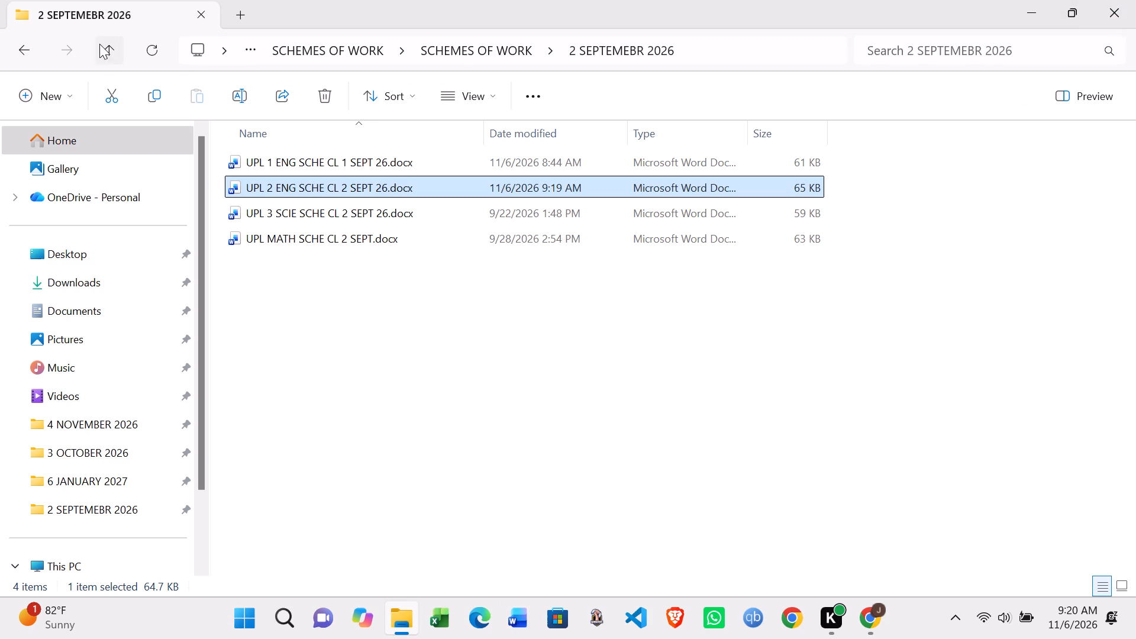
# Open the October Class 1 English scheme, 1 ENG SCHE CL 1 OCT 26.docx, from the 3 OCTOBER 2026 folder.
pyautogui.click(111, 61)
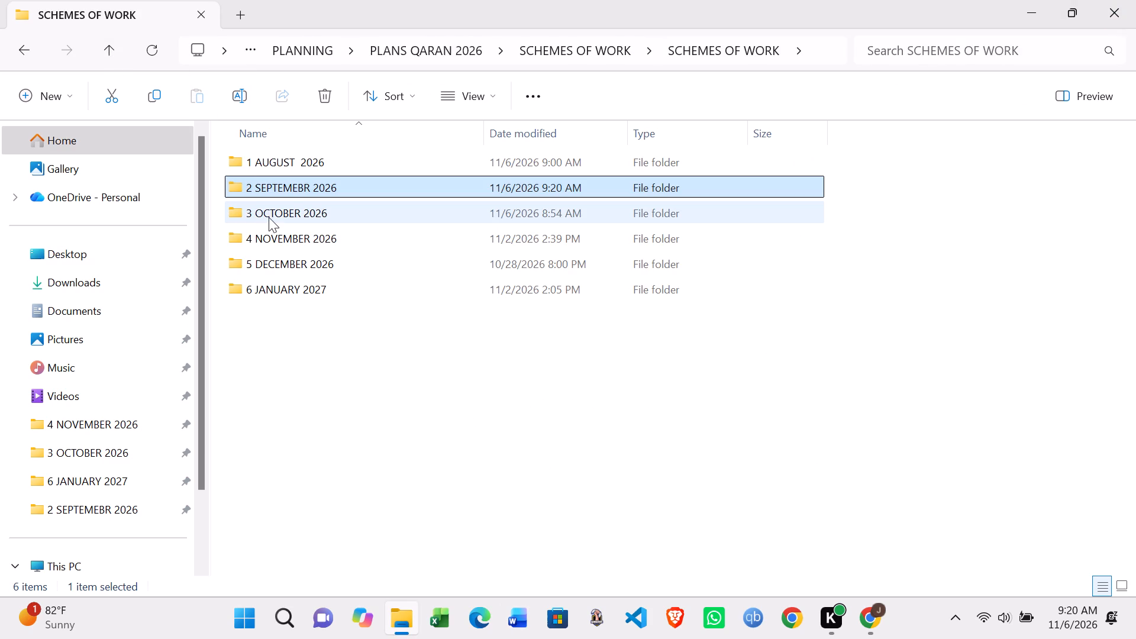
pyautogui.doubleClick(268, 220)
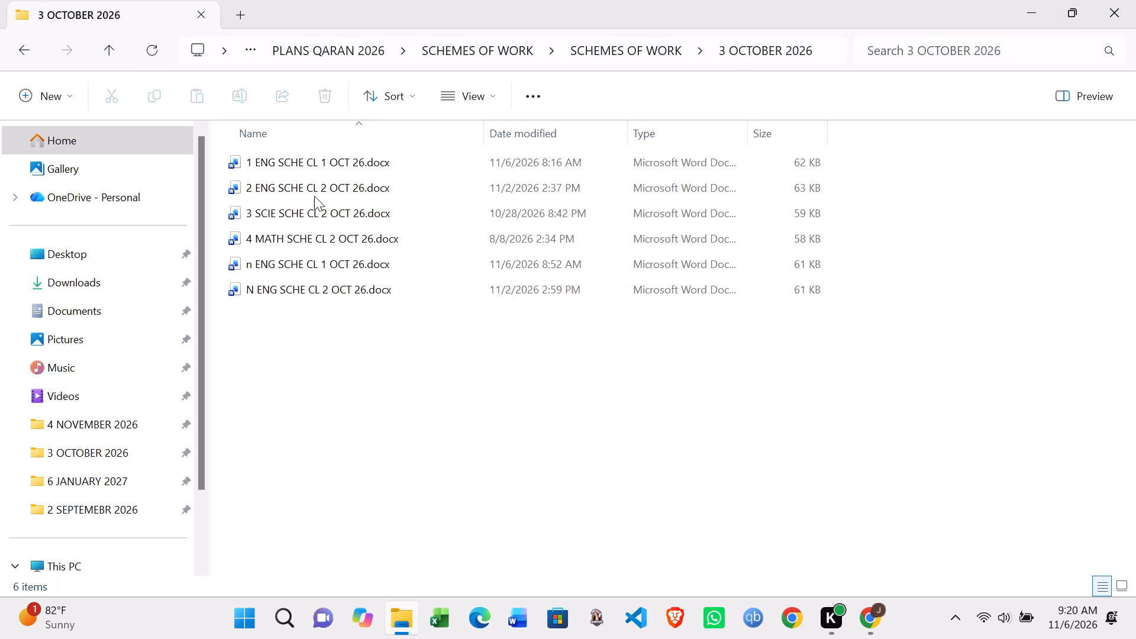
pyautogui.doubleClick(319, 159)
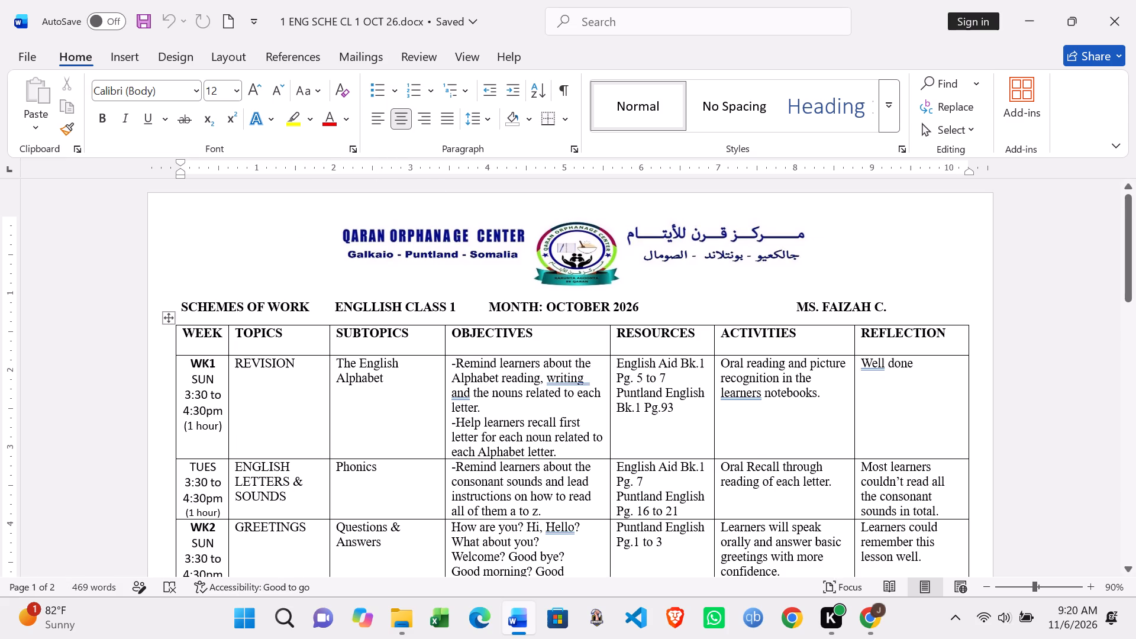
# In the week 1 Sunday "Revision" row, delete the extra space after "writing" and change "learners notebooks" to "learner's notebooks".
pyautogui.click(586, 378)
pyautogui.press('Delete')
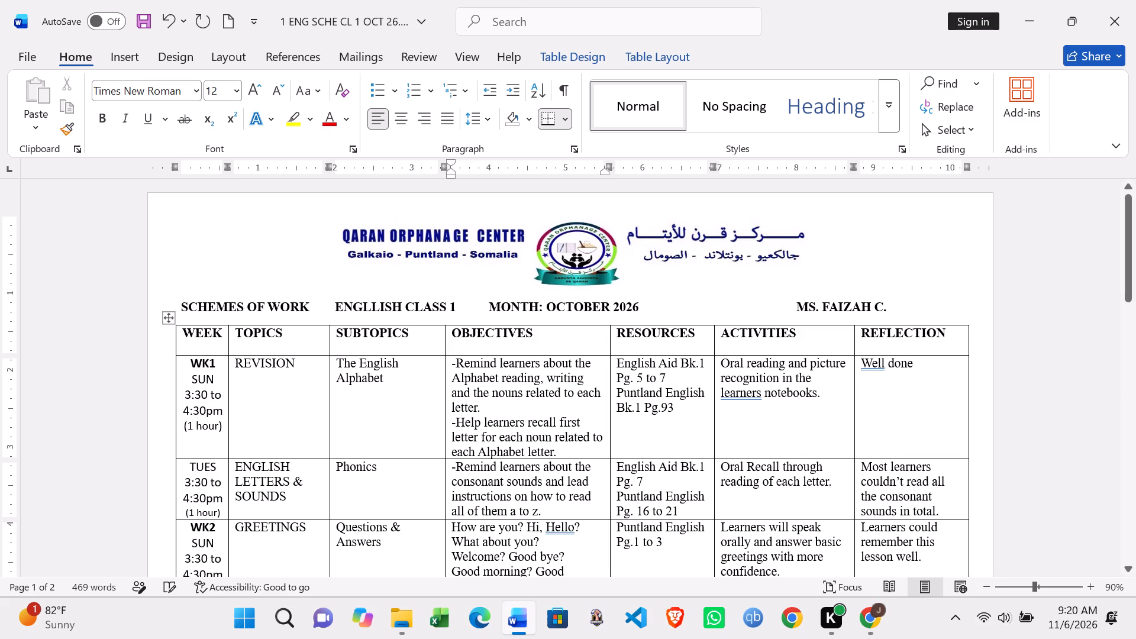
pyautogui.click(754, 393)
pyautogui.press("'")
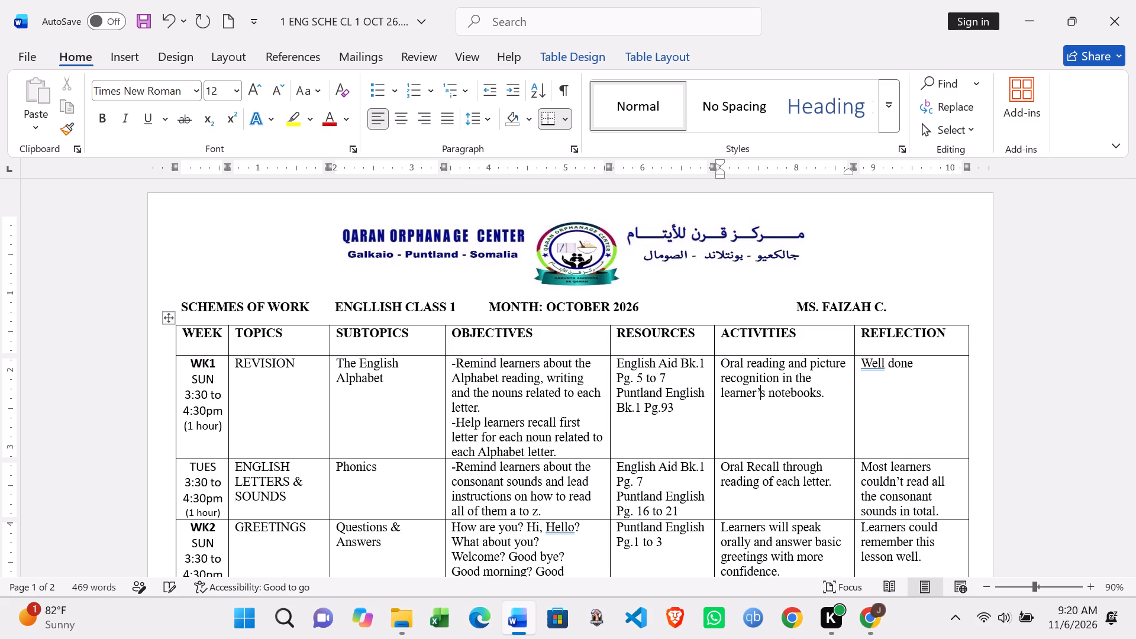
# Check the remaining rows of the October Class 1 English scheme, save it and close the document.
pyautogui.moveTo(1125, 269); pyautogui.dragTo(1132, 319)
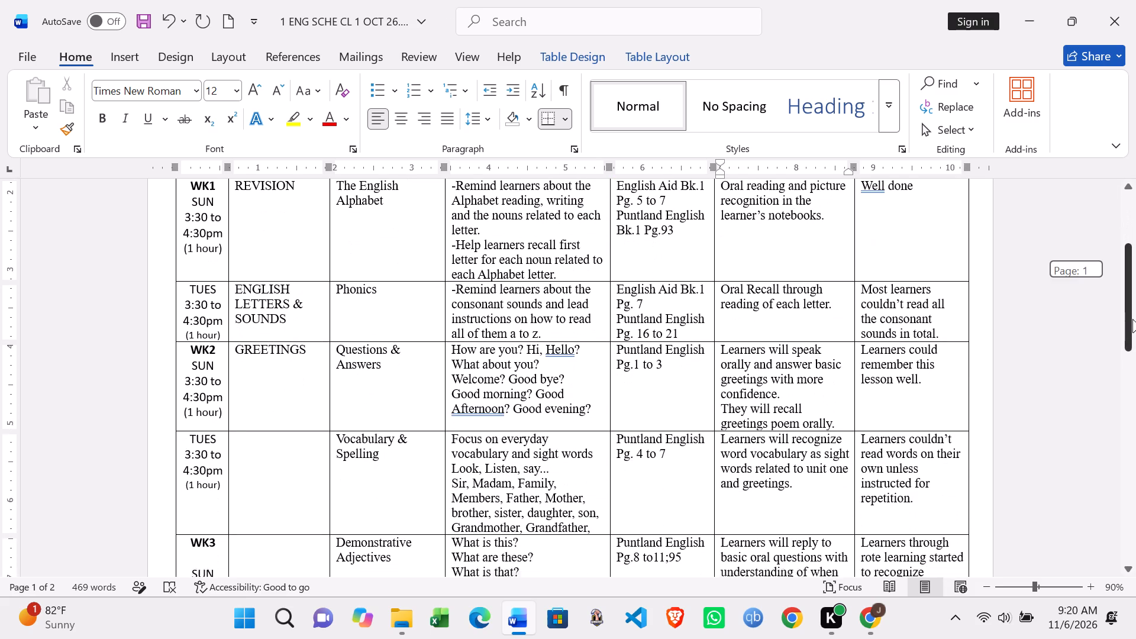
pyautogui.moveTo(1132, 319); pyautogui.dragTo(1132, 319)
pyautogui.moveTo(1132, 319); pyautogui.dragTo(1135, 439)
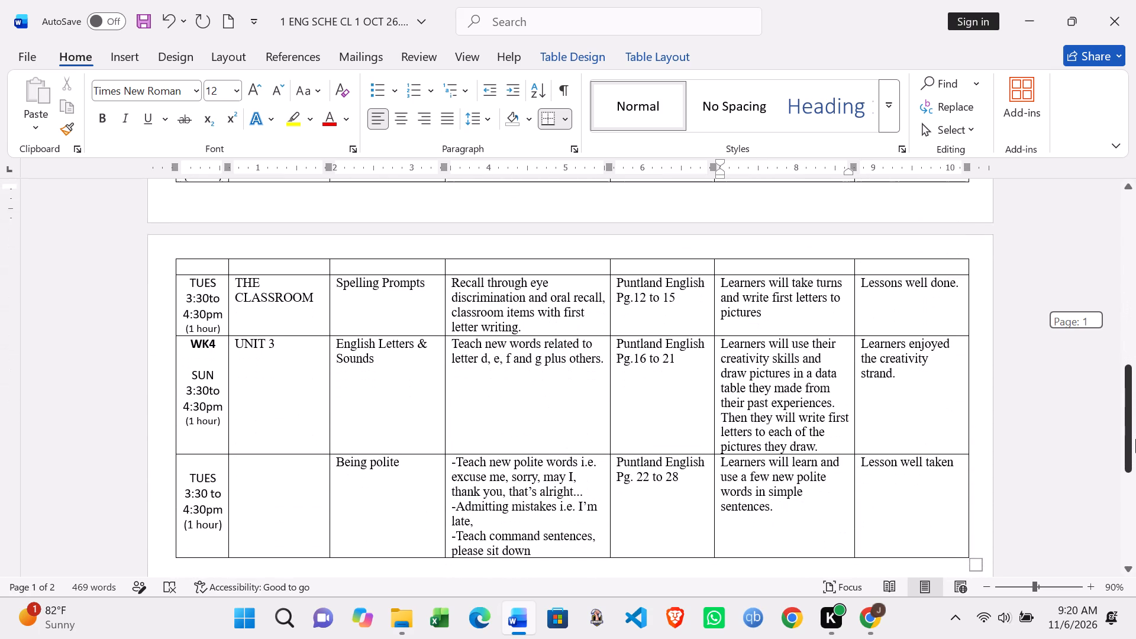
pyautogui.moveTo(1135, 439); pyautogui.dragTo(1135, 484)
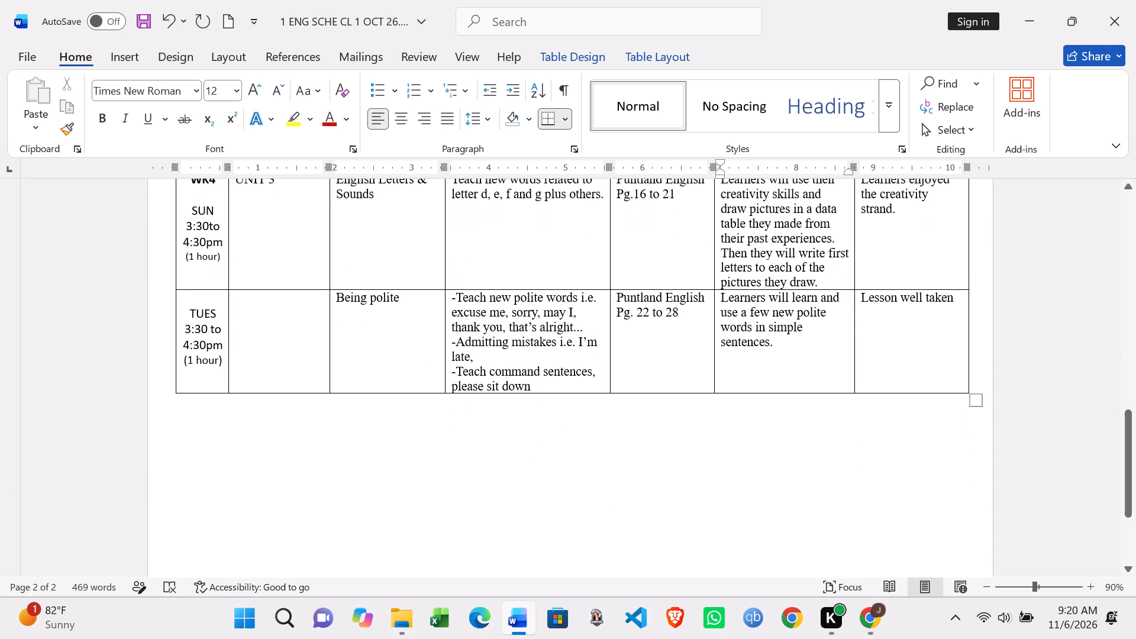
pyautogui.click(143, 11)
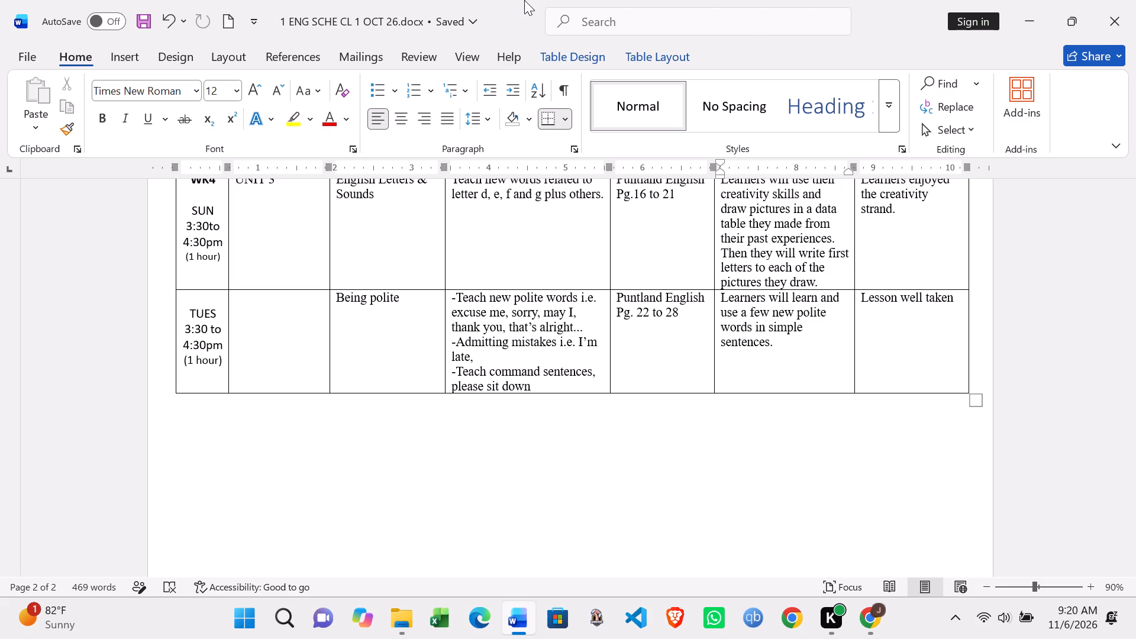
pyautogui.click(1118, 16)
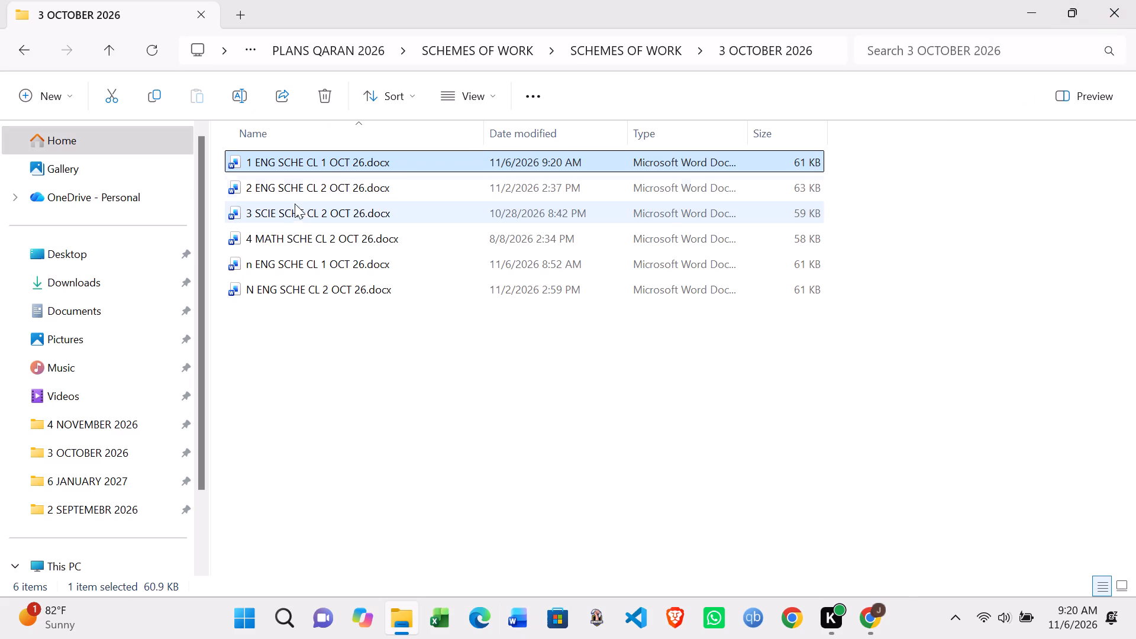
# Open 2 ENG SCHE CL 2 OCT 26.docx from the October folder and examine which activities and reflections are filled in across weeks 1 to 3.
pyautogui.doubleClick(307, 183)
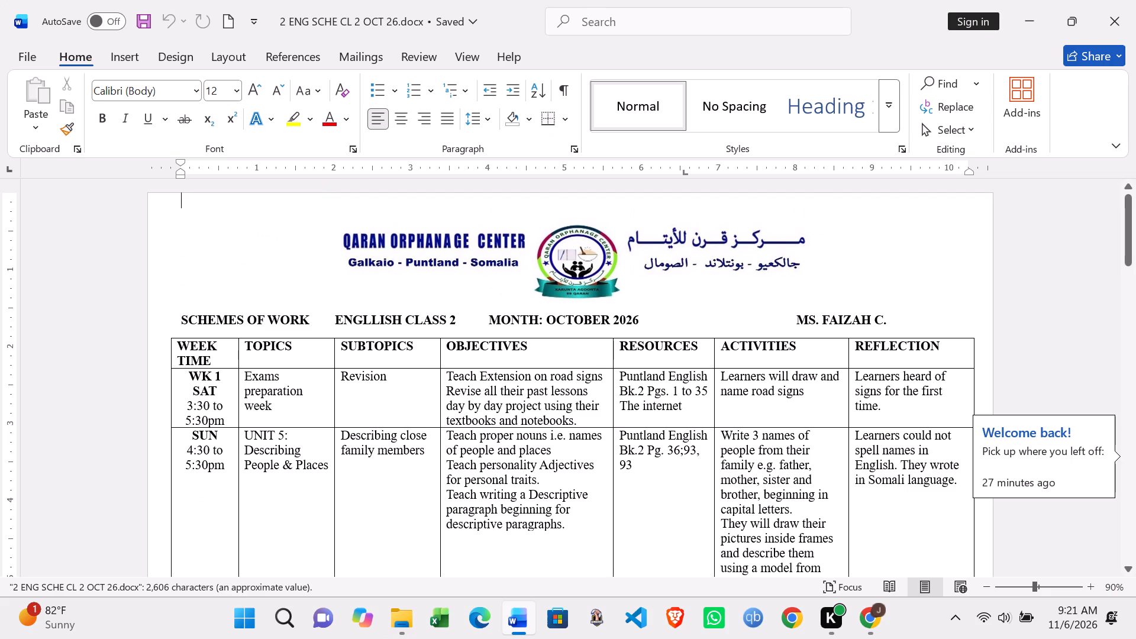
pyautogui.moveTo(1121, 239); pyautogui.dragTo(1128, 240)
pyautogui.moveTo(1131, 247); pyautogui.dragTo(1132, 335)
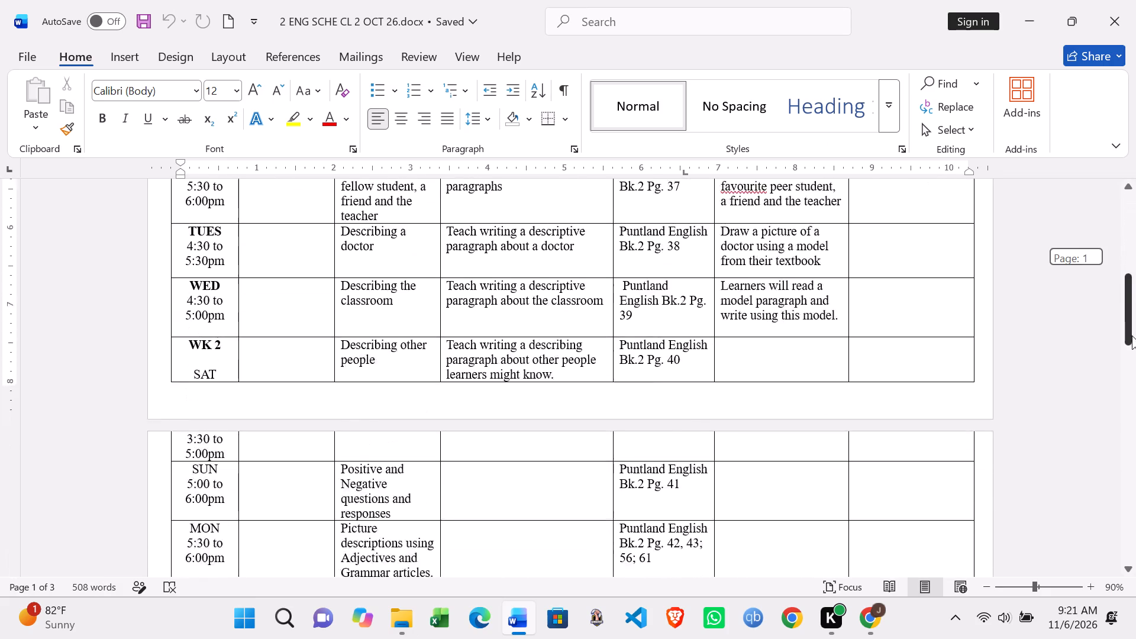
pyautogui.moveTo(1132, 335); pyautogui.dragTo(1135, 297)
pyautogui.moveTo(1135, 280); pyautogui.dragTo(1135, 272)
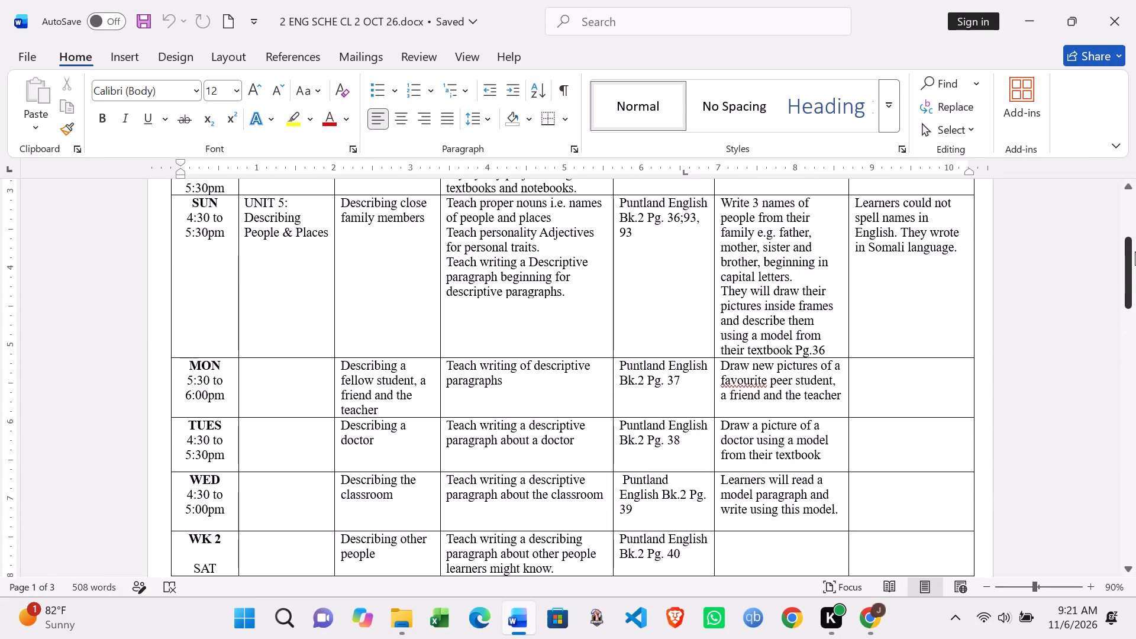
pyautogui.moveTo(1129, 260); pyautogui.dragTo(1128, 236)
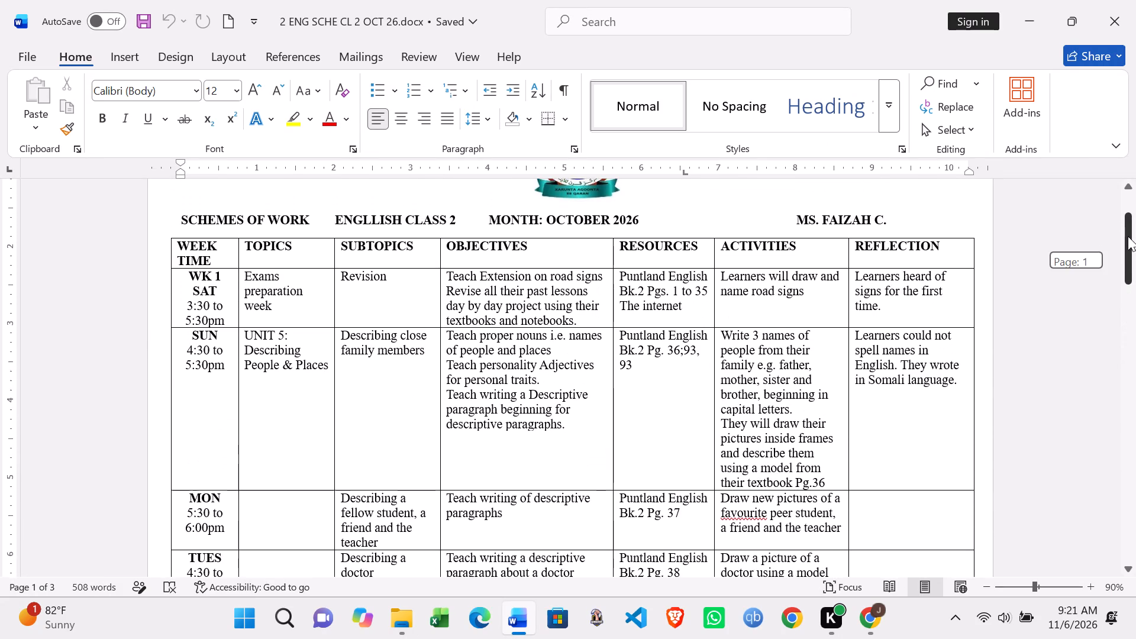
pyautogui.moveTo(1128, 236); pyautogui.dragTo(1128, 235)
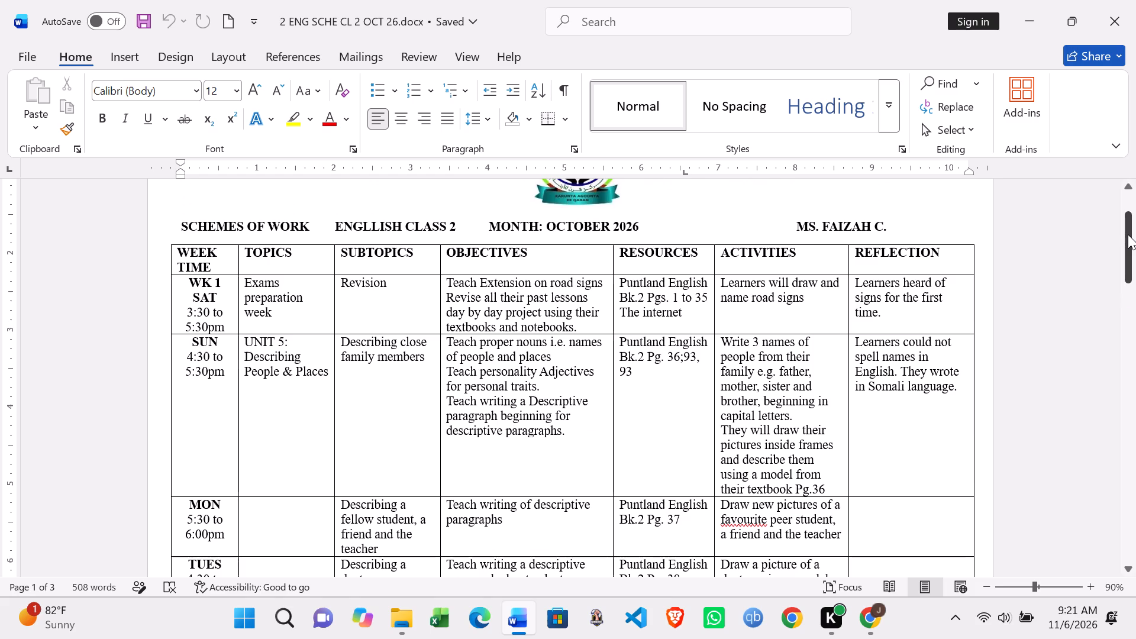
pyautogui.moveTo(1128, 234); pyautogui.dragTo(1135, 293)
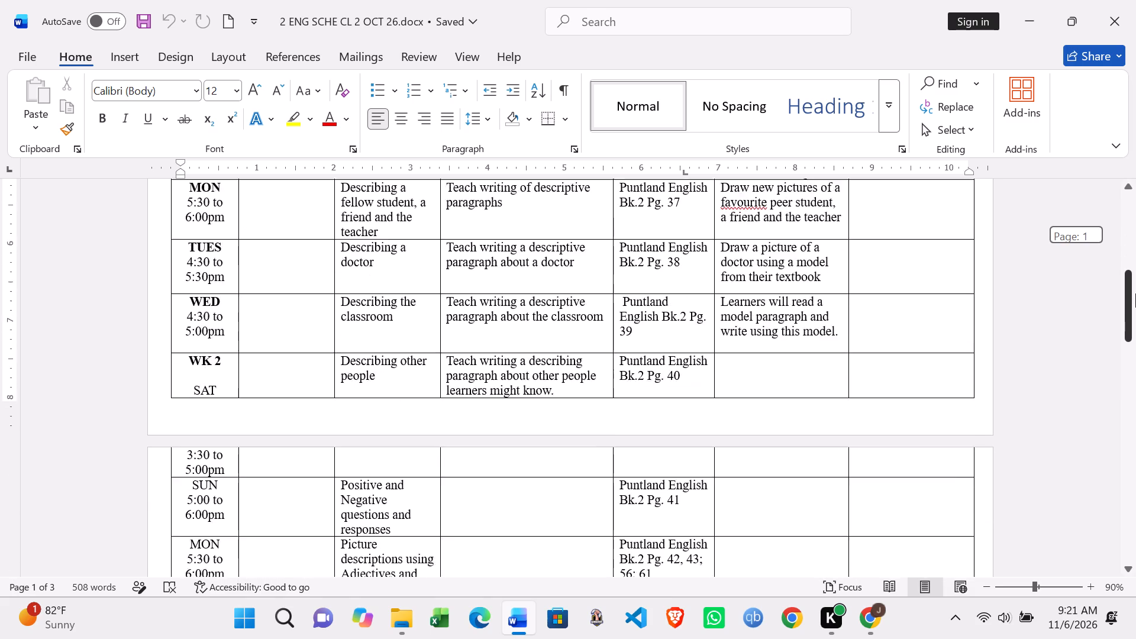
pyautogui.moveTo(1135, 293); pyautogui.dragTo(1135, 332)
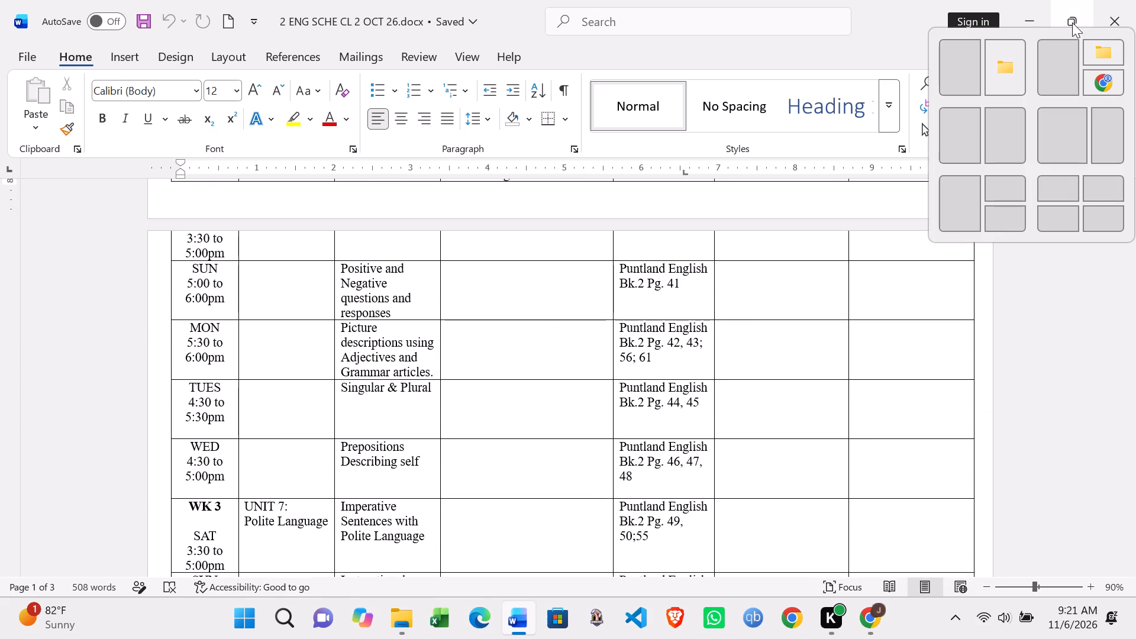
# Return to the 3 OCTOBER 2026 folder, leaving the current scheme open, and open N ENG SCHE CL 2 OCT 26.docx in a maximized window.
pyautogui.click(1077, 24)
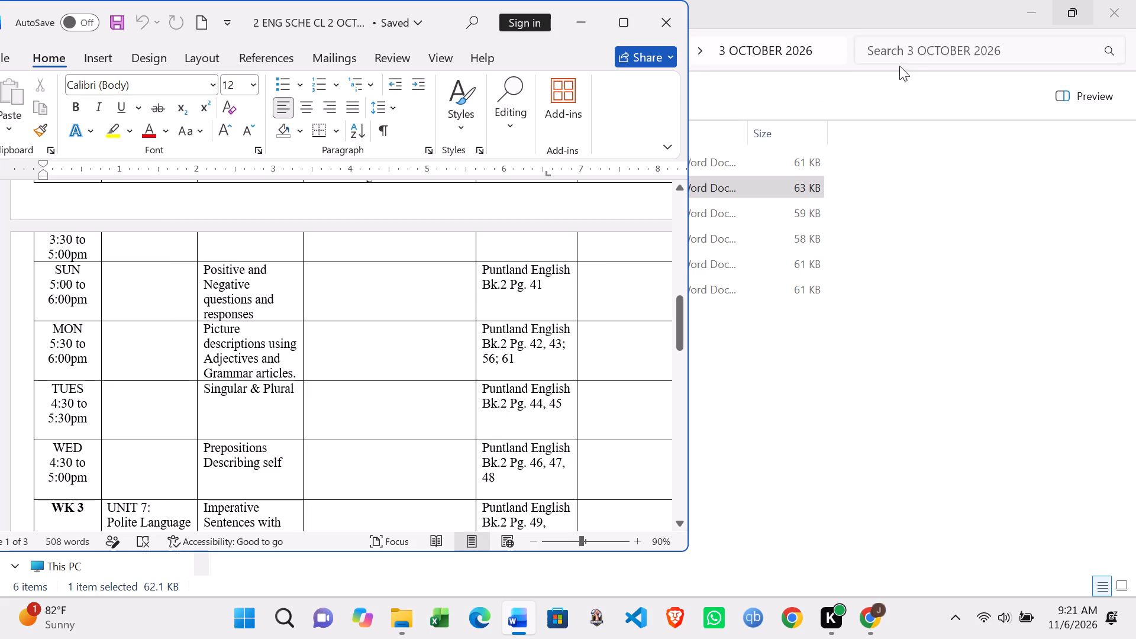
pyautogui.click(989, 367)
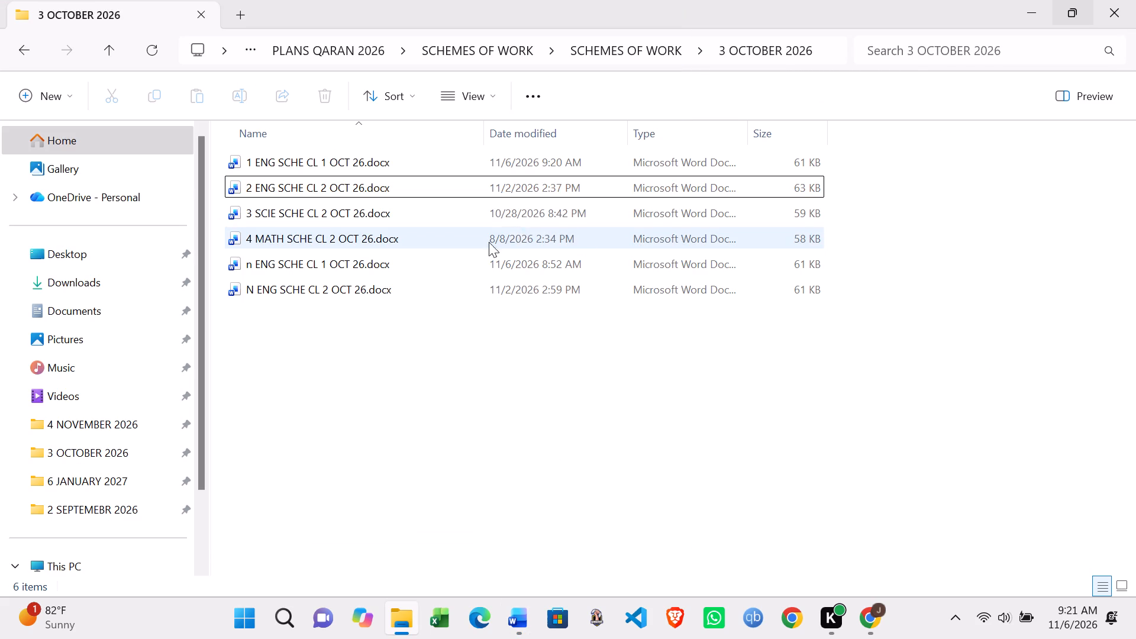
pyautogui.doubleClick(453, 283)
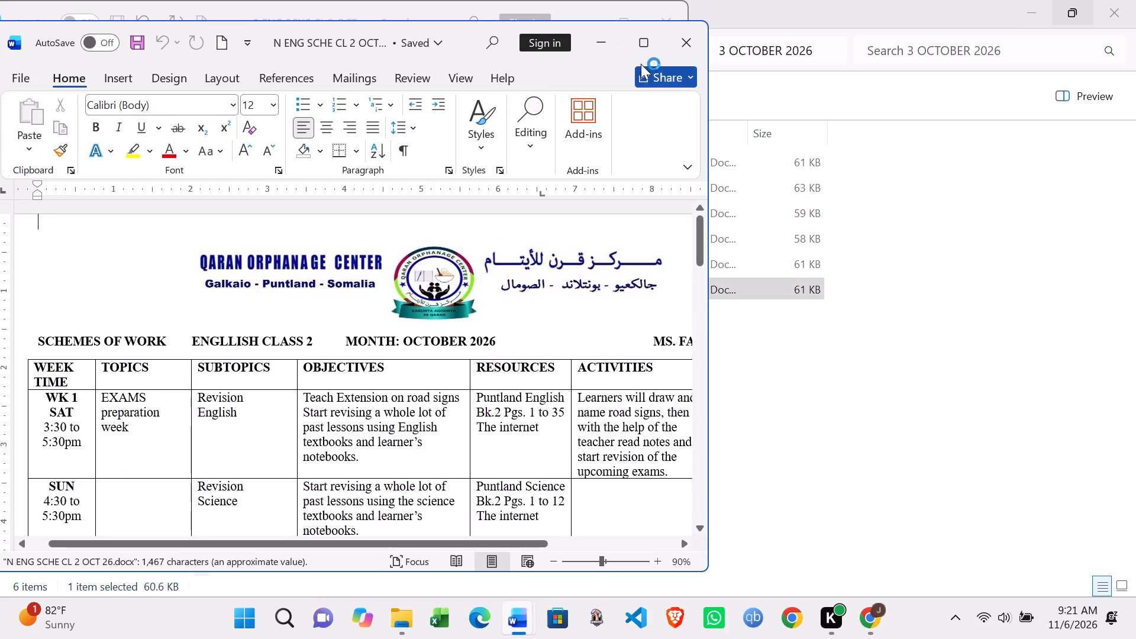
pyautogui.click(637, 42)
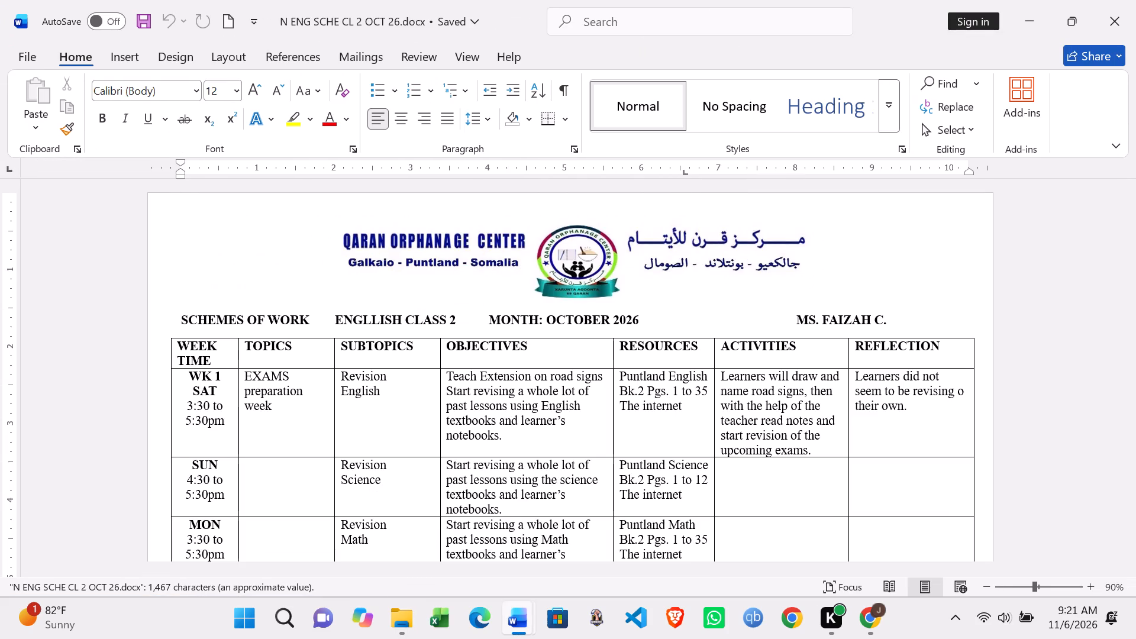
# Examine the revision, exam and exam review rows of the N version of the October Class 2 scheme for missing entries.
pyautogui.moveTo(1130, 222); pyautogui.dragTo(1135, 270)
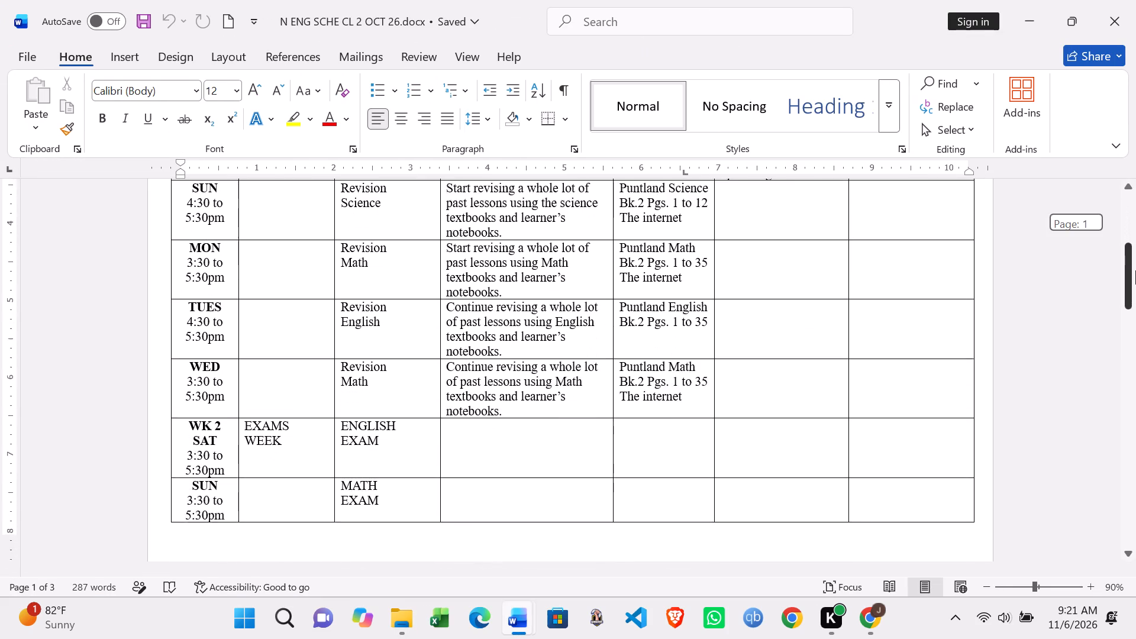
pyautogui.moveTo(1135, 270); pyautogui.dragTo(1135, 346)
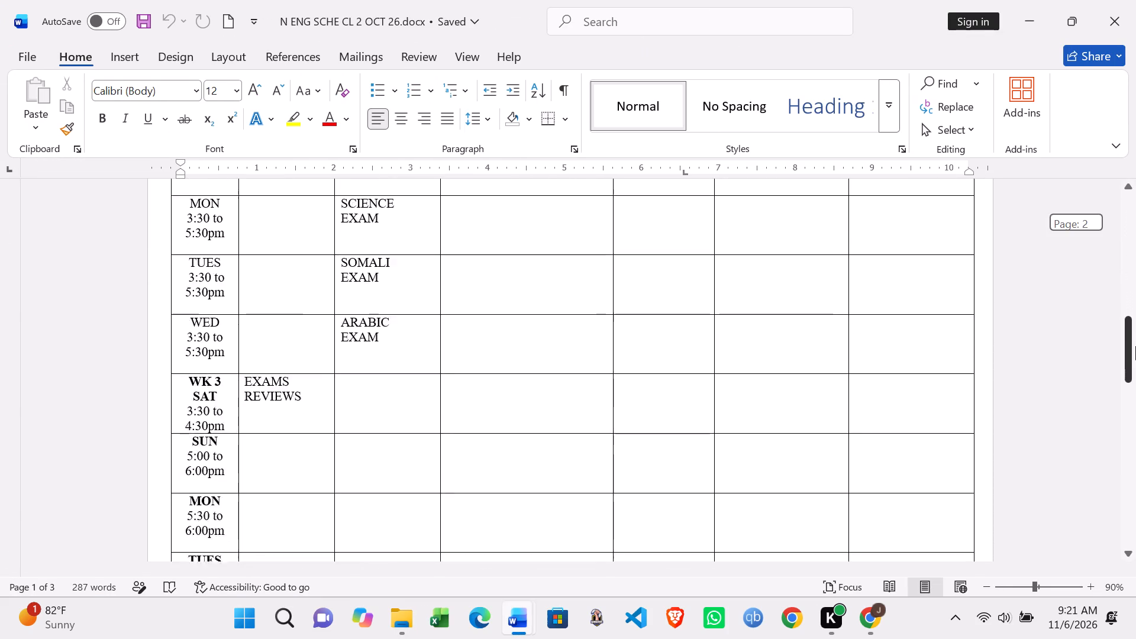
pyautogui.moveTo(1135, 346); pyautogui.dragTo(1133, 317)
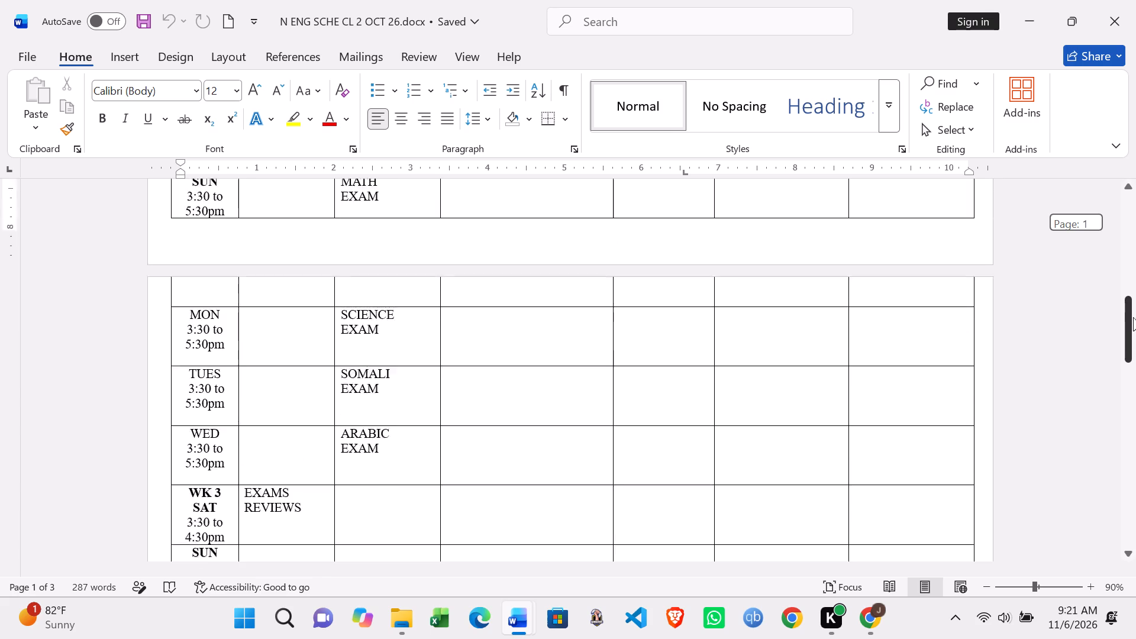
pyautogui.moveTo(1133, 317); pyautogui.dragTo(1135, 324)
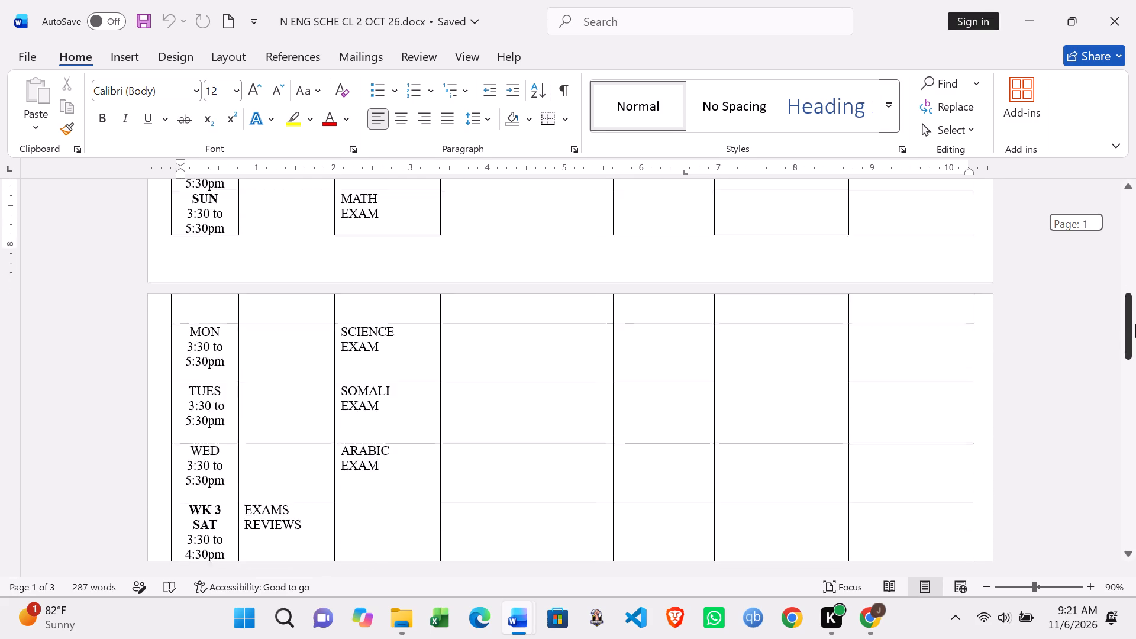
pyautogui.moveTo(1135, 324); pyautogui.dragTo(1135, 379)
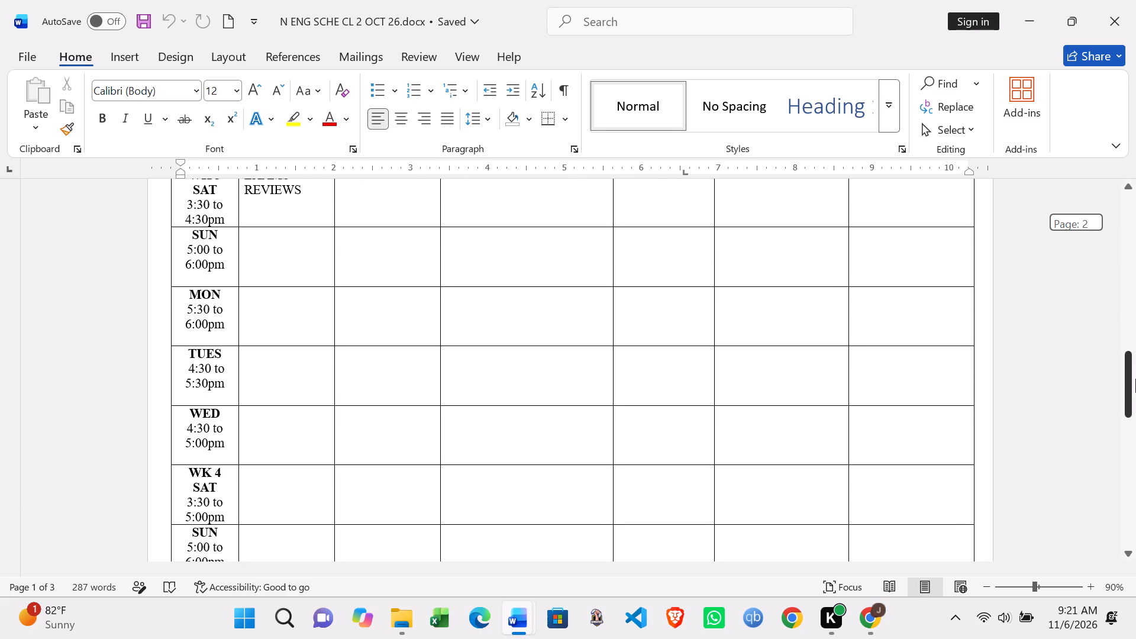
pyautogui.moveTo(1135, 379); pyautogui.dragTo(1126, 260)
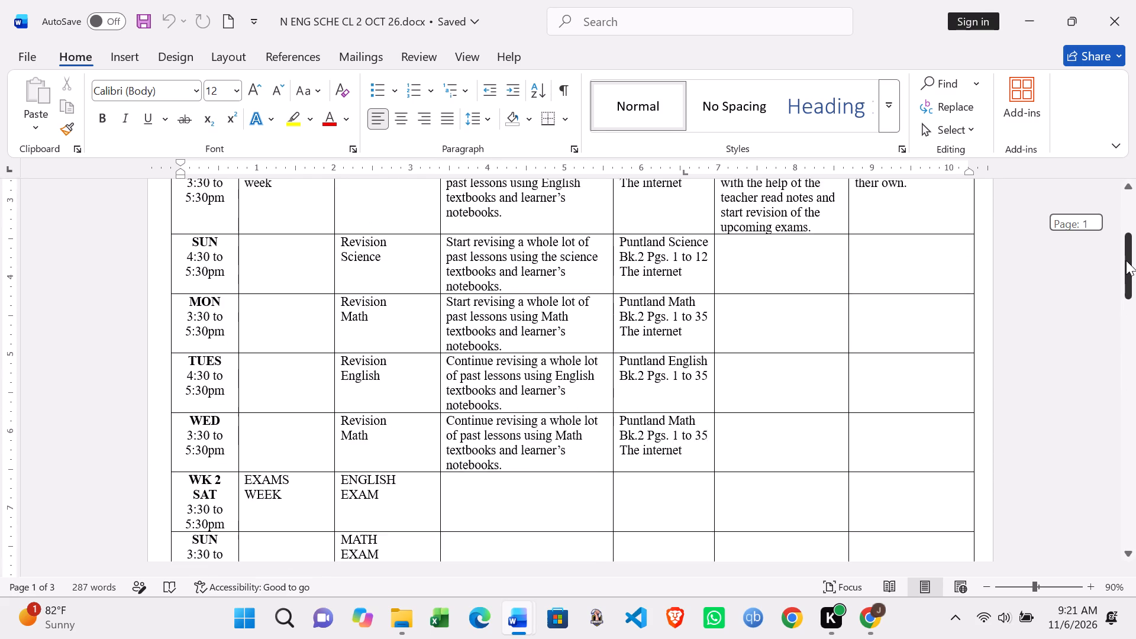
pyautogui.moveTo(1126, 260); pyautogui.dragTo(1124, 236)
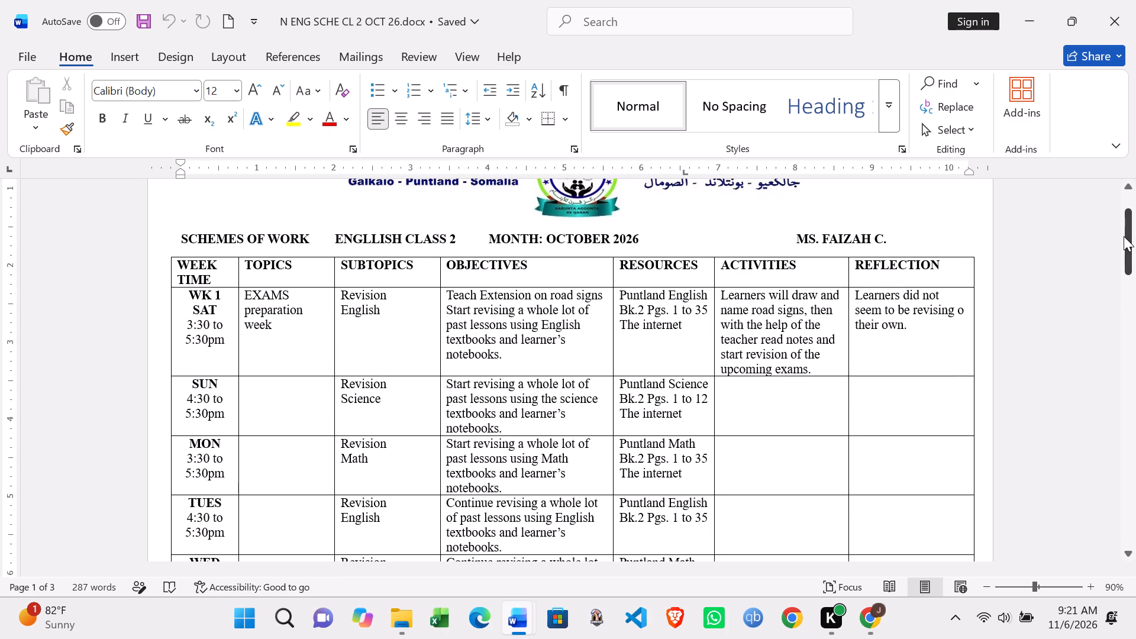
pyautogui.moveTo(1124, 236); pyautogui.dragTo(1135, 285)
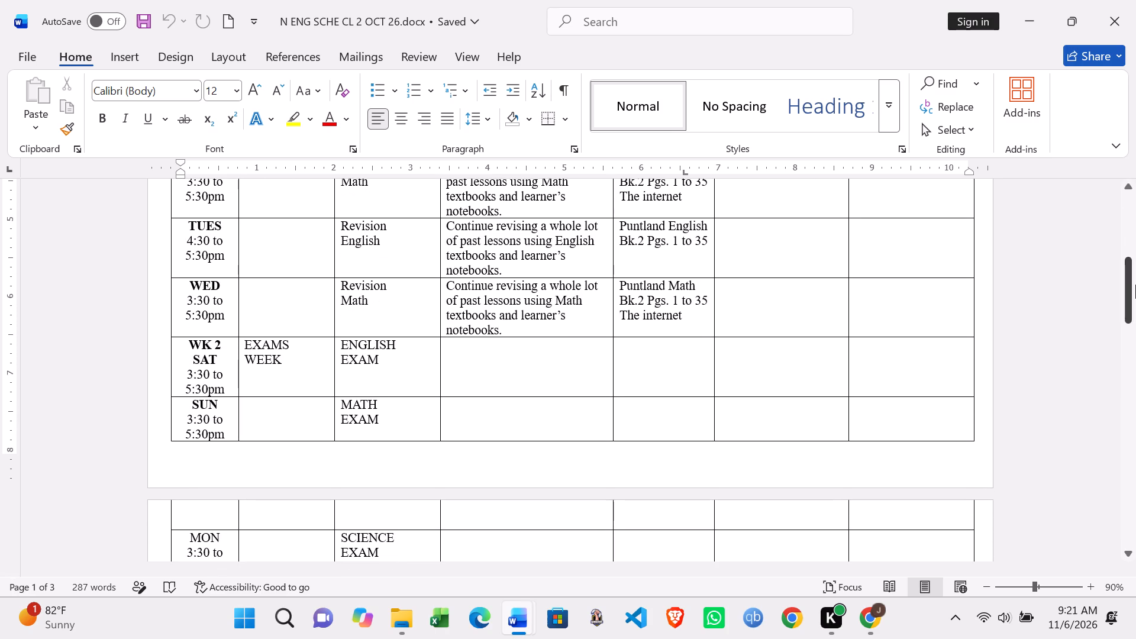
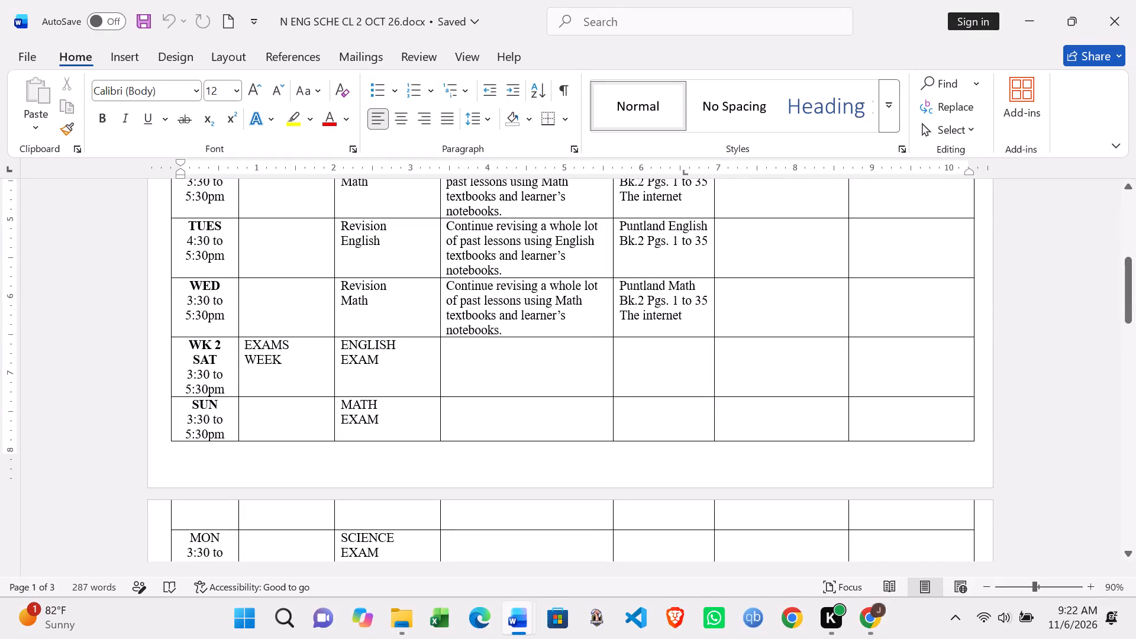
# Delete the entire week 2 exam rows from Sunday's Math exam through Wednesday's Arabic exam, keeping the Saturday row.
pyautogui.tripleClick(1129, 548)
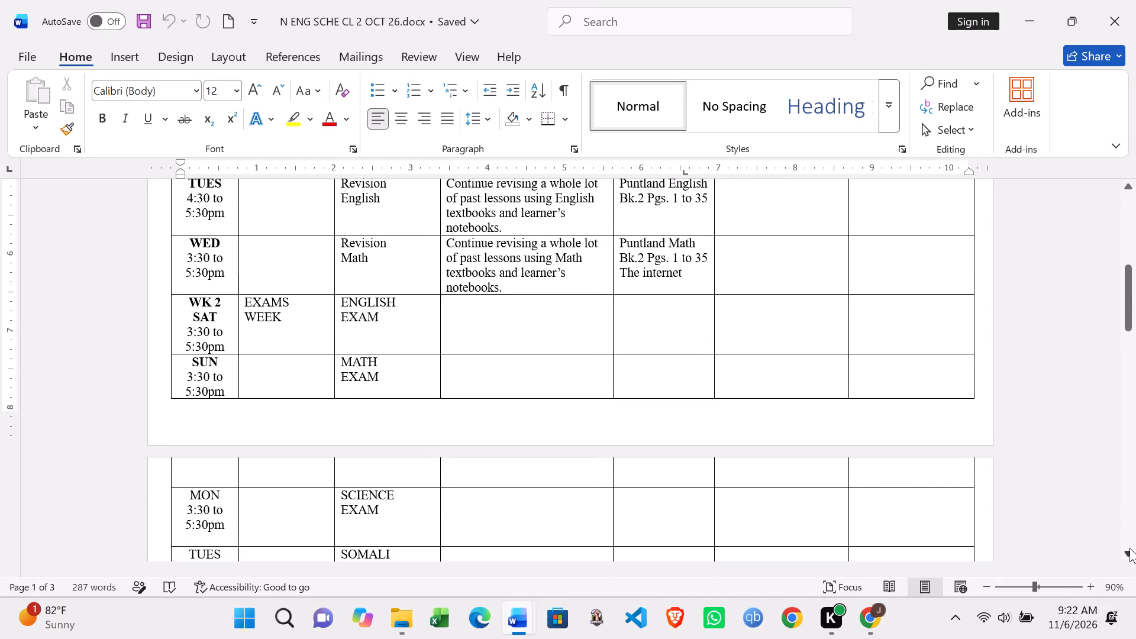
pyautogui.tripleClick(1129, 548)
pyautogui.tripleClick(1129, 548)
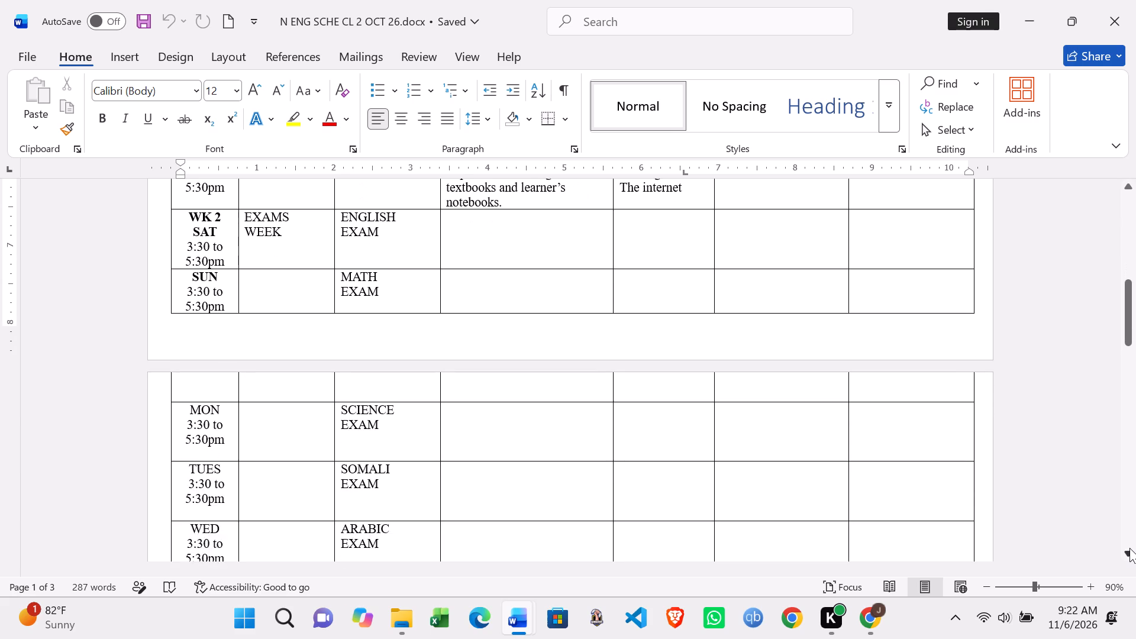
pyautogui.tripleClick(1129, 548)
pyautogui.click(1129, 548)
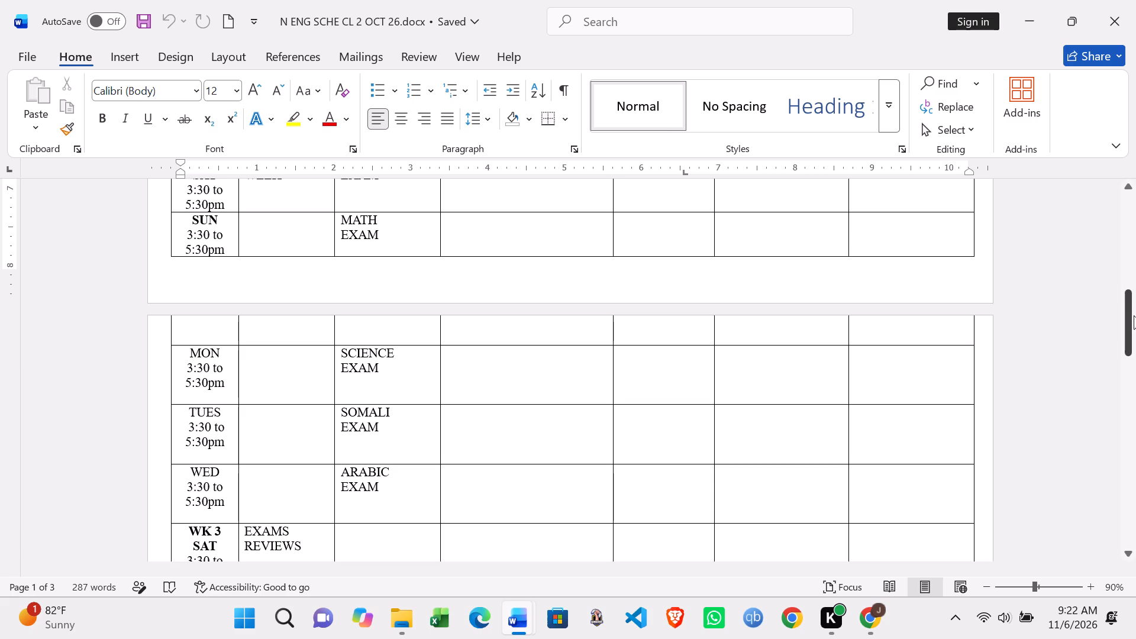
pyautogui.moveTo(1130, 312); pyautogui.dragTo(1131, 296)
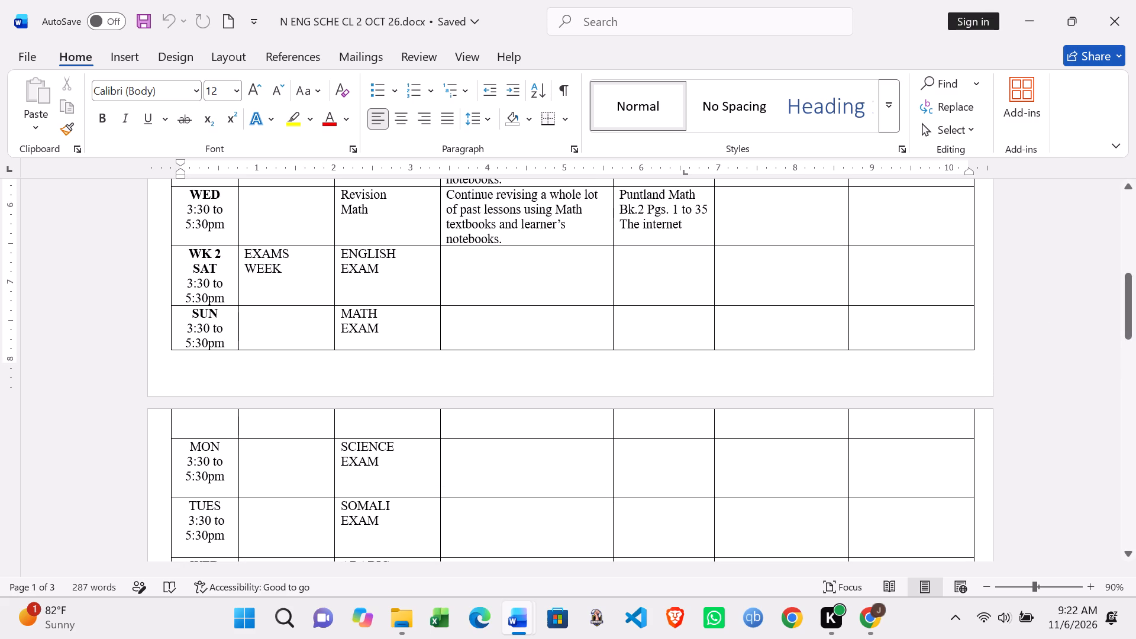
pyautogui.moveTo(187, 323); pyautogui.dragTo(569, 411)
pyautogui.hscroll(1, 192, 325)
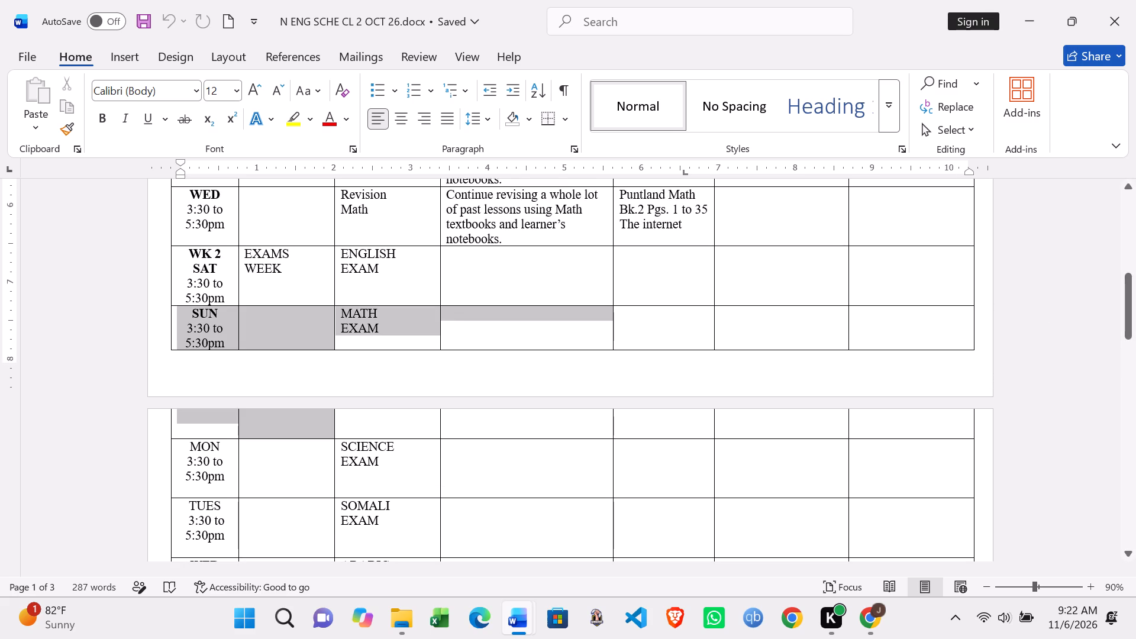
pyautogui.hscroll(1, 569, 411)
pyautogui.moveTo(569, 411); pyautogui.dragTo(763, 394)
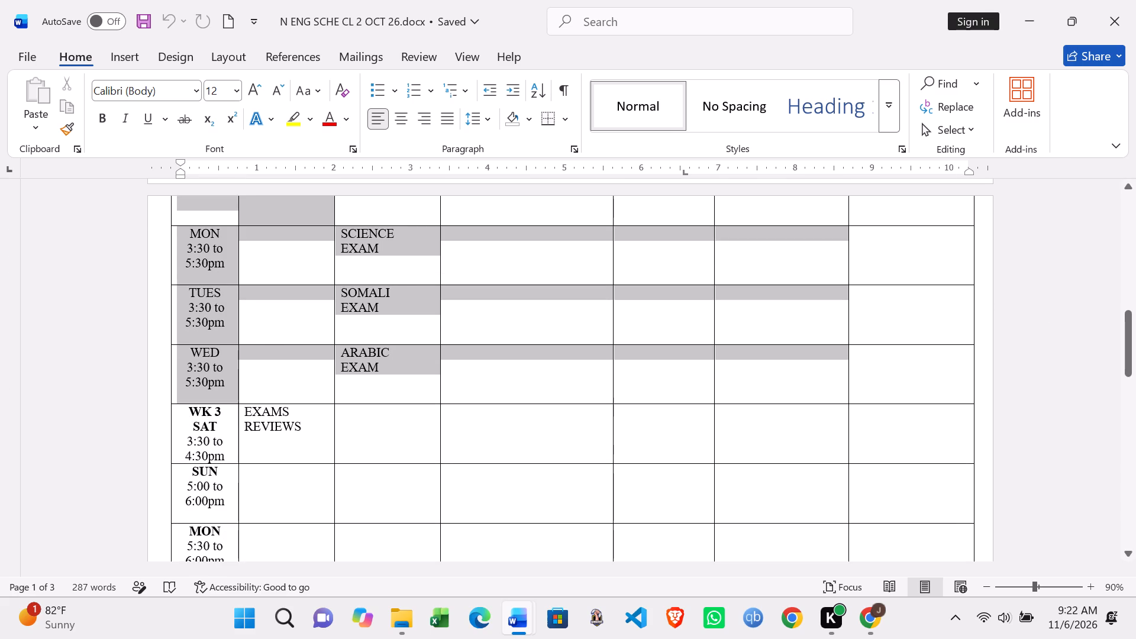
pyautogui.moveTo(763, 394); pyautogui.dragTo(760, 374)
pyautogui.rightClick(256, 215)
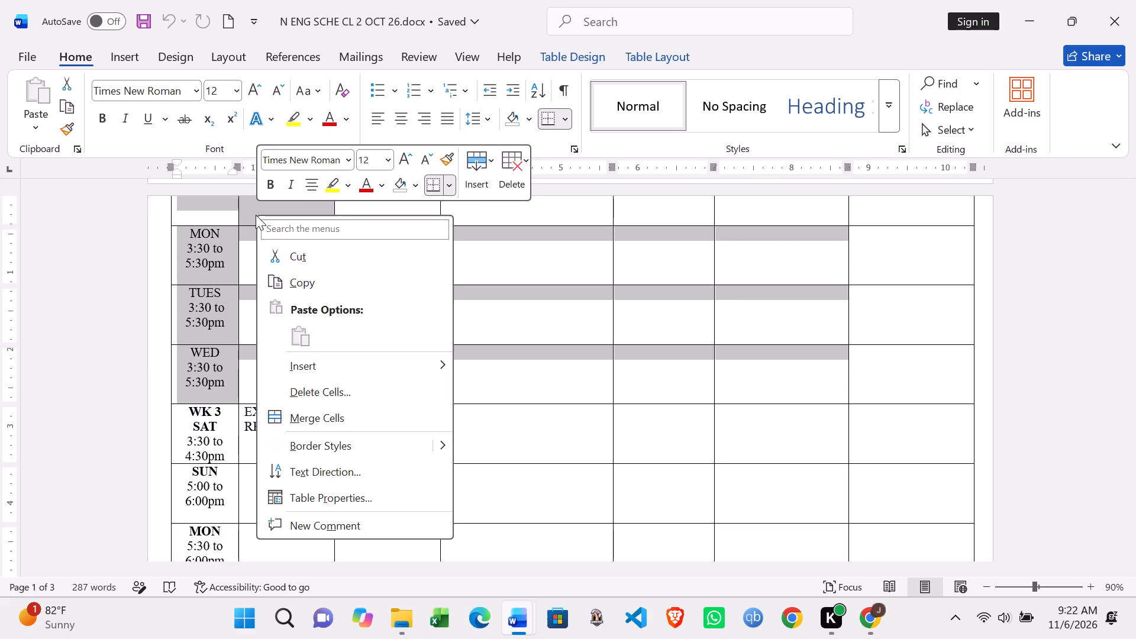
pyautogui.rightClick(256, 215)
pyautogui.click(337, 395)
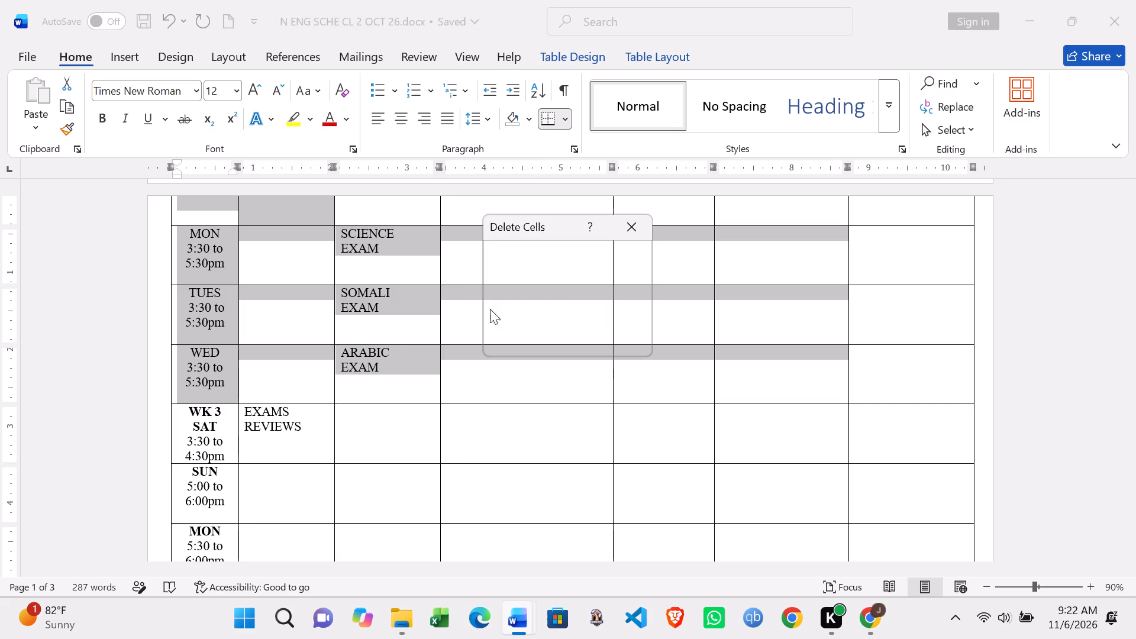
pyautogui.click(553, 286)
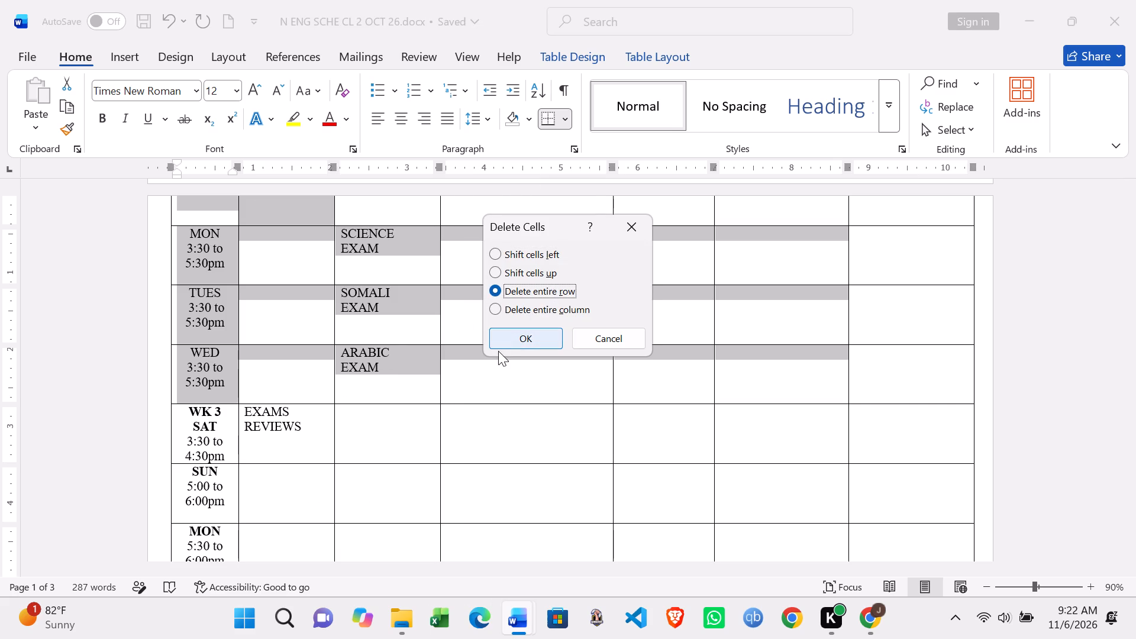
pyautogui.click(522, 335)
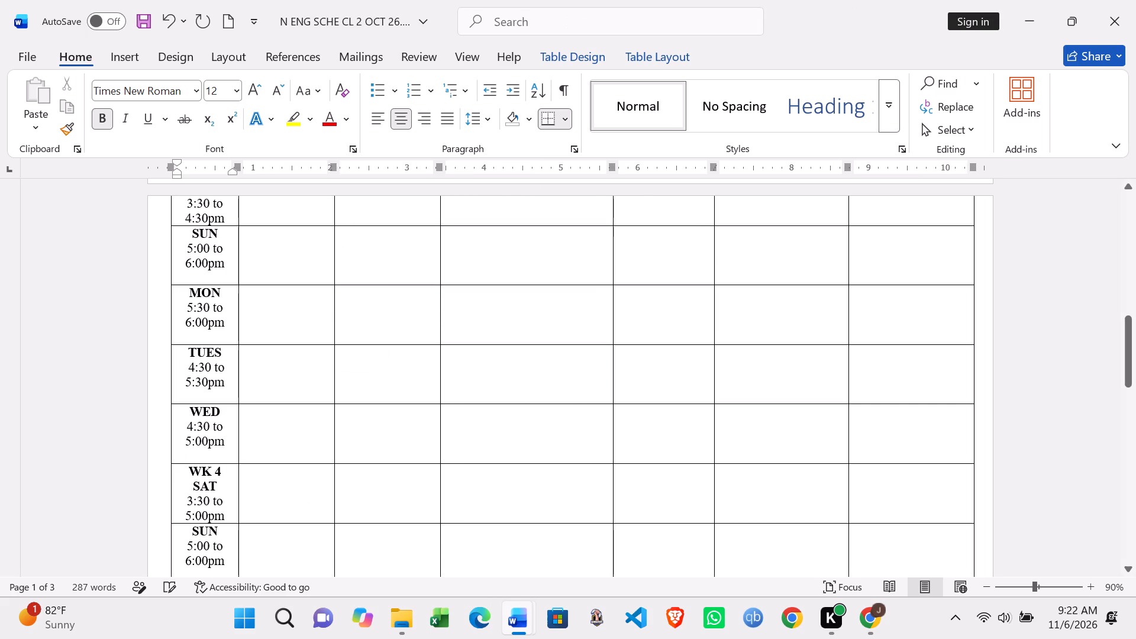
# Extend the day label of the week 2 exams row to read SAT to WED.
pyautogui.hscroll(1, 748, 330)
pyautogui.scroll(-1, 1127, 385)
pyautogui.moveTo(1128, 370); pyautogui.dragTo(1129, 322)
pyautogui.scroll(-1, 1128, 370)
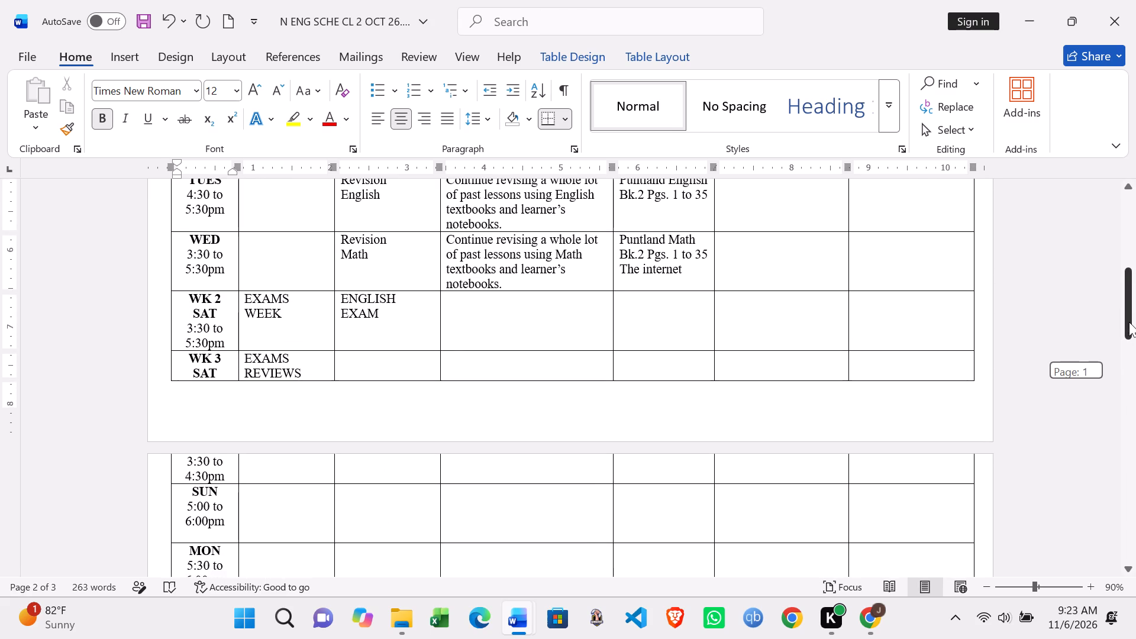
pyautogui.moveTo(1129, 322); pyautogui.dragTo(1129, 311)
pyautogui.scroll(-1, 1129, 322)
pyautogui.hscroll(-1, 1129, 311)
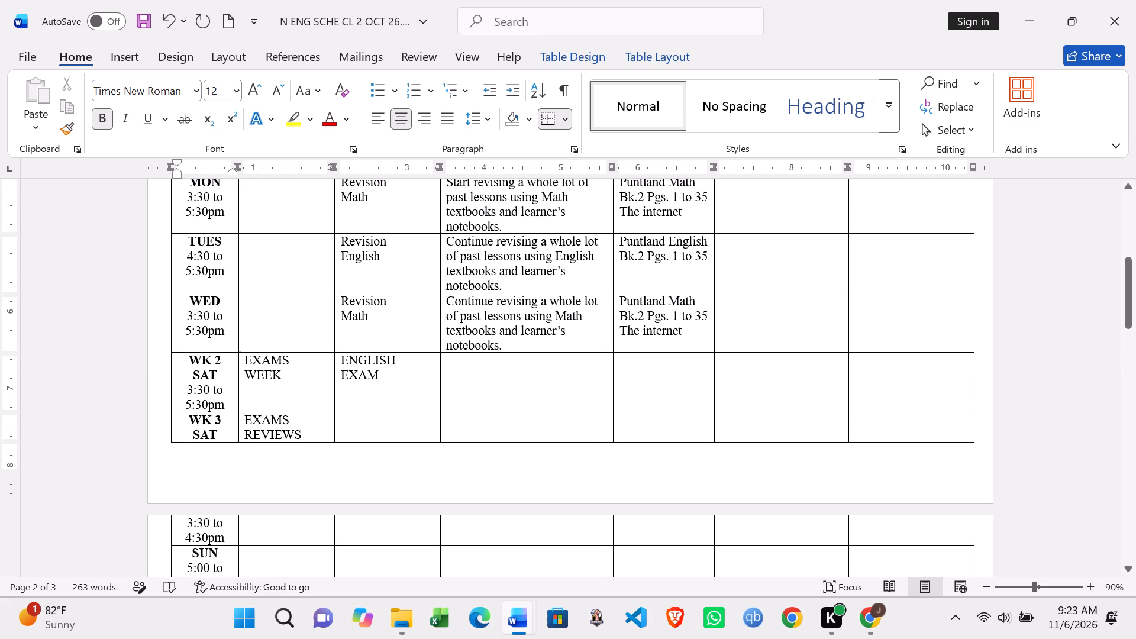
pyautogui.hscroll(-1, 824, 322)
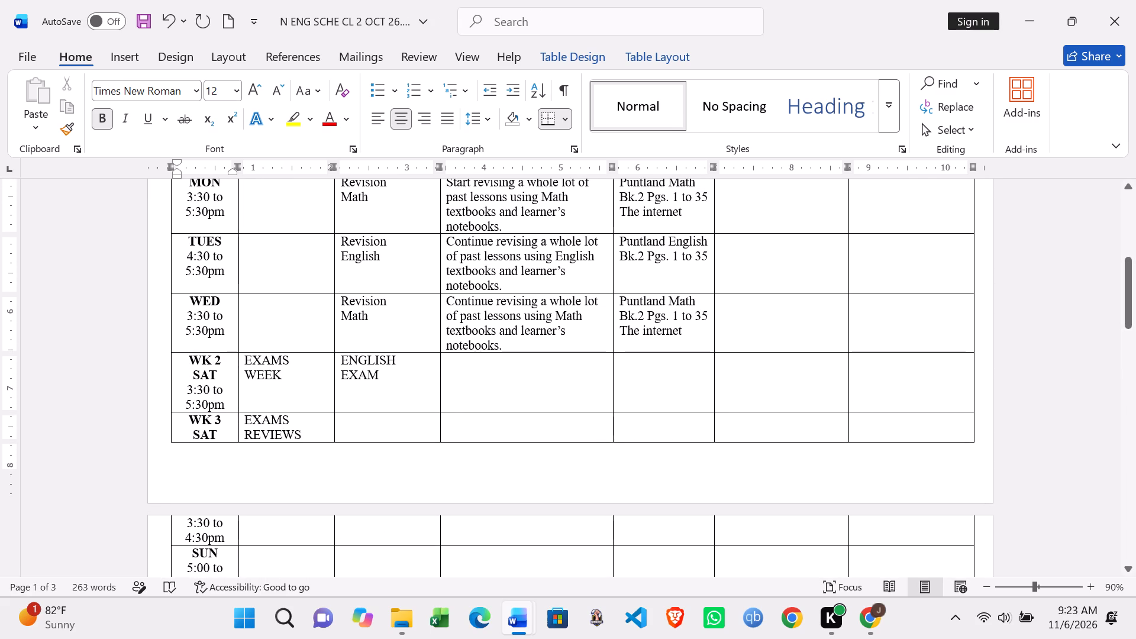
pyautogui.click(218, 372)
pyautogui.press('space')
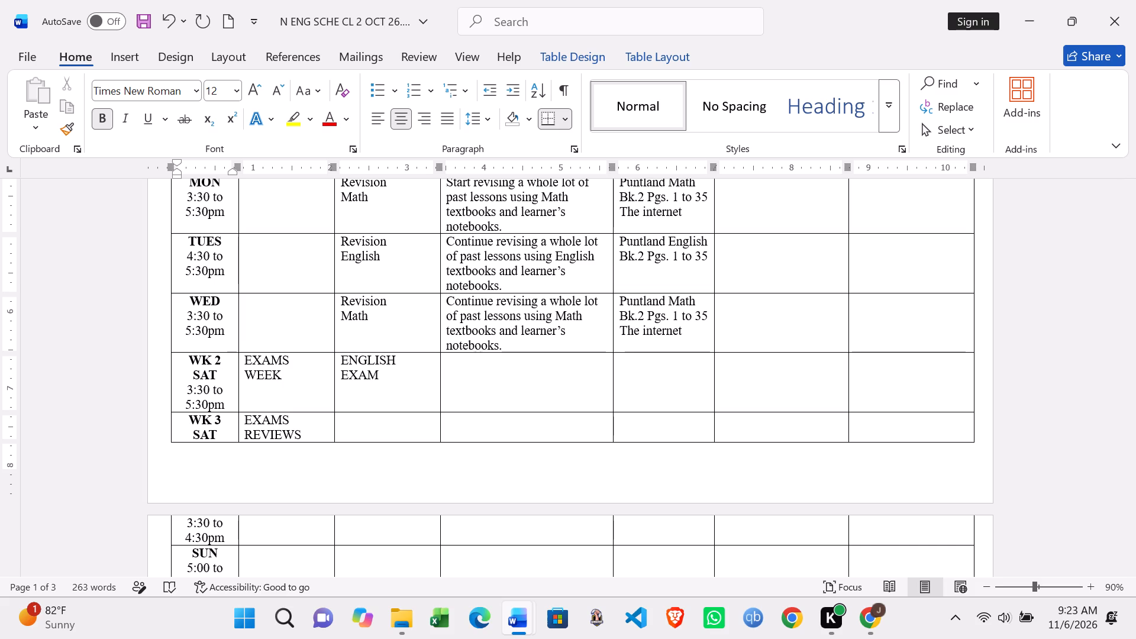
pyautogui.write('WED')
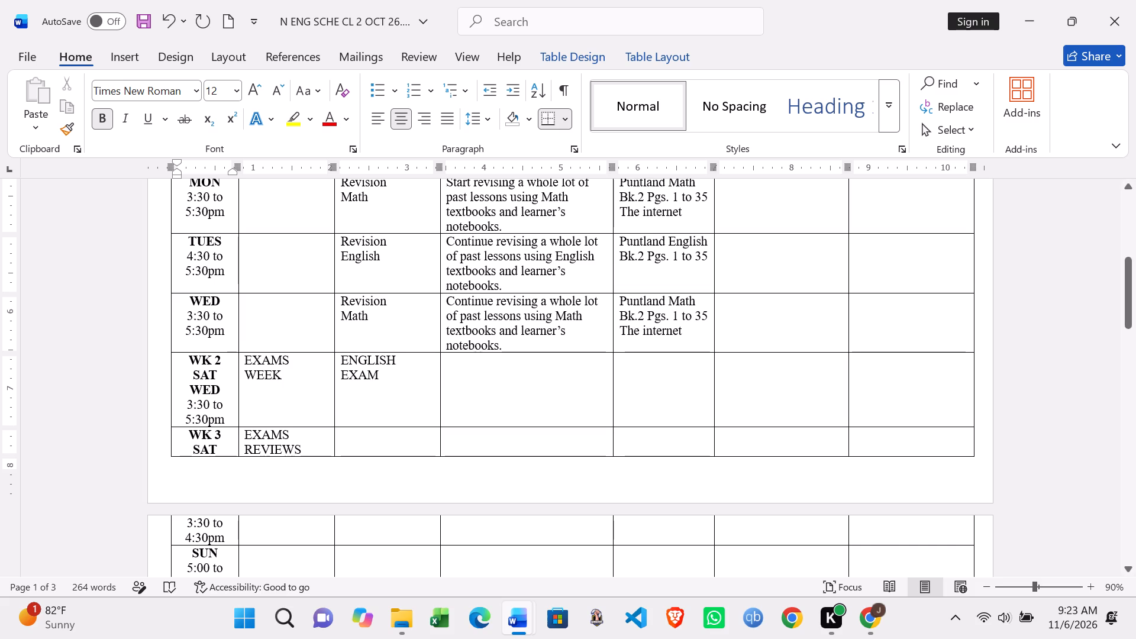
pyautogui.click(218, 369)
pyautogui.write('to')
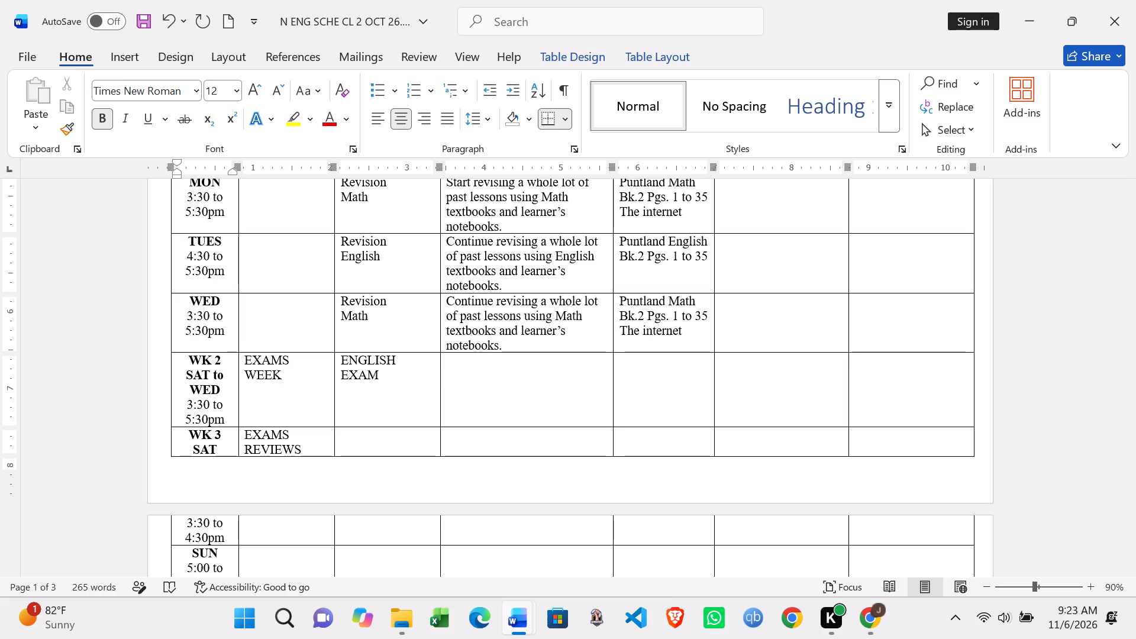
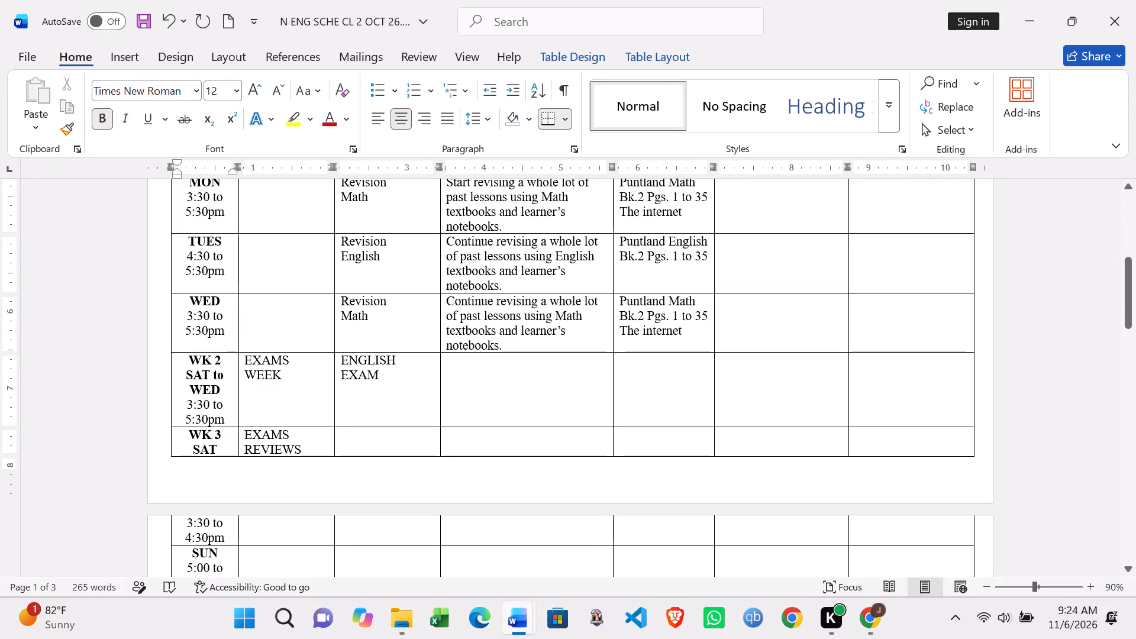
# Place the text cursor in the empty cell beside ENGLISH EXAM in the week 2 exams row.
pyautogui.click(475, 363)
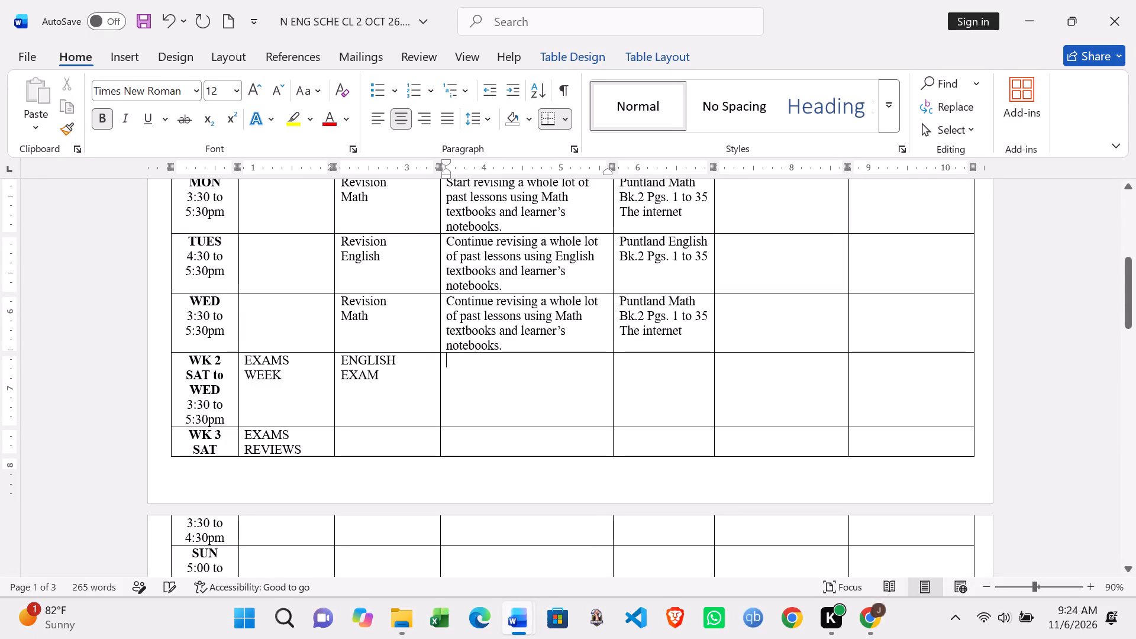
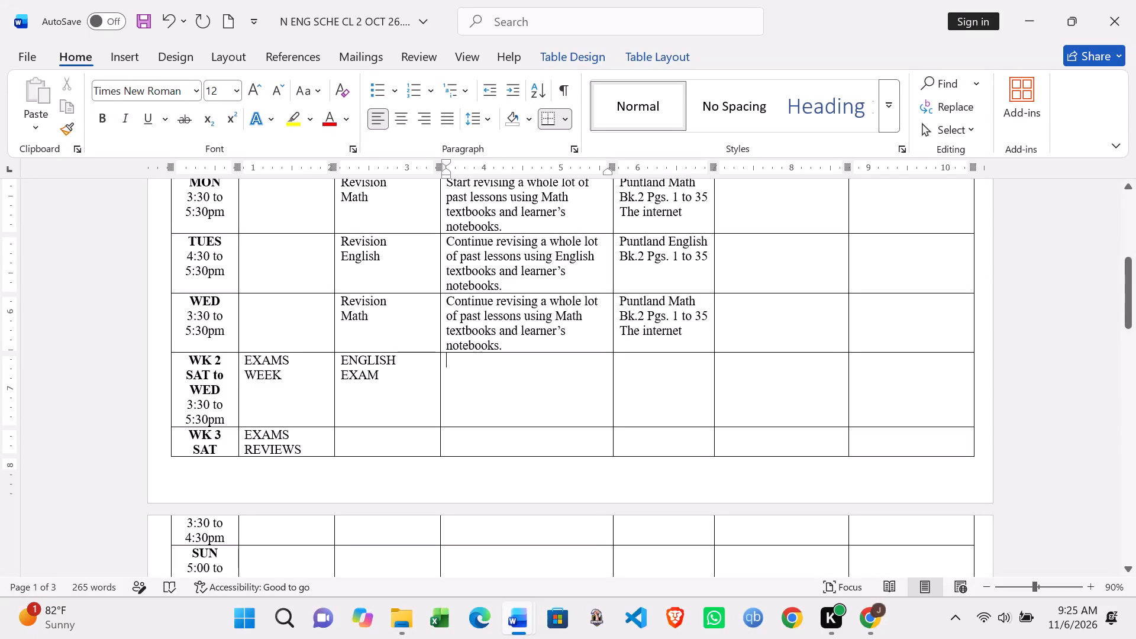
# Delete the ENGLISH EXAM text from the week 2 exams row.
pyautogui.click(481, 380)
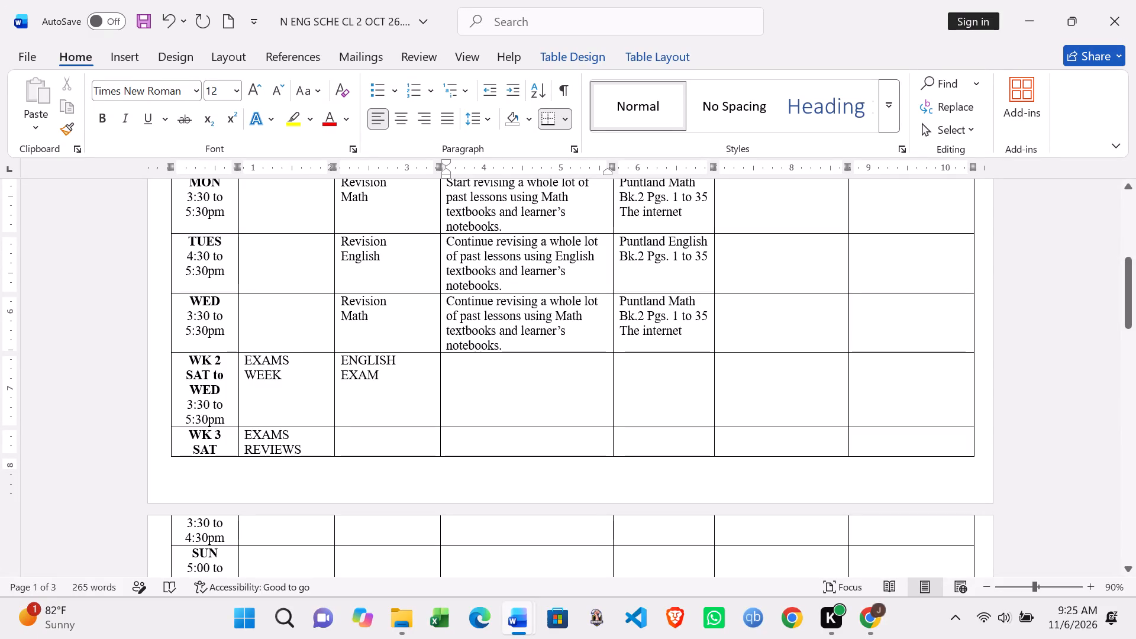
pyautogui.click(481, 380)
pyautogui.click(337, 338)
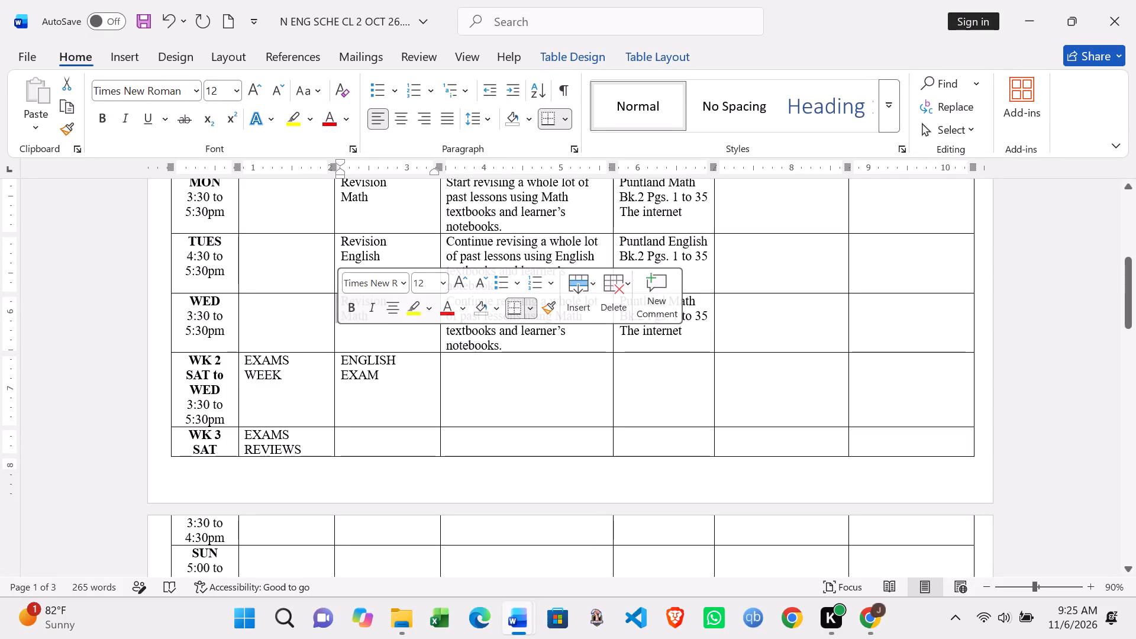
pyautogui.moveTo(346, 363); pyautogui.dragTo(383, 376)
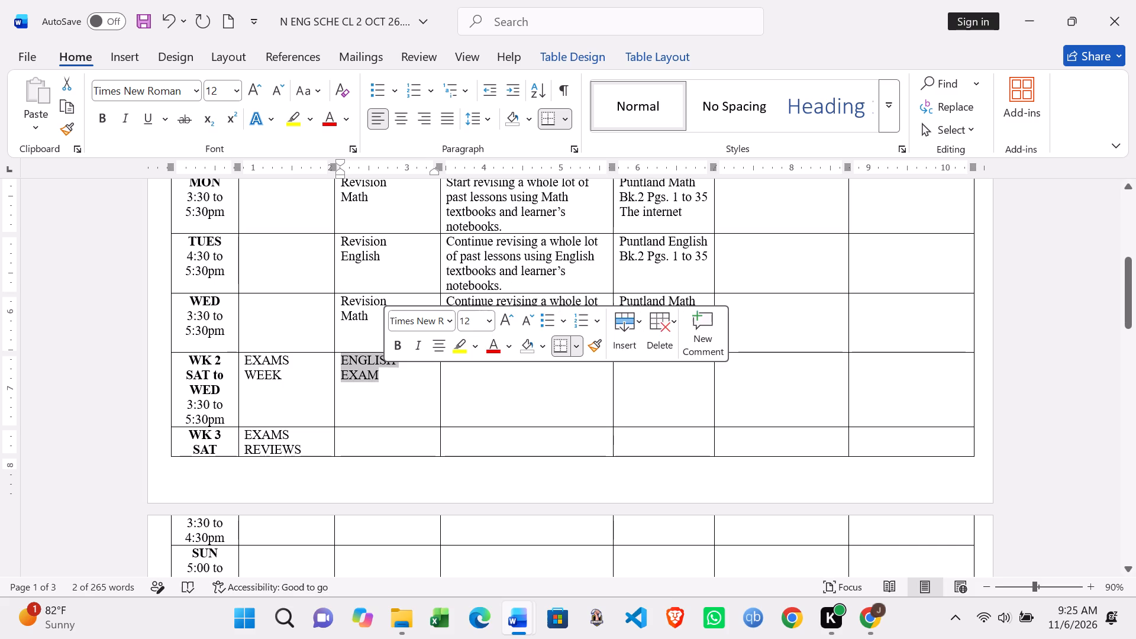
pyautogui.press('Delete')
pyautogui.press('Delete')
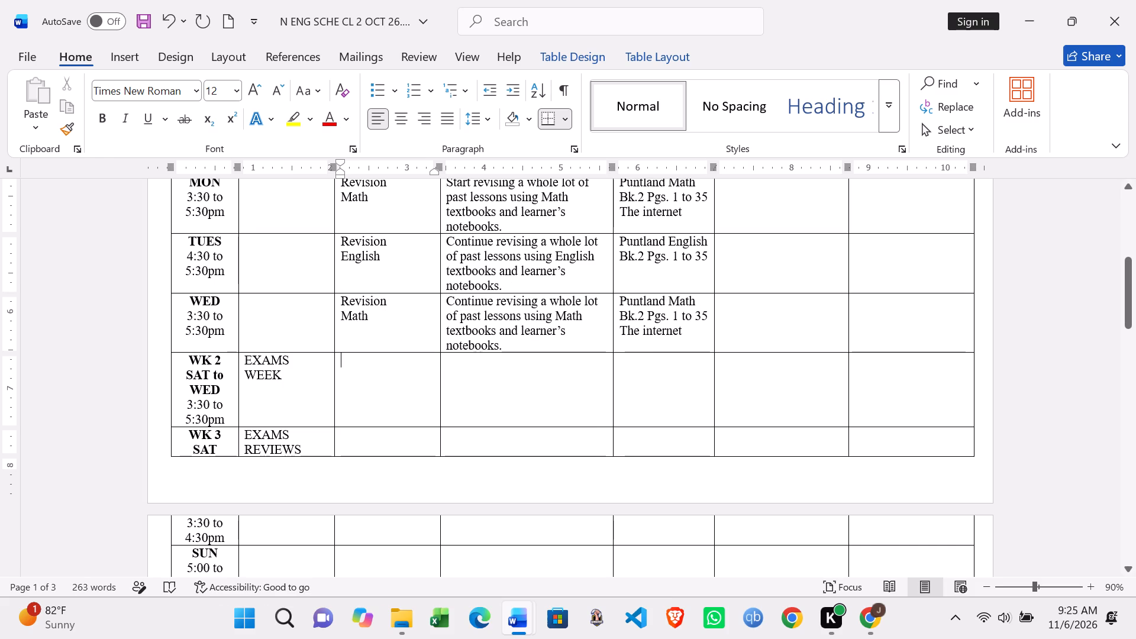
# Make the week 2 exams row taller by adding seven blank lines in its sixth-column cell.
pyautogui.click(783, 399)
pyautogui.press('Return')
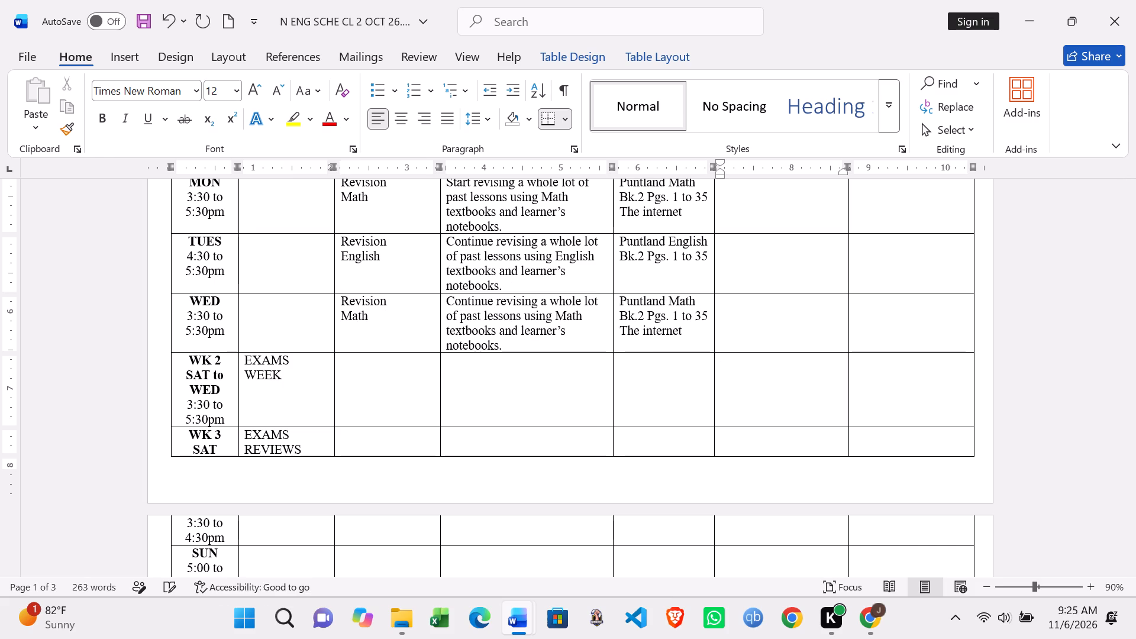
pyautogui.press('Return')
pyautogui.press('Return')
pyautogui.press('Return')
pyautogui.press('Return')
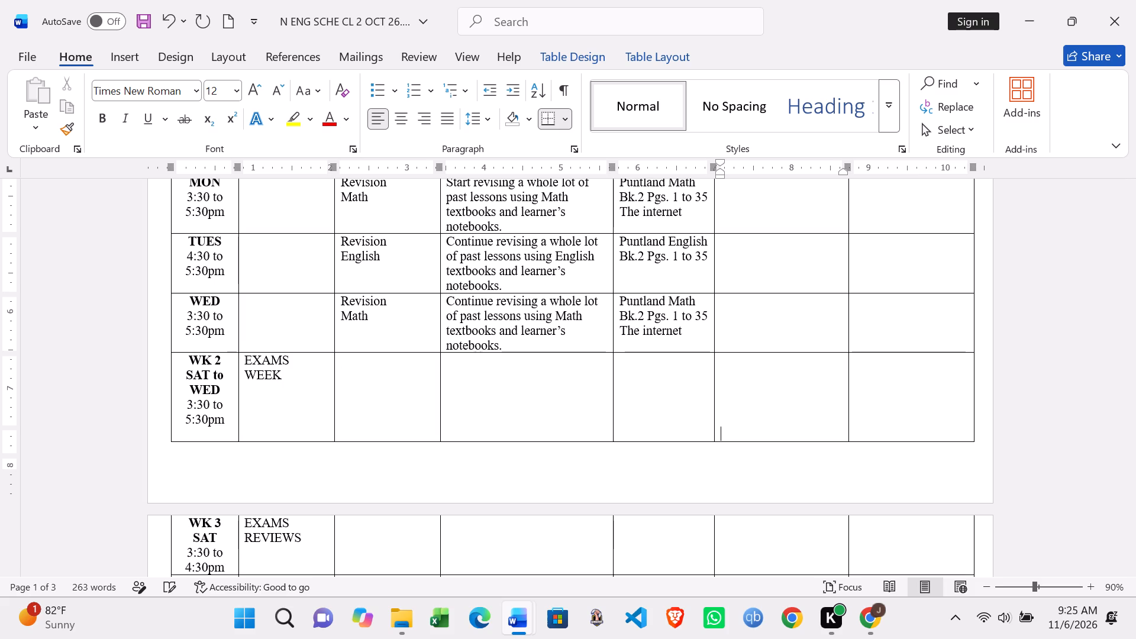
pyautogui.press('Return')
pyautogui.press('Return')
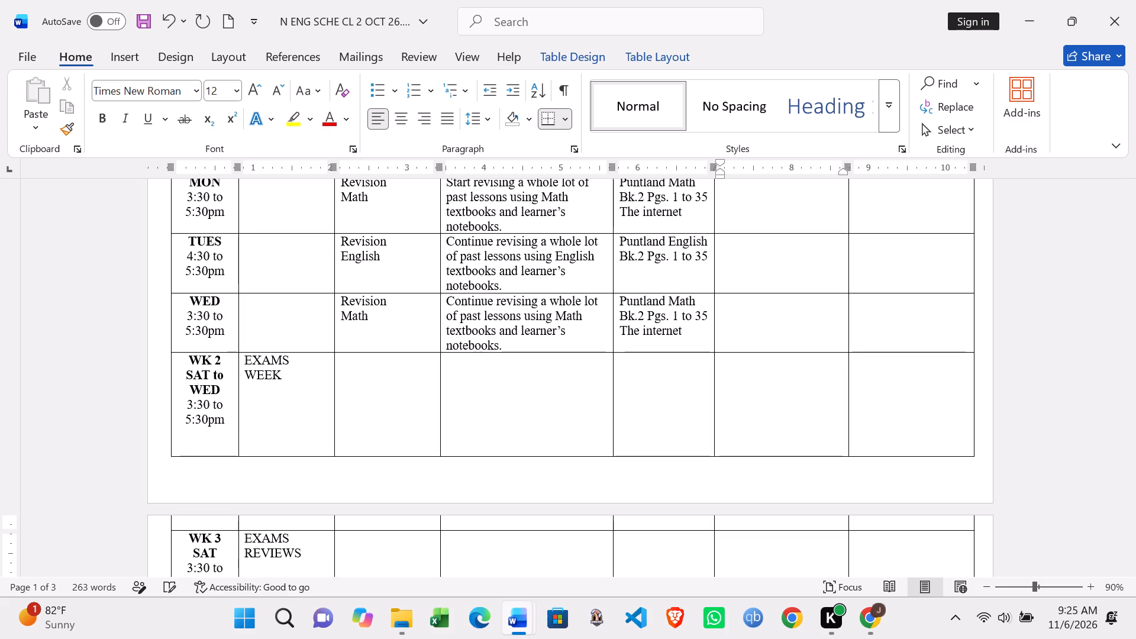
# Look through the remaining week 3 and week 4 rows of the scheme, returning to the start of week 3.
pyautogui.moveTo(1131, 290); pyautogui.dragTo(1132, 347)
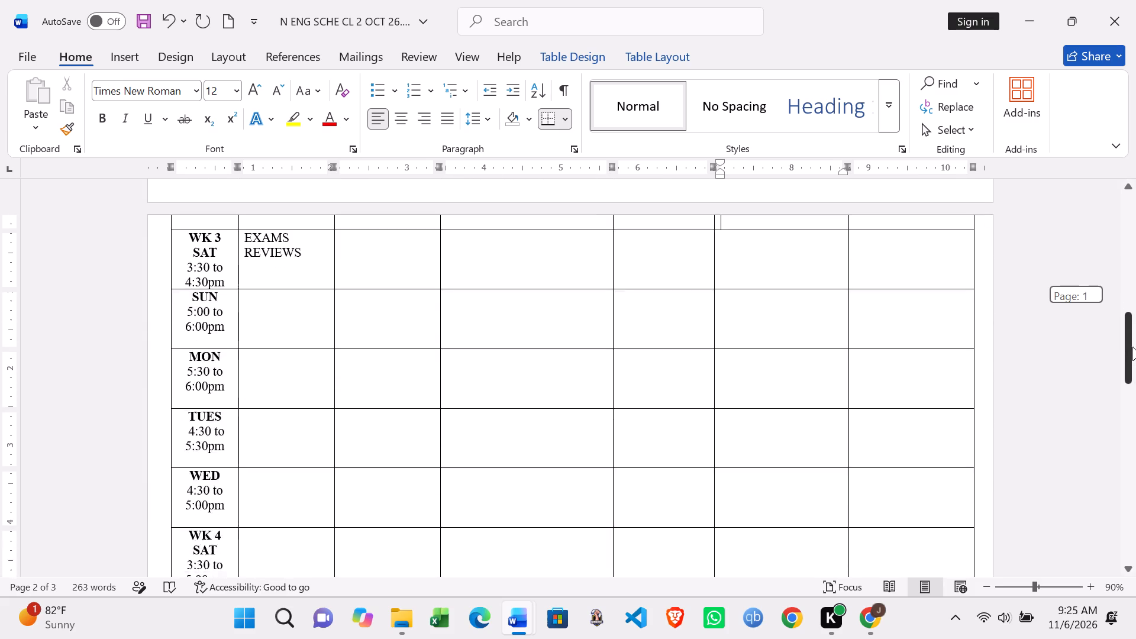
pyautogui.moveTo(1132, 347); pyautogui.dragTo(1132, 348)
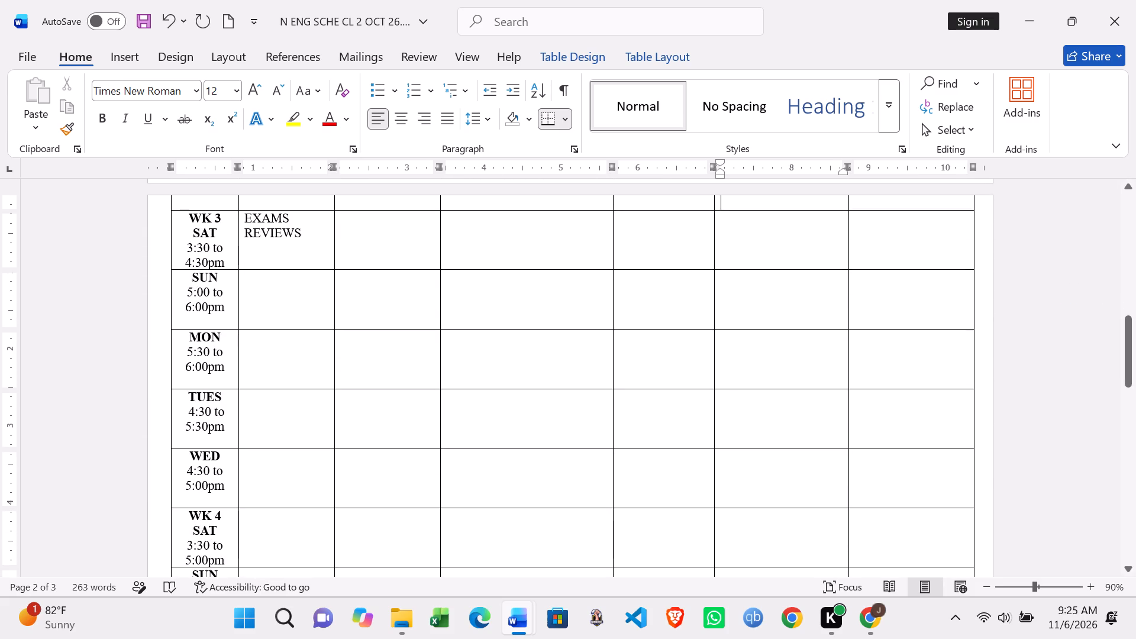
pyautogui.moveTo(1129, 328); pyautogui.dragTo(1135, 356)
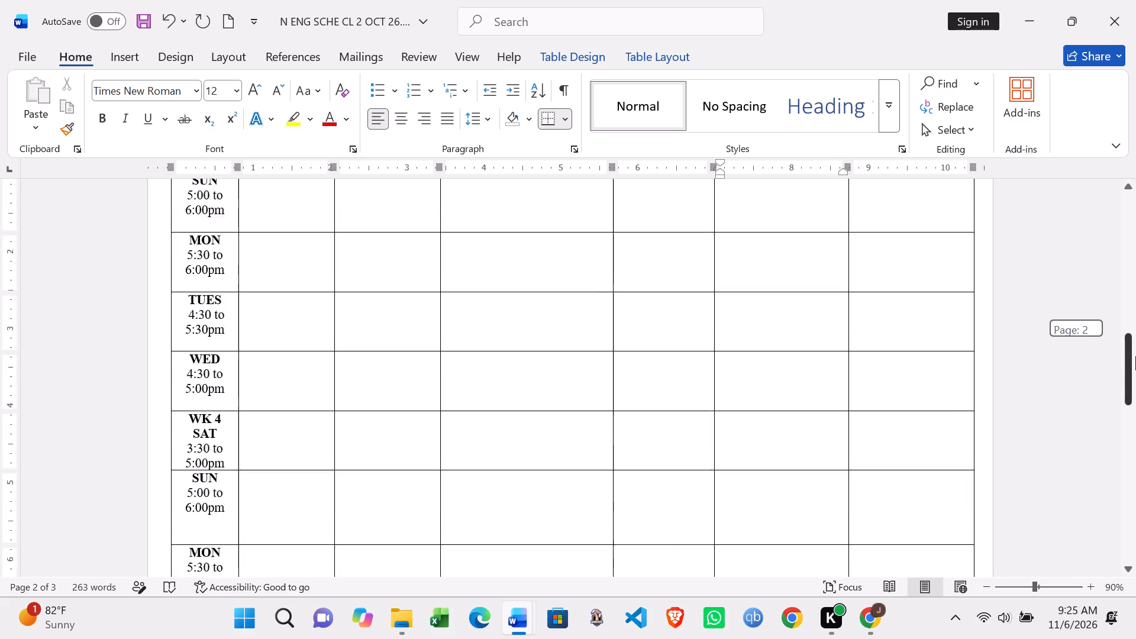
pyautogui.moveTo(1135, 356); pyautogui.dragTo(1134, 392)
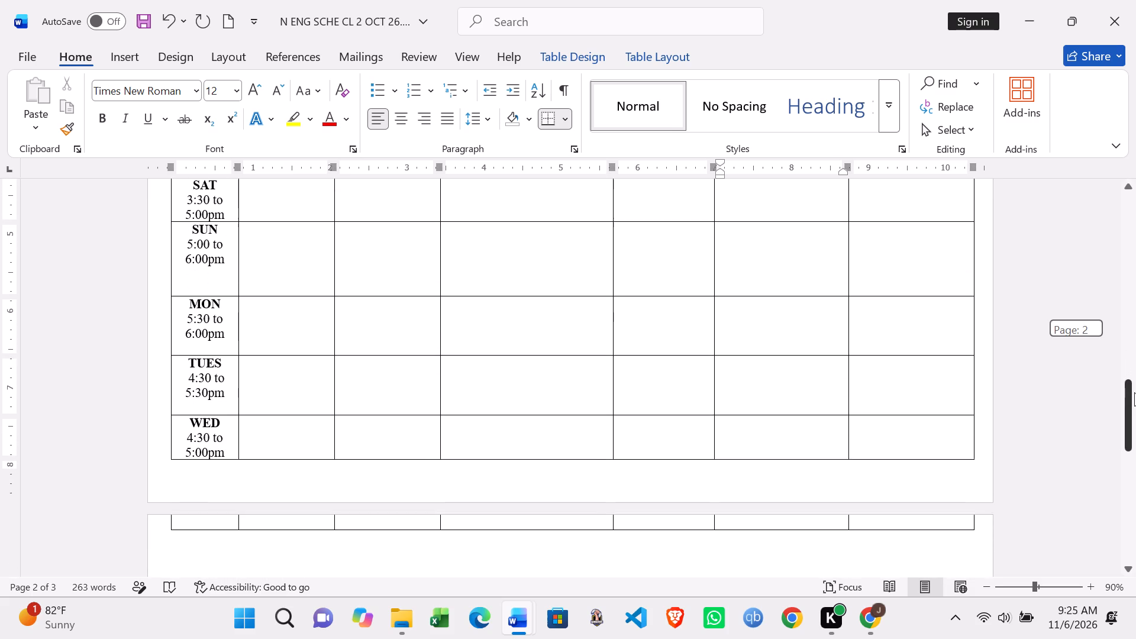
pyautogui.moveTo(1134, 392); pyautogui.dragTo(1134, 393)
pyautogui.moveTo(1134, 393); pyautogui.dragTo(1134, 372)
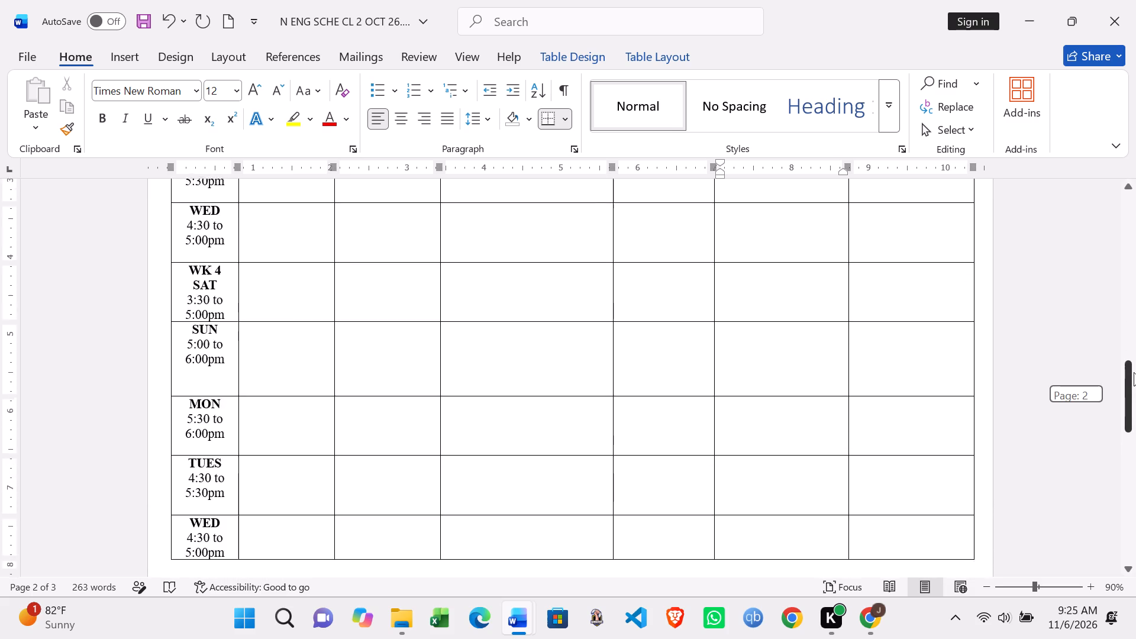
pyautogui.moveTo(1134, 372); pyautogui.dragTo(1126, 318)
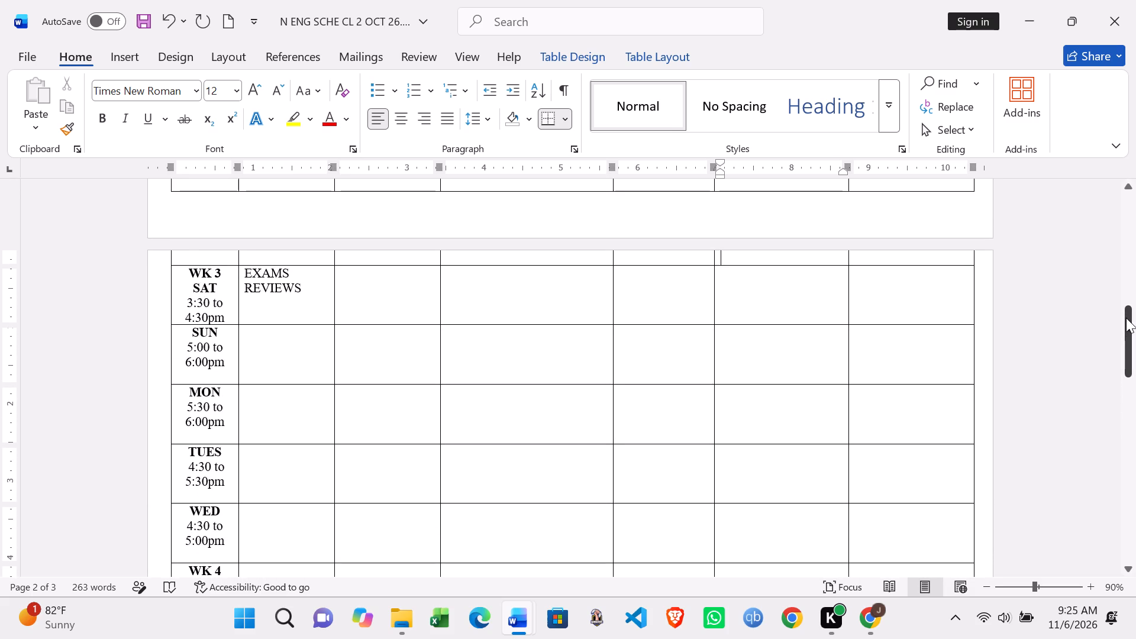
# Enter "Review English exams concepts" in the fourth-column cell of the week 3 Saturday row, with English spelled and capitalised correctly.
pyautogui.click(397, 291)
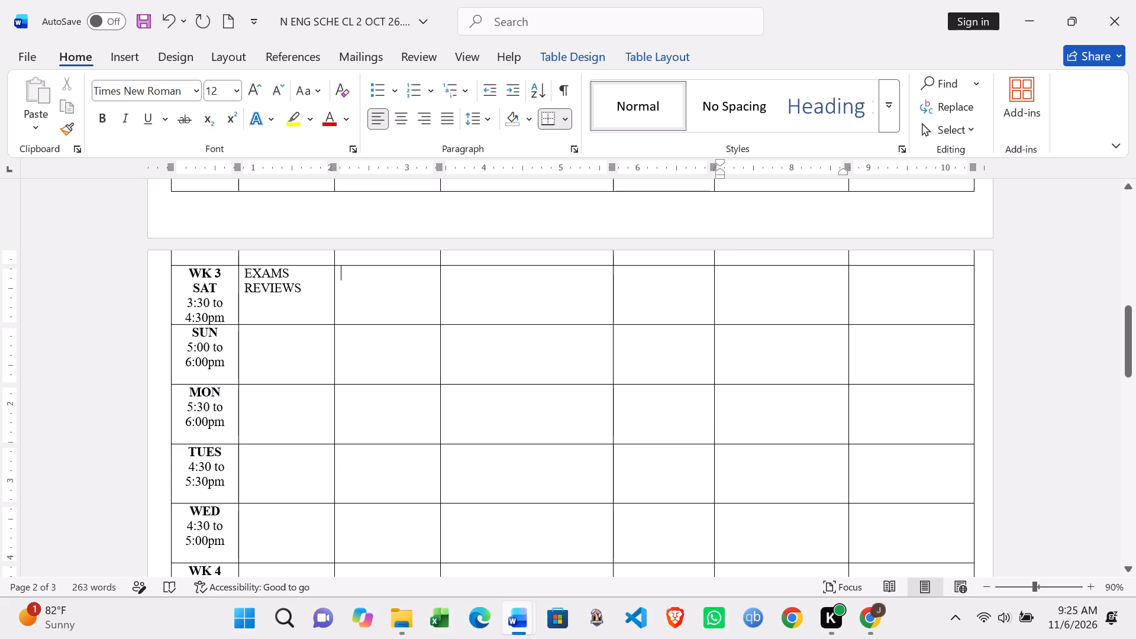
pyautogui.click(461, 280)
pyautogui.write('re')
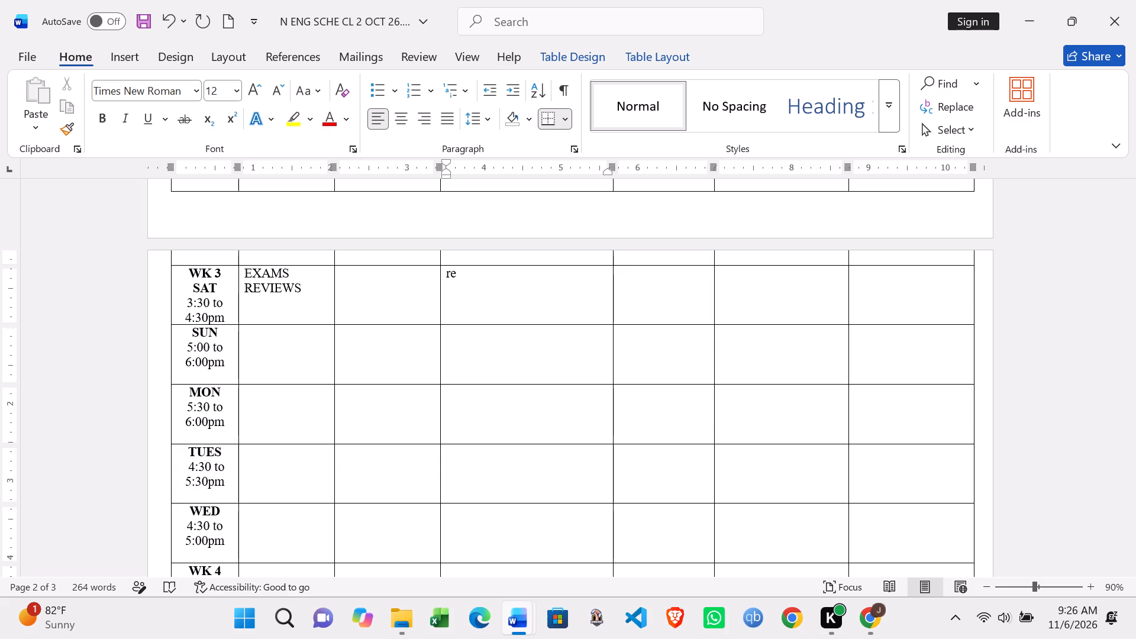
pyautogui.write('view enlish exams')
pyautogui.press('space')
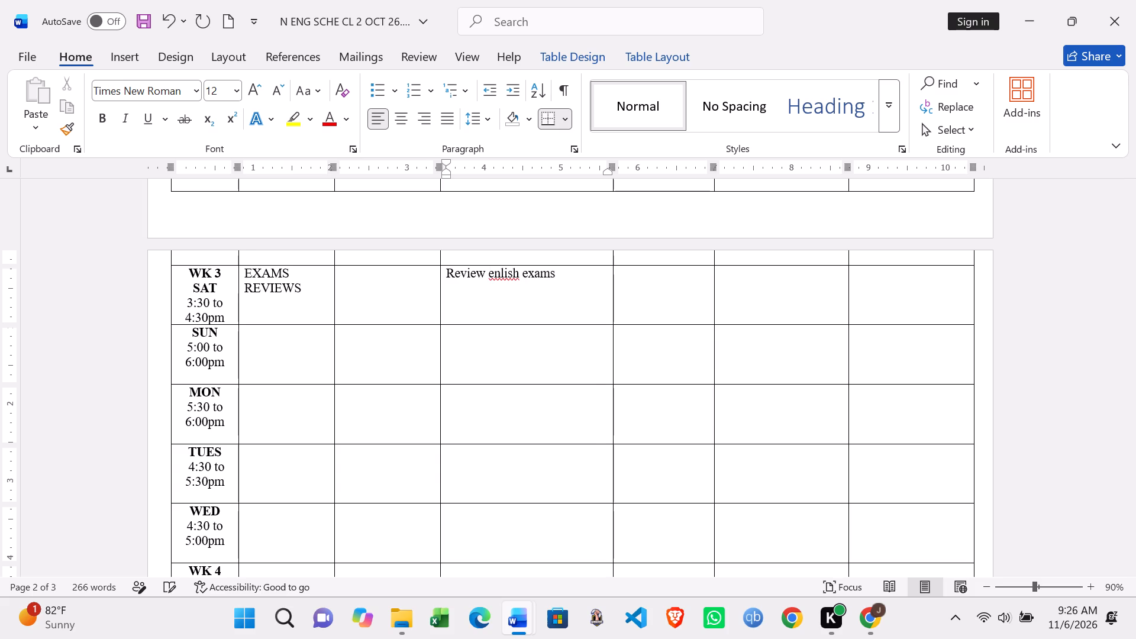
pyautogui.click(503, 275)
pyautogui.press('g')
pyautogui.press('BackSpace')
pyautogui.press('Left')
pyautogui.press('g')
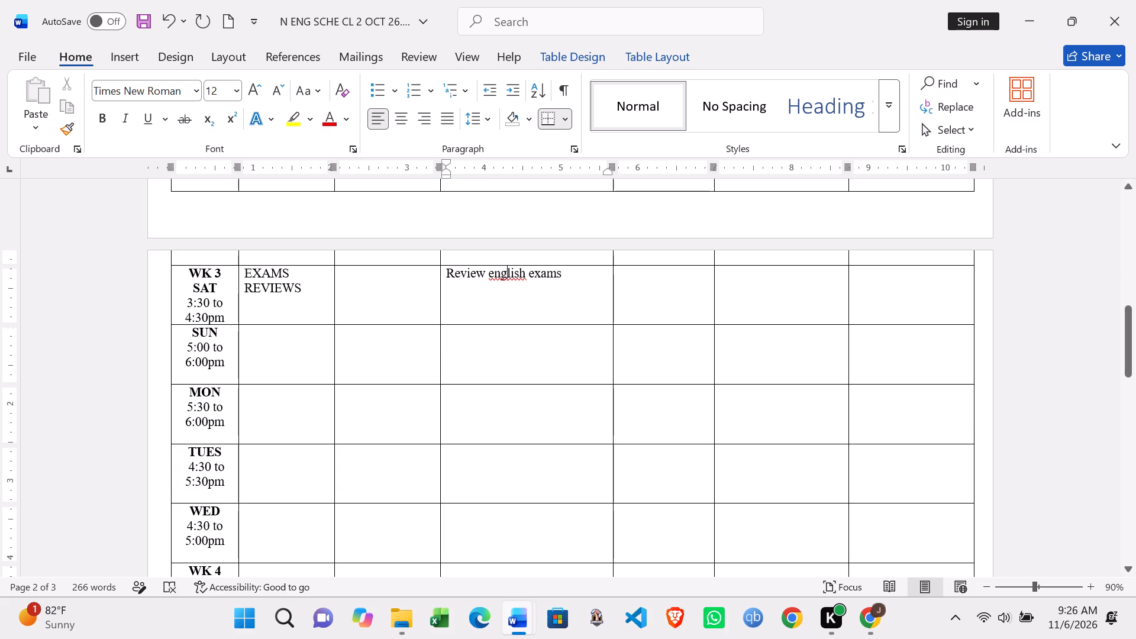
pyautogui.click(570, 274)
pyautogui.write('concept')
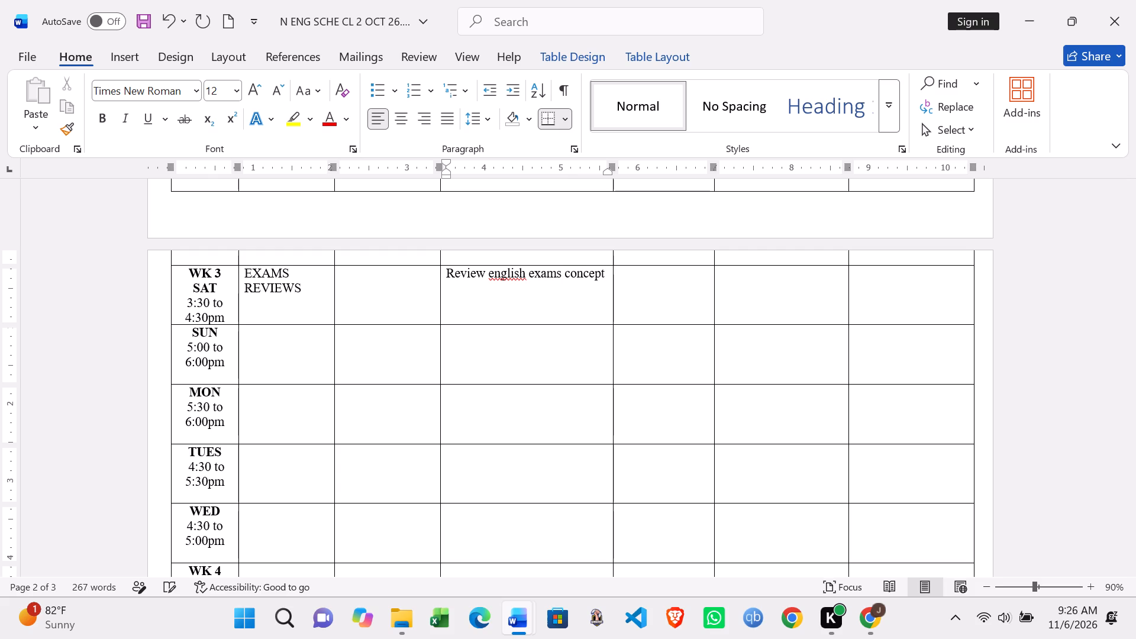
pyautogui.press('s')
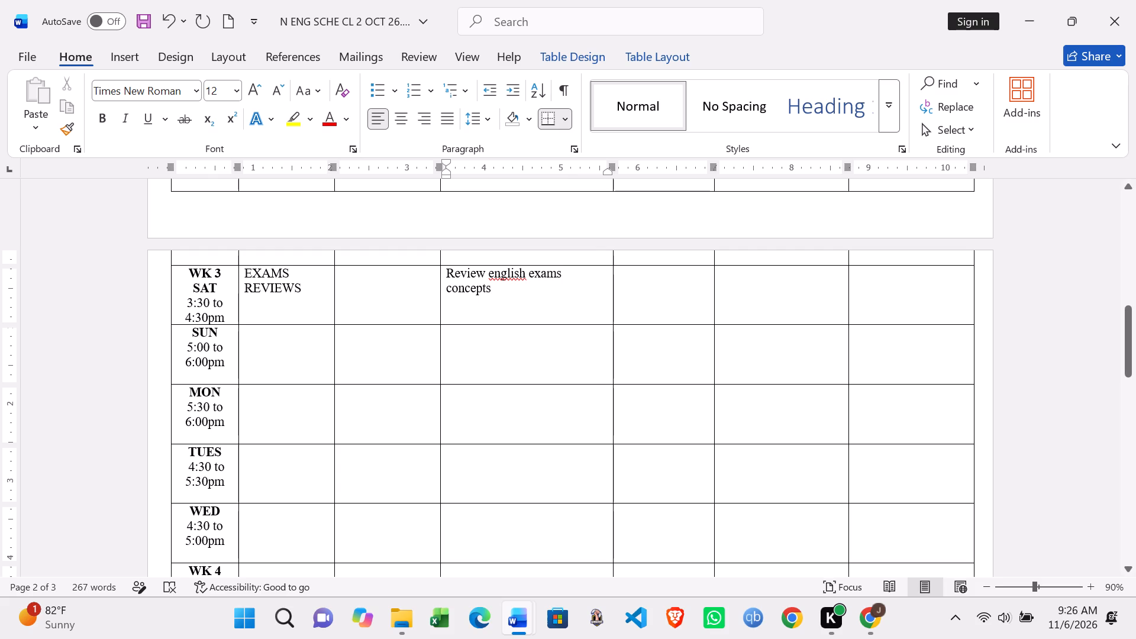
pyautogui.click(509, 273)
pyautogui.rightClick(509, 273)
pyautogui.click(441, 248)
# Enter "Exams bank" as the resource in the fifth-column cell of the week 3 Saturday row.
pyautogui.click(734, 283)
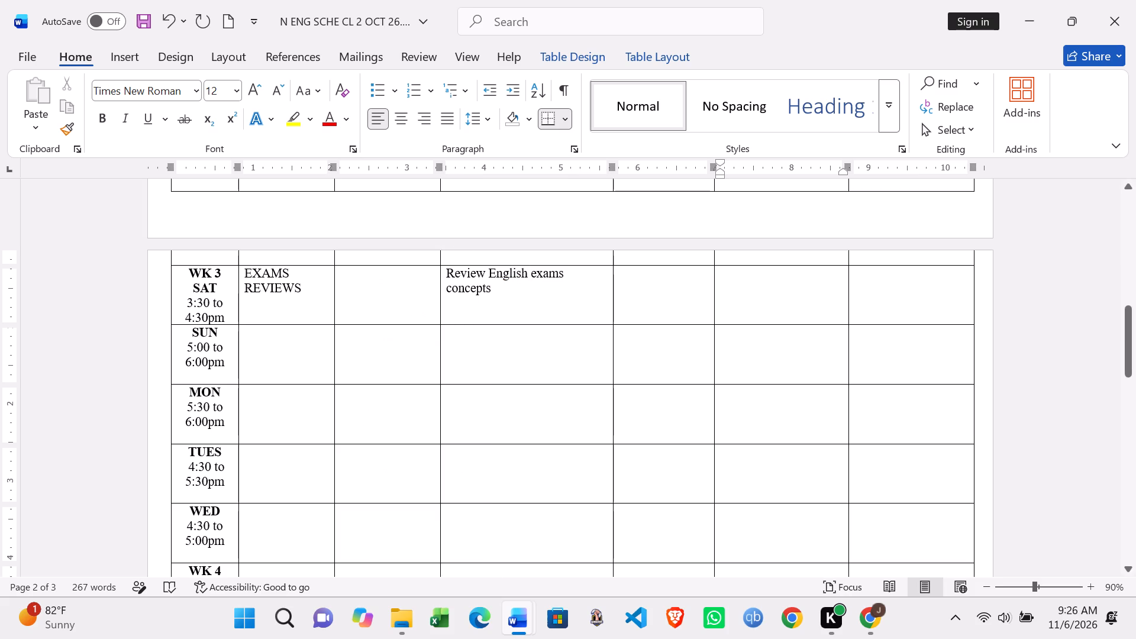
pyautogui.click(627, 273)
pyautogui.write('exams')
pyautogui.press('space')
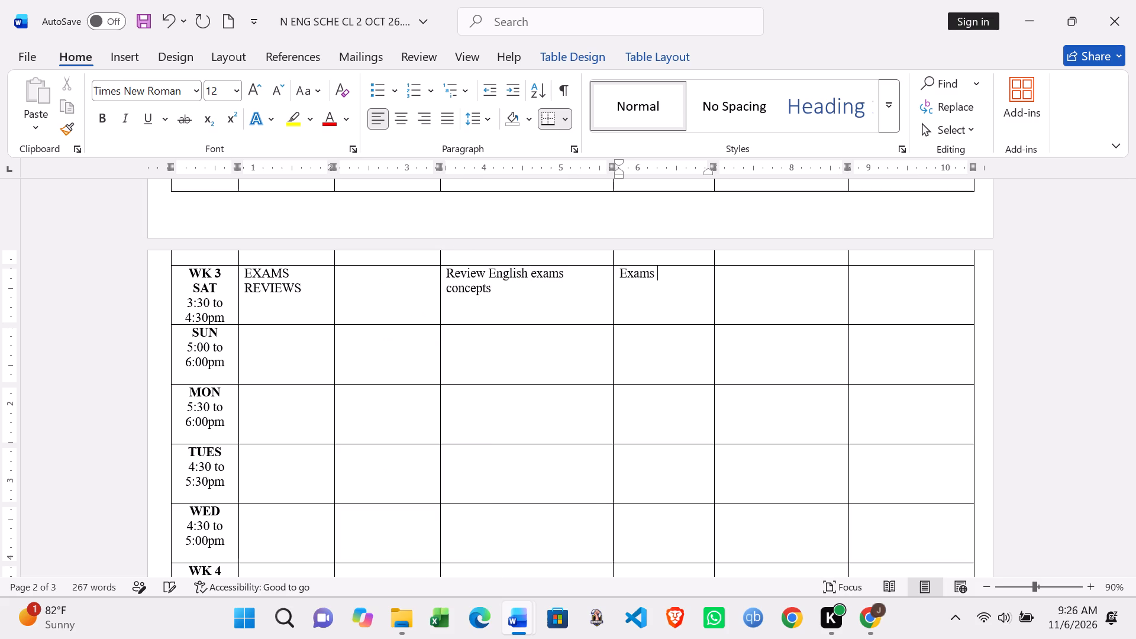
pyautogui.press('n')
pyautogui.press('BackSpace')
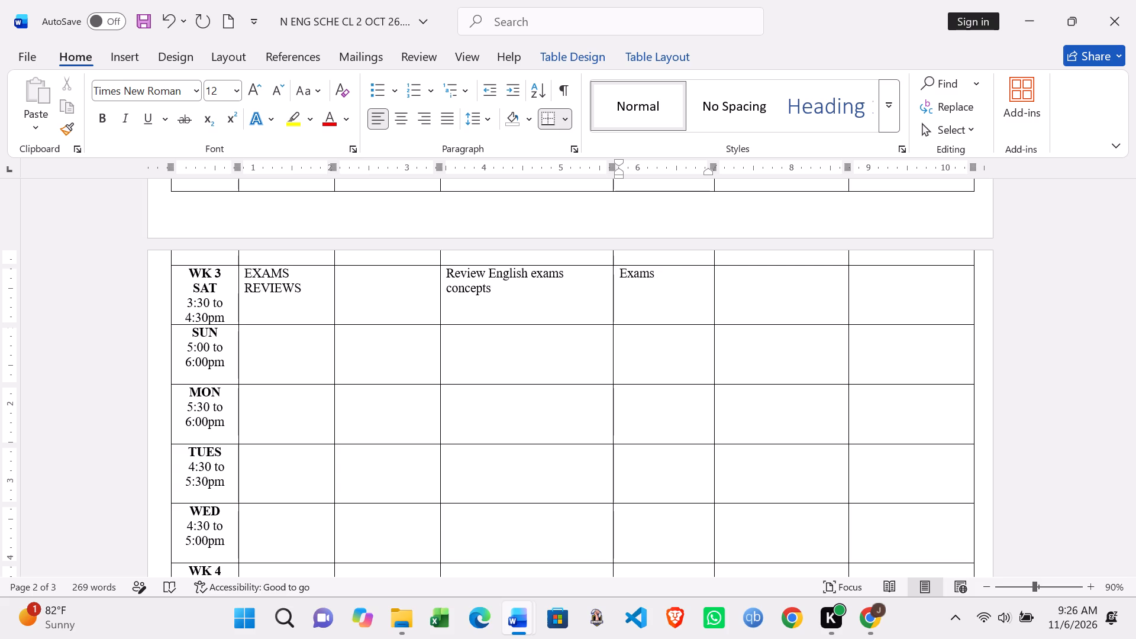
pyautogui.write('bank')
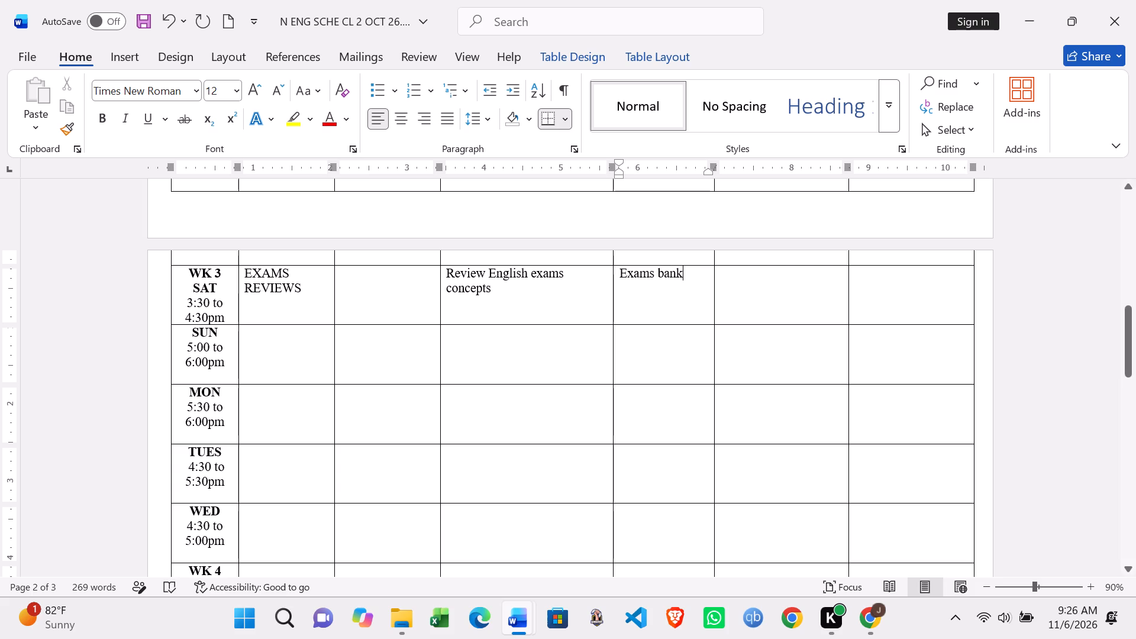
# Begin the sixth-column entry of the week 3 Saturday row with "Learners will".
pyautogui.click(727, 271)
pyautogui.write('Learners will')
pyautogui.press('space')
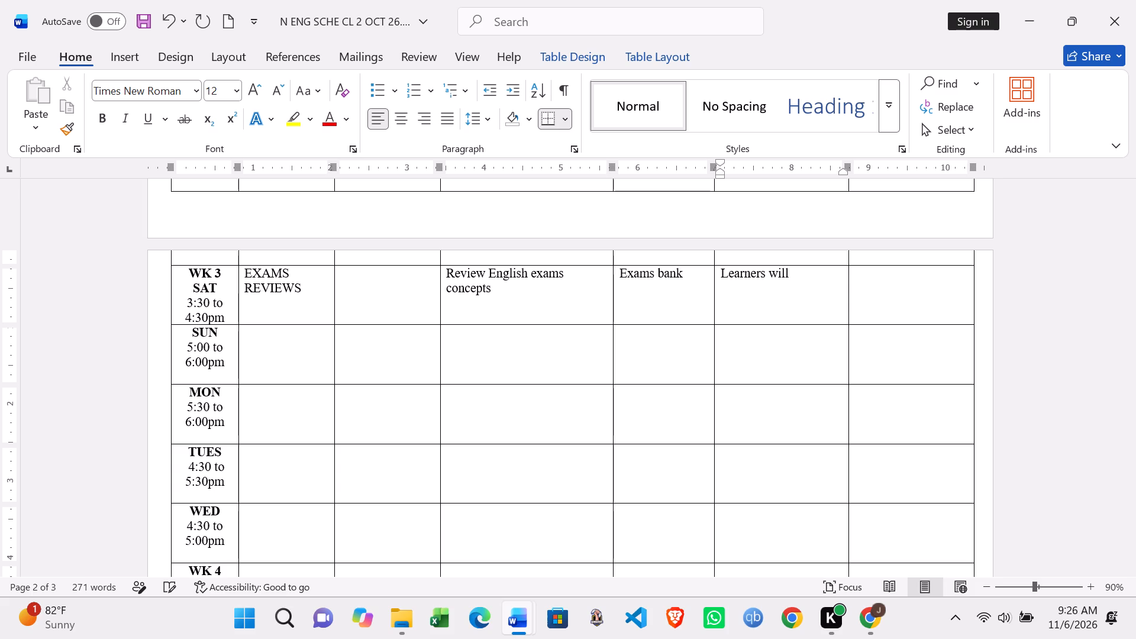
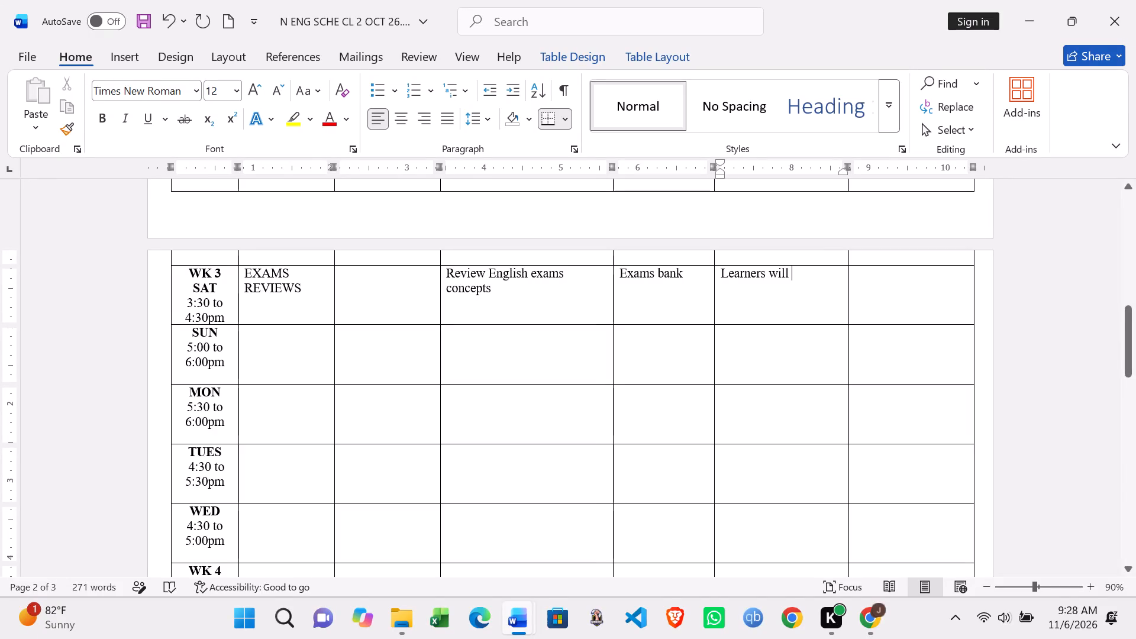
# Capitalise "Bank" in the "Exams bank" resource entry of the week 3 Saturday row.
pyautogui.click(660, 273)
pyautogui.press('Delete')
pyautogui.hotkey('shift', 'b')
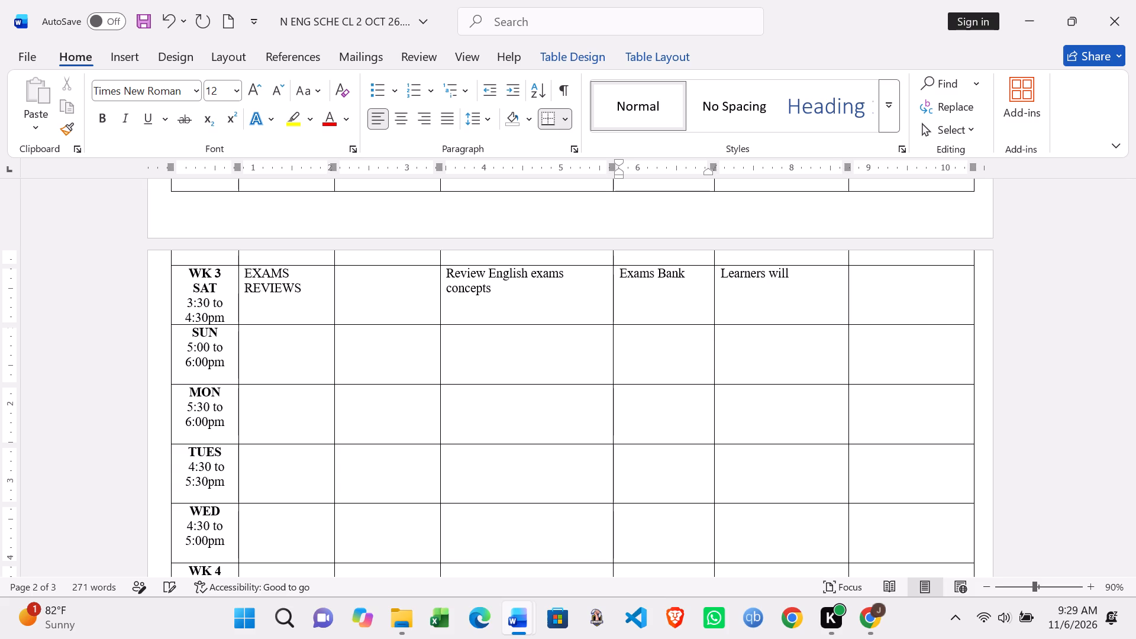
# Complete the week 3 Saturday sixth-column entry so it reads "Learners will write questions on their notebooks for future reference.".
pyautogui.click(797, 269)
pyautogui.write('write')
pyautogui.press('space')
pyautogui.write('questions')
pyautogui.press('space')
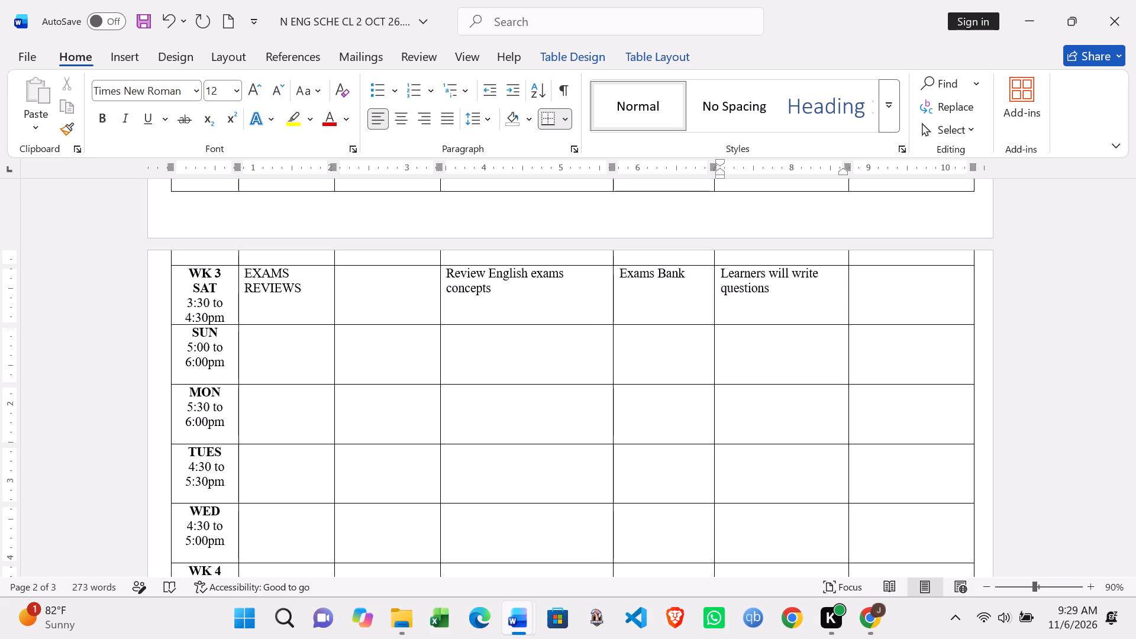
pyautogui.write('on their')
pyautogui.press('space')
pyautogui.write('notebooks')
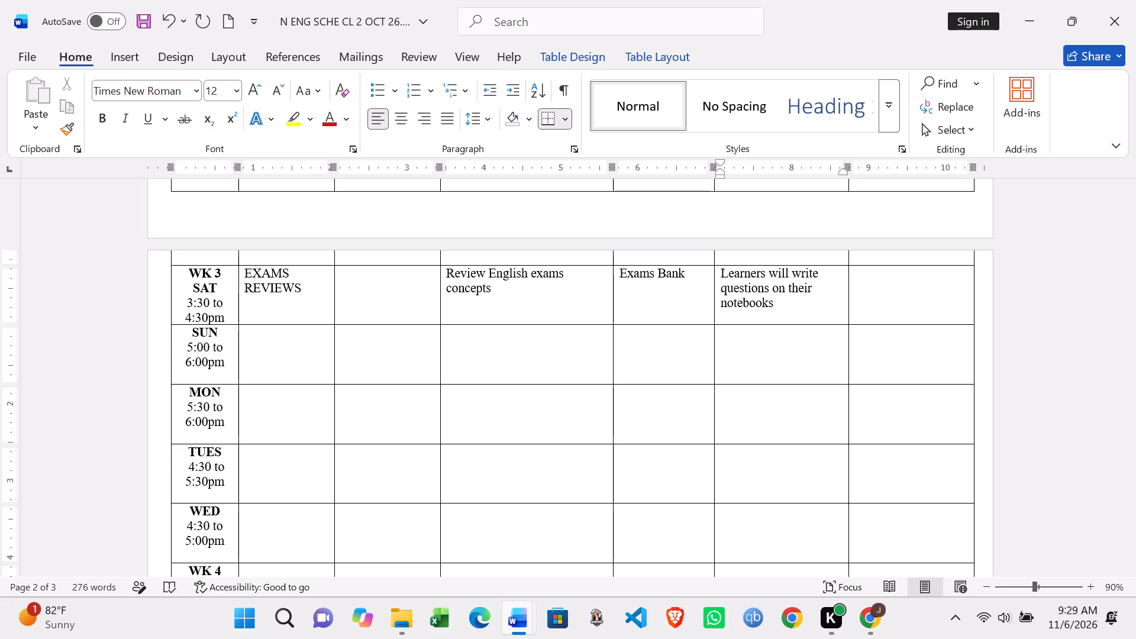
pyautogui.press('space')
pyautogui.write('for future reference')
pyautogui.press('.')
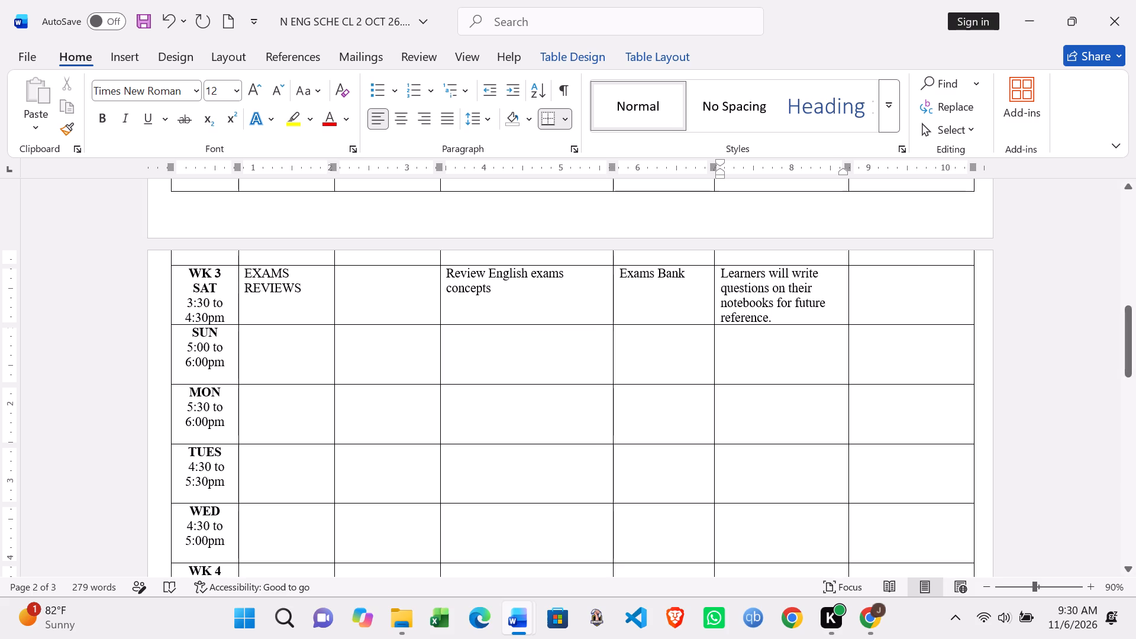
# Enter "Review Science exams concepts" in the fourth-column cell of the week 3 Sunday row.
pyautogui.click(295, 336)
pyautogui.click(499, 338)
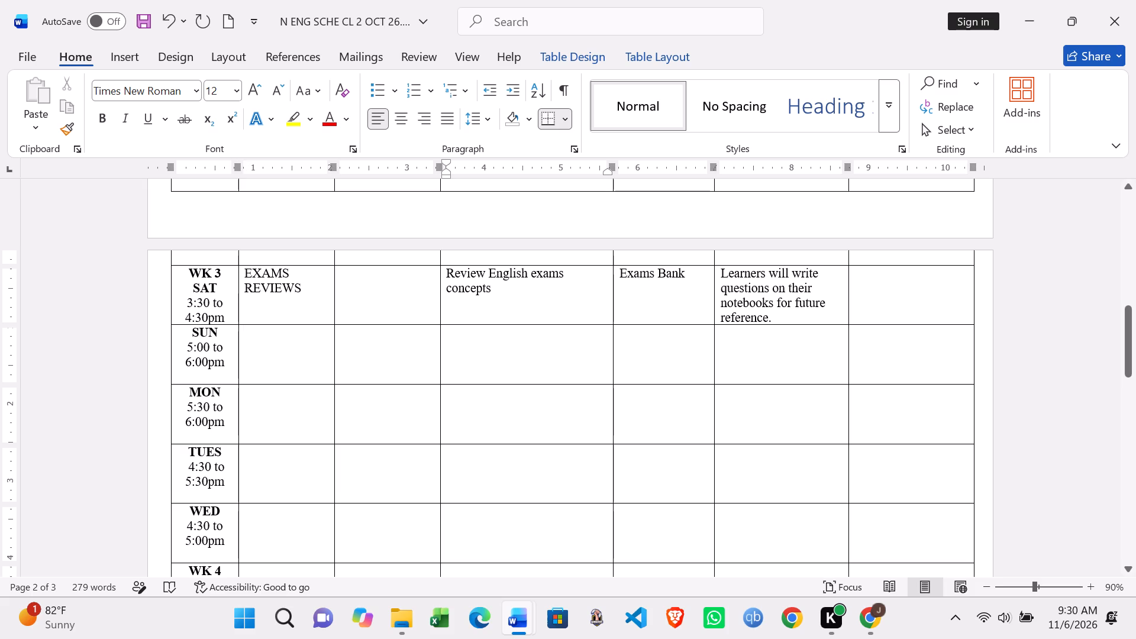
pyautogui.write('review Science')
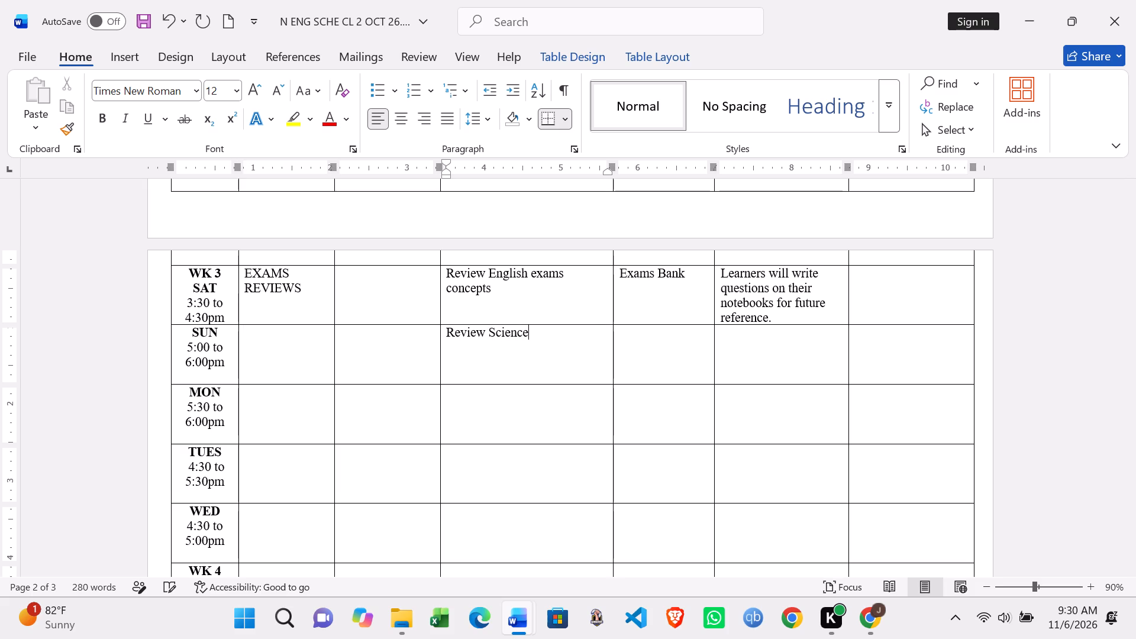
pyautogui.press('space')
pyautogui.write('exa')
pyautogui.write('ms concept')
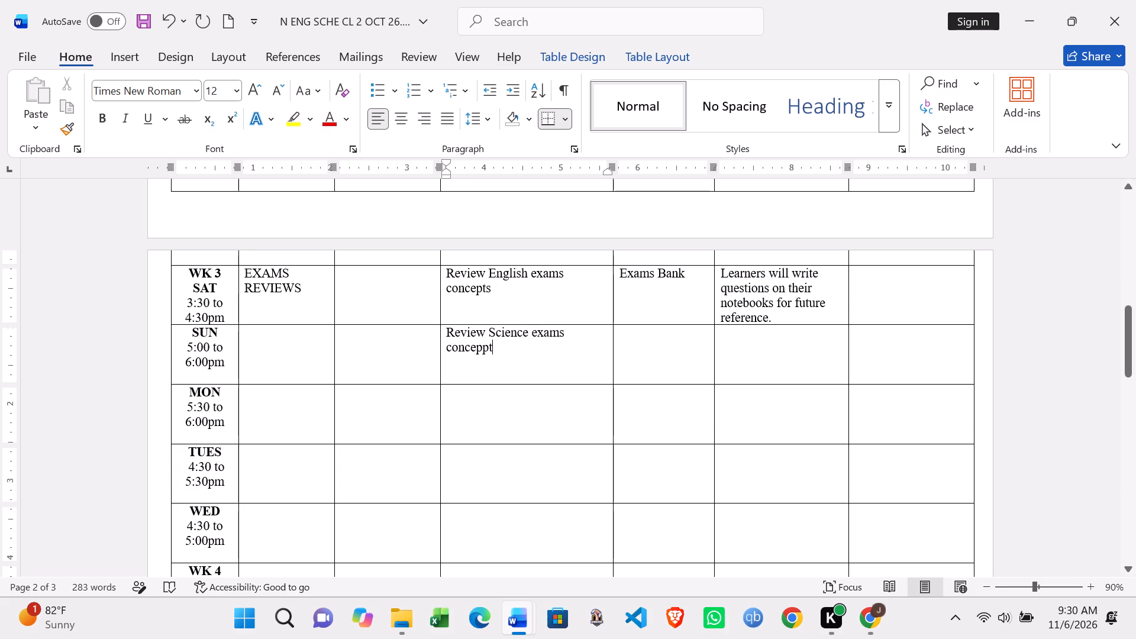
pyautogui.write('s')
pyautogui.press('space')
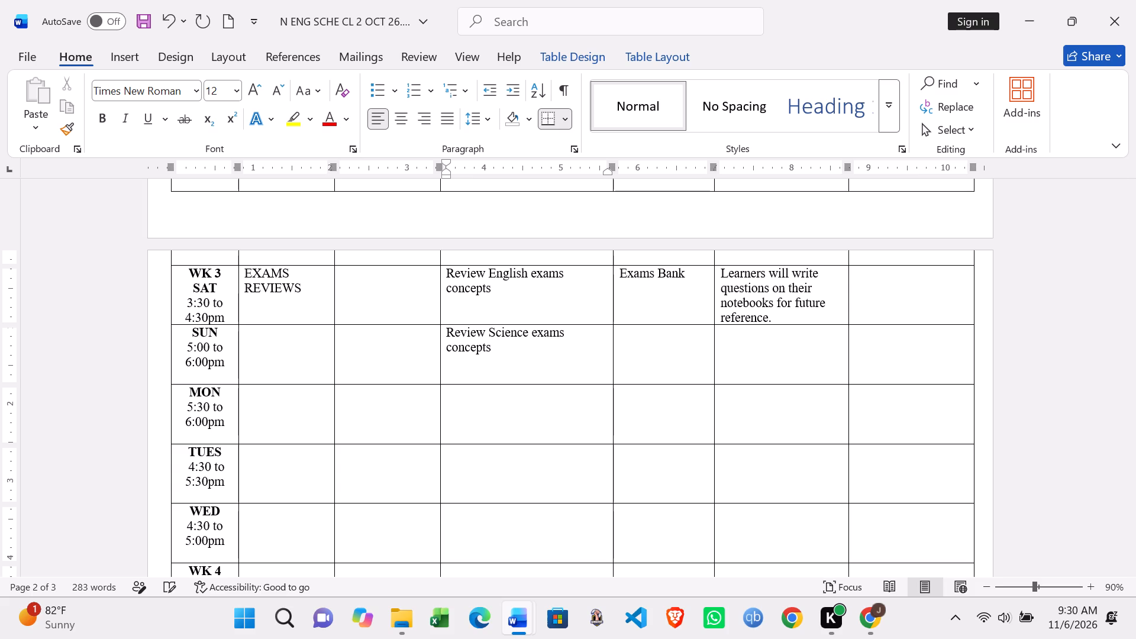
# Enter "Review Math exams concepts" in the fourth-column cell of the week 3 Monday row.
pyautogui.click(495, 406)
pyautogui.write('review Math exams')
pyautogui.press('space')
pyautogui.write('concepts')
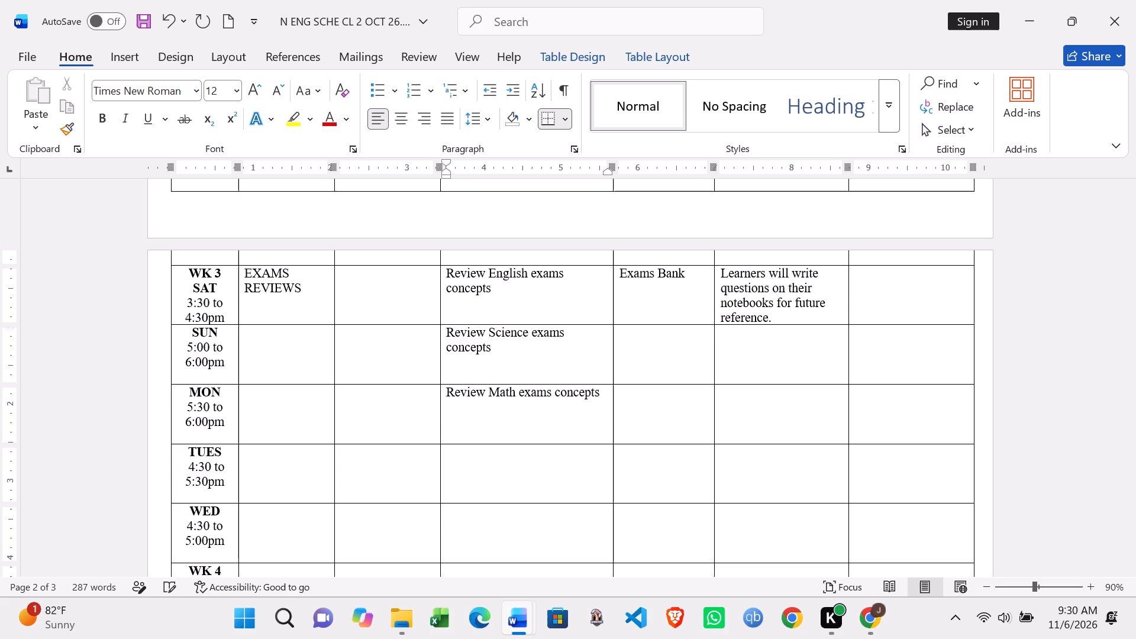
# Enter "Exams Bank" as the fifth-column resource in both the week 3 Sunday and Monday rows.
pyautogui.click(659, 401)
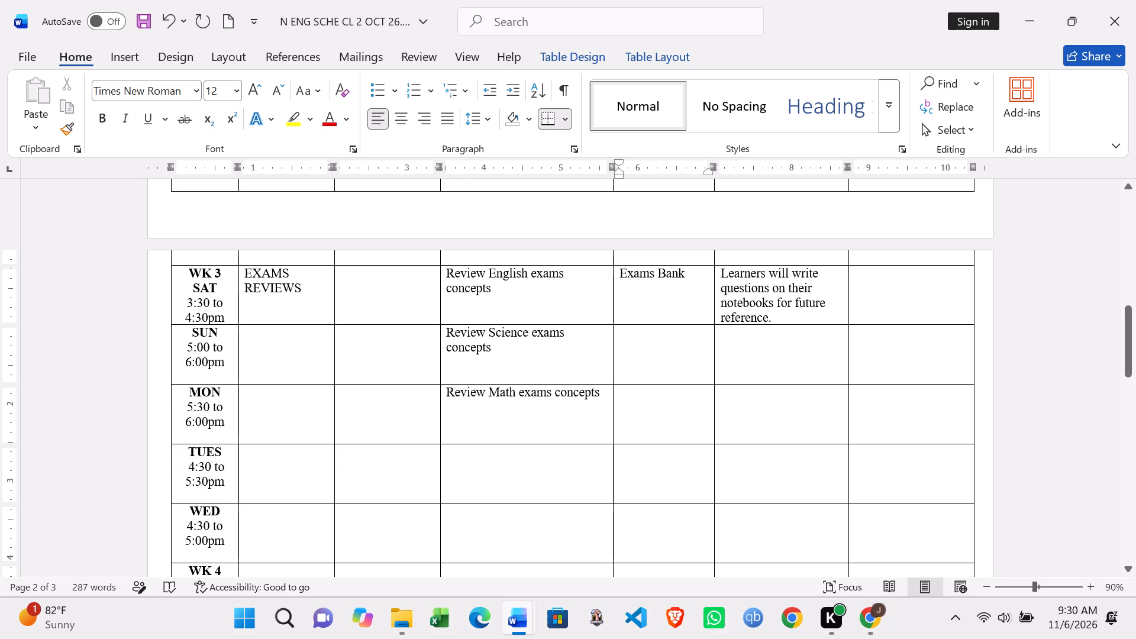
pyautogui.click(666, 350)
pyautogui.write('Exams N')
pyautogui.hotkey('shift', 'BackSpace')
pyautogui.write('Ban')
pyautogui.press('k')
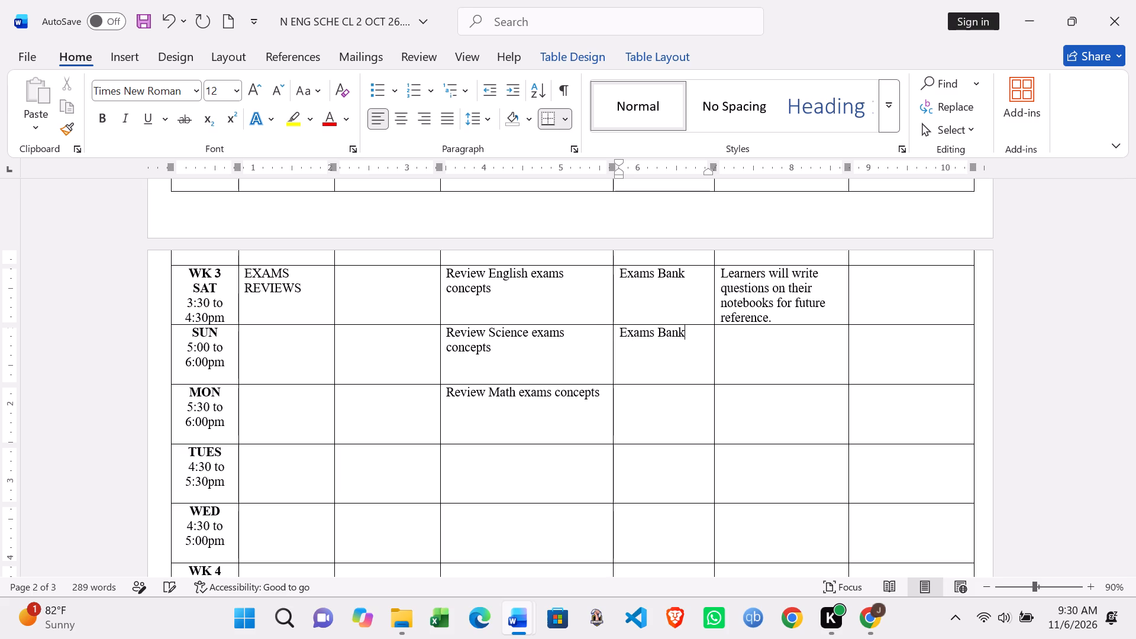
pyautogui.click(667, 393)
pyautogui.write('Exams')
pyautogui.press('space')
pyautogui.hotkey('shift', 'b')
pyautogui.write('ank')
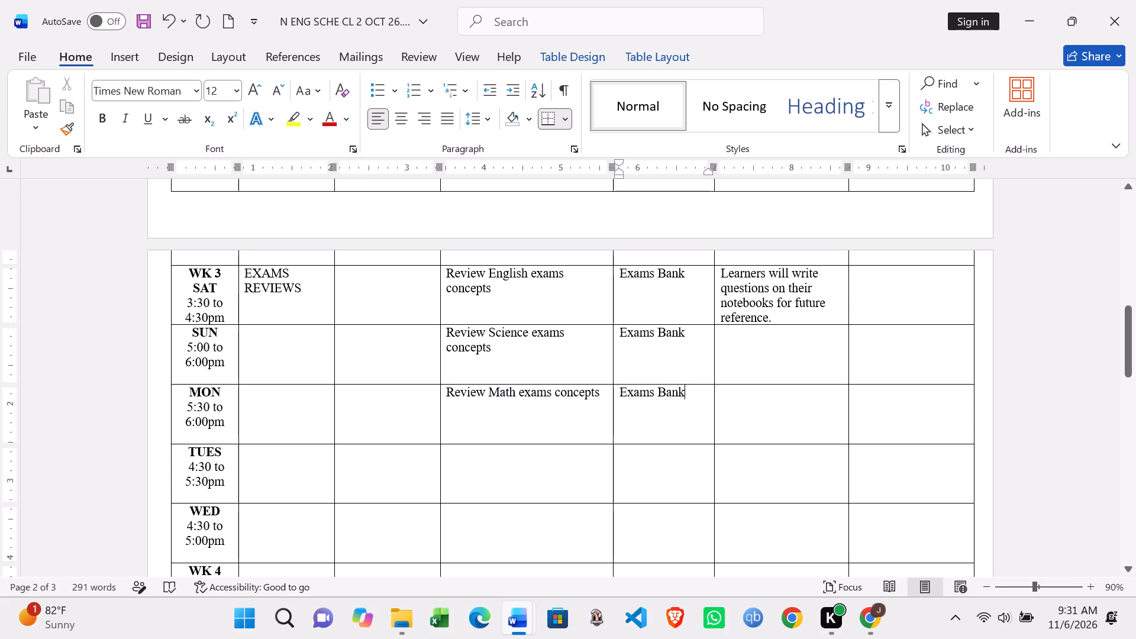
# Copy the week 3 Saturday "Learners will write questions" entry into the sixth-column cells of the Sunday and Monday rows, keeping source formatting.
pyautogui.click(772, 336)
pyautogui.moveTo(779, 322); pyautogui.dragTo(722, 276)
pyautogui.rightClick(731, 278)
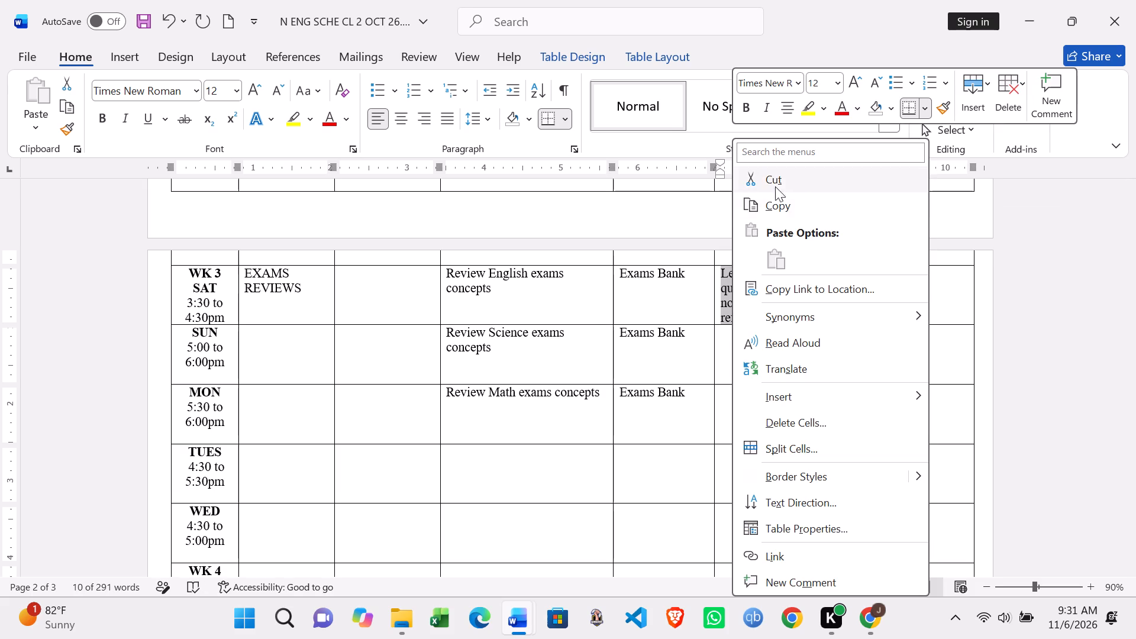
pyautogui.click(777, 202)
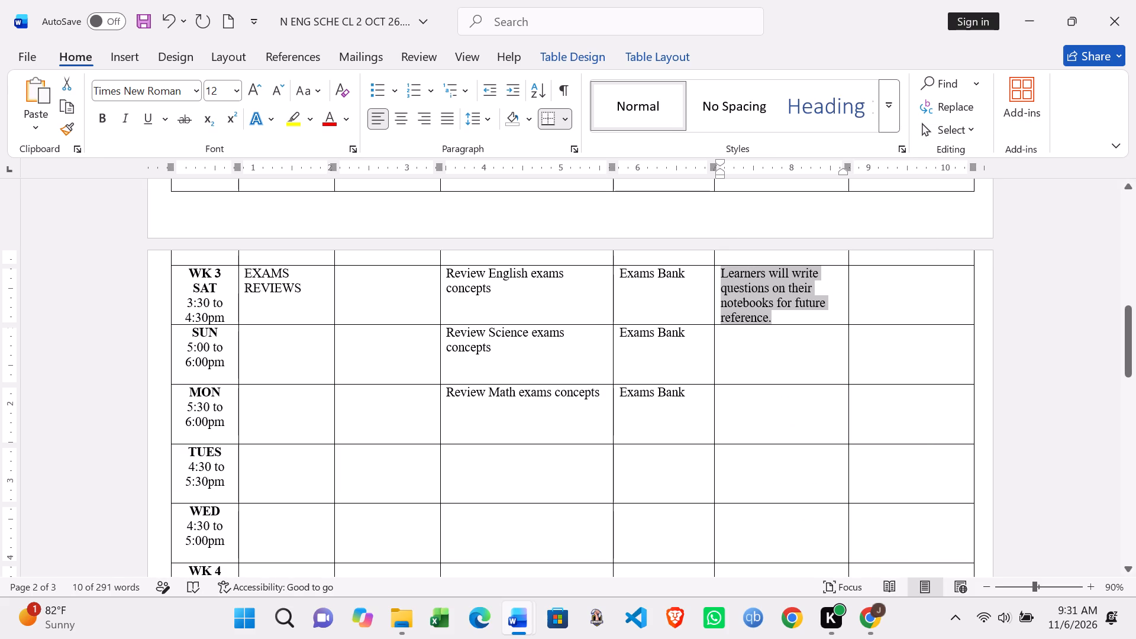
pyautogui.click(764, 338)
pyautogui.rightClick(764, 338)
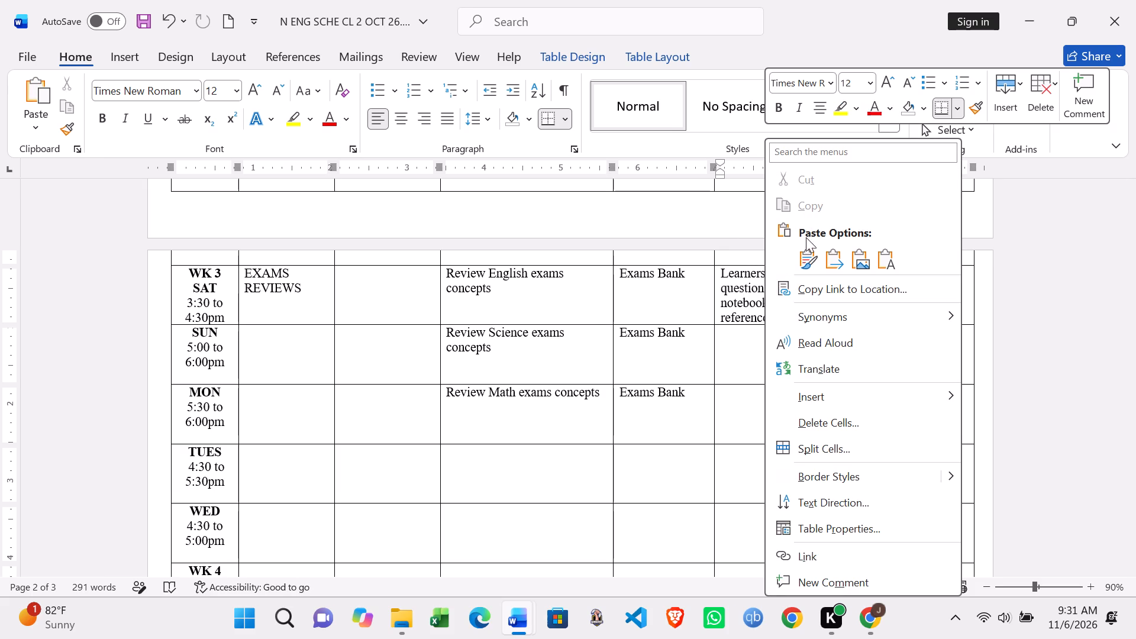
pyautogui.click(806, 254)
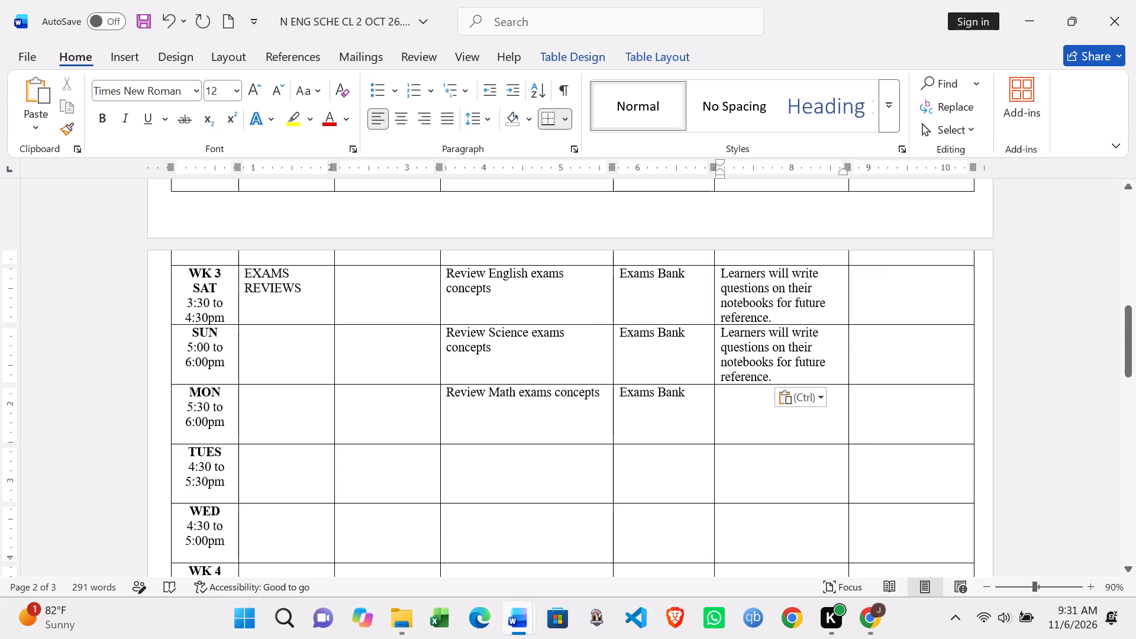
pyautogui.click(751, 398)
pyautogui.rightClick(751, 398)
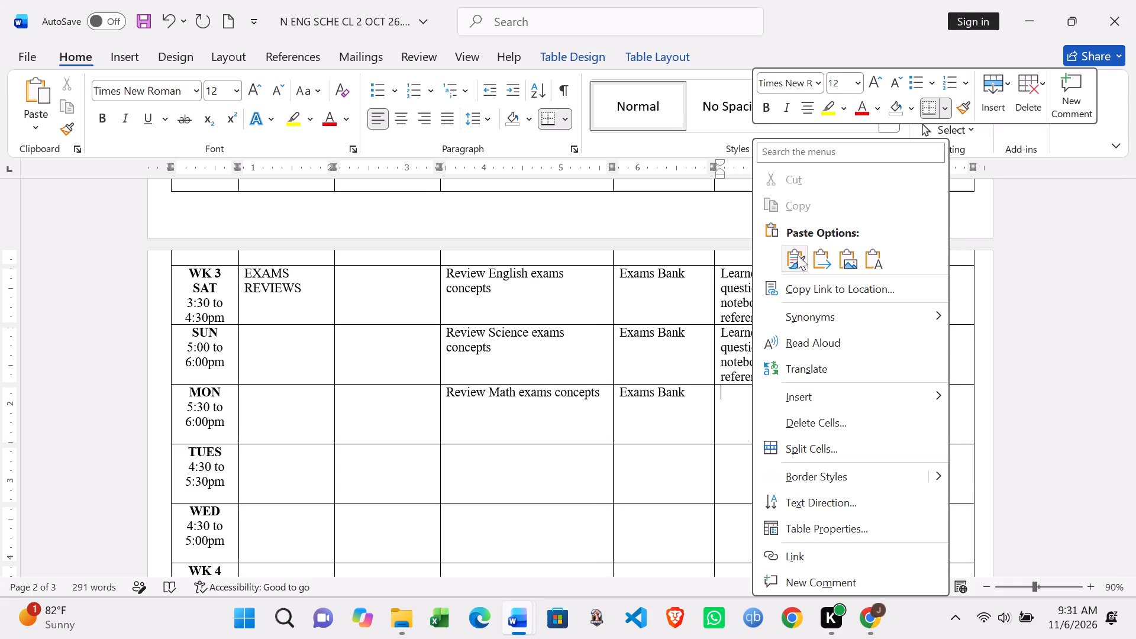
pyautogui.click(798, 255)
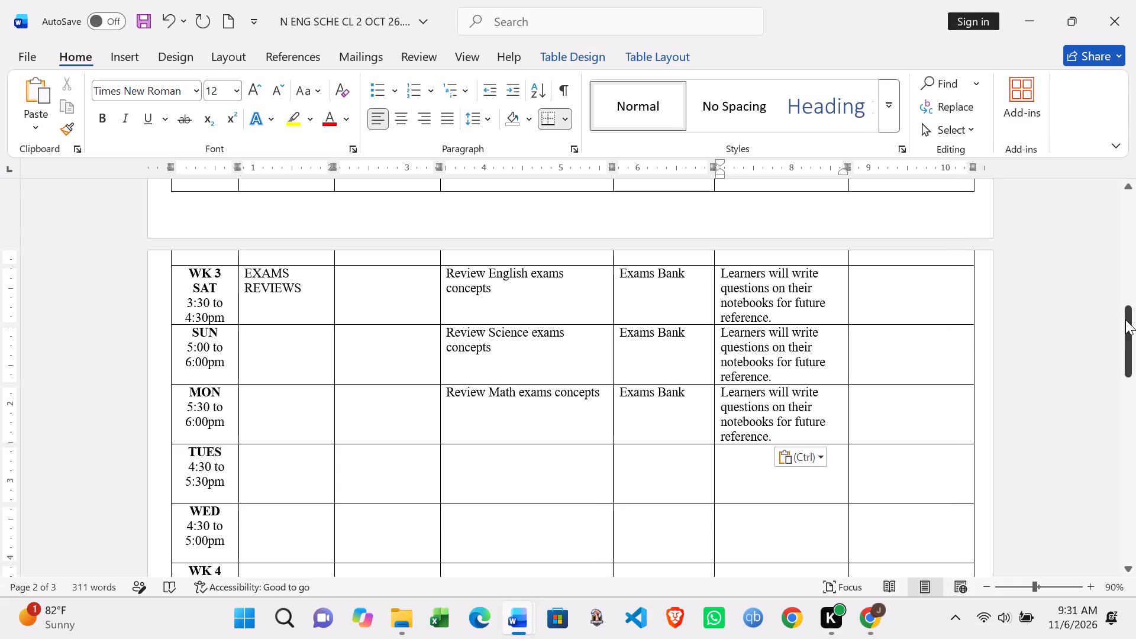
# Delete the extra blank line below the 5:00 to 6:00pm time in the week 4 Sunday cell.
pyautogui.moveTo(1125, 319); pyautogui.dragTo(1134, 385)
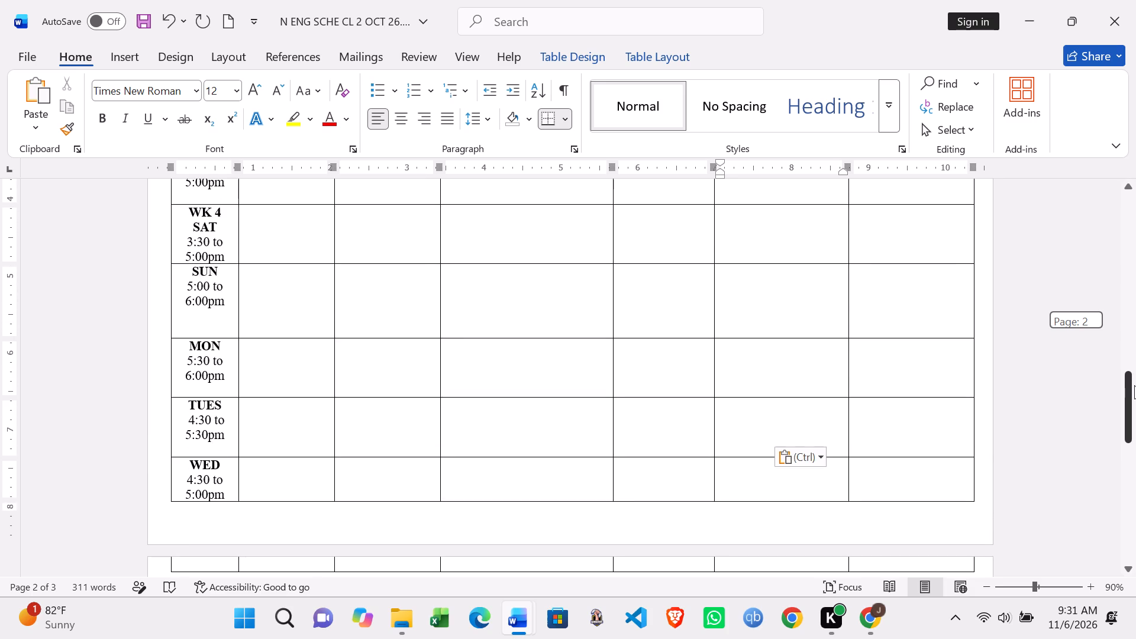
pyautogui.moveTo(1134, 385); pyautogui.dragTo(1134, 362)
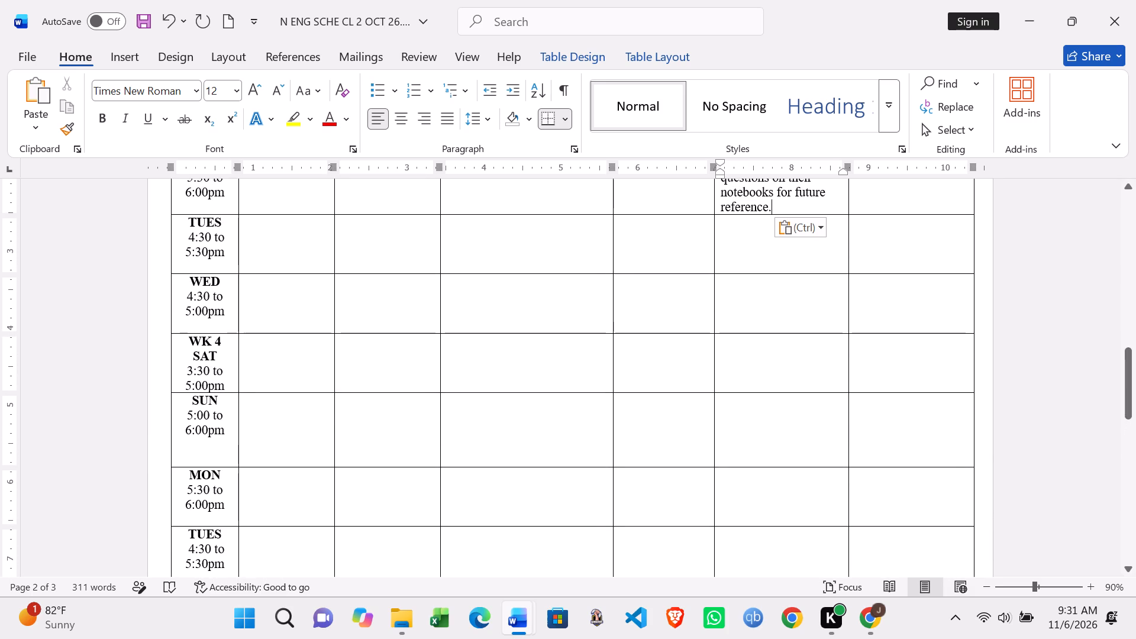
pyautogui.click(226, 437)
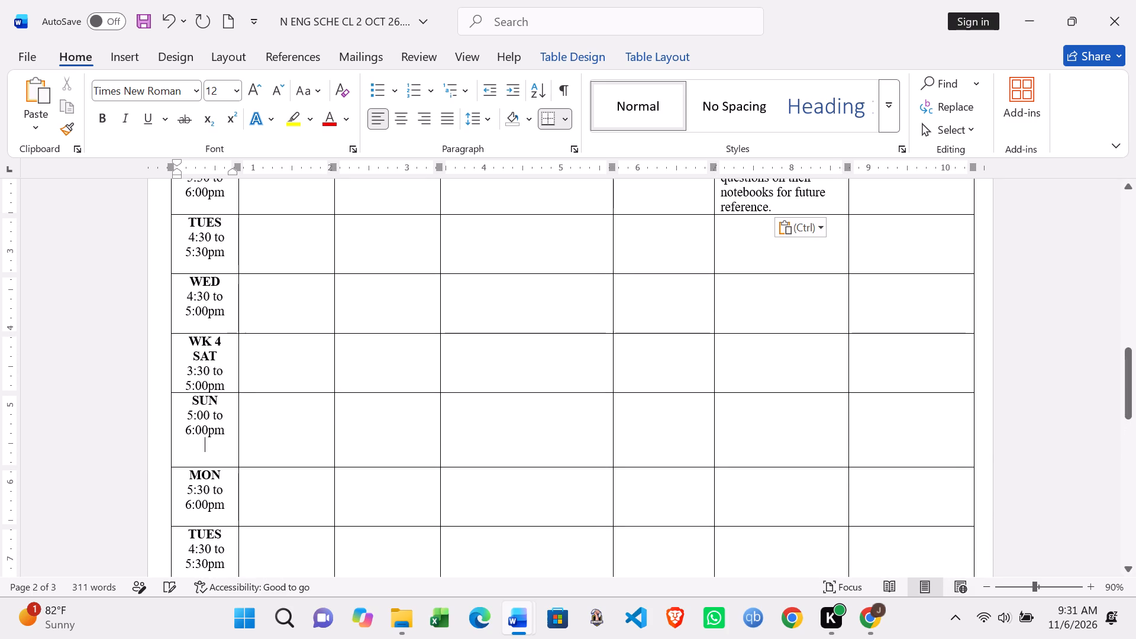
pyautogui.press('Delete')
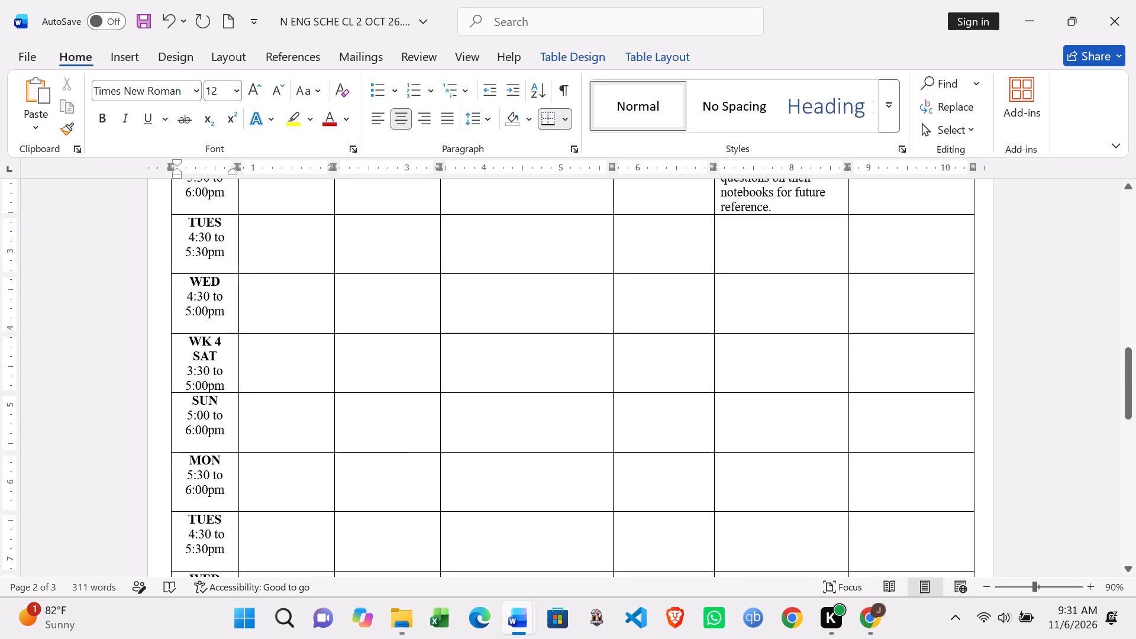
# Switch to the 3 OCTOBER 2026 folder in File Explorer and open "n ENG SCHE CL 1 OCT 26.docx" in a maximised window.
pyautogui.moveTo(1129, 395); pyautogui.dragTo(1127, 339)
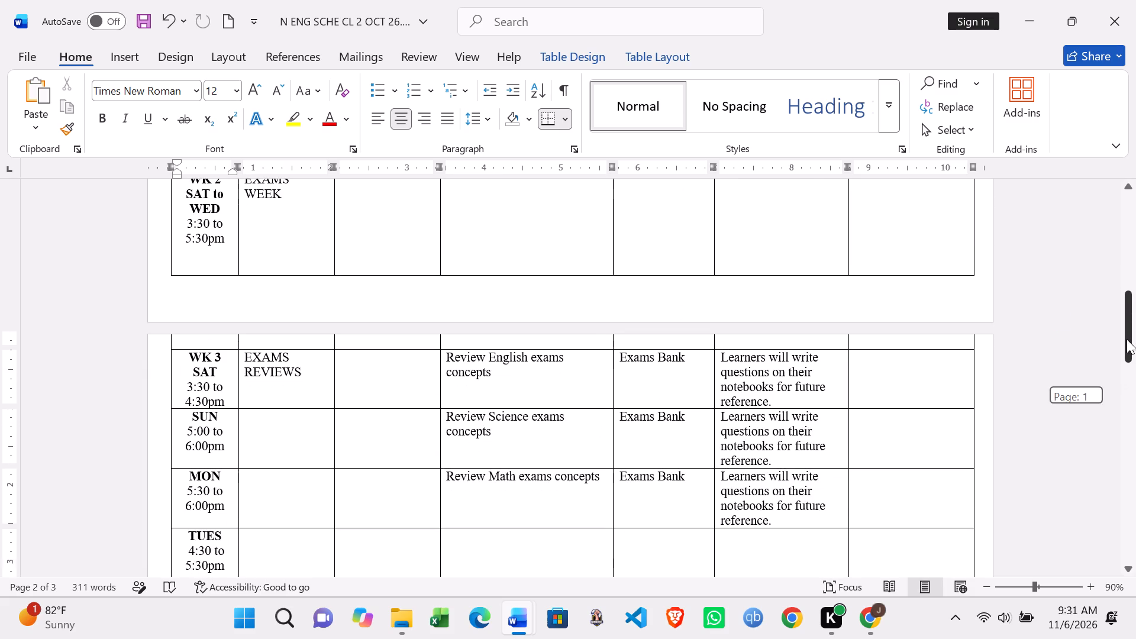
pyautogui.moveTo(1127, 339); pyautogui.dragTo(1127, 341)
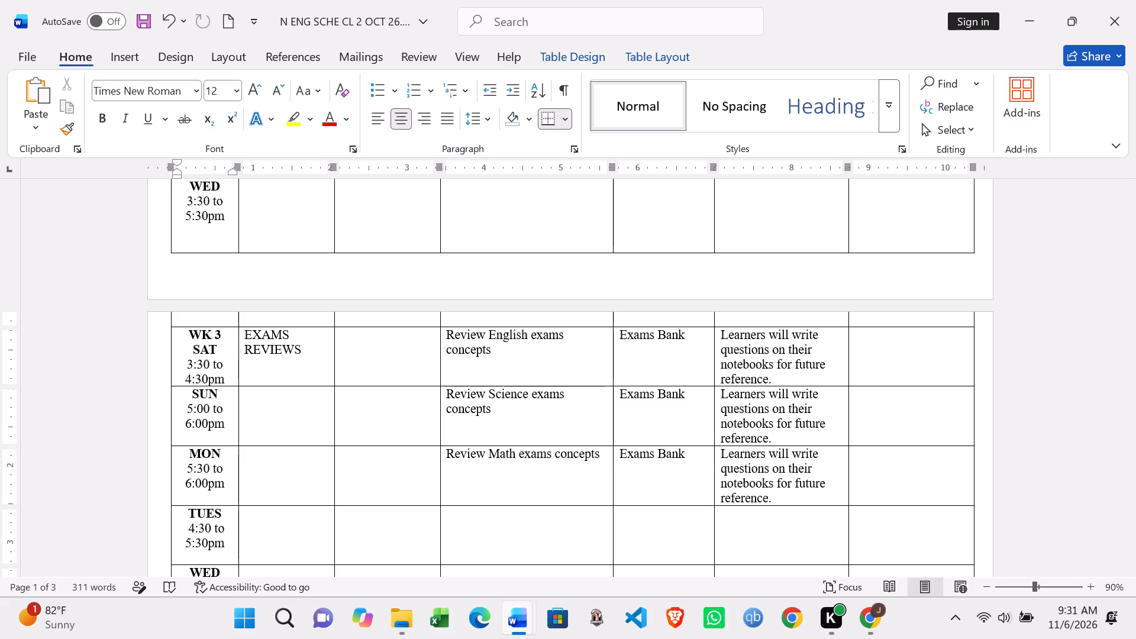
pyautogui.click(1070, 20)
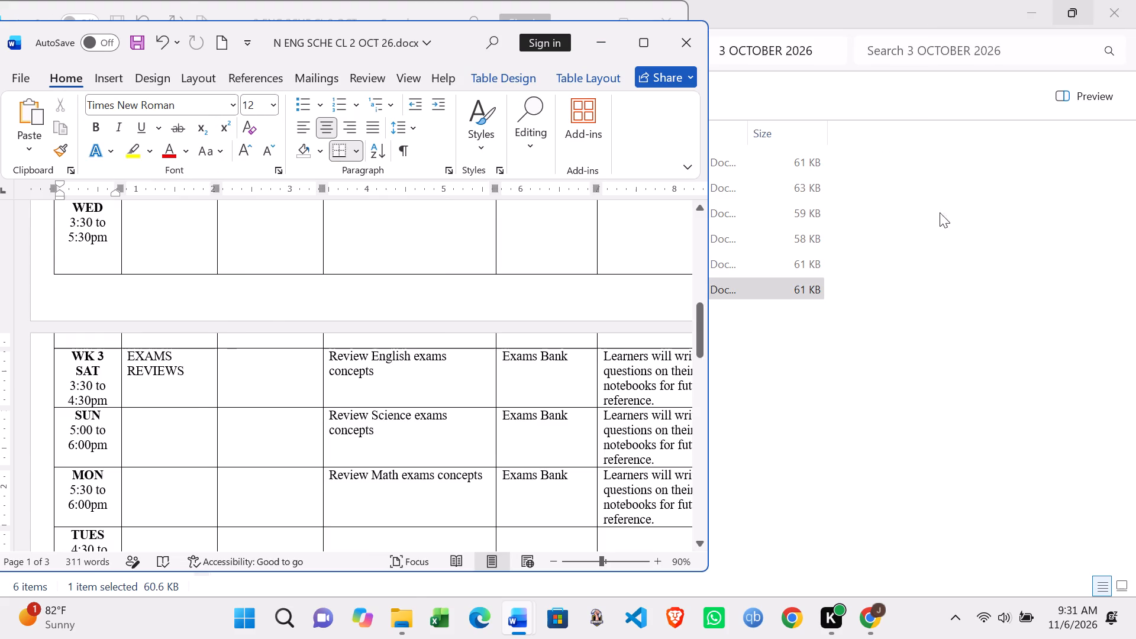
pyautogui.click(940, 238)
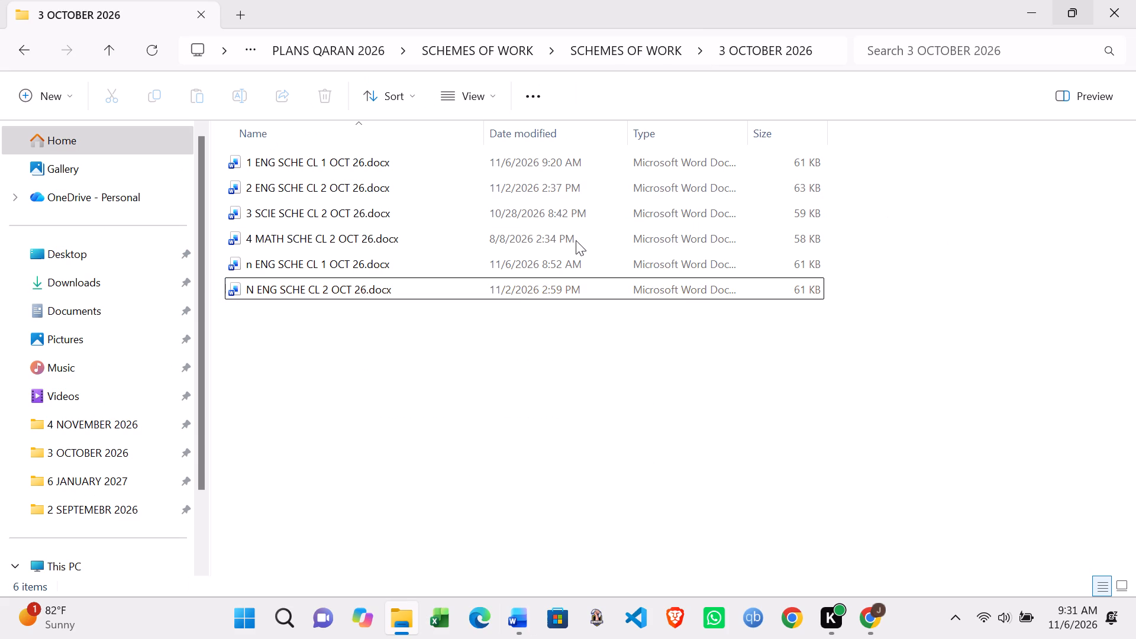
pyautogui.doubleClick(557, 266)
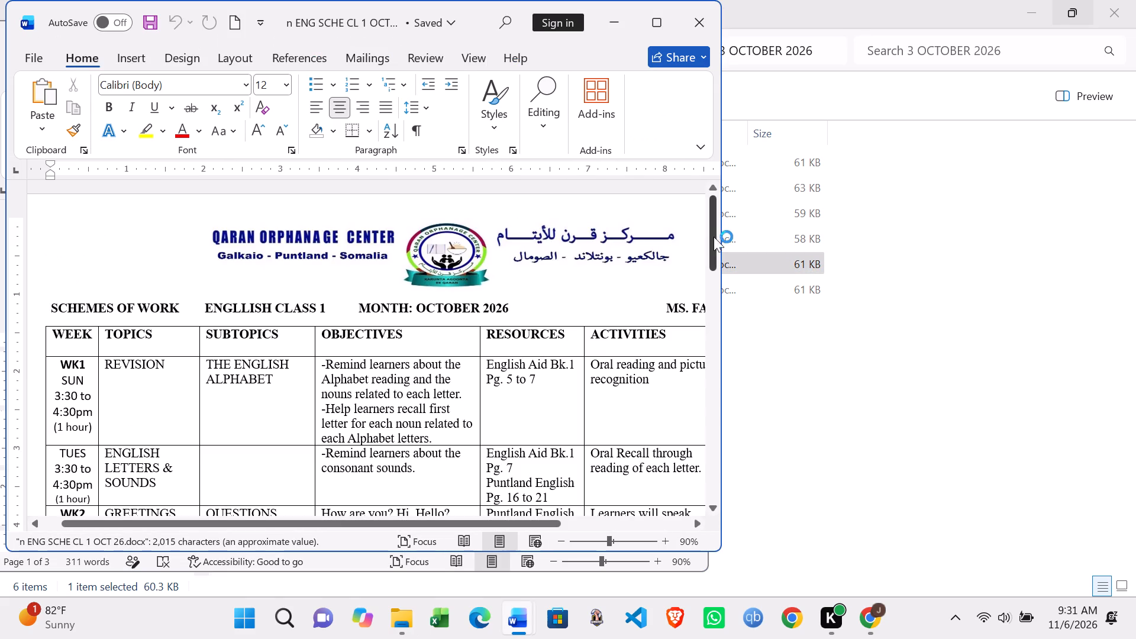
pyautogui.click(716, 236)
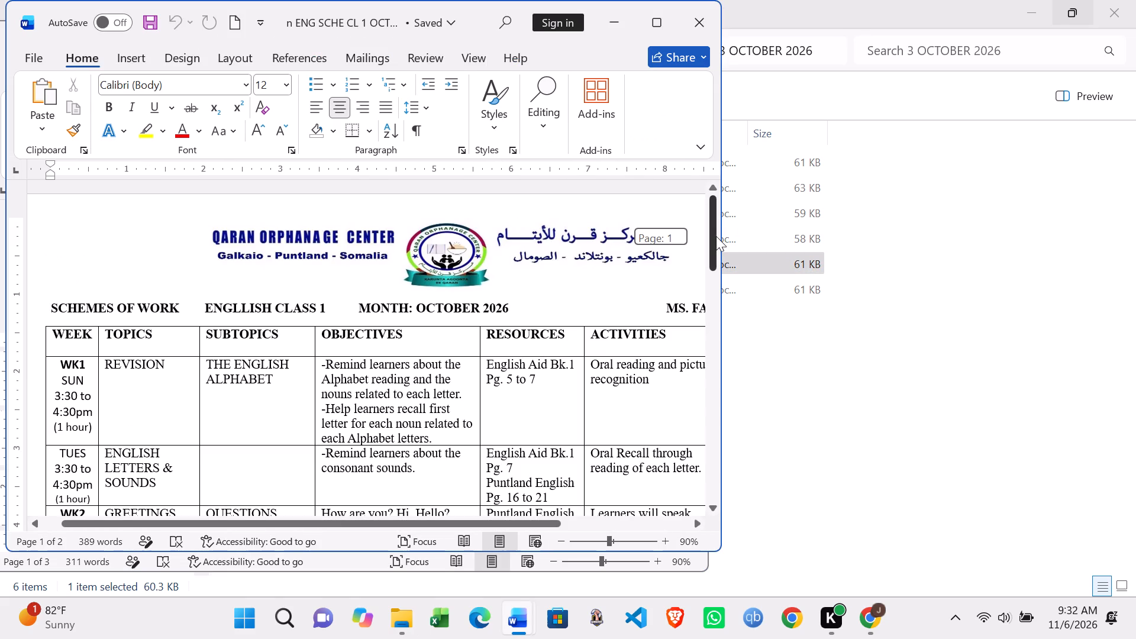
pyautogui.click(650, 25)
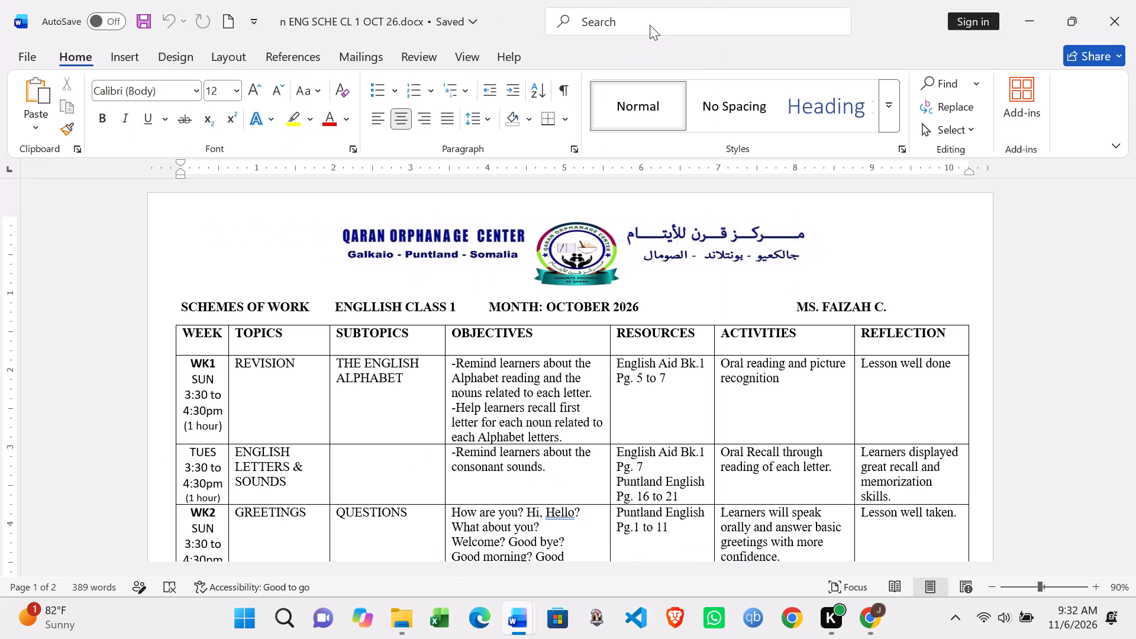
# Read through the October Class 1 English scheme from the week 1 Sunday row to the week 4 Tuesday row.
pyautogui.click(1124, 246)
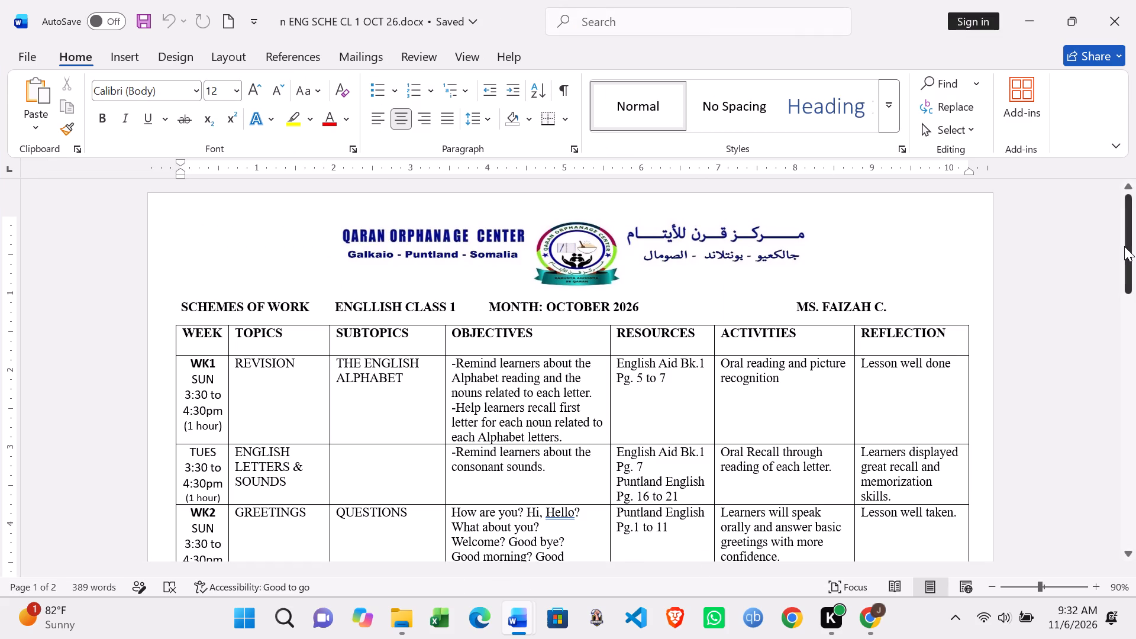
pyautogui.moveTo(1130, 243); pyautogui.dragTo(1132, 251)
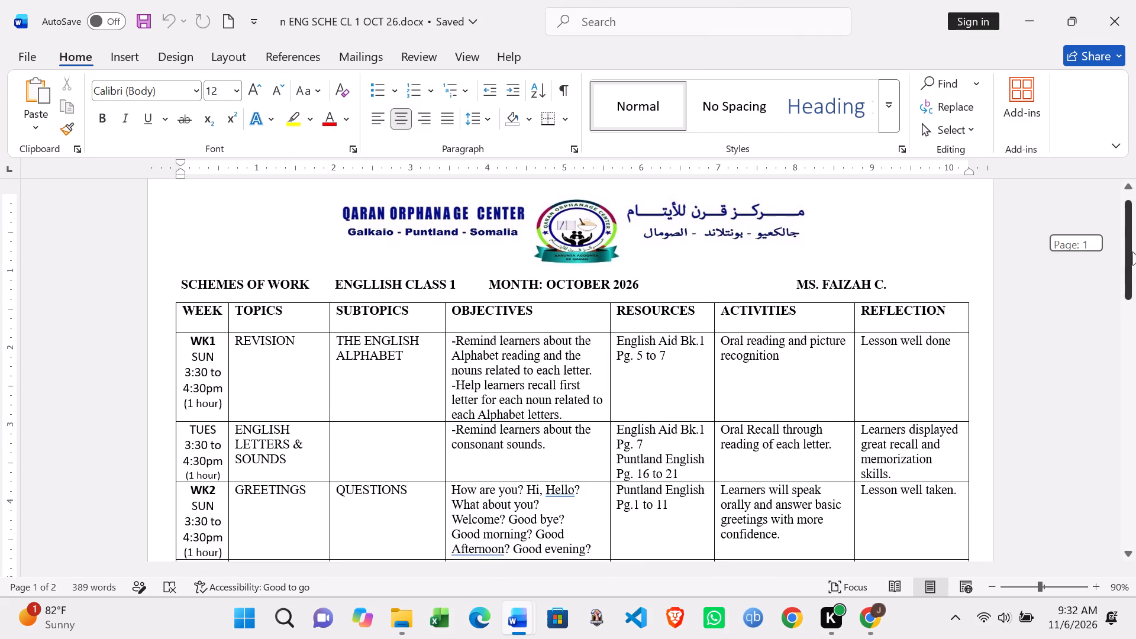
pyautogui.moveTo(1132, 251); pyautogui.dragTo(1135, 299)
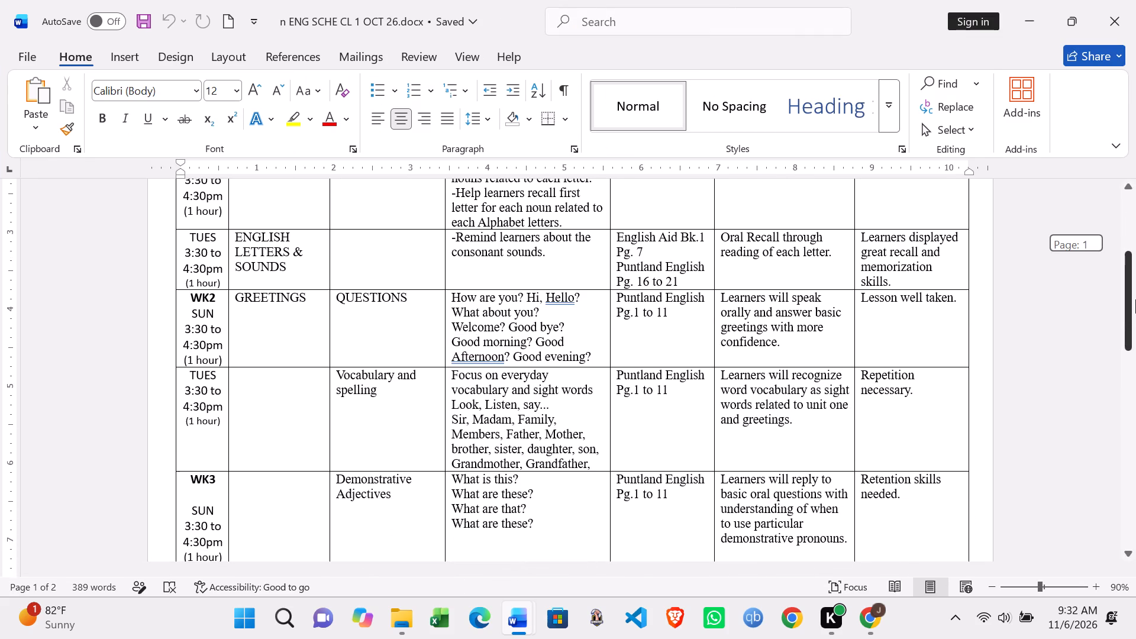
pyautogui.moveTo(1135, 299); pyautogui.dragTo(1132, 264)
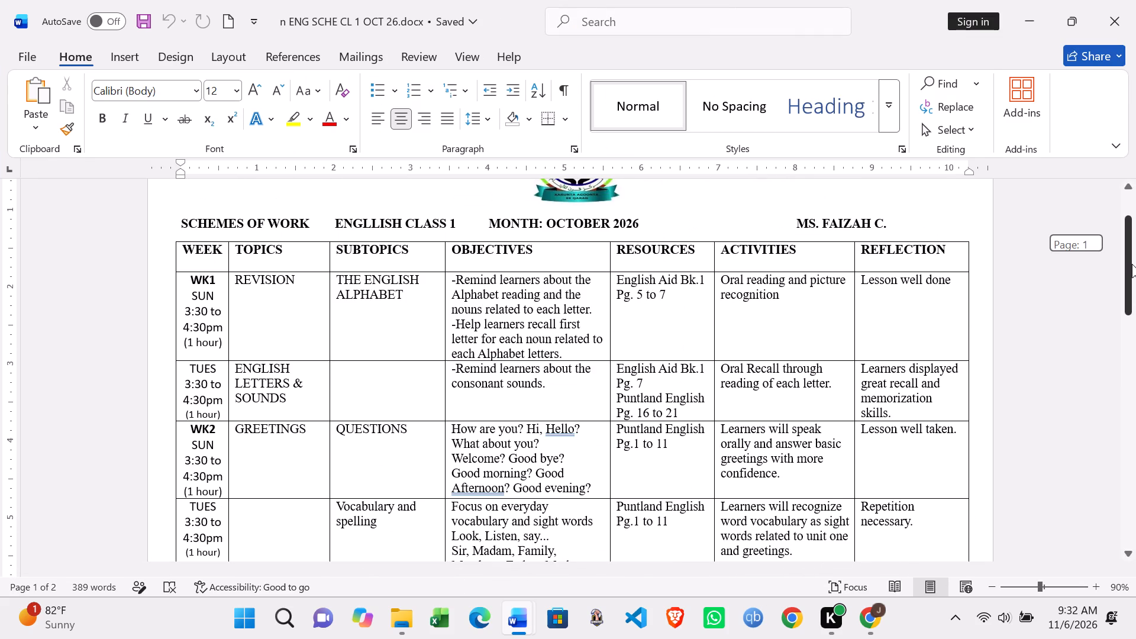
pyautogui.moveTo(1132, 264); pyautogui.dragTo(1135, 276)
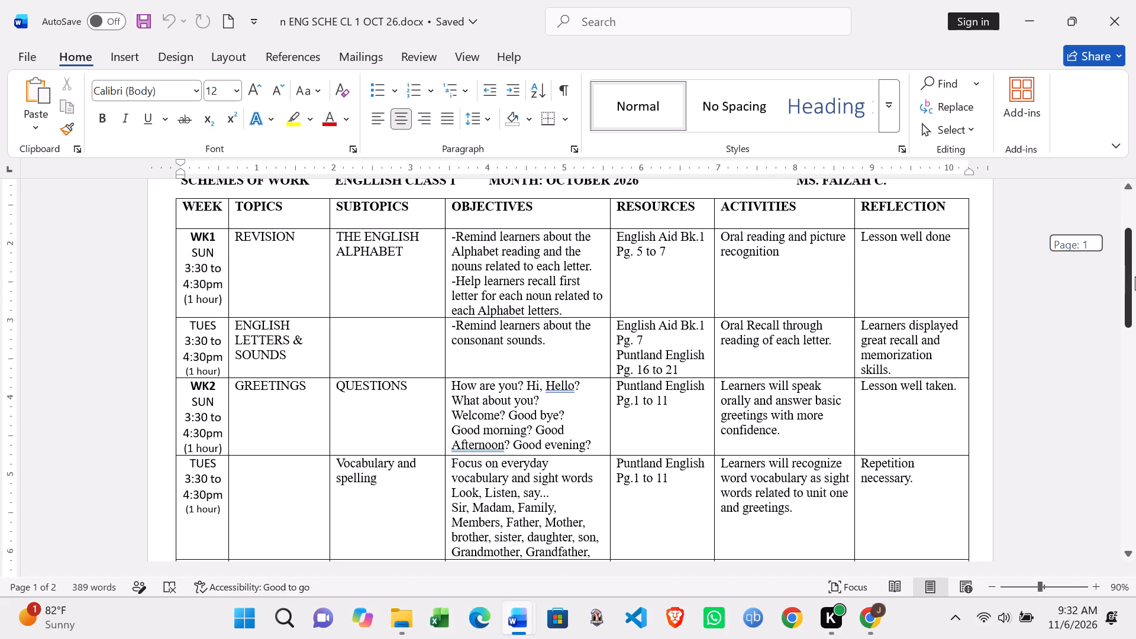
pyautogui.moveTo(1135, 276); pyautogui.dragTo(1135, 311)
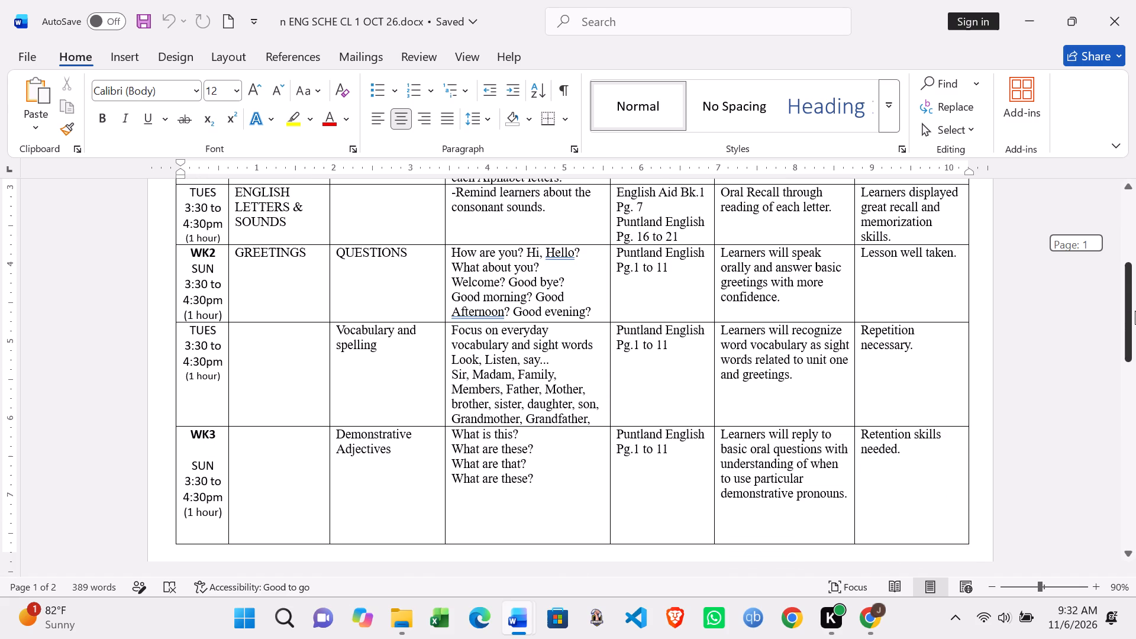
pyautogui.moveTo(1135, 311); pyautogui.dragTo(1135, 411)
pyautogui.scroll(1, 1135, 316)
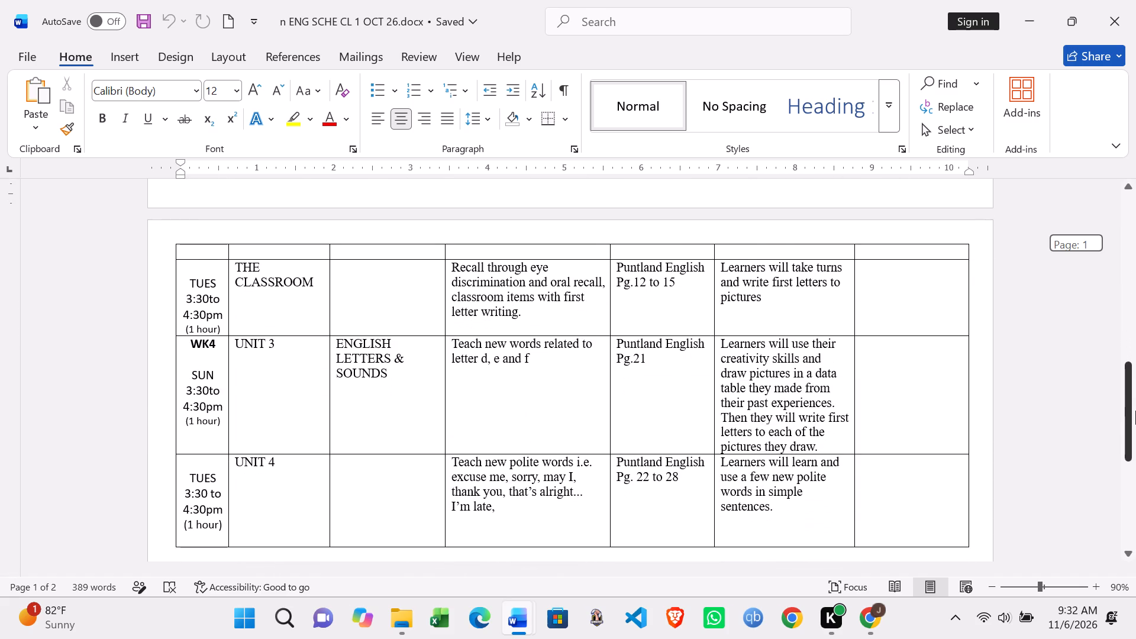
pyautogui.moveTo(1135, 411); pyautogui.dragTo(1135, 453)
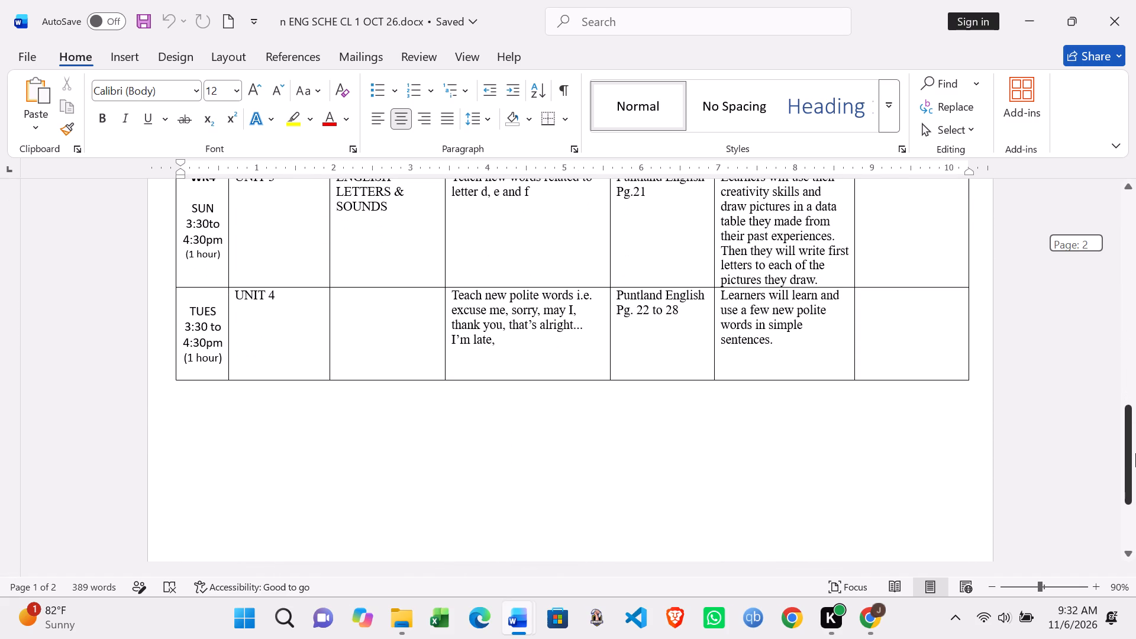
pyautogui.moveTo(1135, 453); pyautogui.dragTo(1135, 445)
pyautogui.scroll(-1, 1135, 446)
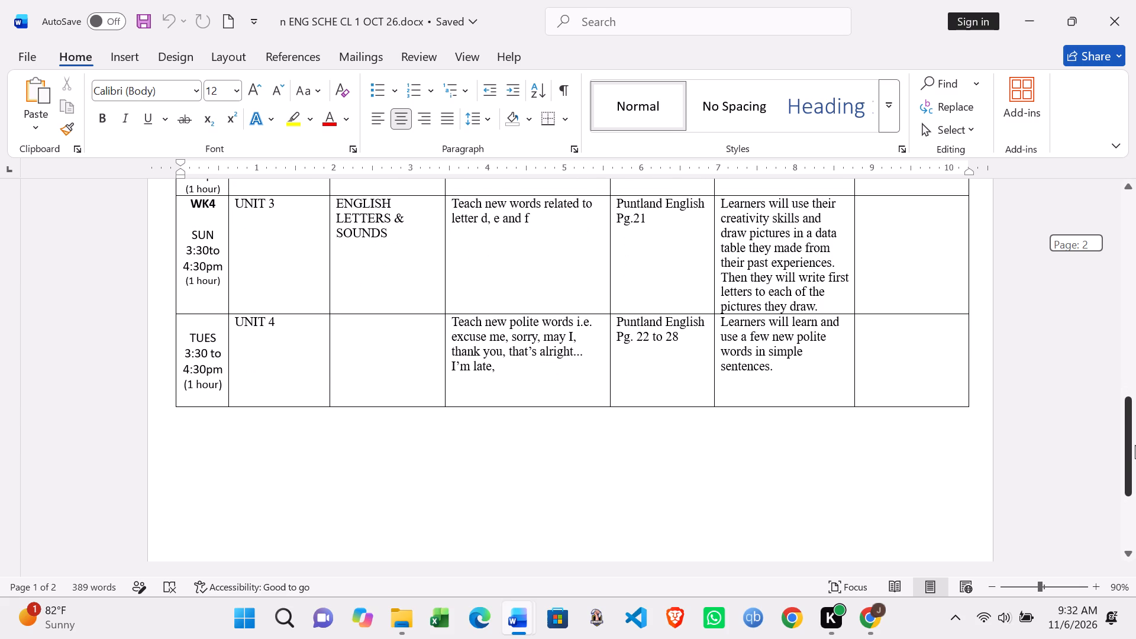
pyautogui.scroll(-1, 1135, 445)
pyautogui.moveTo(1135, 445); pyautogui.dragTo(1124, 88)
pyautogui.scroll(-1, 1124, 88)
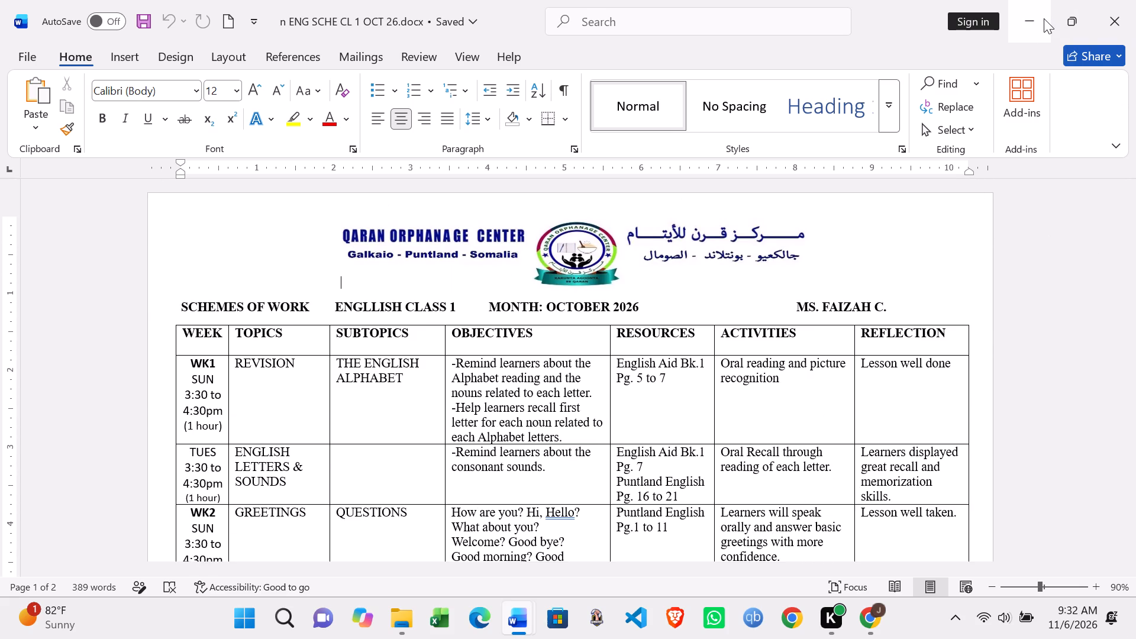
# Minimise the Class 1 scheme and open "2 ENG SCHE CL 2 OCT 26.docx" from the 3 OCTOBER 2026 folder in File Explorer.
pyautogui.click(1044, 16)
pyautogui.scroll(1, 1044, 9)
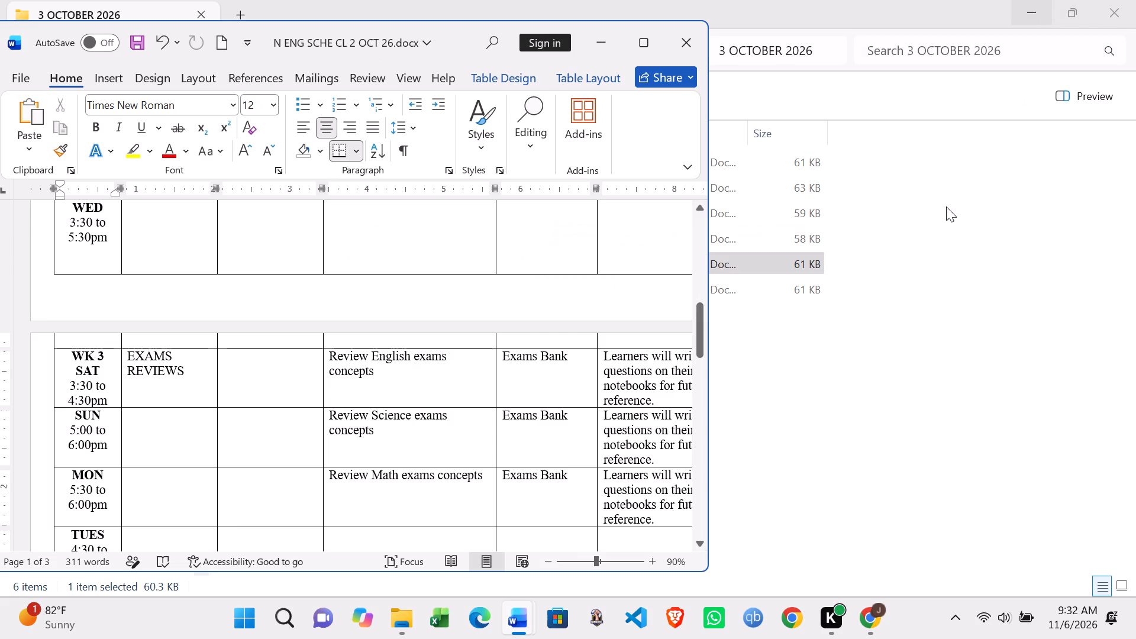
pyautogui.scroll(1, 946, 206)
pyautogui.click(946, 206)
pyautogui.hscroll(-1, 946, 206)
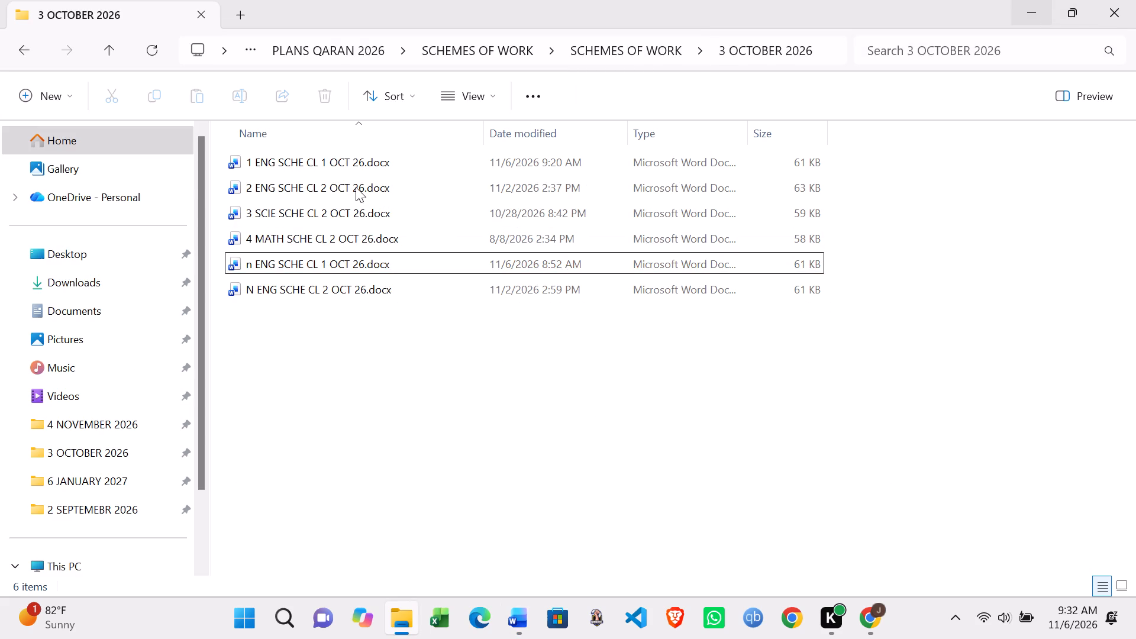
pyautogui.hscroll(-1, 356, 187)
pyautogui.doubleClick(354, 187)
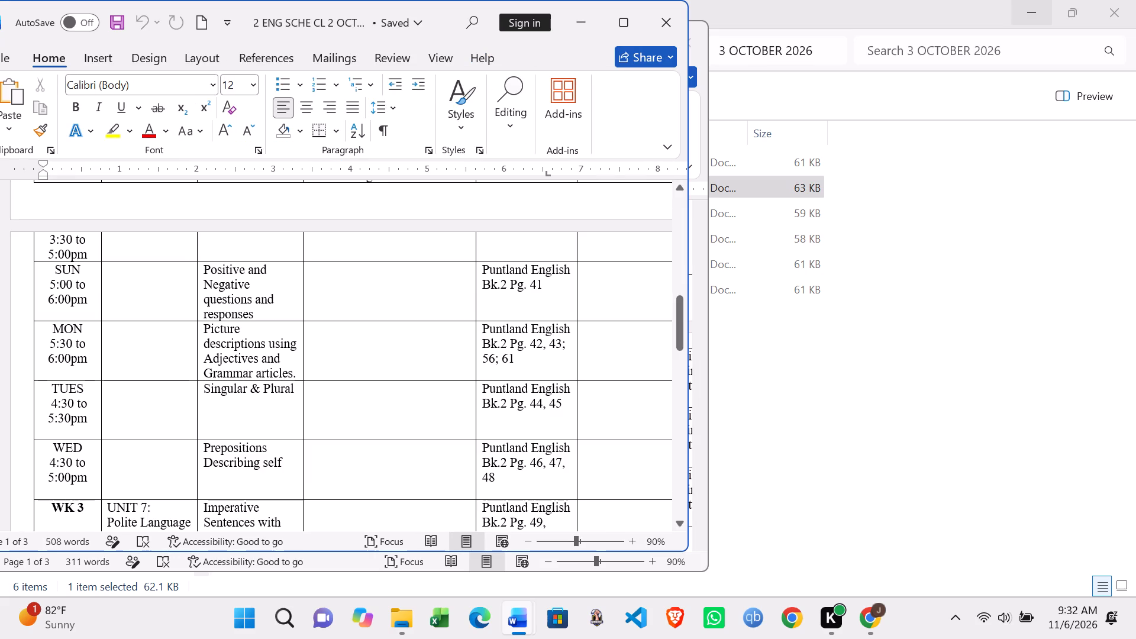
# Examine the week 1 and week 2 rows of this Class 2 English scheme, and close the document.
pyautogui.hscroll(1, 359, 187)
pyautogui.moveTo(673, 330); pyautogui.dragTo(674, 329)
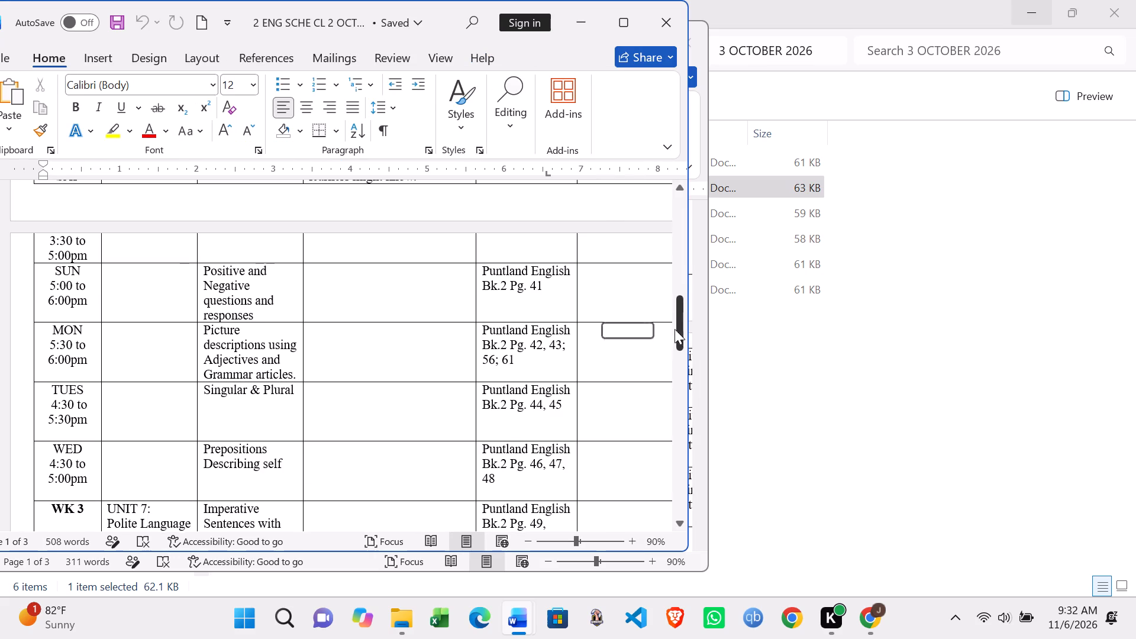
pyautogui.moveTo(674, 329); pyautogui.dragTo(667, 249)
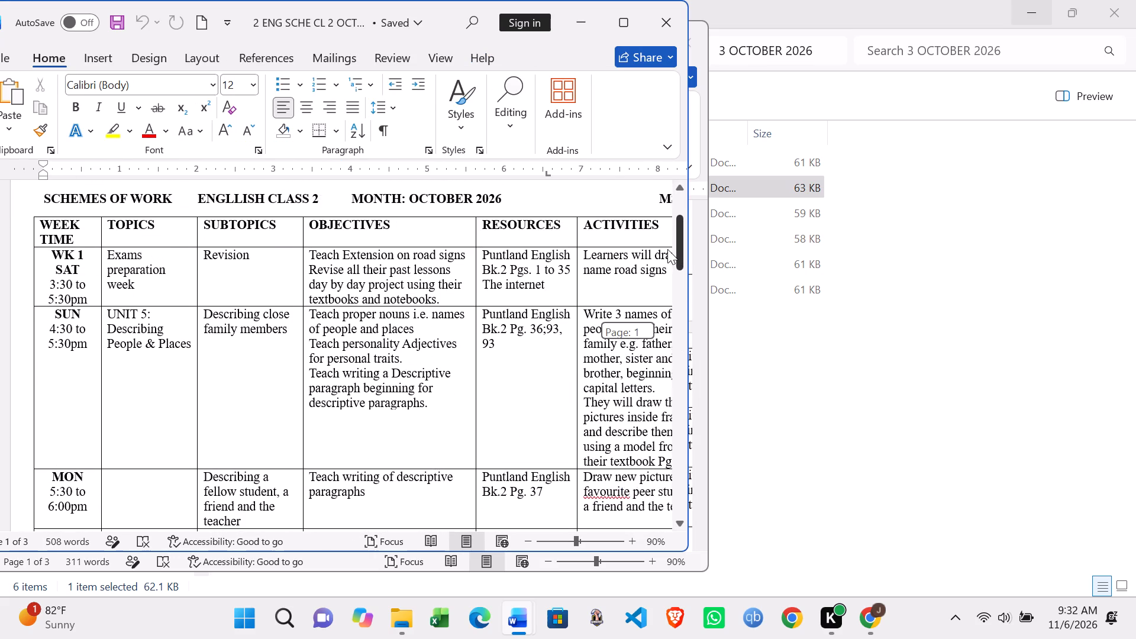
pyautogui.moveTo(667, 249); pyautogui.dragTo(673, 273)
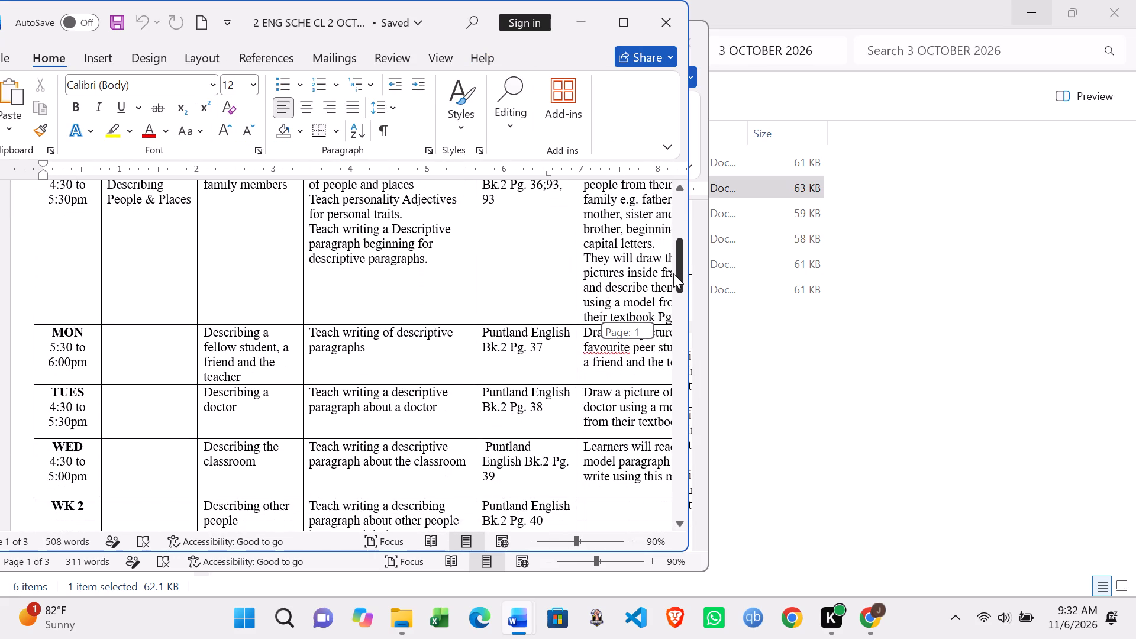
pyautogui.moveTo(673, 273); pyautogui.dragTo(679, 298)
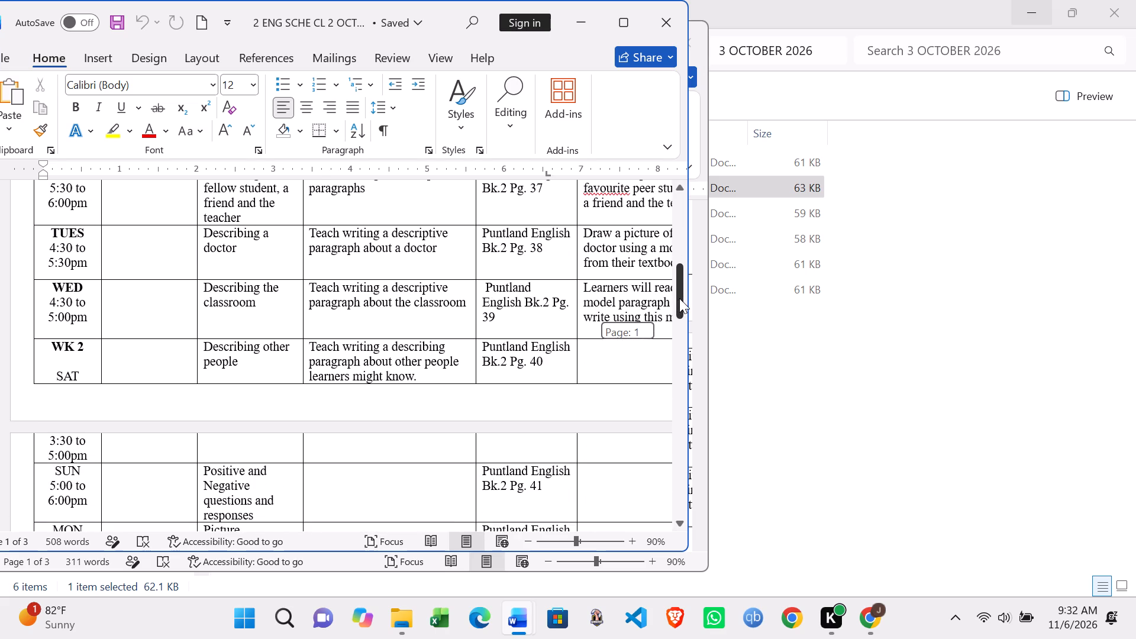
pyautogui.moveTo(679, 298); pyautogui.dragTo(674, 261)
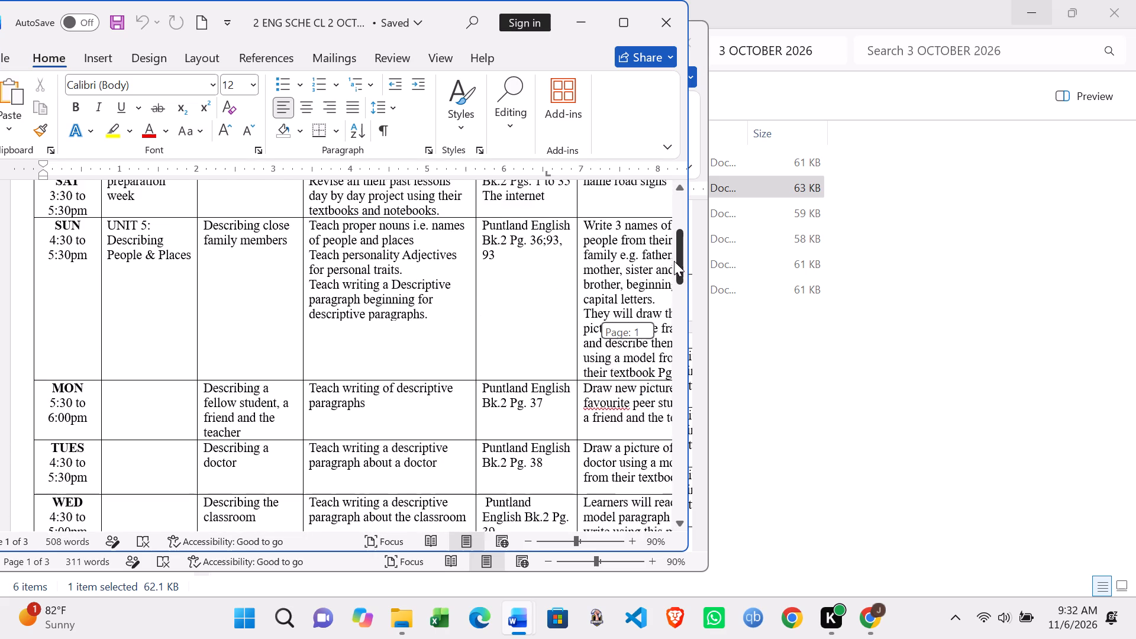
pyautogui.moveTo(674, 261); pyautogui.dragTo(672, 248)
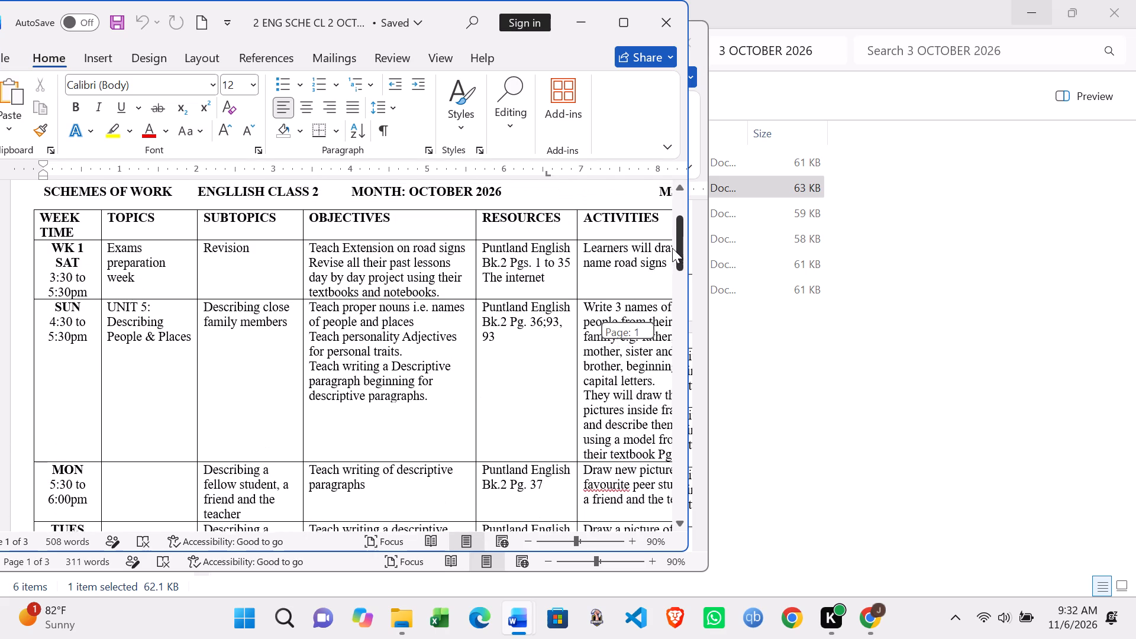
pyautogui.moveTo(672, 248); pyautogui.dragTo(672, 247)
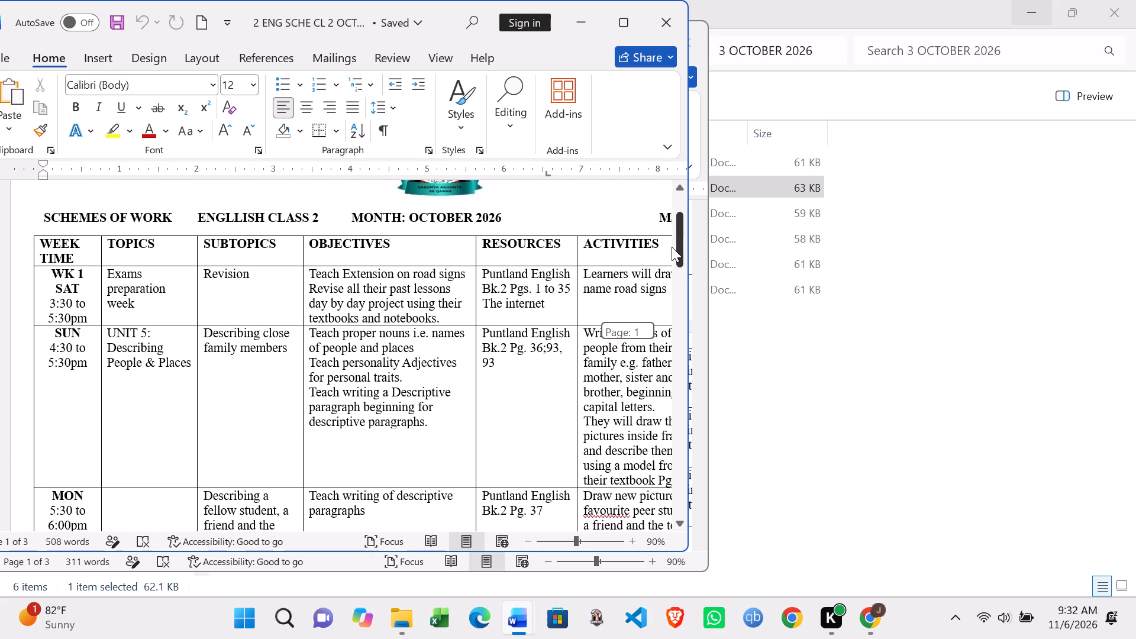
pyautogui.moveTo(672, 247); pyautogui.dragTo(672, 260)
pyautogui.hscroll(1, 706, 266)
pyautogui.hscroll(-1, 841, 460)
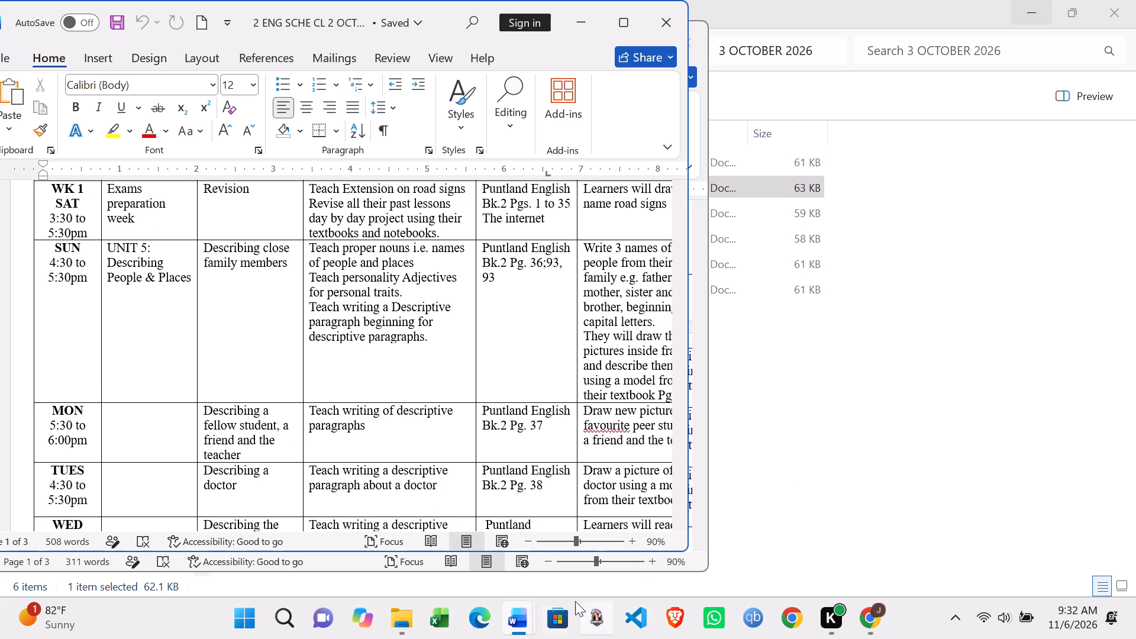
pyautogui.hscroll(-1, 575, 601)
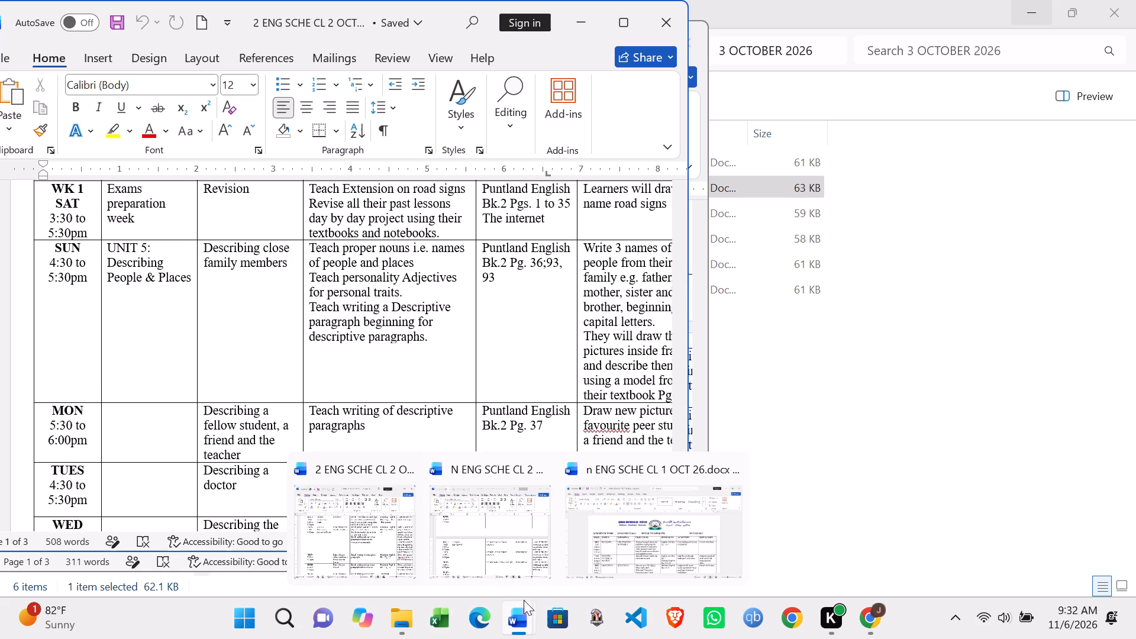
pyautogui.scroll(-1, 528, 596)
pyautogui.scroll(-1, 558, 559)
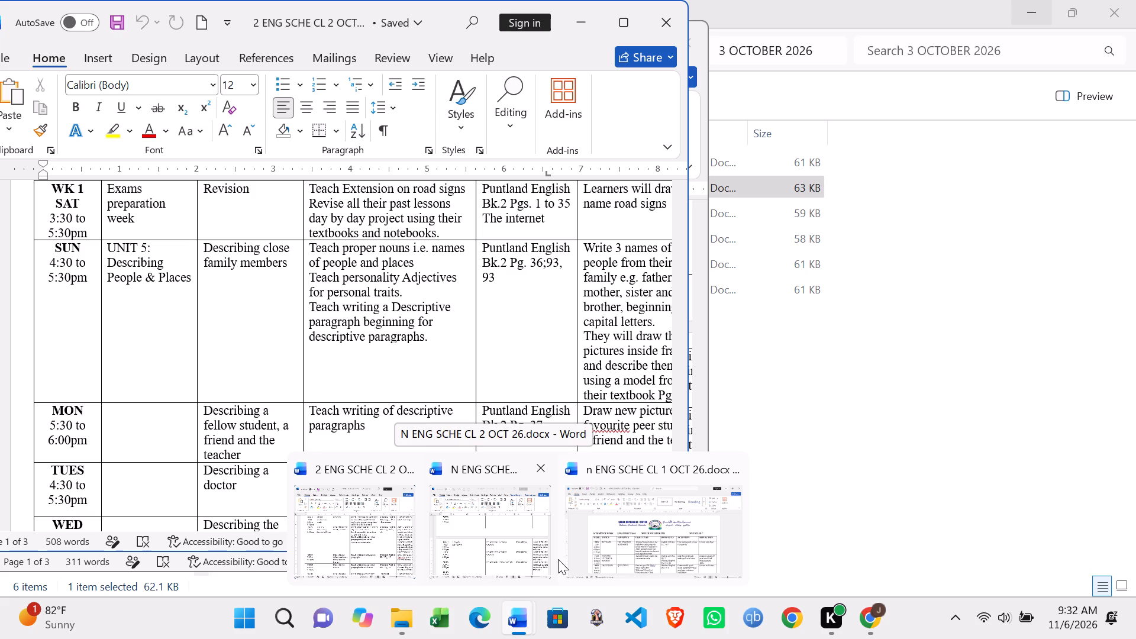
pyautogui.scroll(-1, 558, 559)
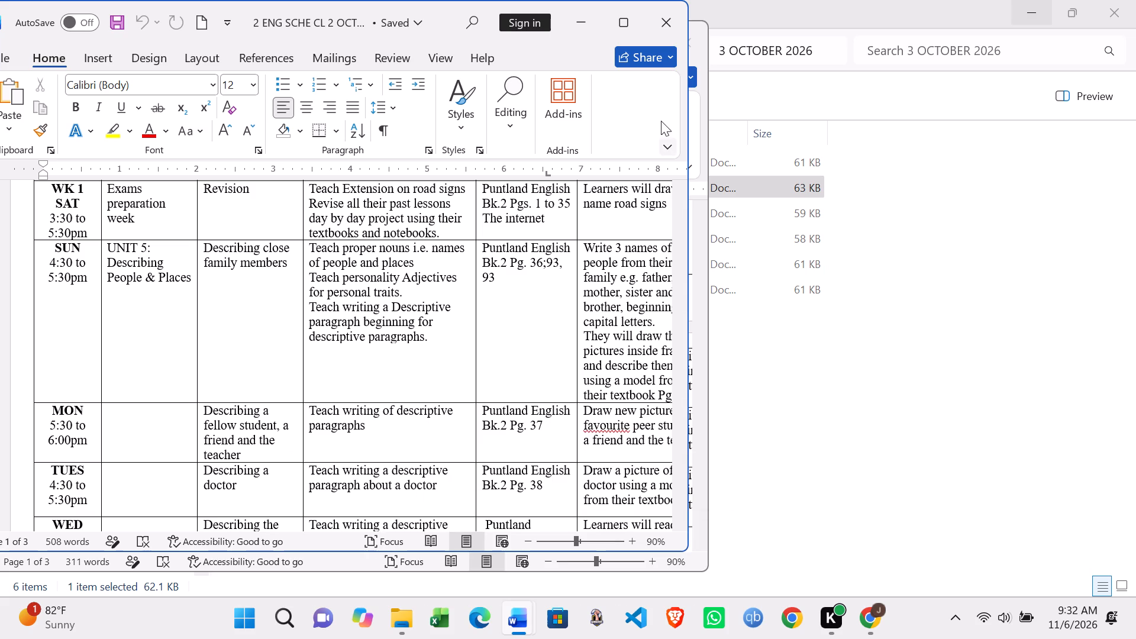
pyautogui.scroll(-1, 661, 121)
pyautogui.click(675, 21)
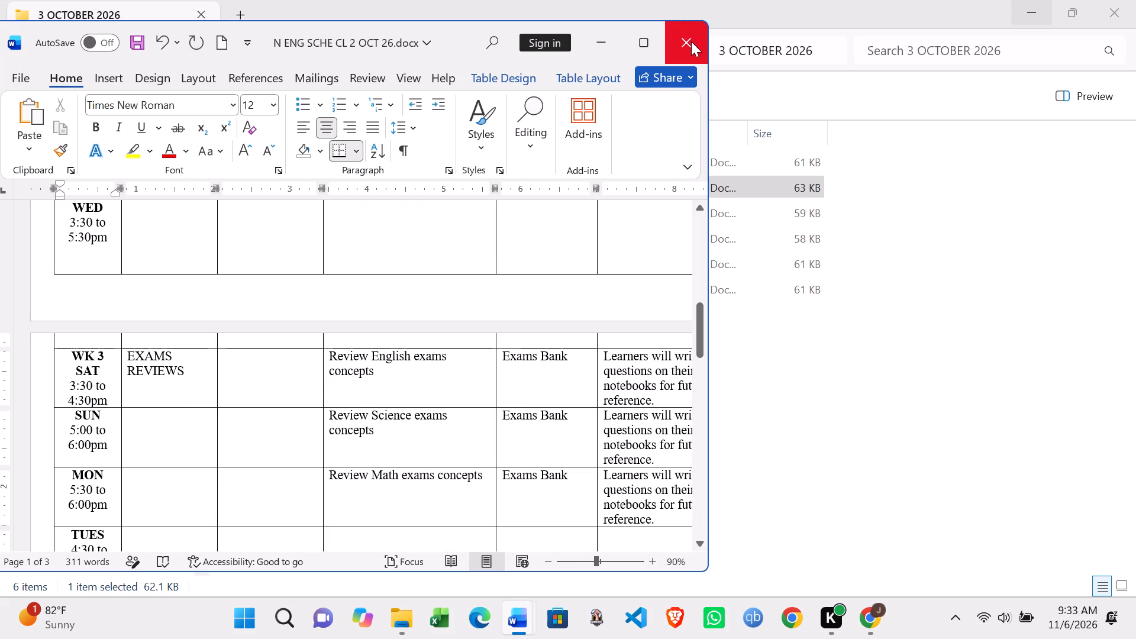
# Close "N ENG SCHE CL 2 OCT 26.docx" and save its changes.
pyautogui.click(690, 40)
pyautogui.scroll(1, 685, 47)
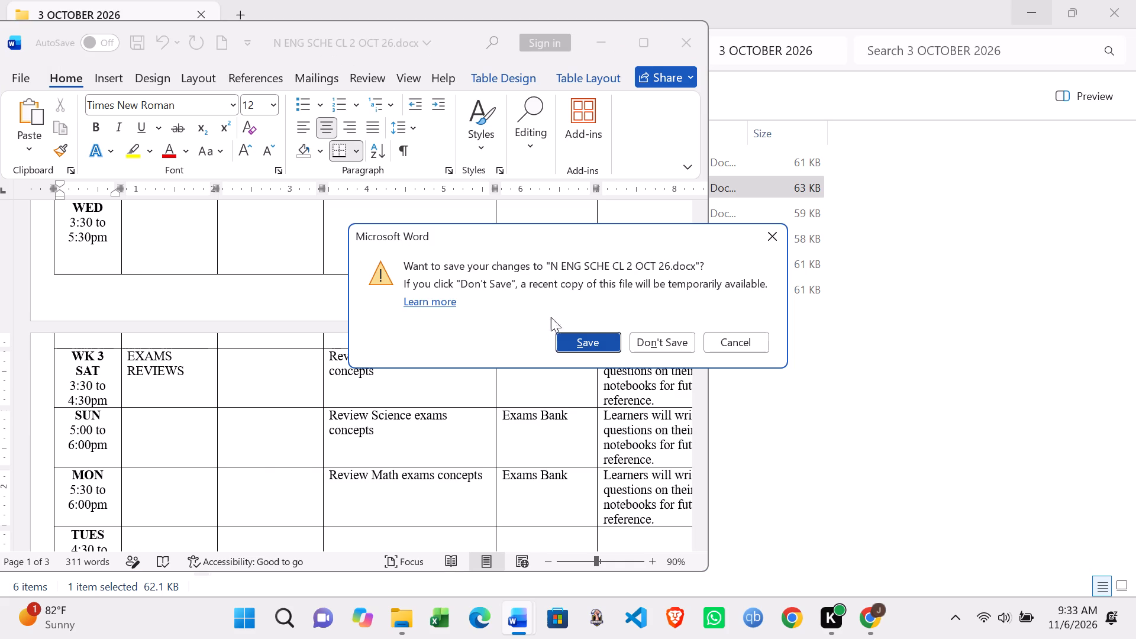
pyautogui.scroll(1, 551, 317)
pyautogui.click(592, 344)
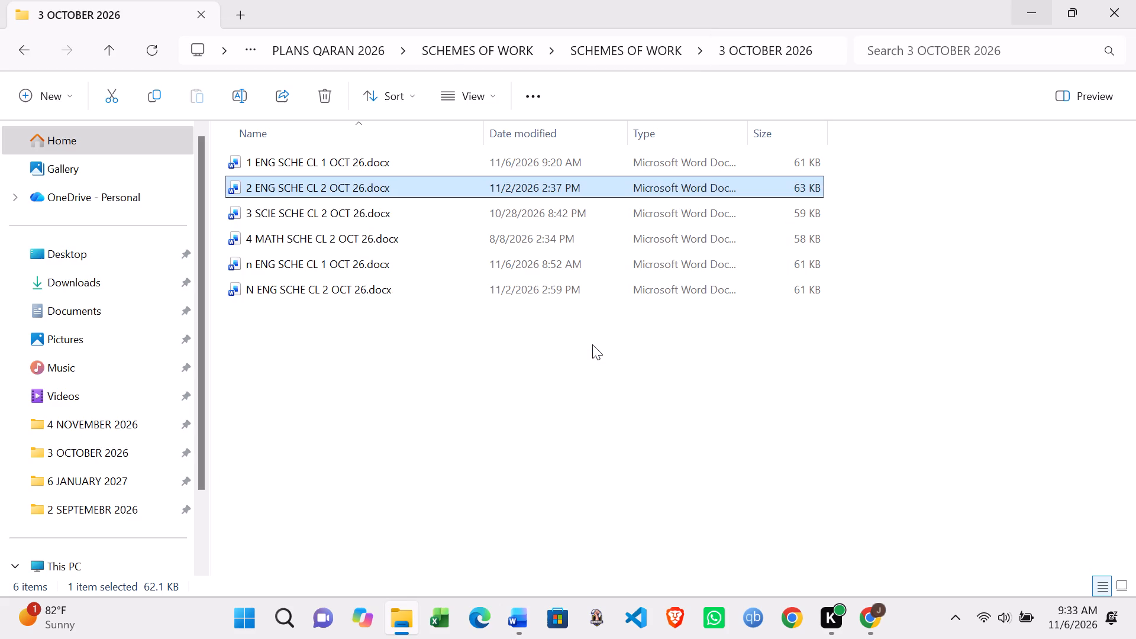
# Switch back to "n ENG SCHE CL 1 OCT 26.docx" and close it.
pyautogui.hscroll(-1, 579, 344)
pyautogui.hscroll(-1, 333, 286)
pyautogui.scroll(1, 352, 297)
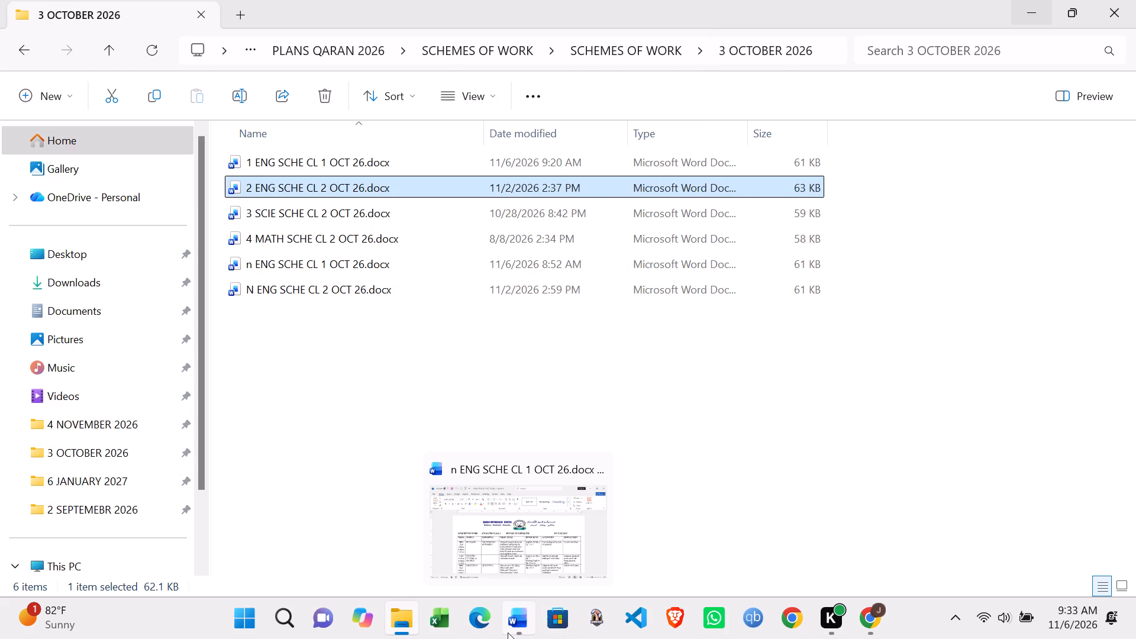
pyautogui.scroll(1, 508, 632)
pyautogui.click(506, 493)
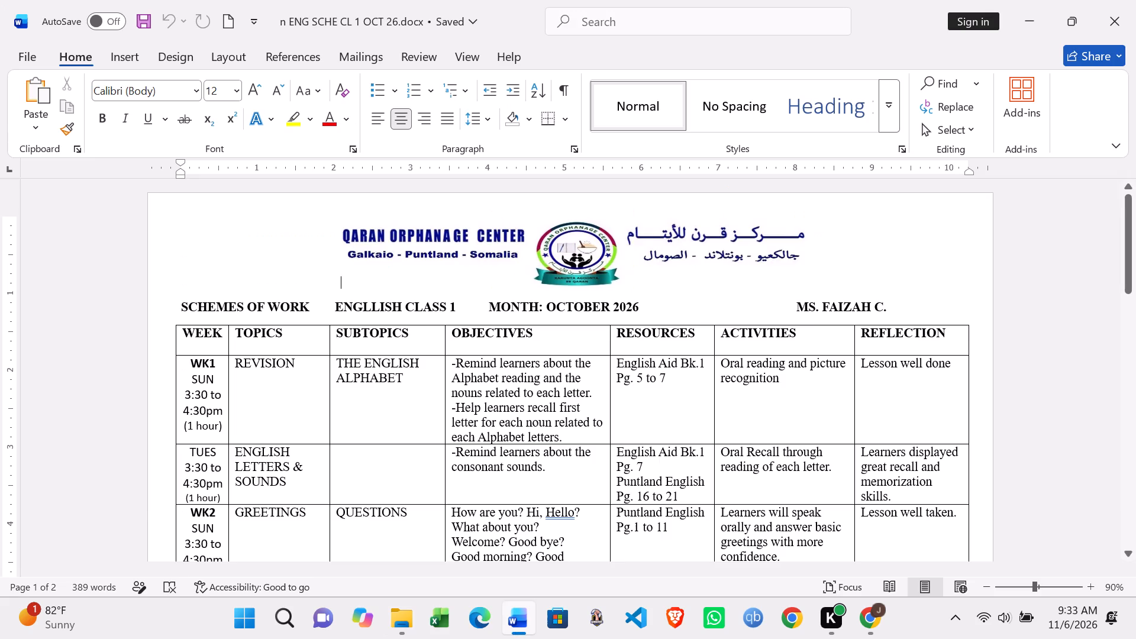
pyautogui.scroll(-1, 521, 482)
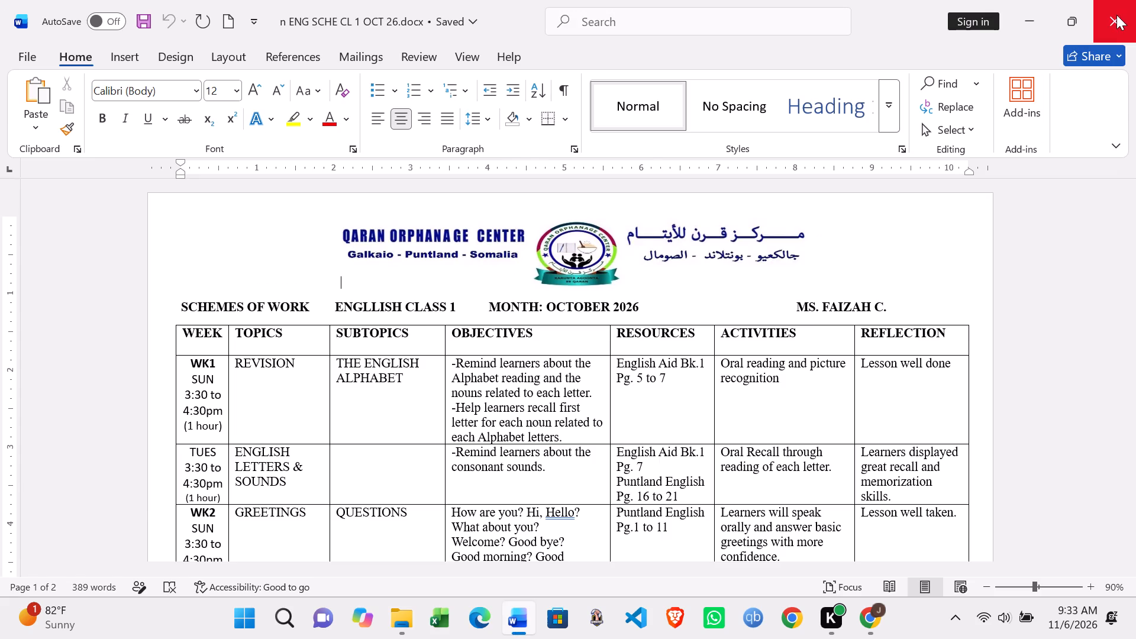
pyautogui.click(1116, 15)
pyautogui.scroll(-1, 1116, 15)
# Reopen "N ENG SCHE CL 2 OCT 26.docx" from the 3 OCTOBER 2026 folder and go to the week 3 exams review rows.
pyautogui.hscroll(-2, 1116, 15)
pyautogui.doubleClick(379, 296)
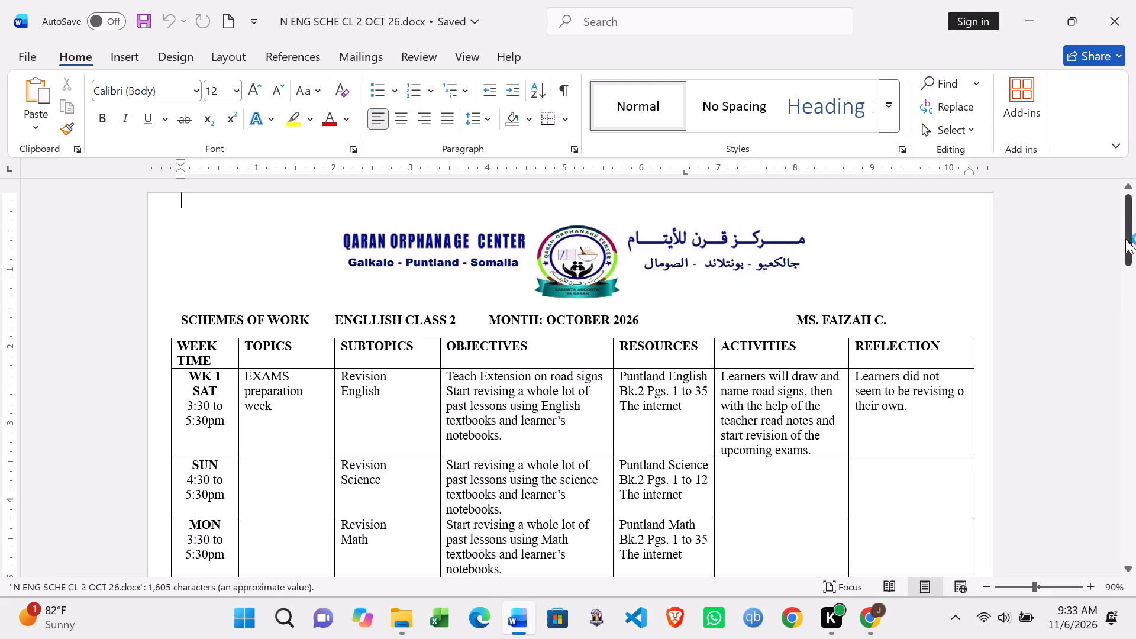
pyautogui.moveTo(1125, 240); pyautogui.dragTo(1135, 340)
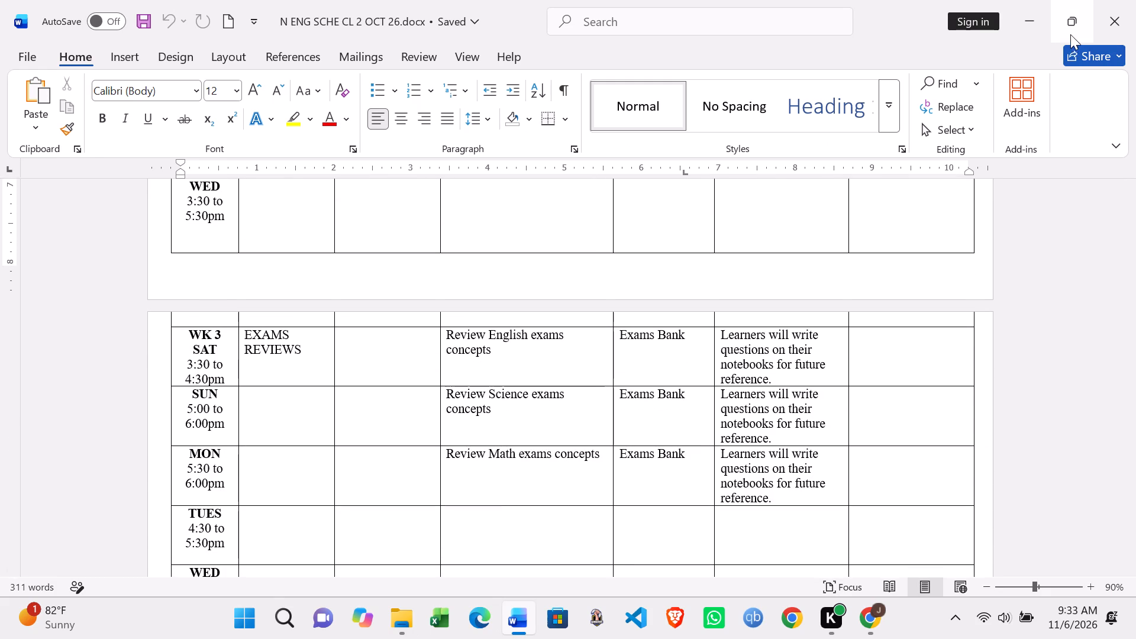
pyautogui.click(1070, 34)
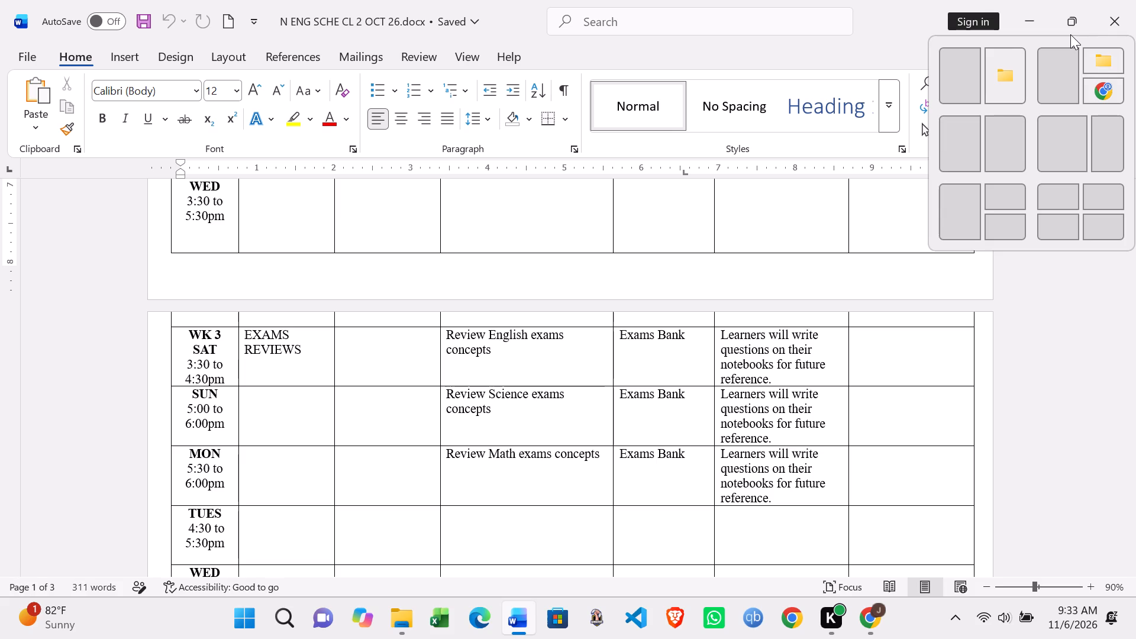
# Open "n ENG SCHE CL 1 OCT 26.docx" from the 3 OCTOBER 2026 folder, examine its week 1 to week 4 rows, and return to the folder.
pyautogui.click(1070, 21)
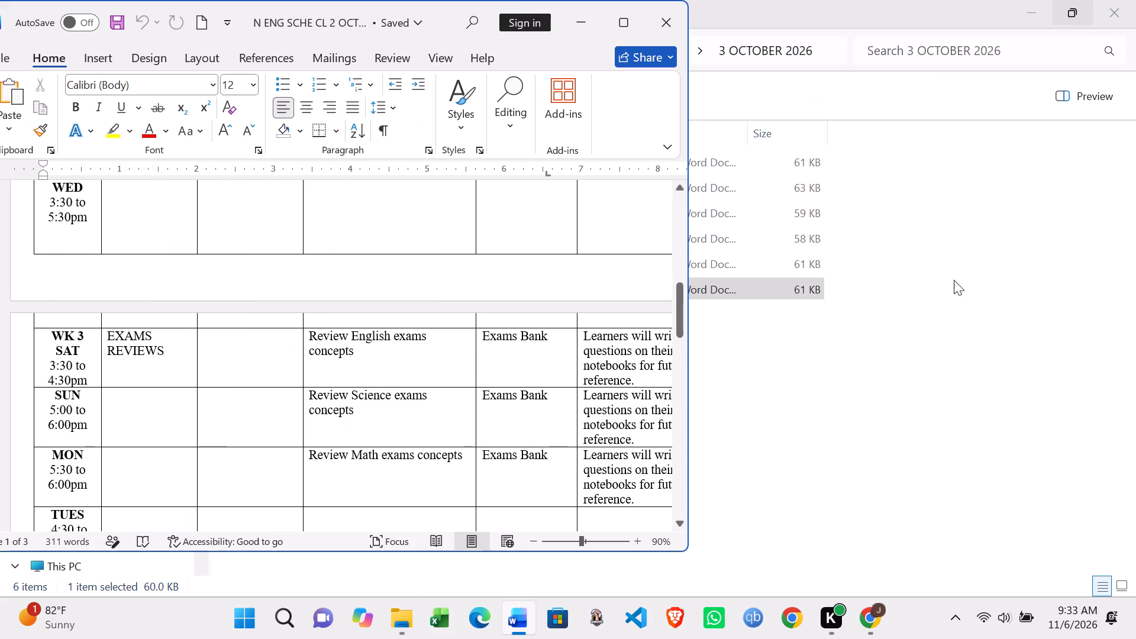
pyautogui.click(955, 290)
pyautogui.doubleClick(707, 263)
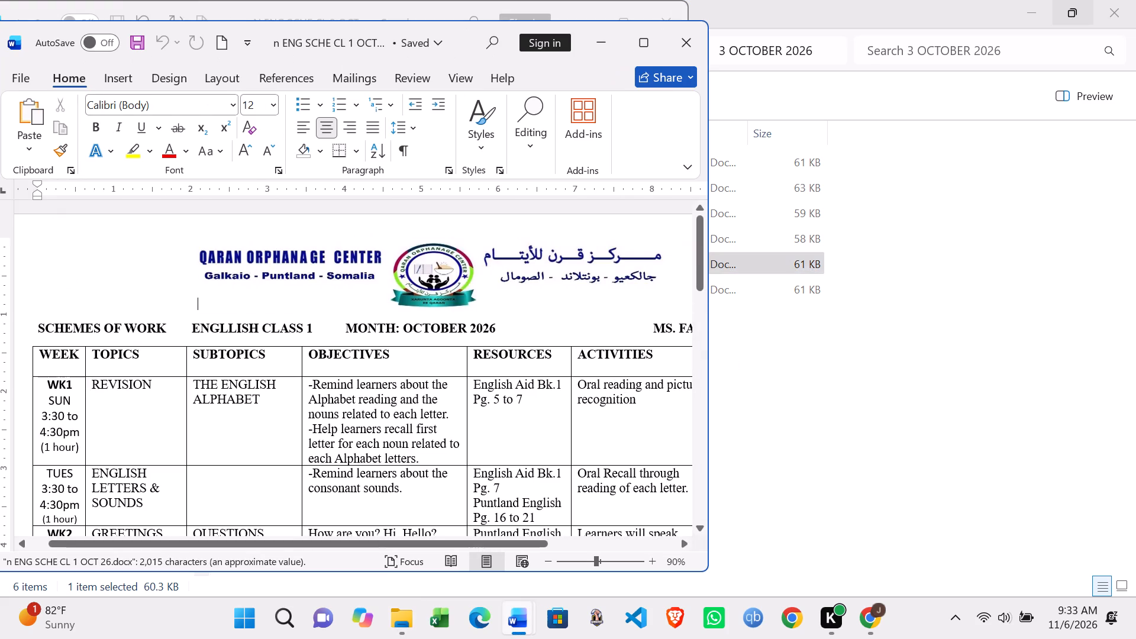
pyautogui.moveTo(697, 247); pyautogui.dragTo(713, 287)
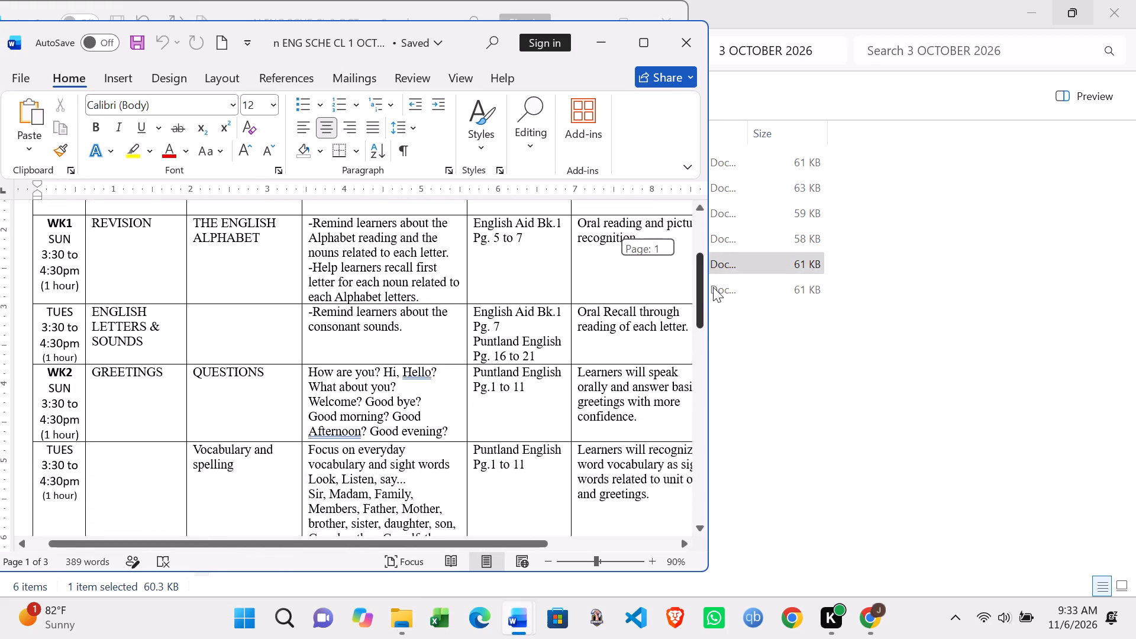
pyautogui.moveTo(713, 287); pyautogui.dragTo(728, 336)
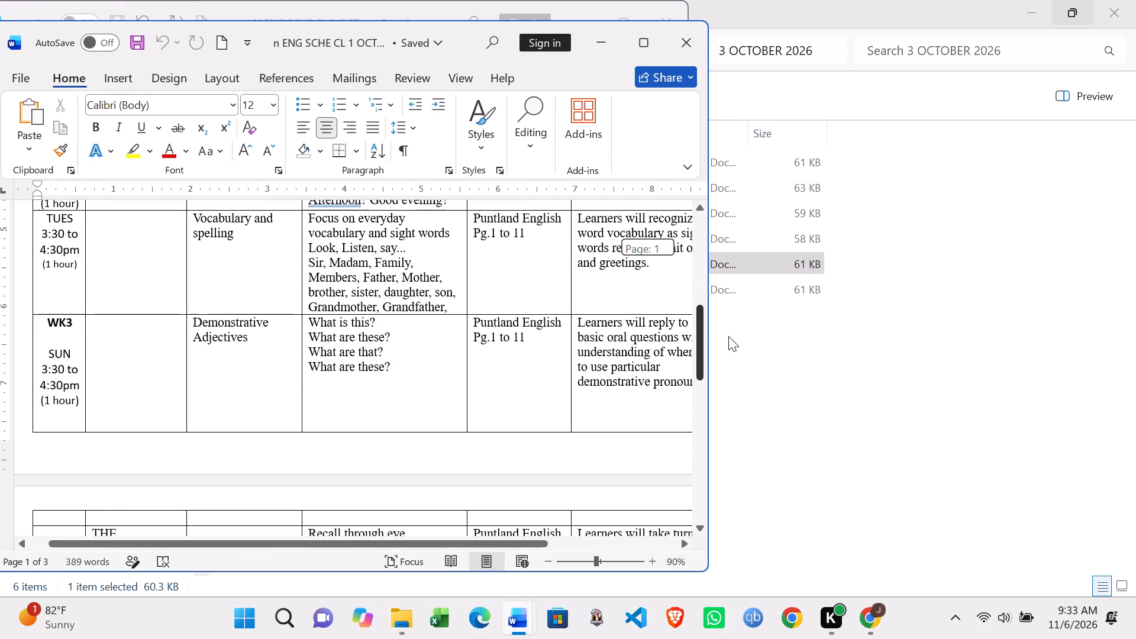
pyautogui.moveTo(728, 336); pyautogui.dragTo(753, 421)
pyautogui.scroll(-1, 743, 393)
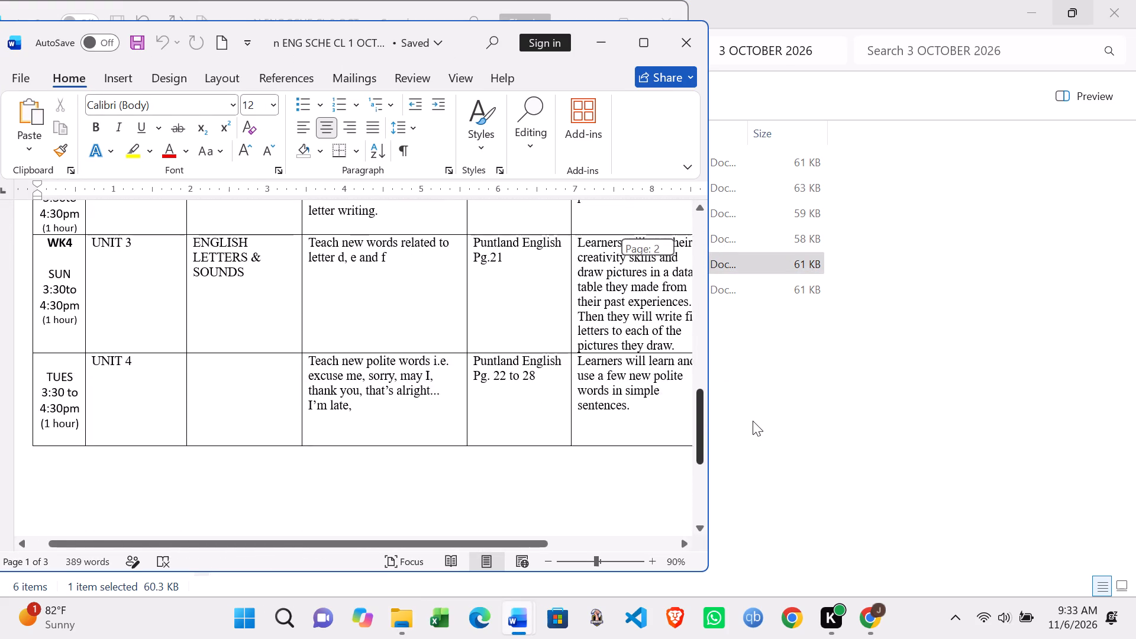
pyautogui.scroll(-1, 753, 421)
pyautogui.moveTo(753, 421); pyautogui.dragTo(714, 266)
pyautogui.rightClick(714, 266)
pyautogui.scroll(-1, 714, 266)
pyautogui.click(804, 338)
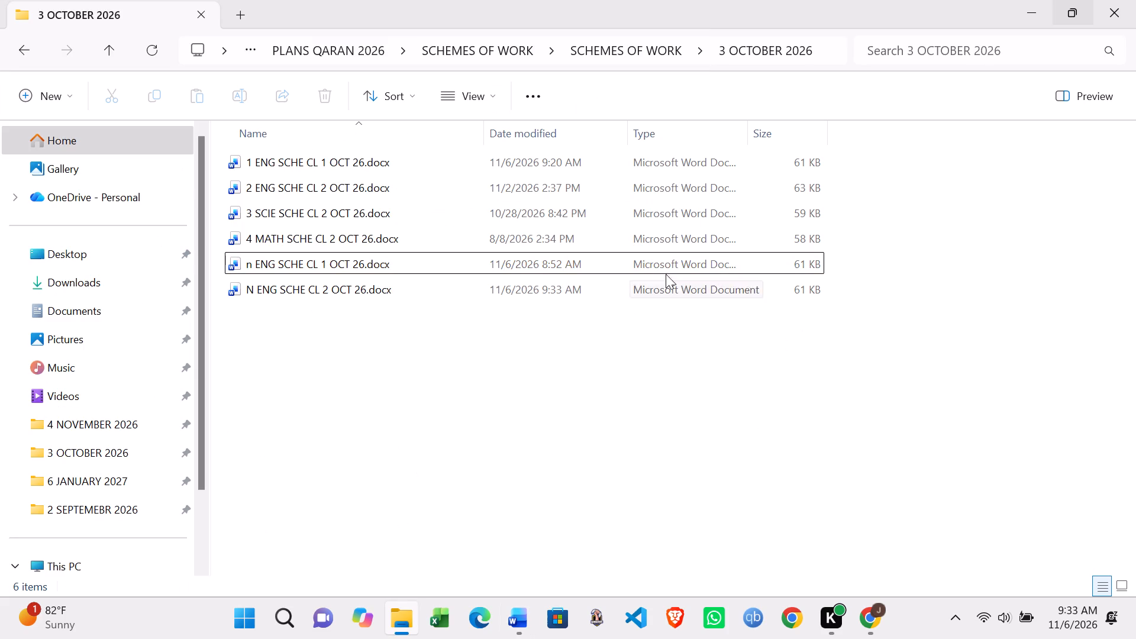
# Open "2 ENG SCHE CL 2 OCT 26.docx", examine its rows through week 4, and return to the 3 OCTOBER 2026 folder.
pyautogui.doubleClick(425, 186)
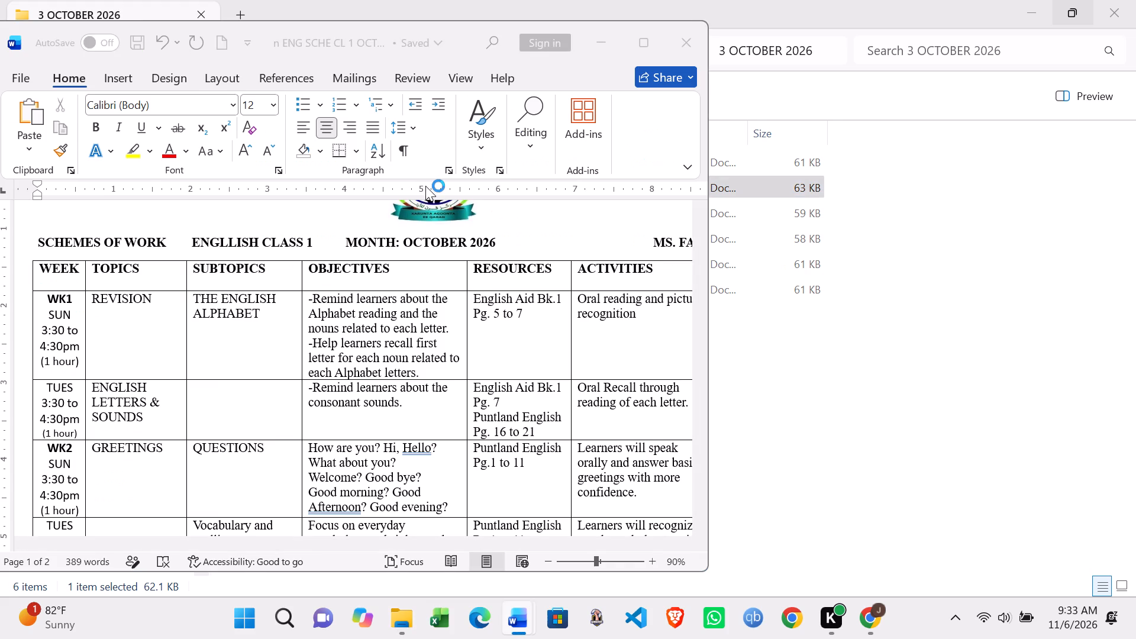
pyautogui.moveTo(710, 221); pyautogui.dragTo(725, 254)
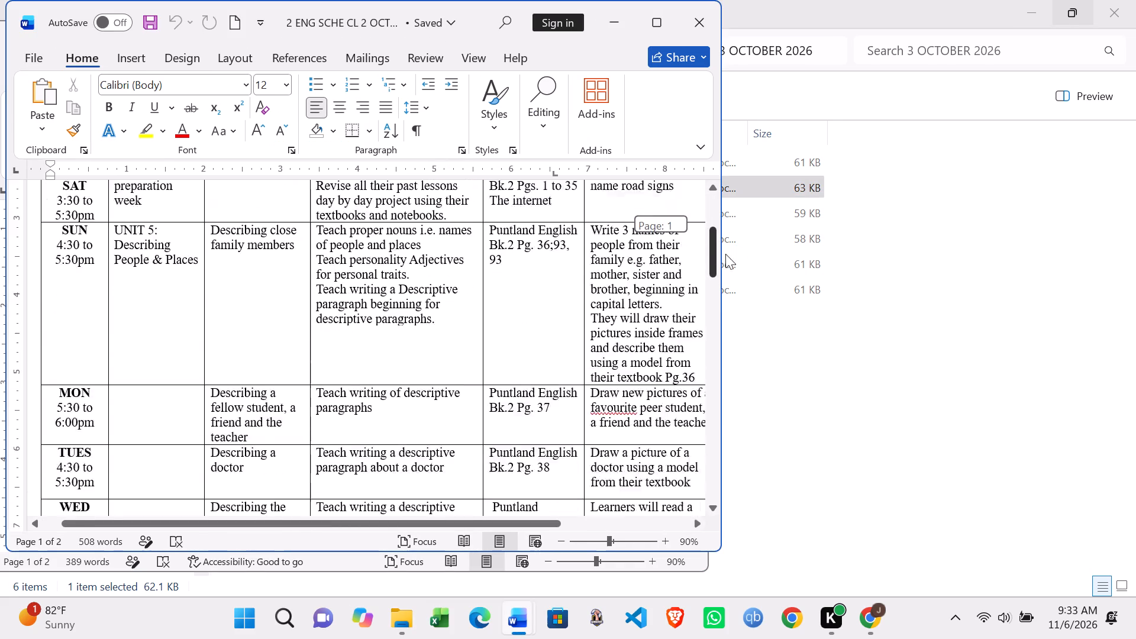
pyautogui.moveTo(725, 254); pyautogui.dragTo(744, 346)
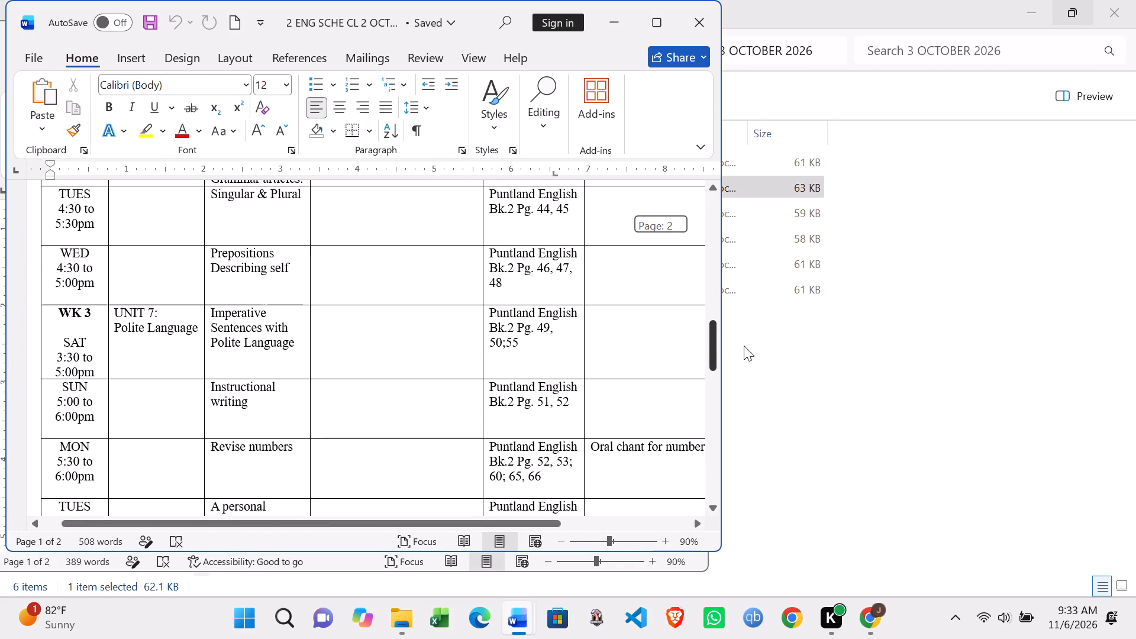
pyautogui.moveTo(744, 346); pyautogui.dragTo(755, 424)
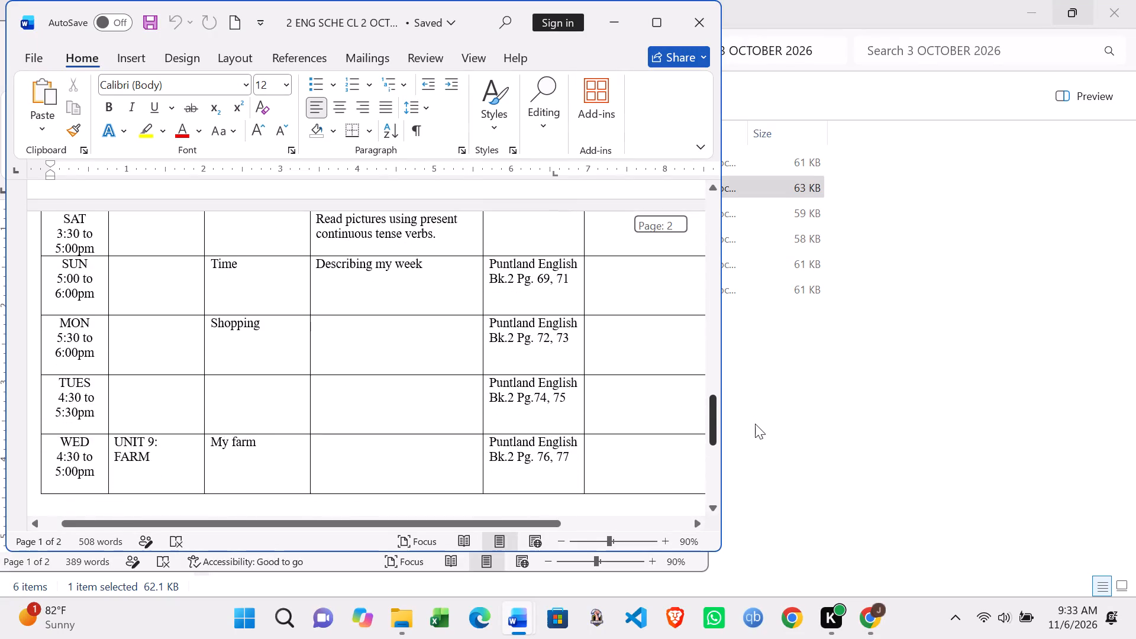
pyautogui.moveTo(755, 424); pyautogui.dragTo(748, 413)
pyautogui.click(896, 502)
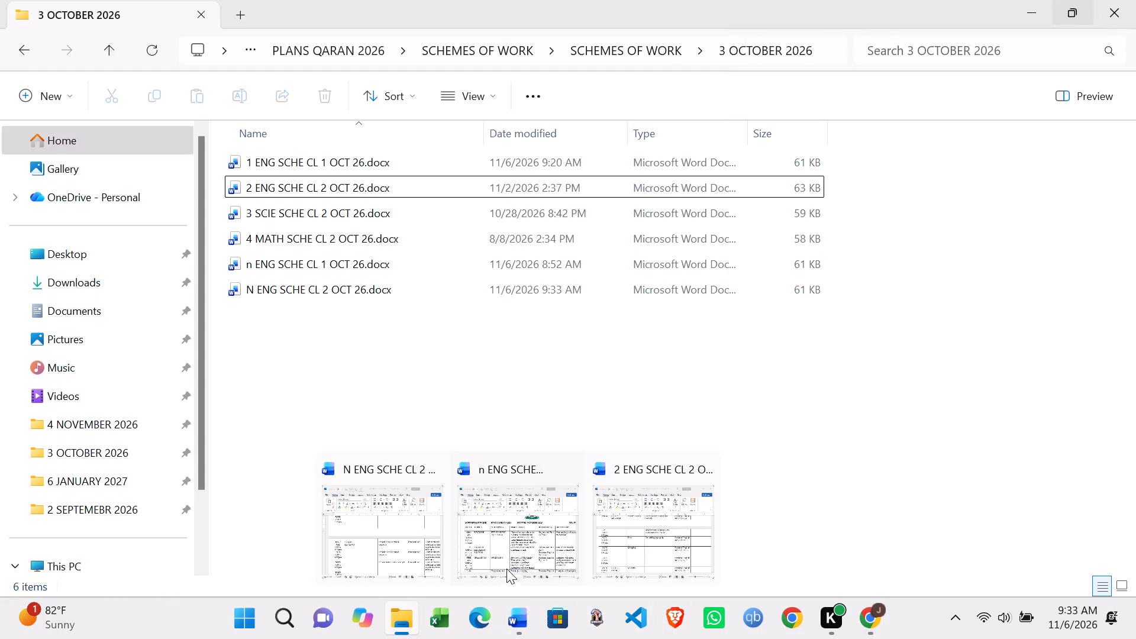
# Switch back to "n ENG SCHE CL 1 OCT 26.docx", recheck its topics, objectives and resources across the weeks, and close it.
pyautogui.click(507, 562)
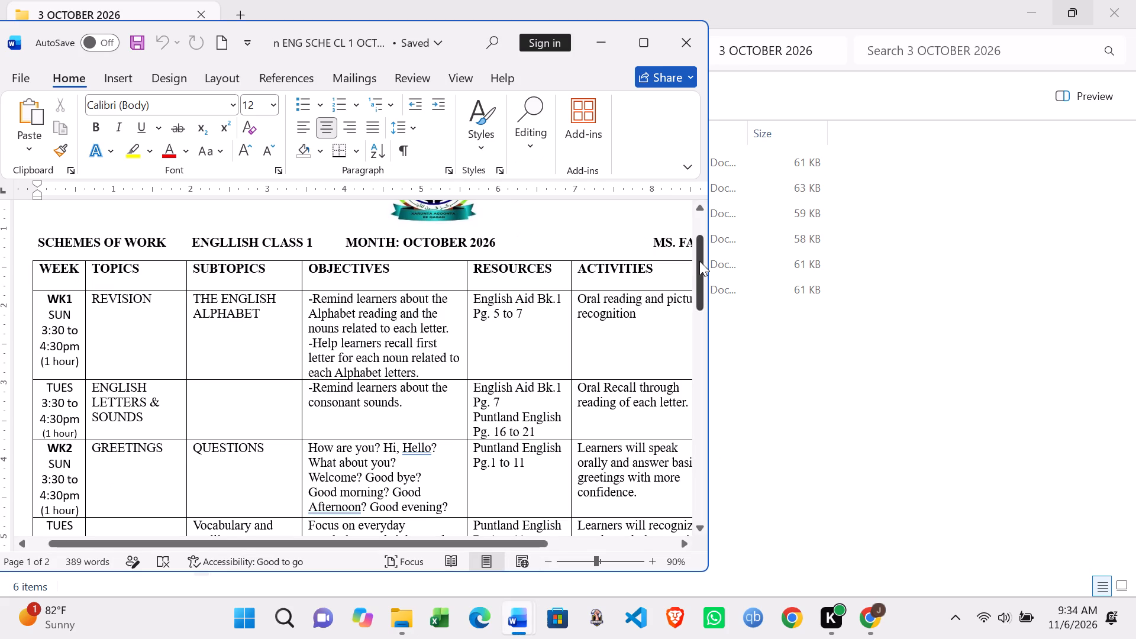
pyautogui.click(699, 262)
pyautogui.scroll(6, 699, 262)
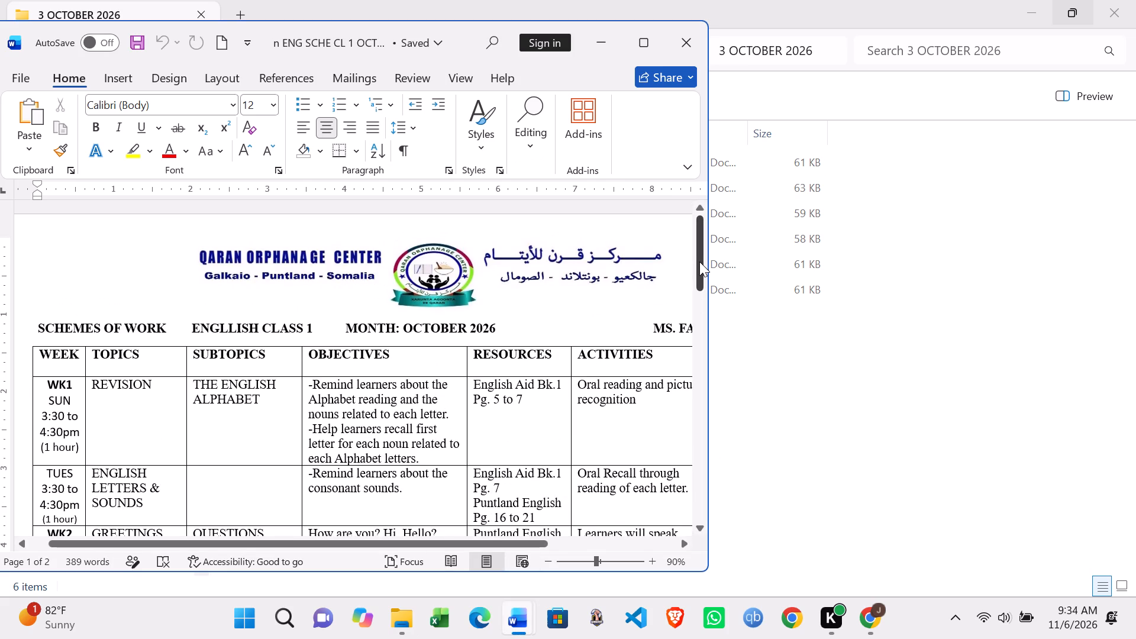
pyautogui.moveTo(699, 262); pyautogui.dragTo(704, 389)
pyautogui.scroll(1, 700, 308)
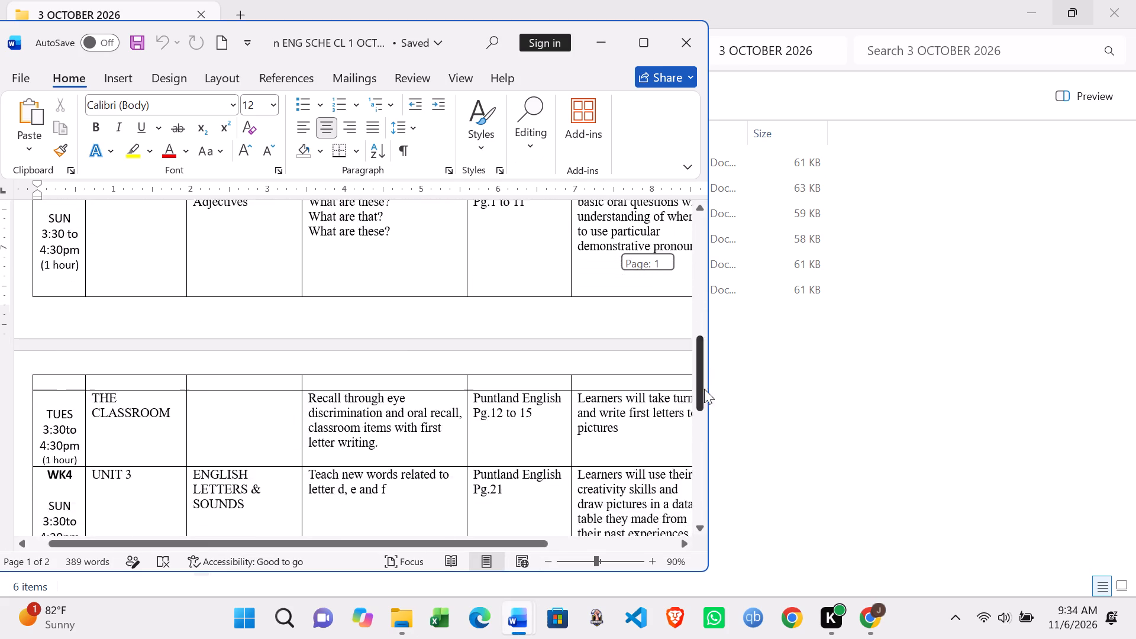
pyautogui.scroll(1, 704, 389)
pyautogui.moveTo(704, 389); pyautogui.dragTo(705, 444)
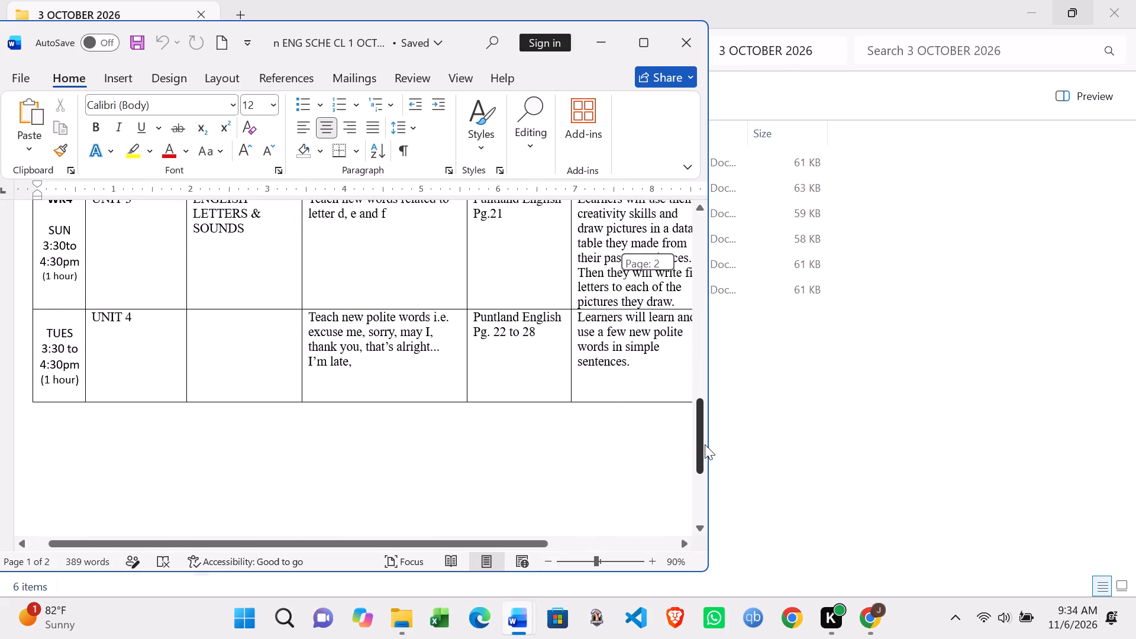
pyautogui.moveTo(705, 444); pyautogui.dragTo(700, 419)
pyautogui.scroll(-1, 700, 419)
pyautogui.moveTo(700, 419); pyautogui.dragTo(676, 306)
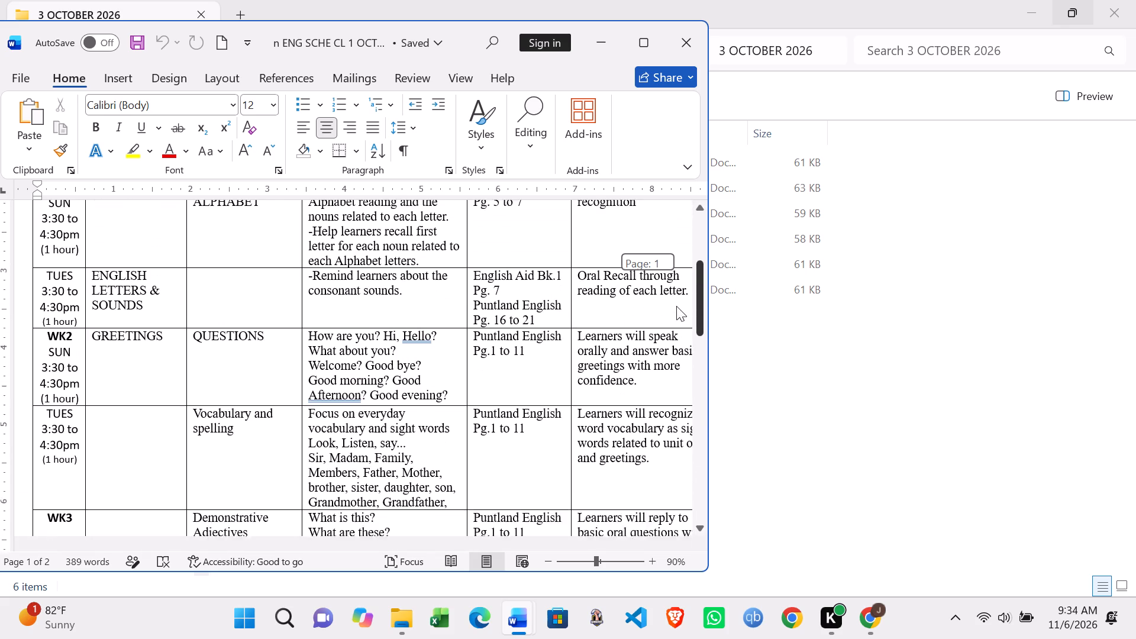
pyautogui.scroll(-1, 676, 306)
pyautogui.moveTo(676, 306); pyautogui.dragTo(675, 298)
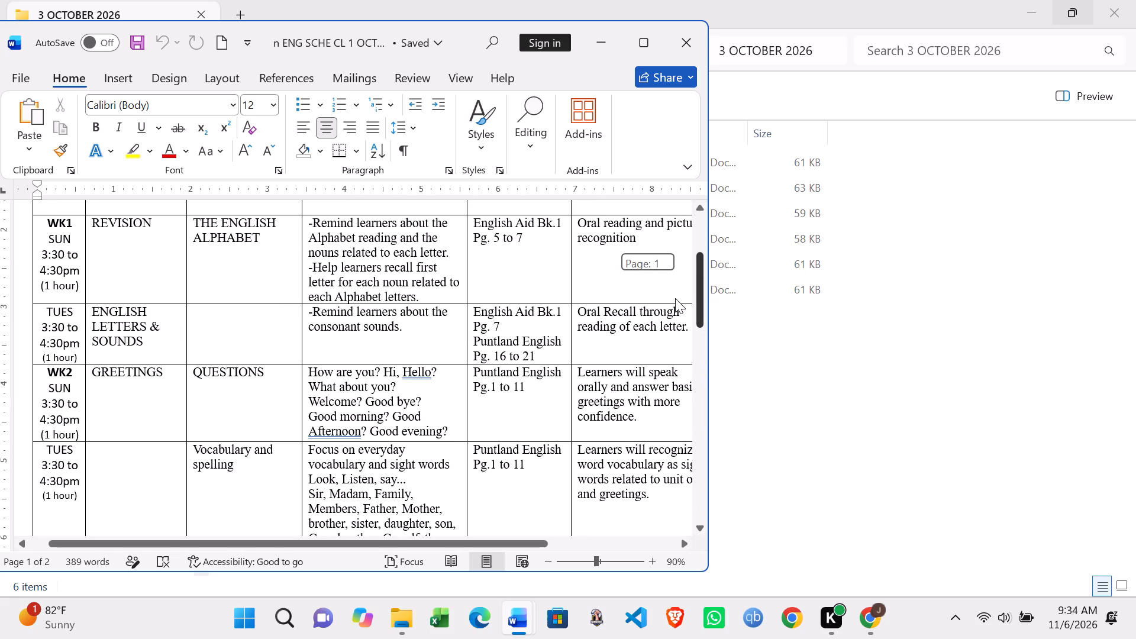
pyautogui.moveTo(675, 298); pyautogui.dragTo(698, 275)
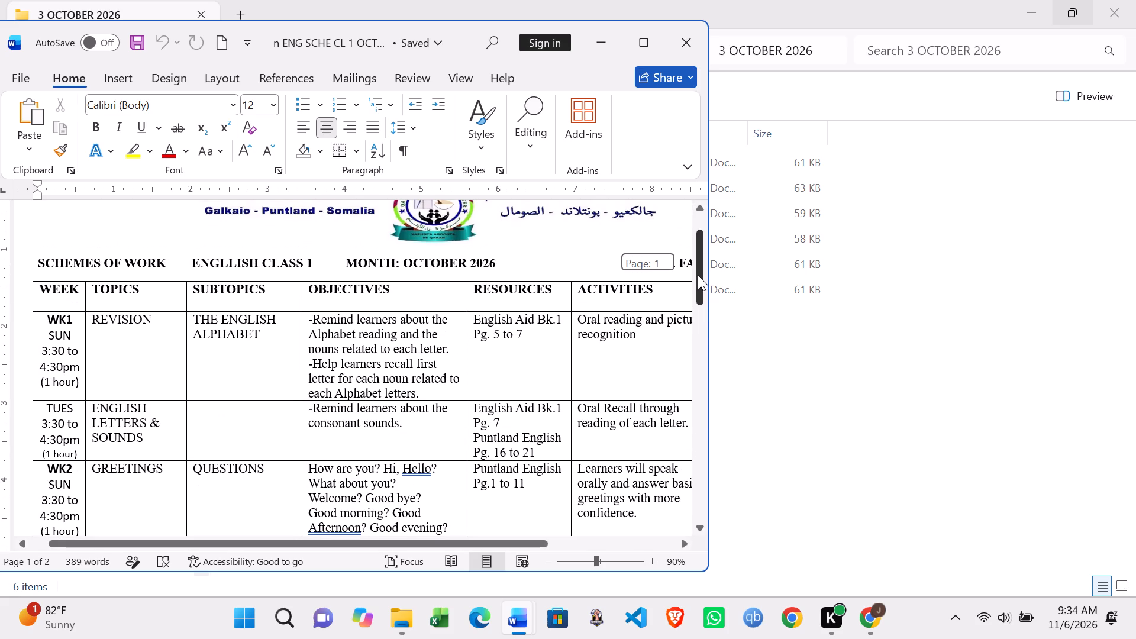
pyautogui.moveTo(698, 275); pyautogui.dragTo(701, 311)
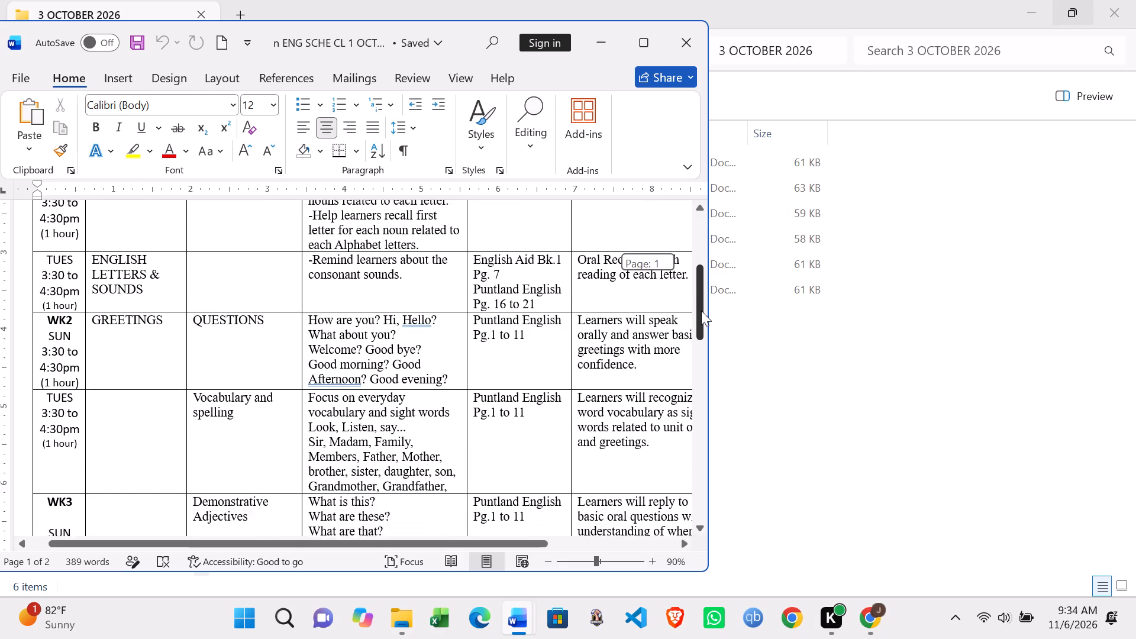
pyautogui.moveTo(701, 311); pyautogui.dragTo(703, 322)
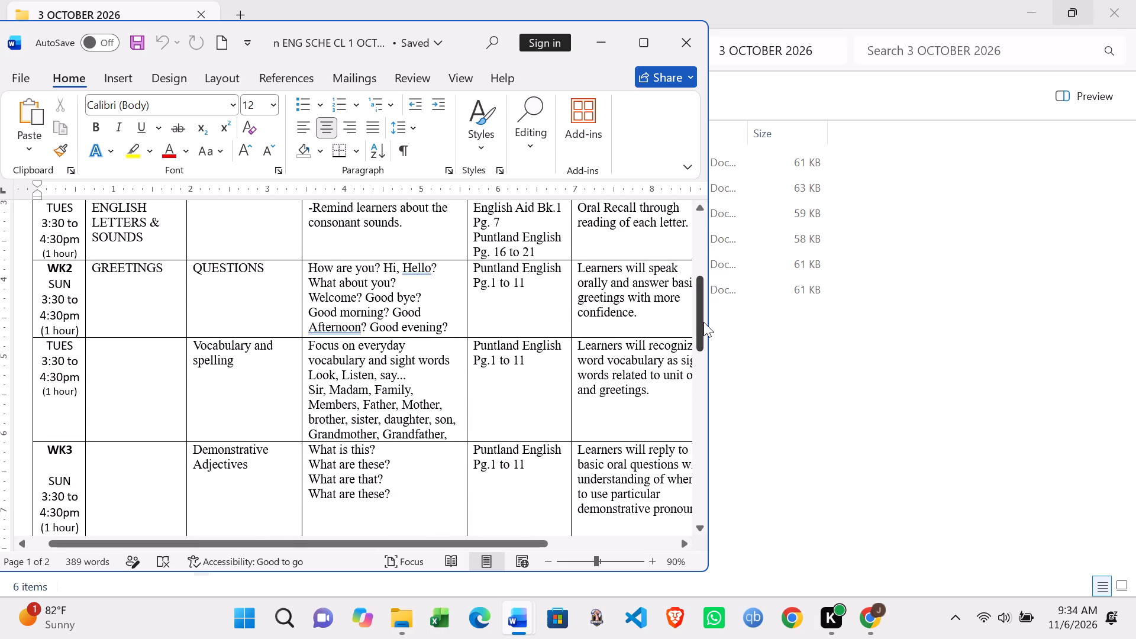
pyautogui.click(676, 43)
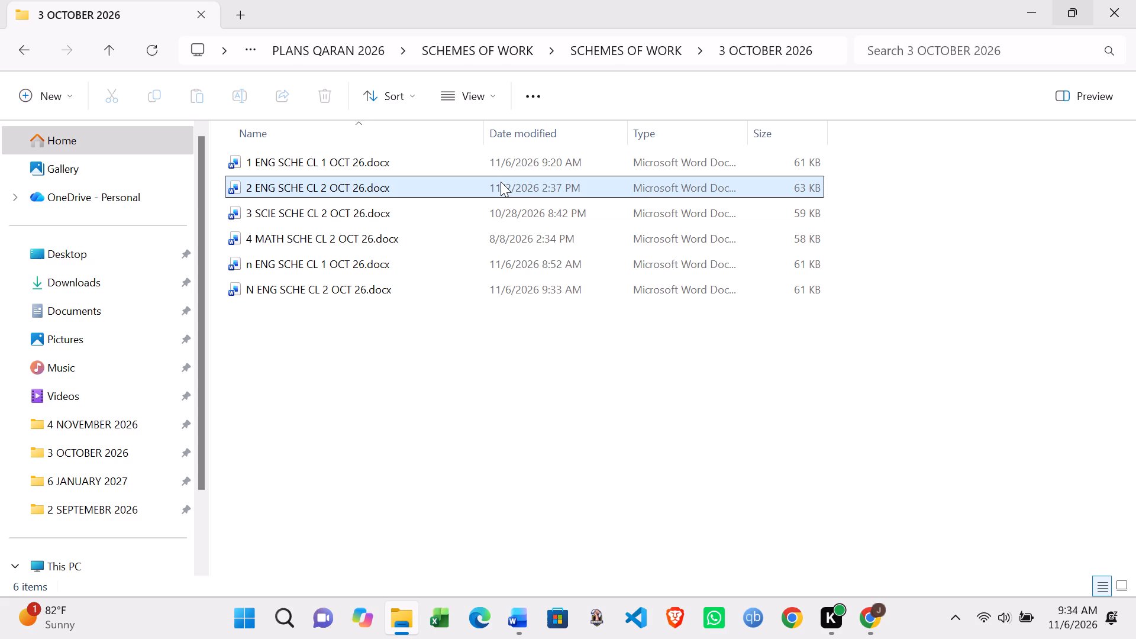
# Return to "2 ENG SCHE CL 2 OCT 26.docx", check its week 3 and week 4 rows, and close the document.
pyautogui.doubleClick(501, 182)
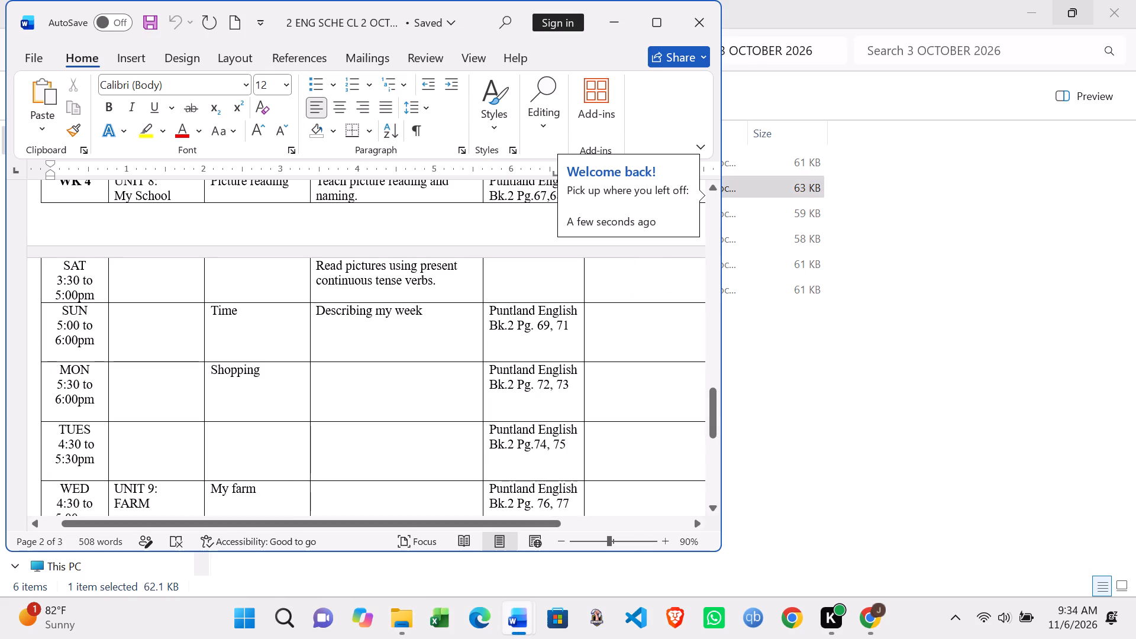
pyautogui.moveTo(719, 406); pyautogui.dragTo(717, 375)
pyautogui.scroll(1, 717, 365)
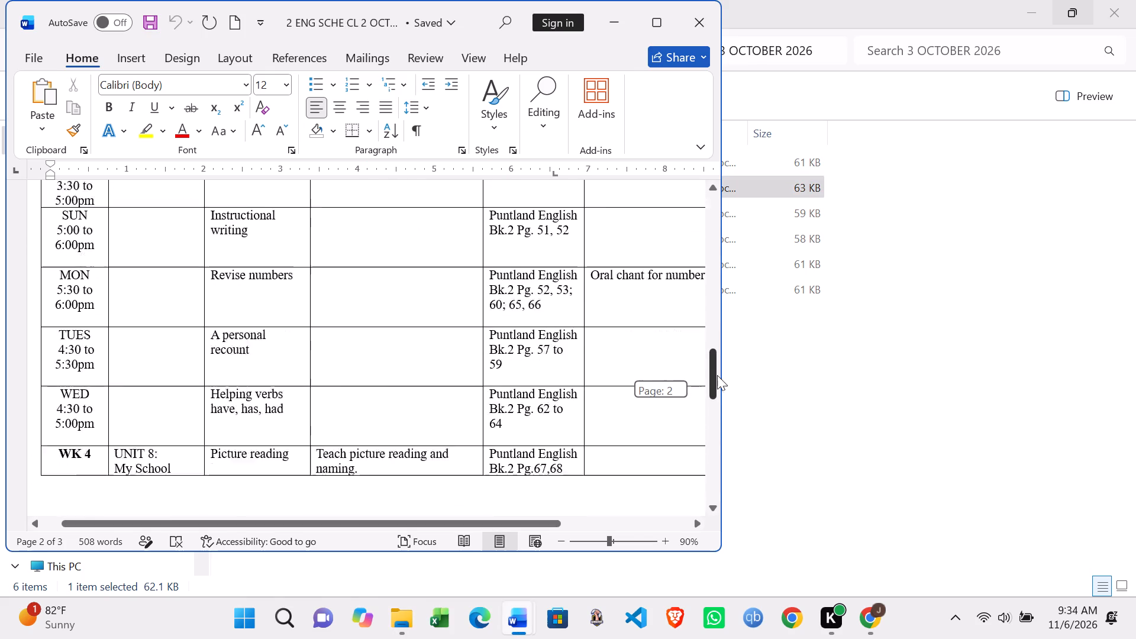
pyautogui.scroll(1, 717, 375)
pyautogui.moveTo(717, 375); pyautogui.dragTo(705, 409)
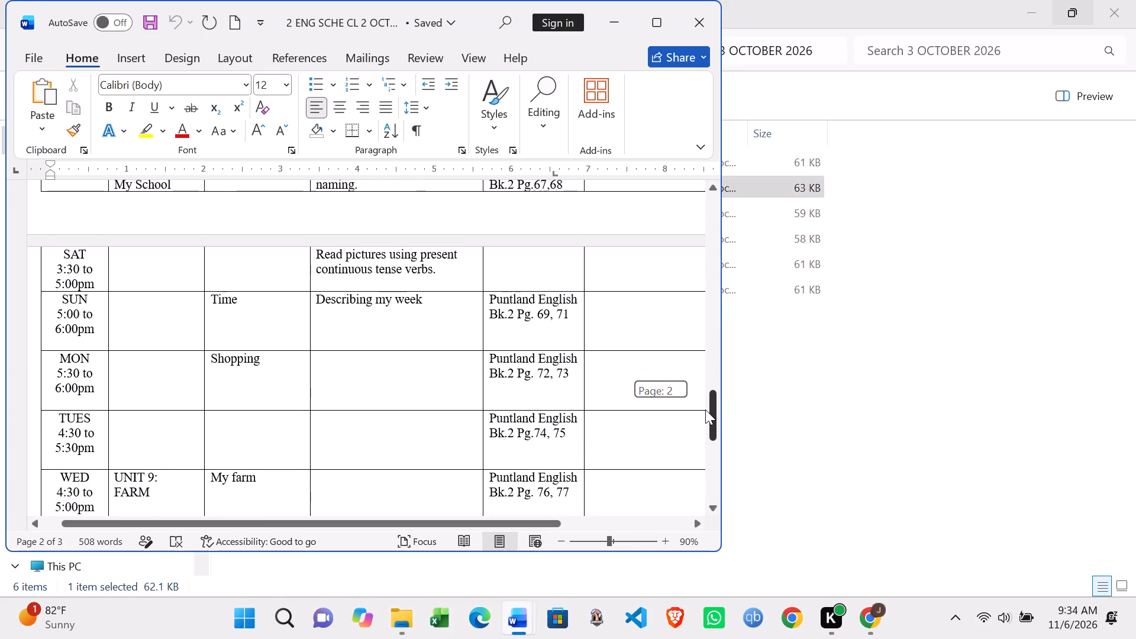
pyautogui.moveTo(705, 409); pyautogui.dragTo(705, 410)
pyautogui.click(695, 38)
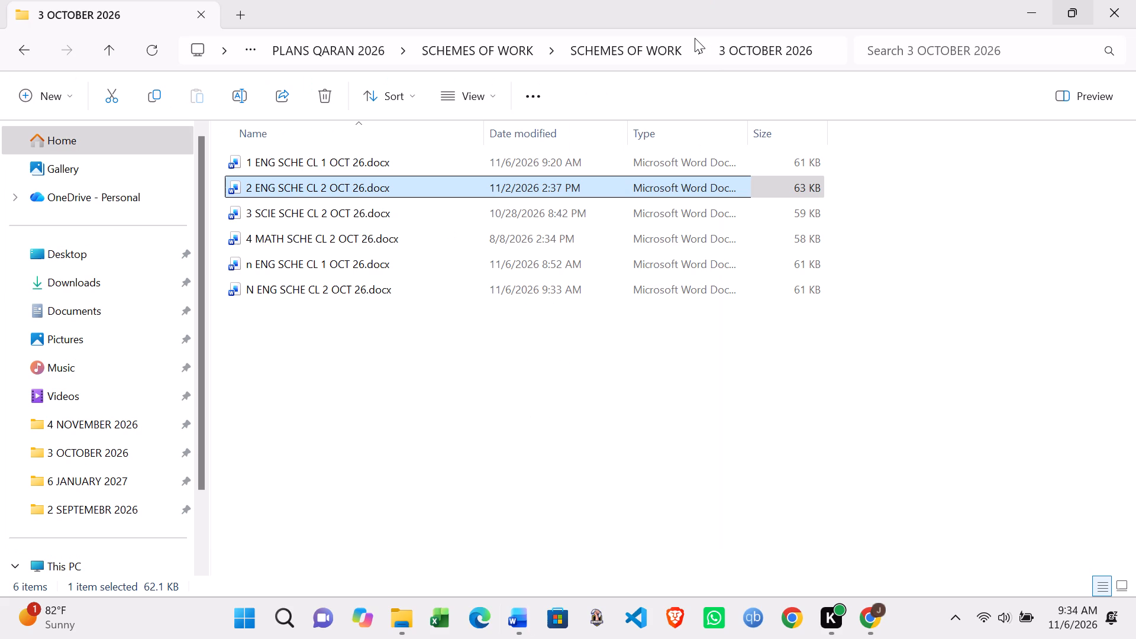
# Reopen "n ENG SCHE CL 1 OCT 26.docx" for a brief check, close it, and return to the 3 OCTOBER 2026 folder.
pyautogui.doubleClick(379, 256)
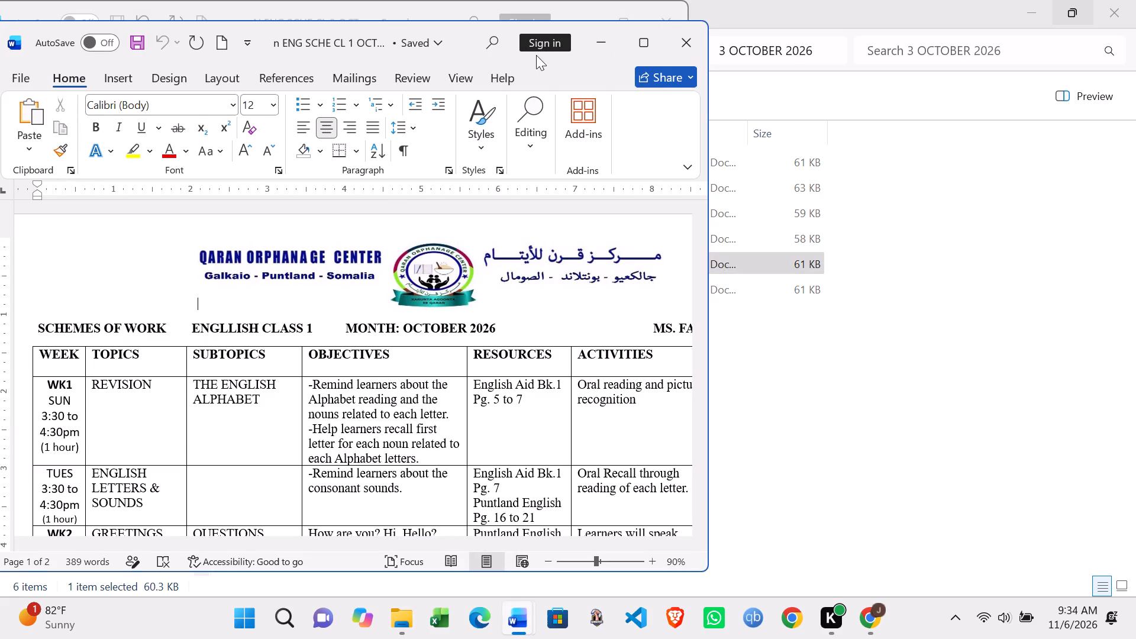
pyautogui.click(685, 50)
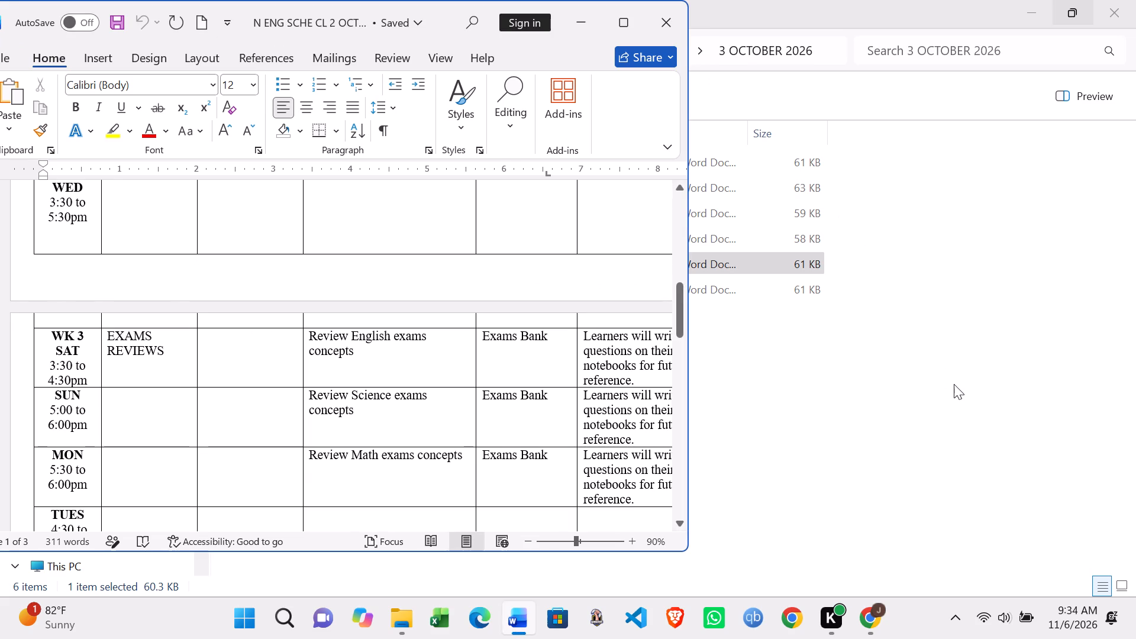
pyautogui.click(954, 384)
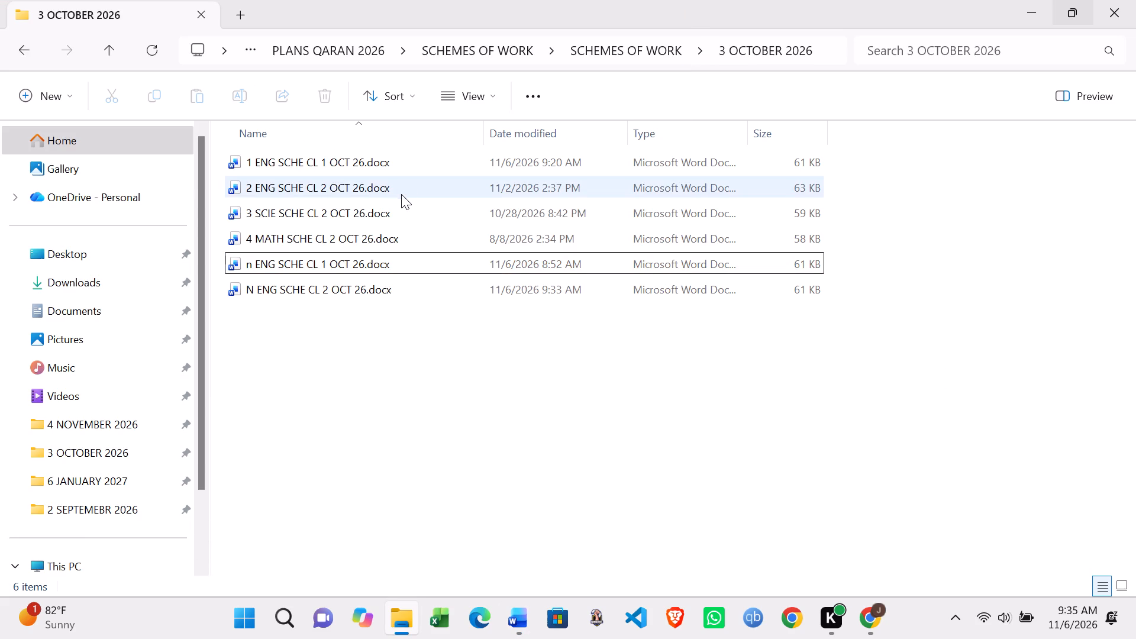
# Reopen "2 ENG SCHE CL 2 OCT 26.docx", examine it from week 1 to the last row, close it, and return to the folder.
pyautogui.doubleClick(402, 183)
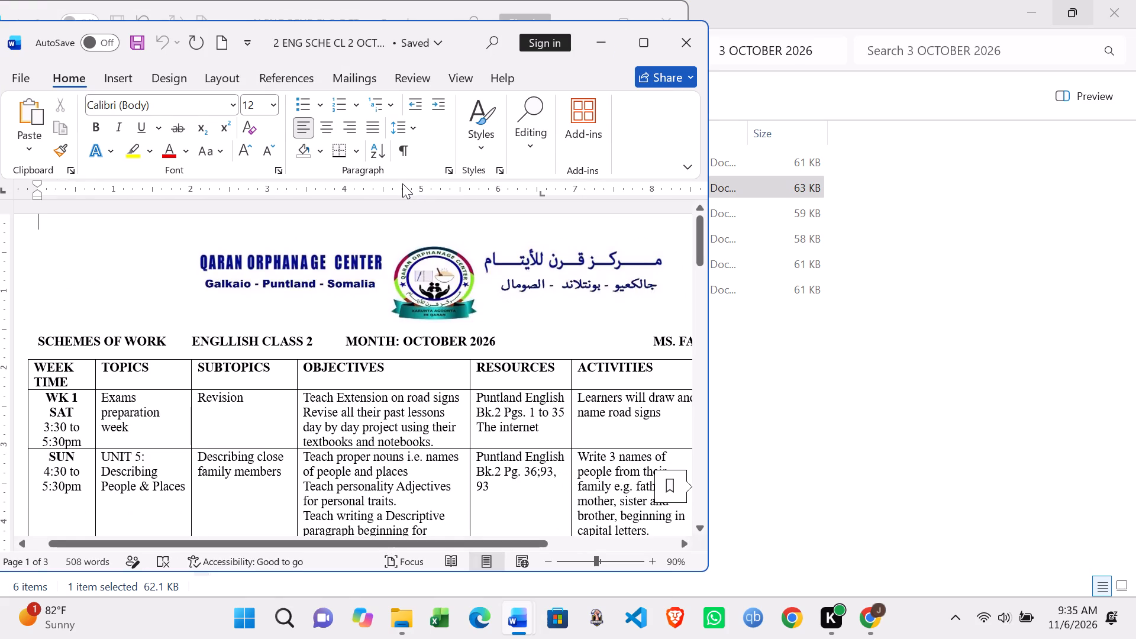
pyautogui.moveTo(702, 241); pyautogui.dragTo(712, 303)
pyautogui.scroll(1, 706, 274)
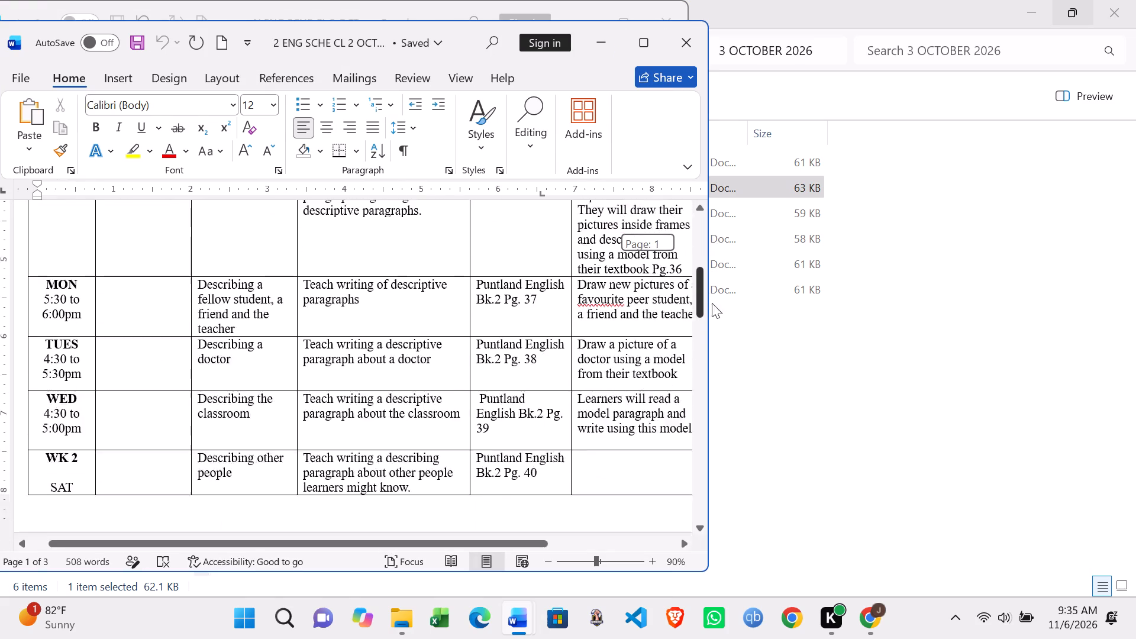
pyautogui.moveTo(712, 303); pyautogui.dragTo(724, 414)
pyautogui.scroll(1, 712, 303)
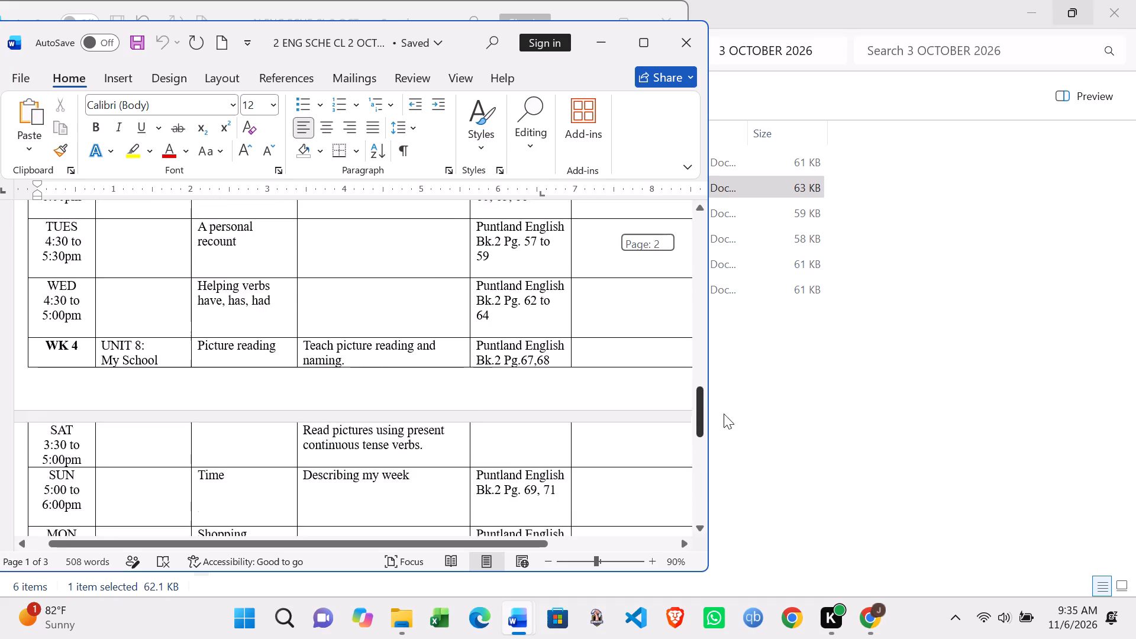
pyautogui.scroll(1, 724, 414)
pyautogui.moveTo(724, 414); pyautogui.dragTo(734, 459)
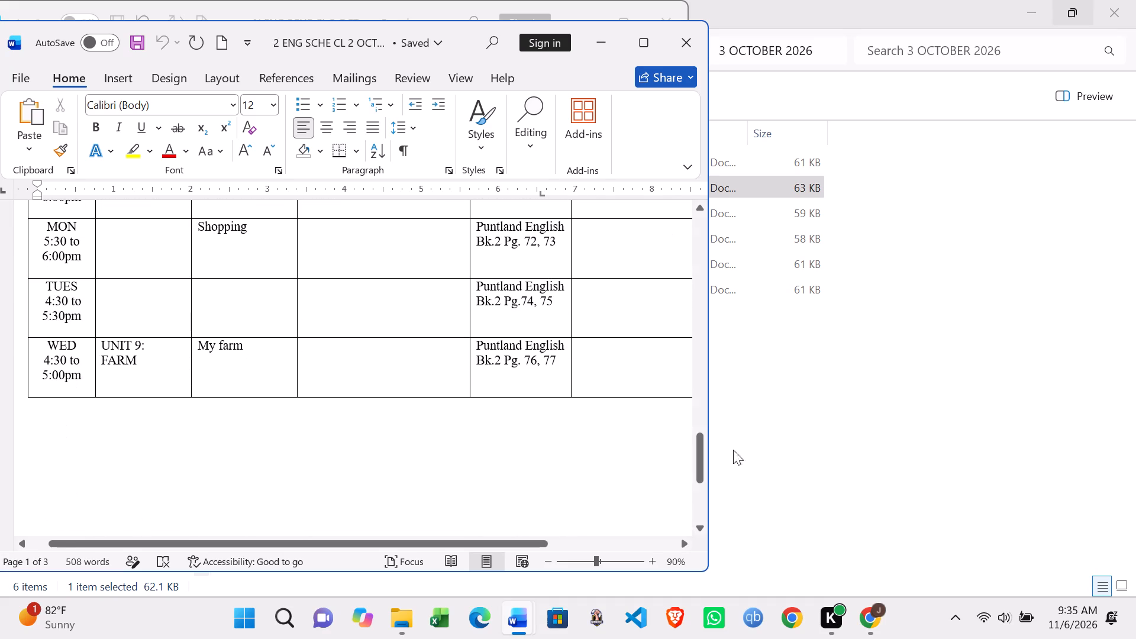
pyautogui.click(698, 243)
pyautogui.scroll(-1, 694, 185)
pyautogui.click(696, 43)
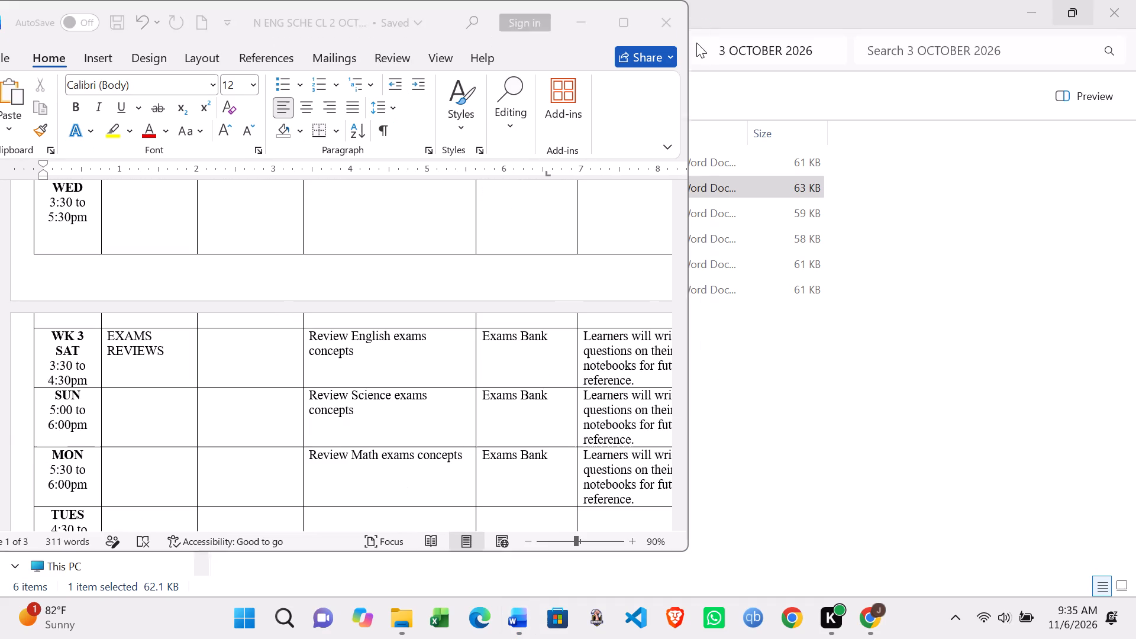
pyautogui.scroll(2, 696, 40)
pyautogui.click(818, 426)
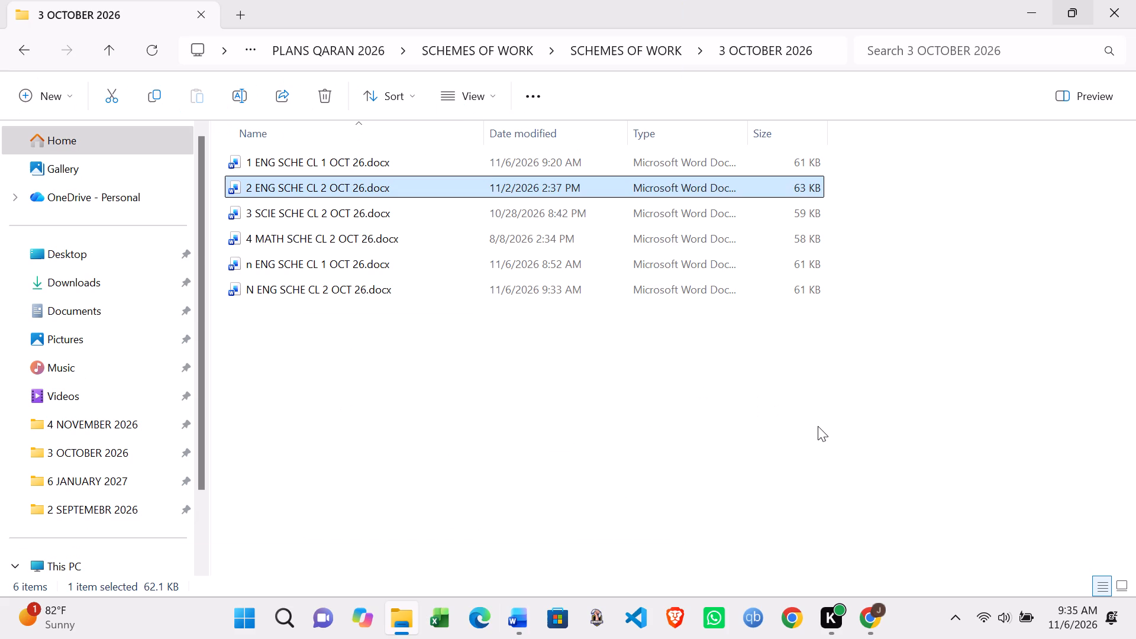
pyautogui.hscroll(-2, 818, 423)
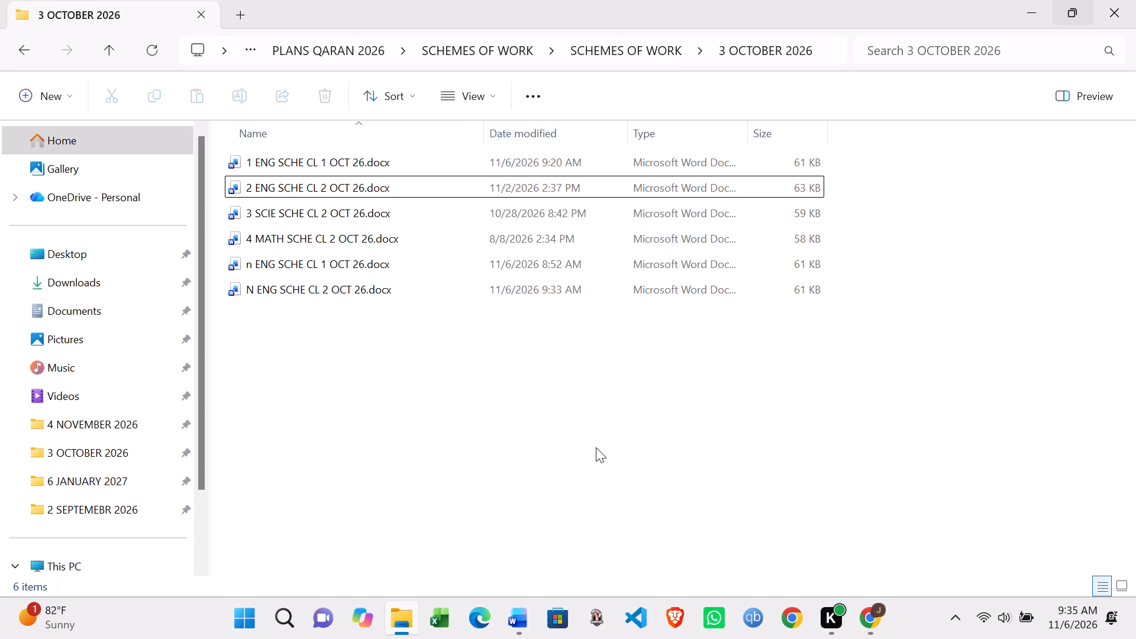
# Switch to the open "N ENG SCHE CL 2 OCT 26.docx", examine its rows from week 1 through week 4, and close the document.
pyautogui.hscroll(-1, 596, 447)
pyautogui.click(367, 283)
pyautogui.scroll(1, 367, 283)
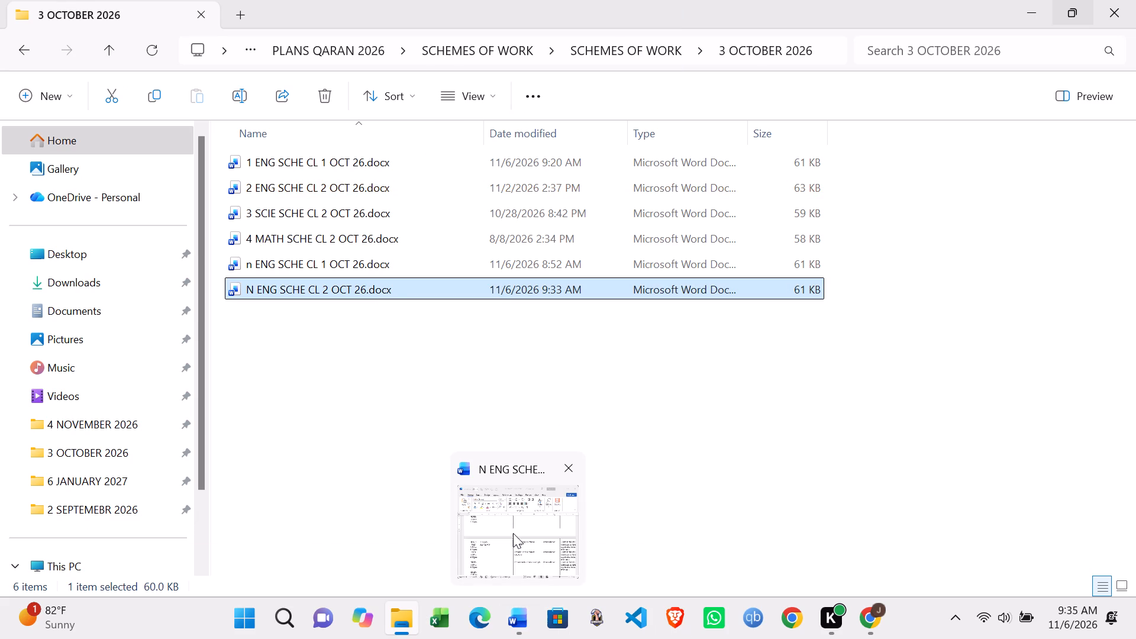
pyautogui.click(513, 530)
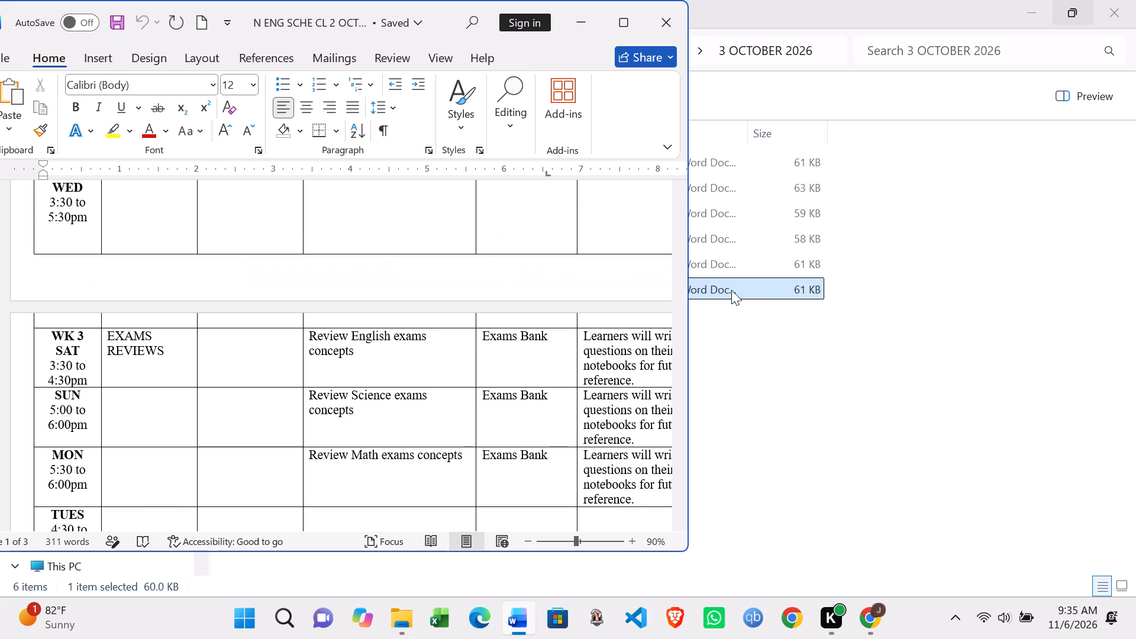
pyautogui.moveTo(680, 304); pyautogui.dragTo(695, 410)
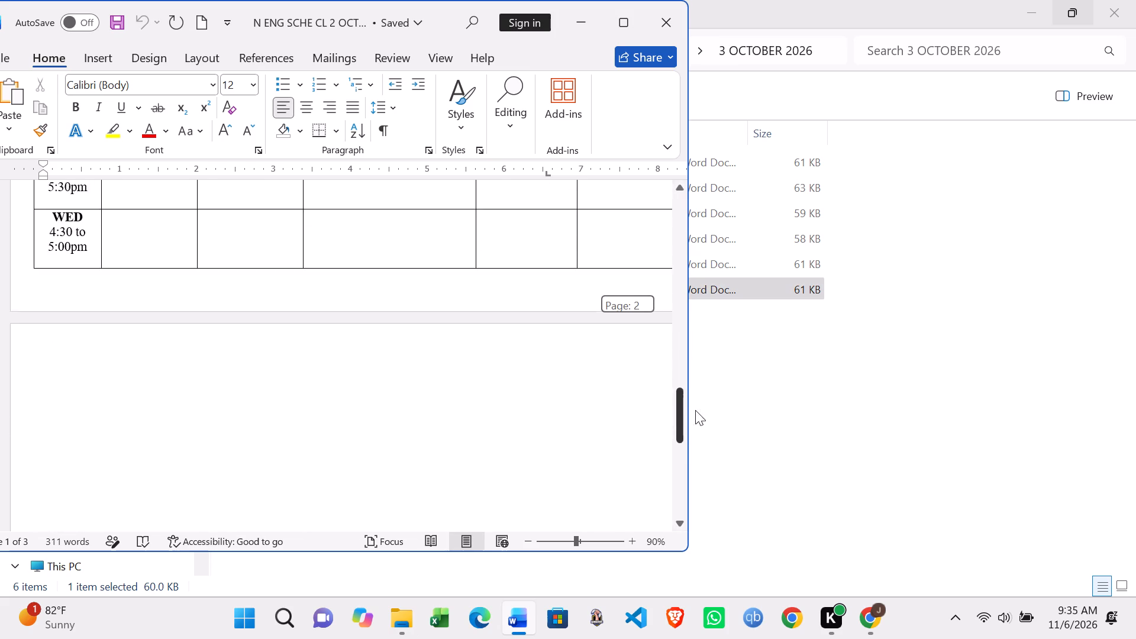
pyautogui.moveTo(695, 410); pyautogui.dragTo(659, 166)
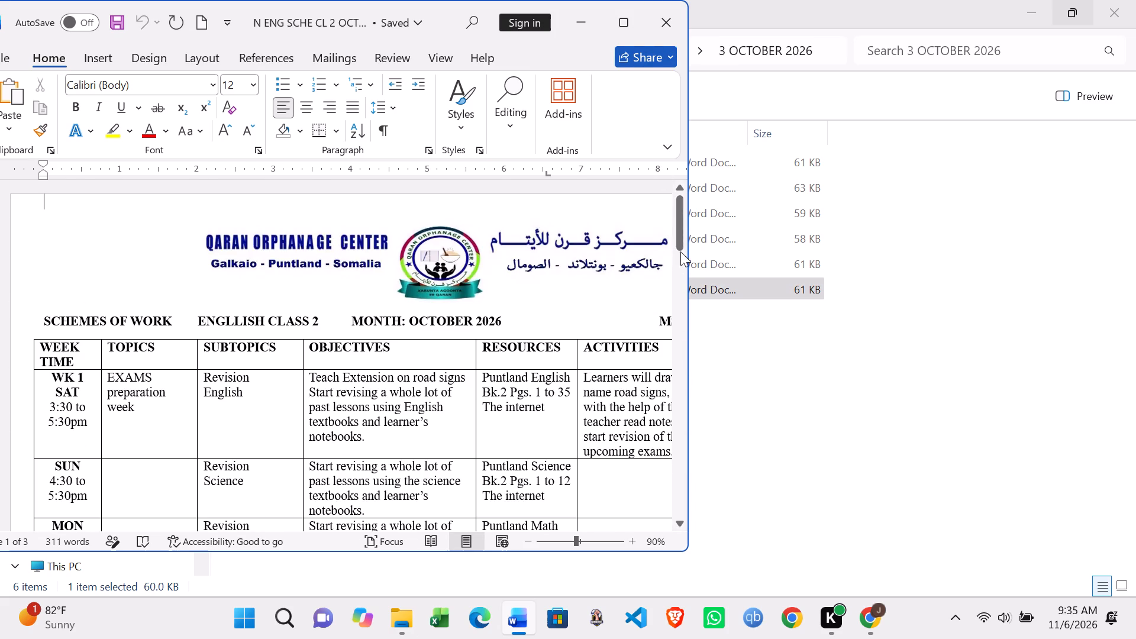
pyautogui.moveTo(679, 225); pyautogui.dragTo(684, 317)
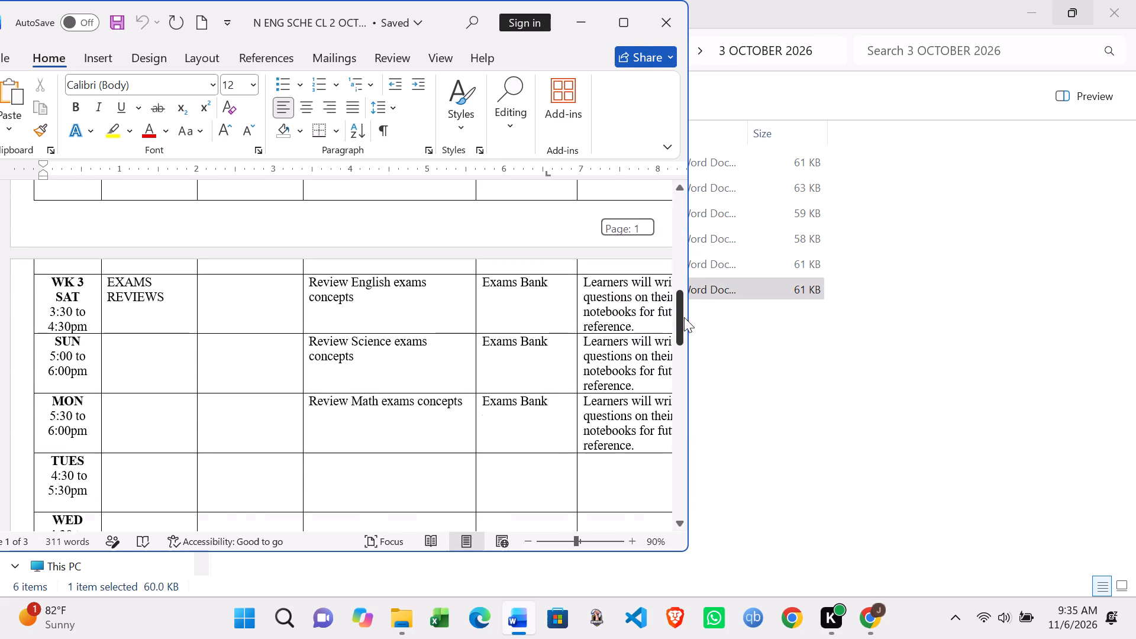
pyautogui.moveTo(684, 317); pyautogui.dragTo(690, 431)
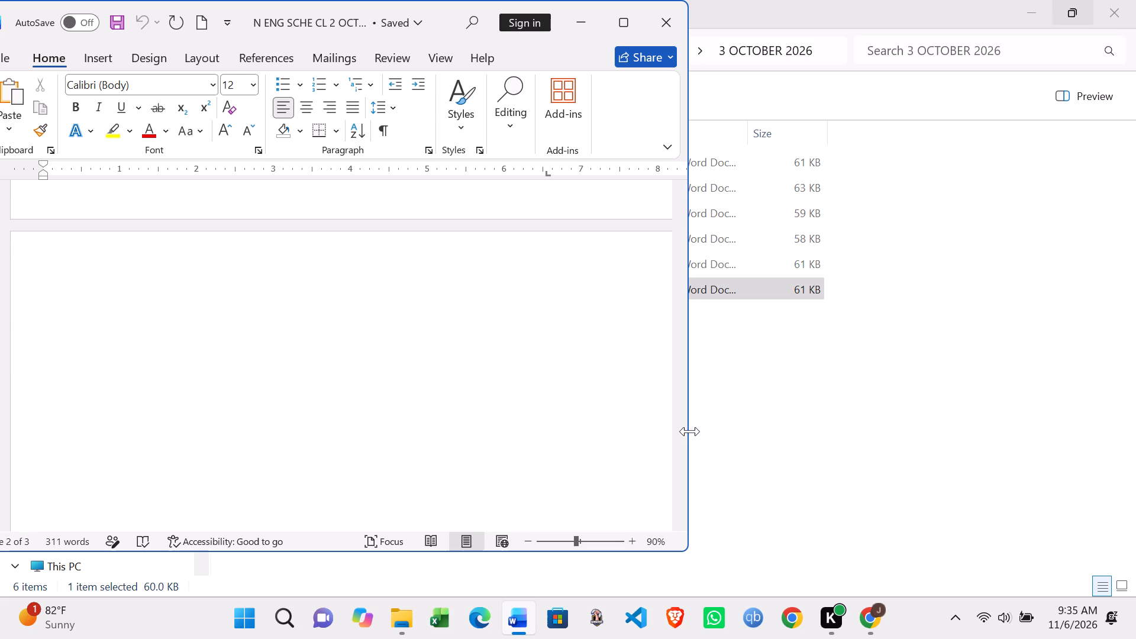
pyautogui.moveTo(679, 449); pyautogui.dragTo(664, 372)
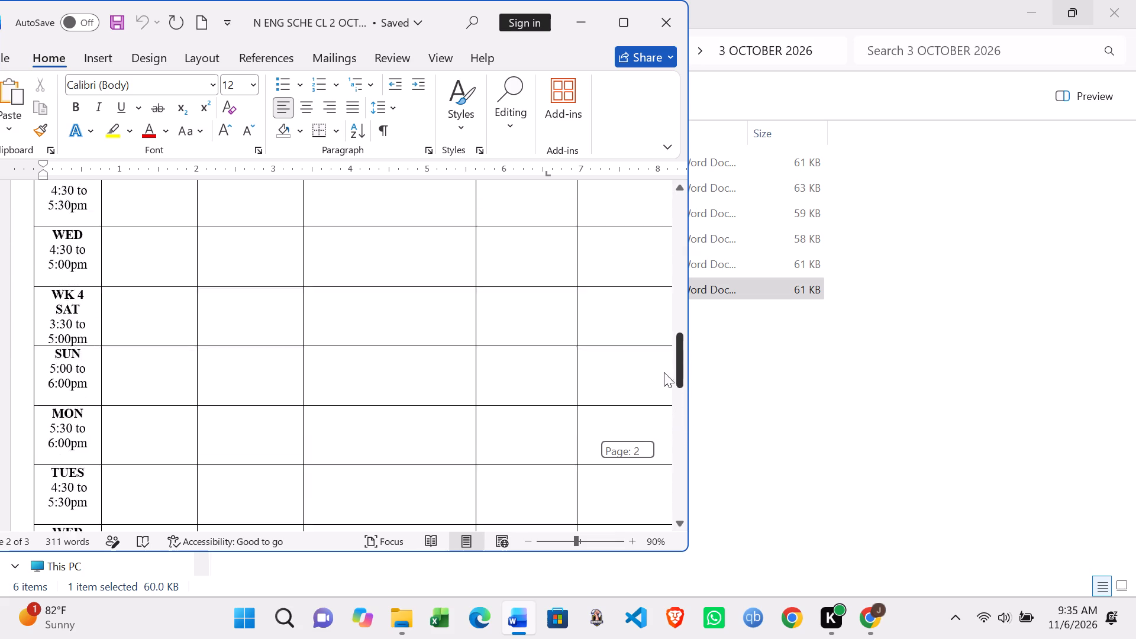
pyautogui.moveTo(664, 372); pyautogui.dragTo(663, 368)
pyautogui.scroll(-1, 661, 362)
pyautogui.click(660, 14)
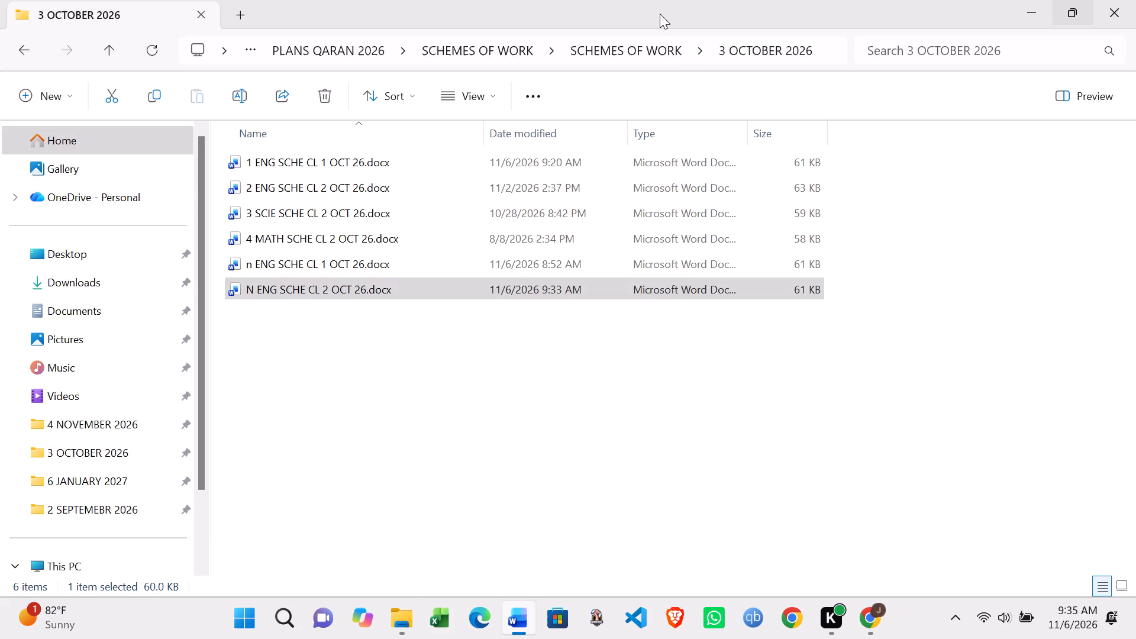
# Open "n ENG SCHE CL 1 OCT 26.docx" from the 3 OCTOBER 2026 folder, examine its week 1 to week 4 rows, and close it.
pyautogui.hscroll(-1, 660, 14)
pyautogui.scroll(1, 517, 88)
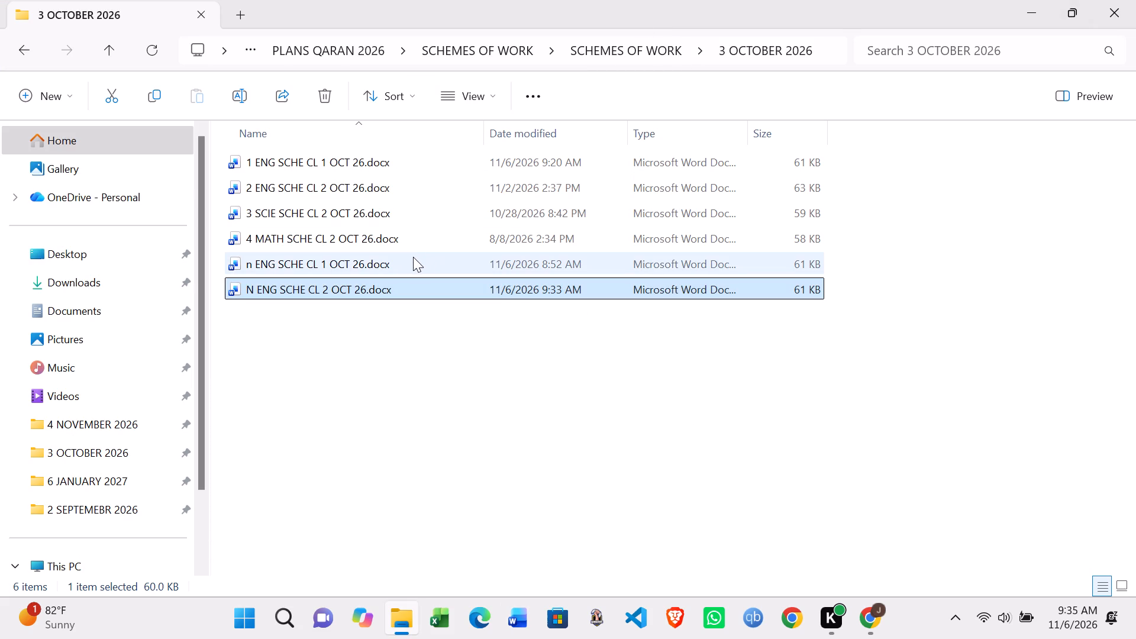
pyautogui.scroll(1, 413, 257)
pyautogui.click(409, 257)
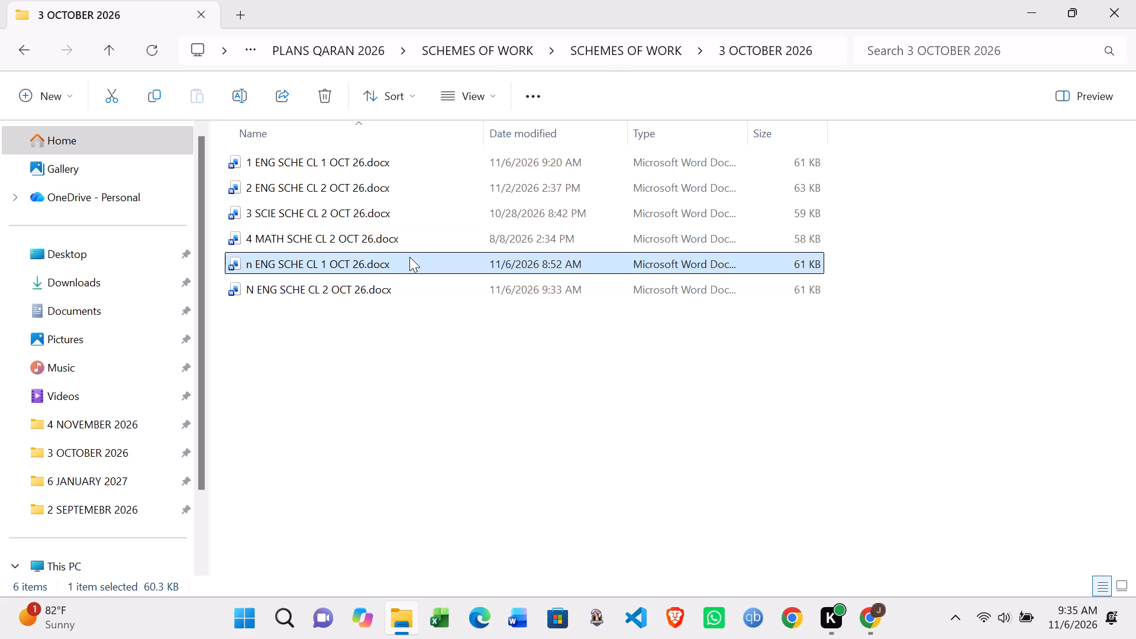
pyautogui.doubleClick(409, 267)
pyautogui.hscroll(1, 667, 238)
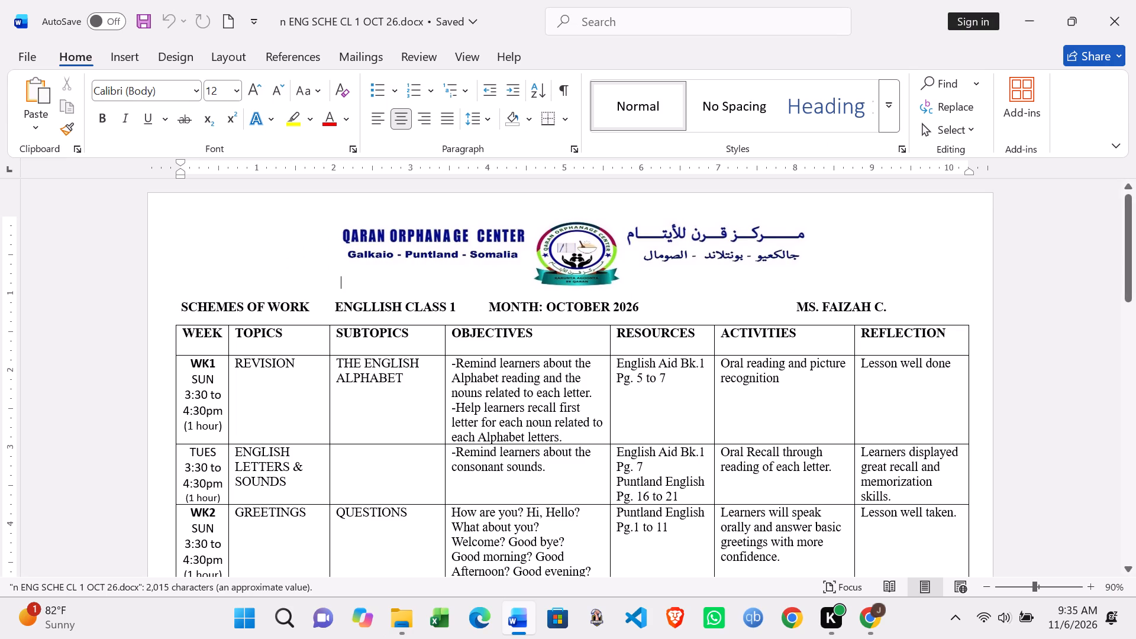
pyautogui.moveTo(1126, 228); pyautogui.dragTo(1135, 337)
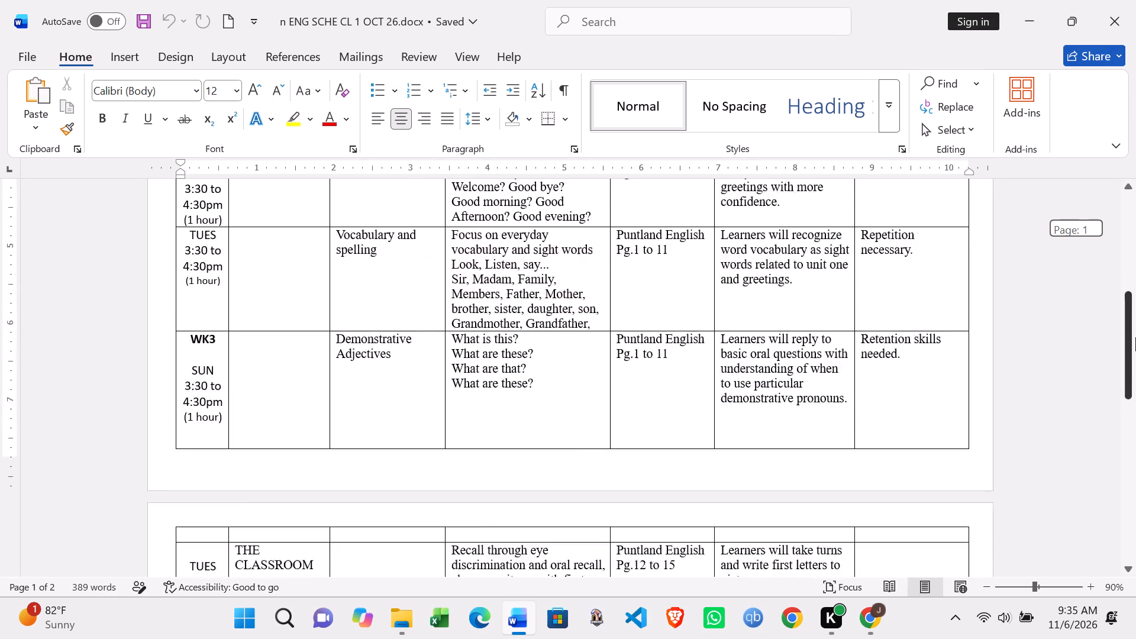
pyautogui.moveTo(1135, 337); pyautogui.dragTo(1135, 437)
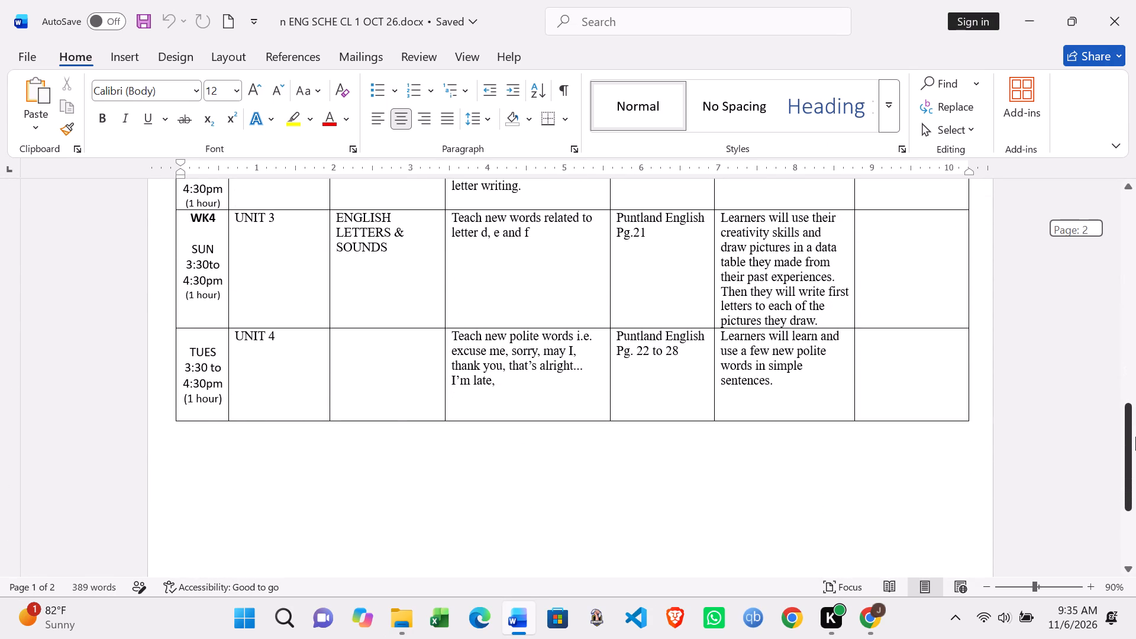
pyautogui.moveTo(1135, 437); pyautogui.dragTo(1112, 279)
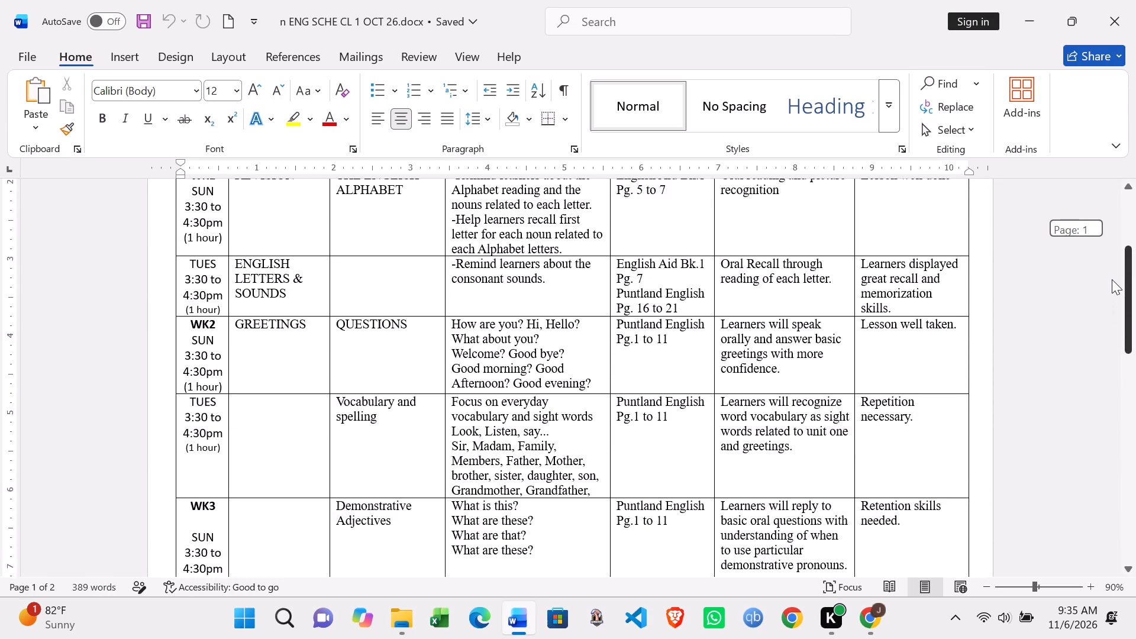
pyautogui.moveTo(1112, 279); pyautogui.dragTo(1111, 246)
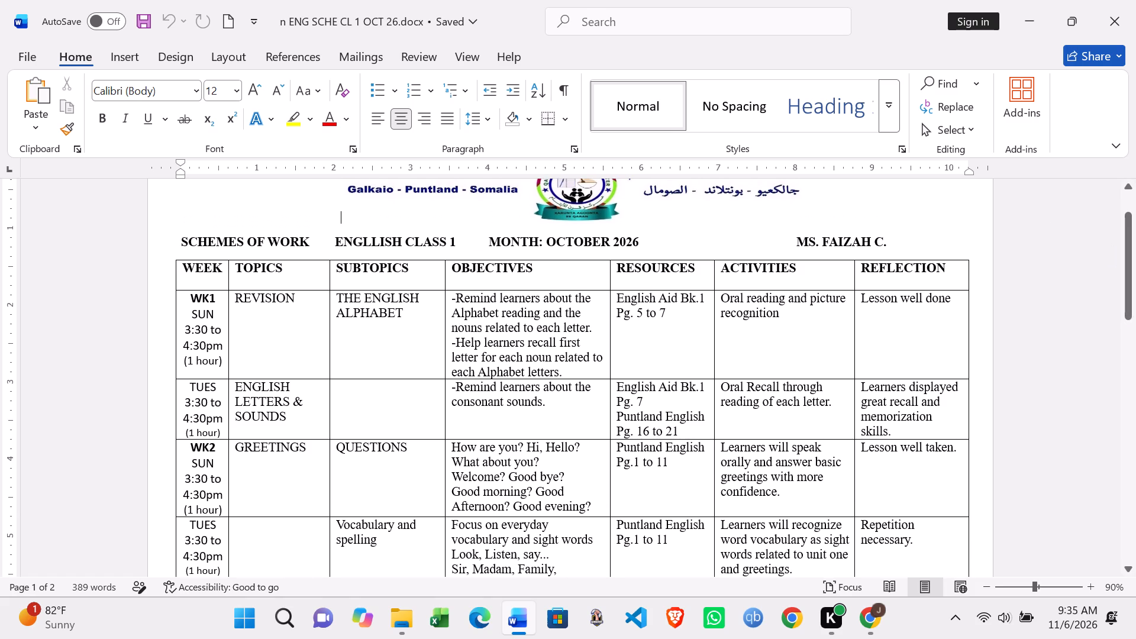
pyautogui.click(1109, 18)
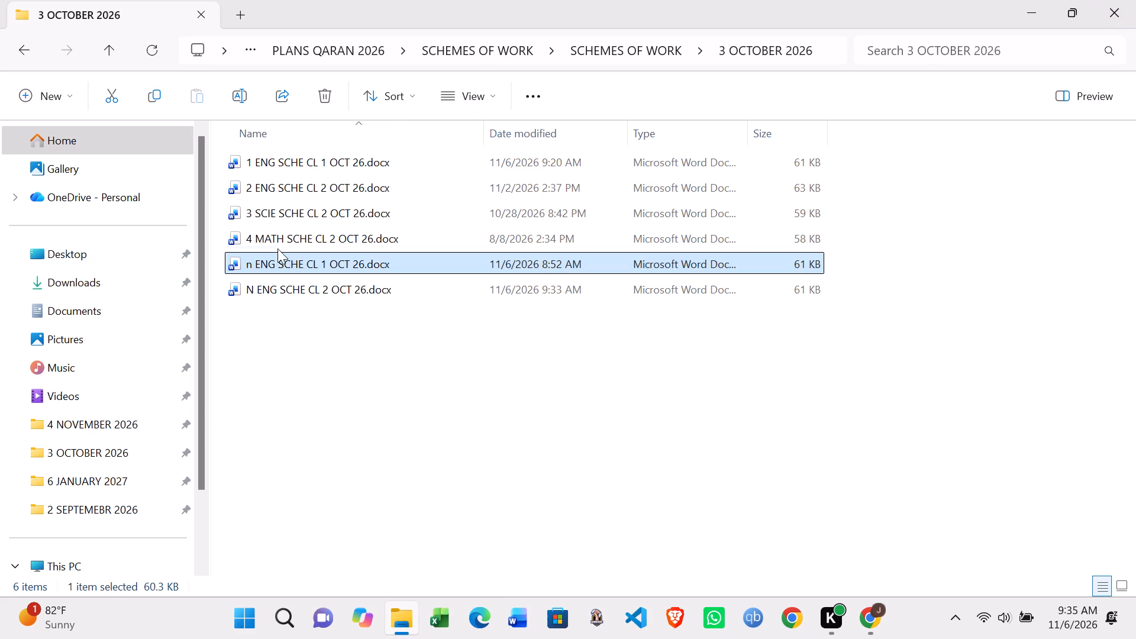
# Open "2 ENG SCHE CL 2 OCT 26.docx", examine its topics and resources from week 1 through the last week 4 row, and close it.
pyautogui.doubleClick(273, 187)
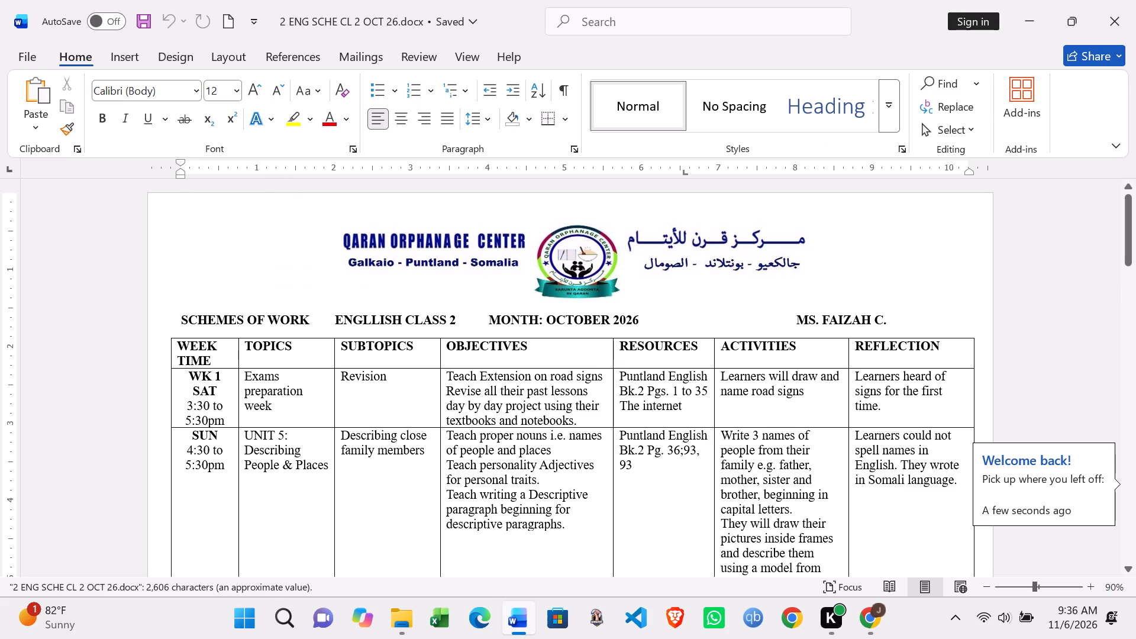
pyautogui.moveTo(1132, 231); pyautogui.dragTo(1134, 237)
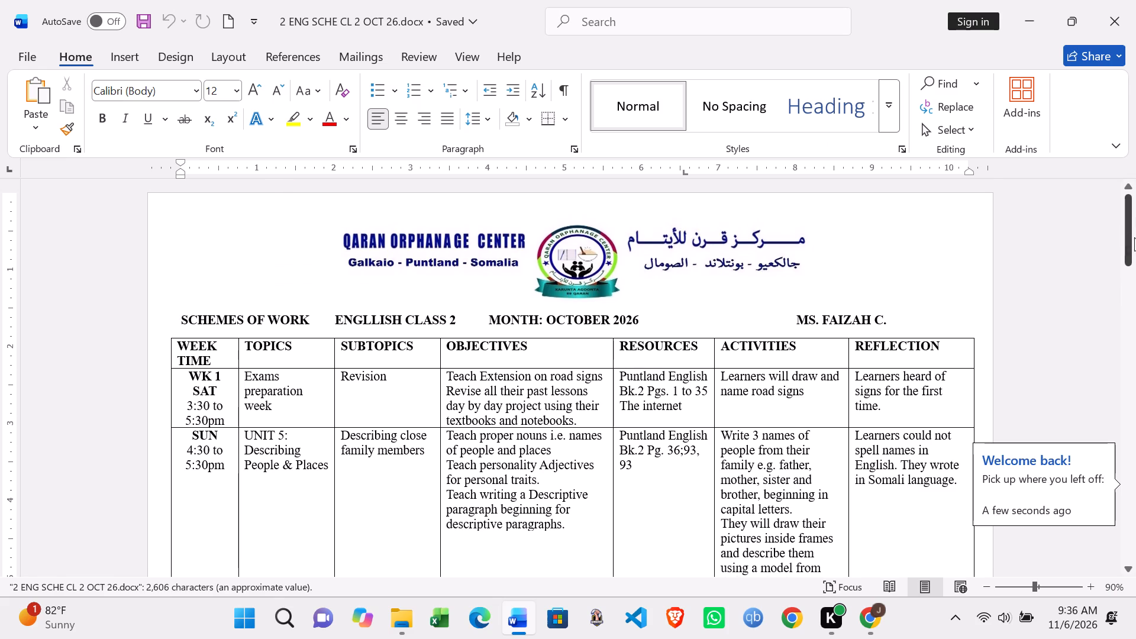
pyautogui.moveTo(1134, 237); pyautogui.dragTo(1135, 378)
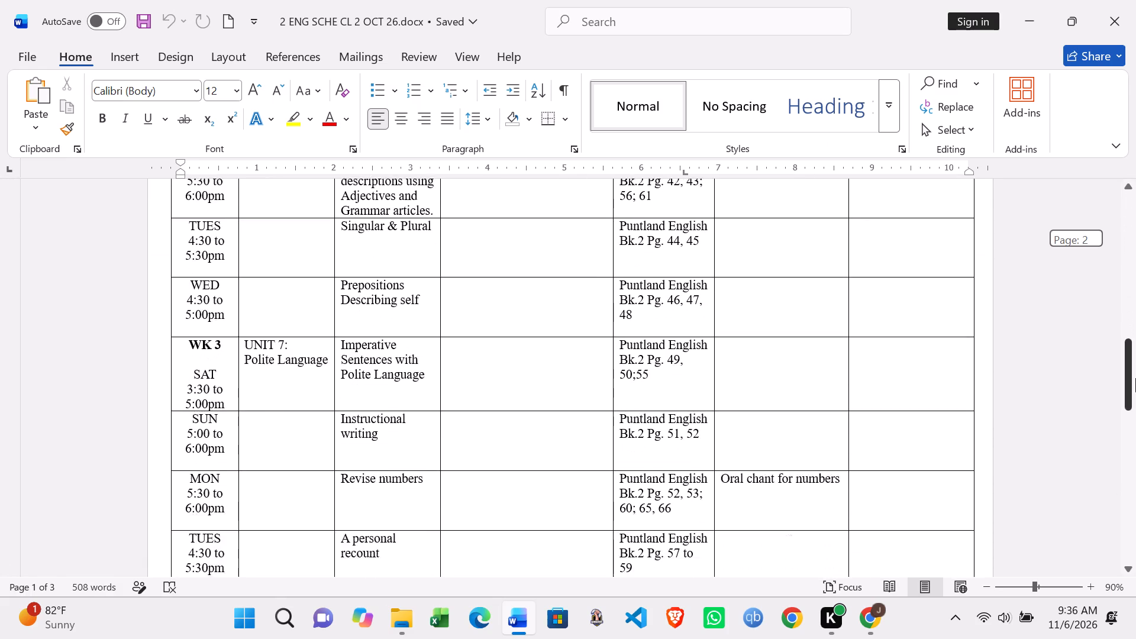
pyautogui.moveTo(1135, 378); pyautogui.dragTo(1135, 459)
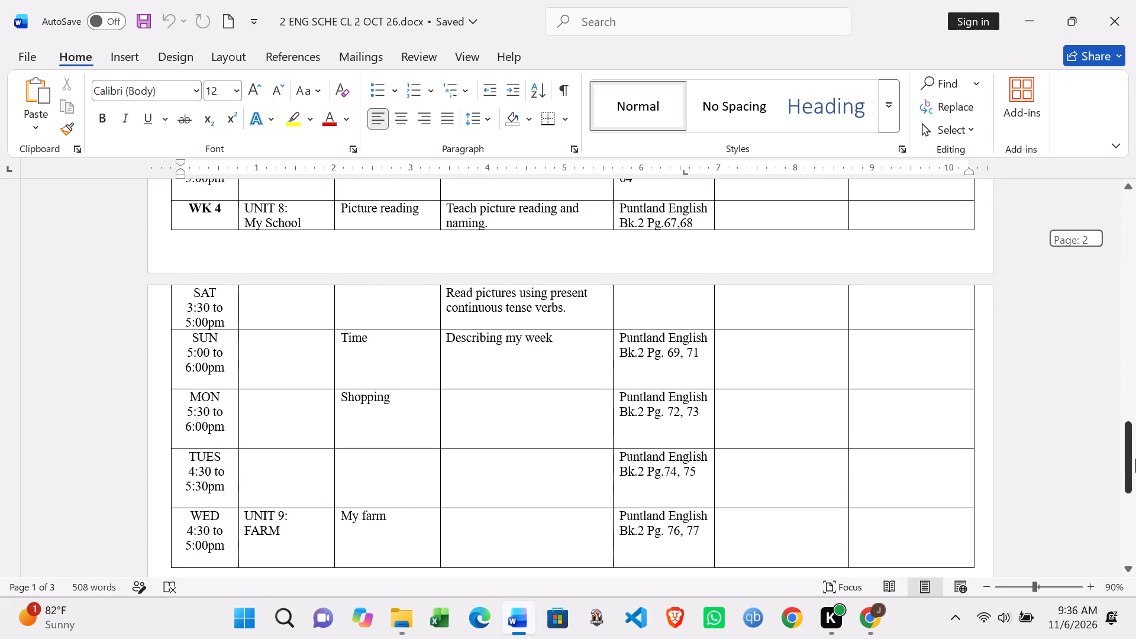
pyautogui.moveTo(1135, 459); pyautogui.dragTo(1135, 474)
pyautogui.scroll(-2, 1124, 425)
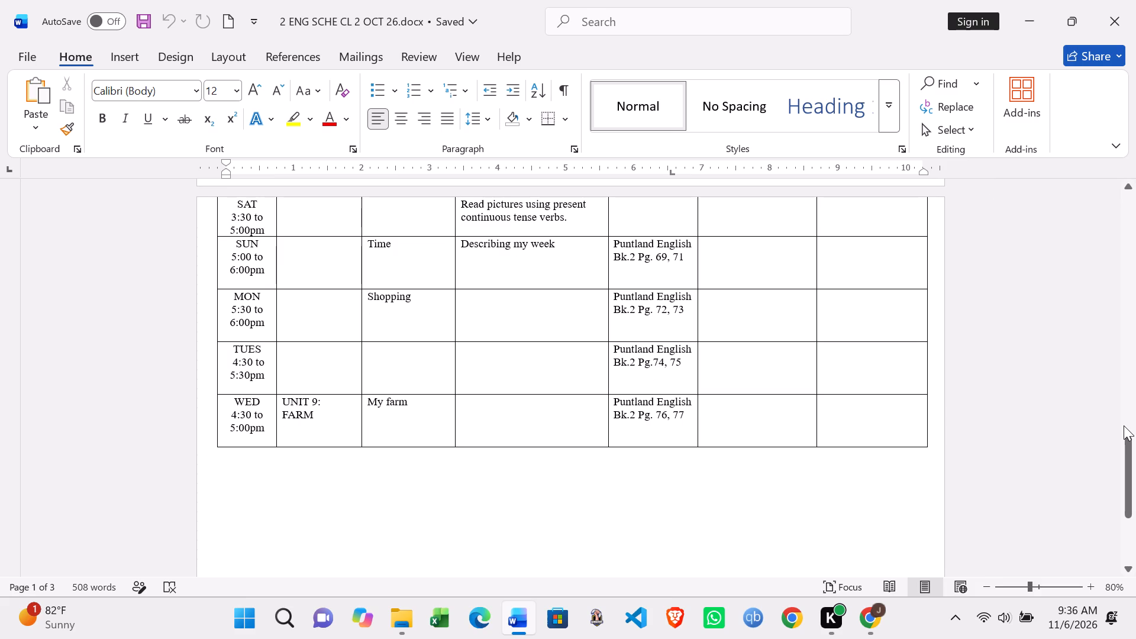
pyautogui.scroll(-3, 1124, 425)
pyautogui.scroll(-1, 844, 350)
pyautogui.click(1111, 24)
# Reopen "N ENG SCHE CL 2 OCT 26.docx", check its exam preparation, exams week and exam review rows, and close the document.
pyautogui.hscroll(-1, 1111, 24)
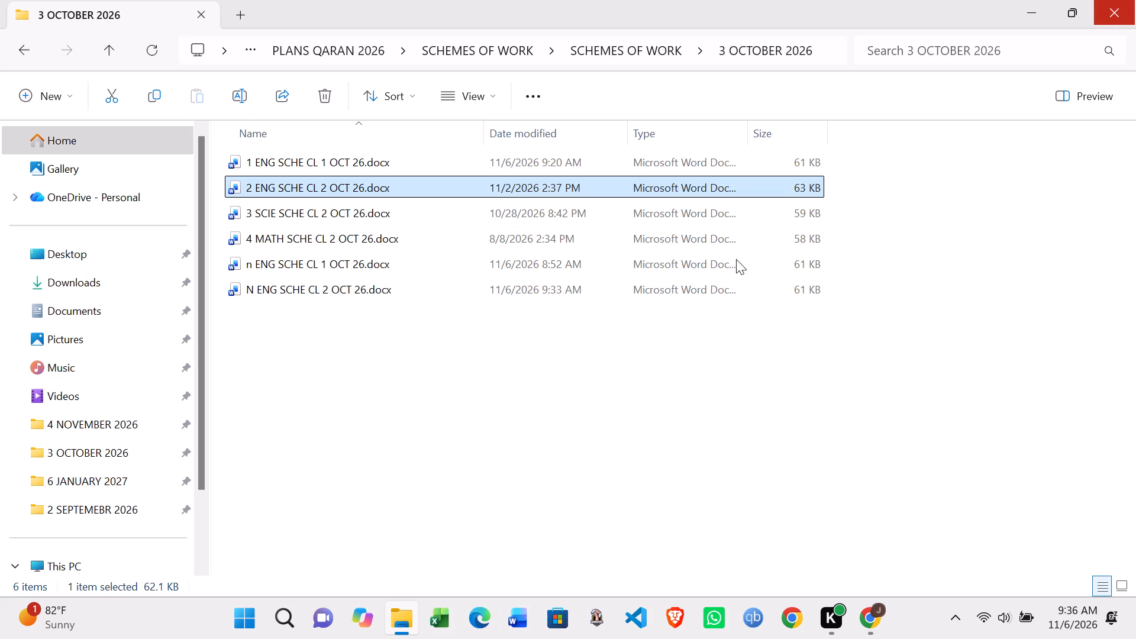
pyautogui.hscroll(-2, 736, 259)
pyautogui.doubleClick(418, 288)
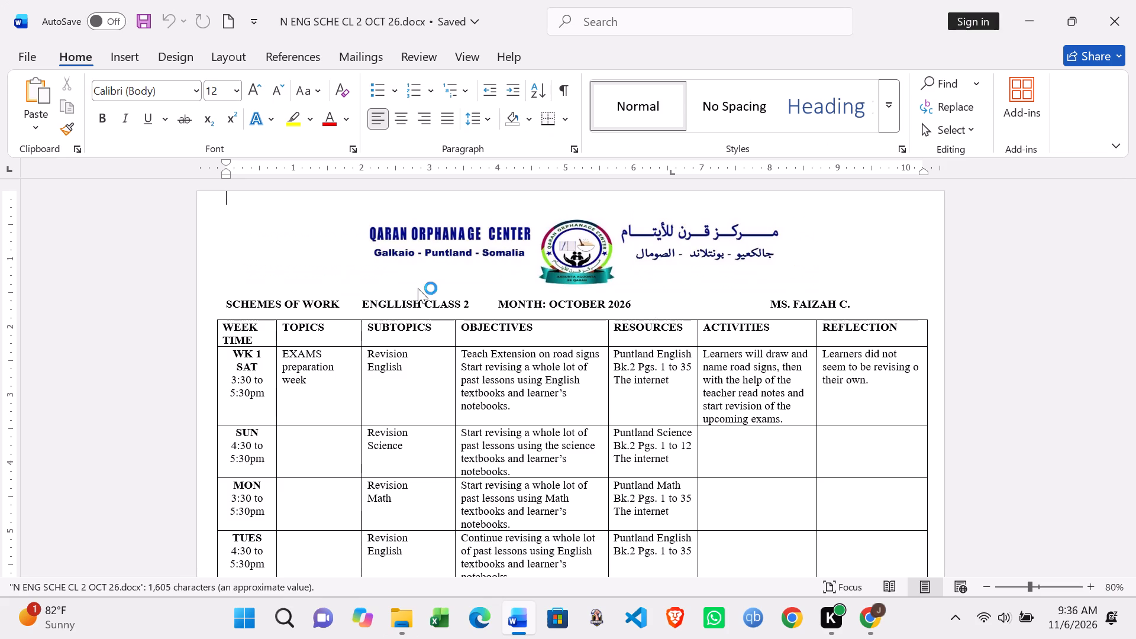
pyautogui.hscroll(2, 418, 288)
pyautogui.moveTo(1131, 235); pyautogui.dragTo(1135, 337)
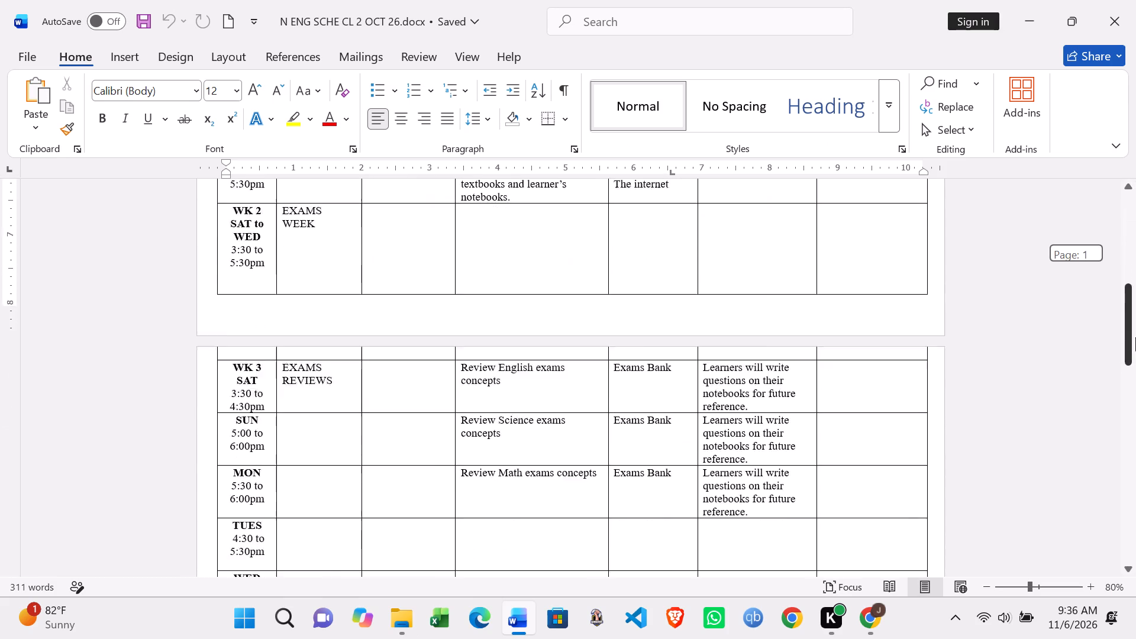
pyautogui.moveTo(1135, 337); pyautogui.dragTo(1109, 247)
pyautogui.scroll(-1, 1109, 246)
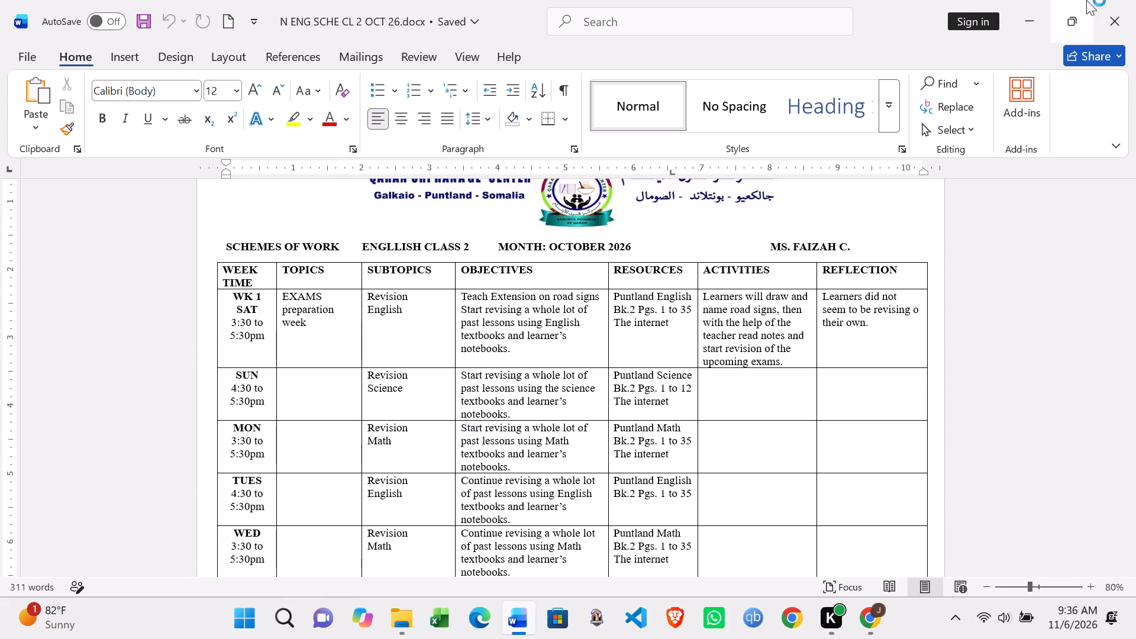
pyautogui.click(1106, 20)
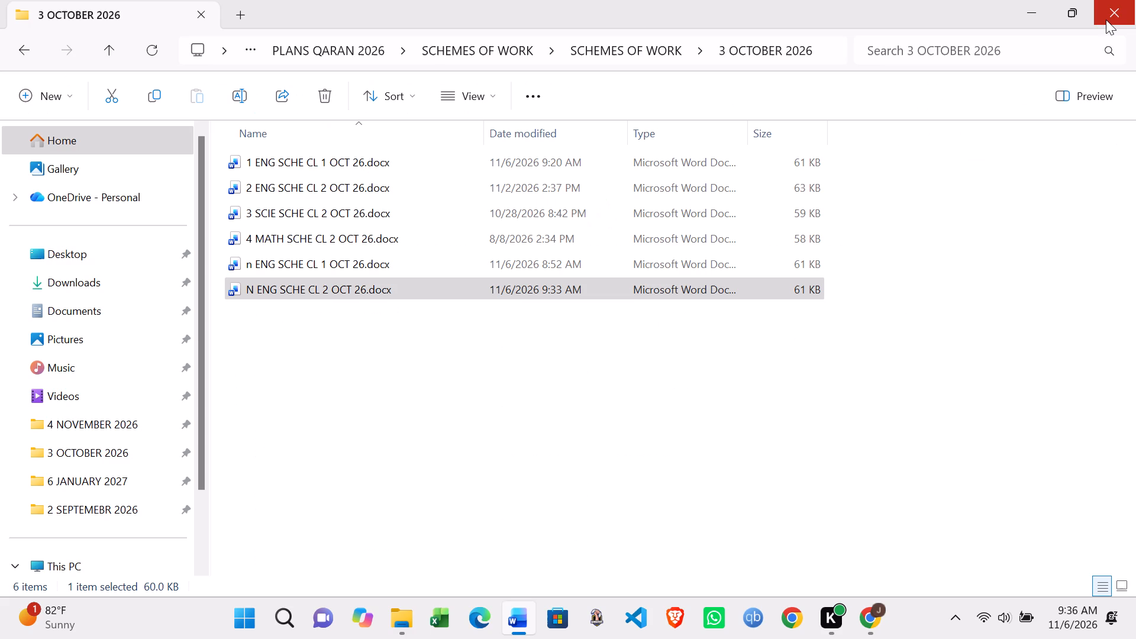
# Reopen "2 ENG SCHE CL 2 OCT 26.docx", read the heading and the first week 1 rows, and close it.
pyautogui.hscroll(-2, 1106, 20)
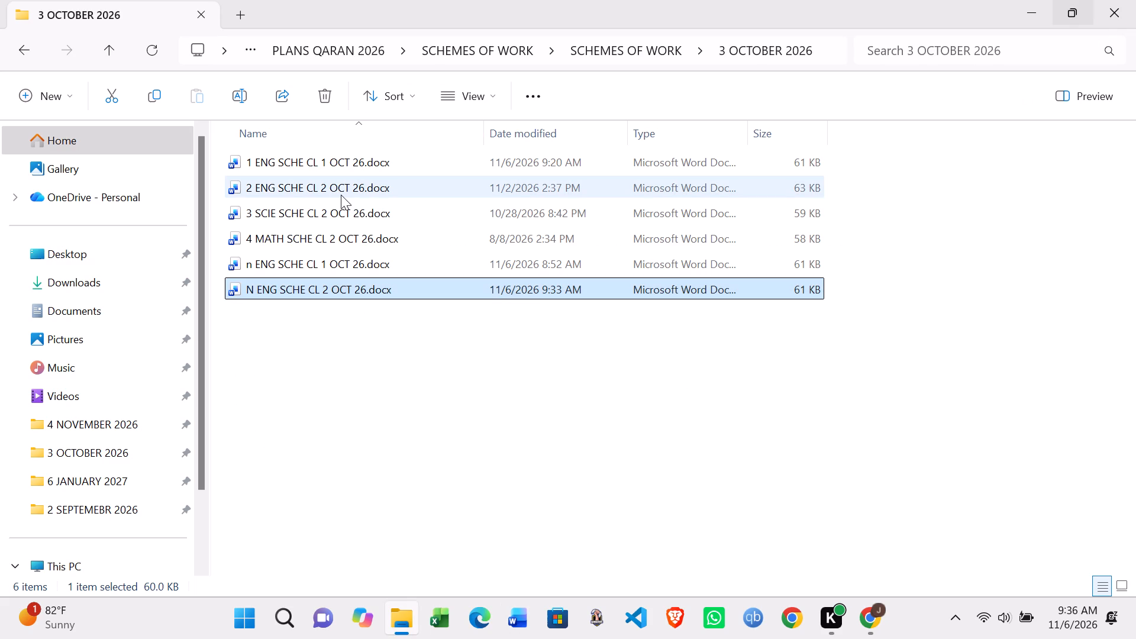
pyautogui.doubleClick(341, 195)
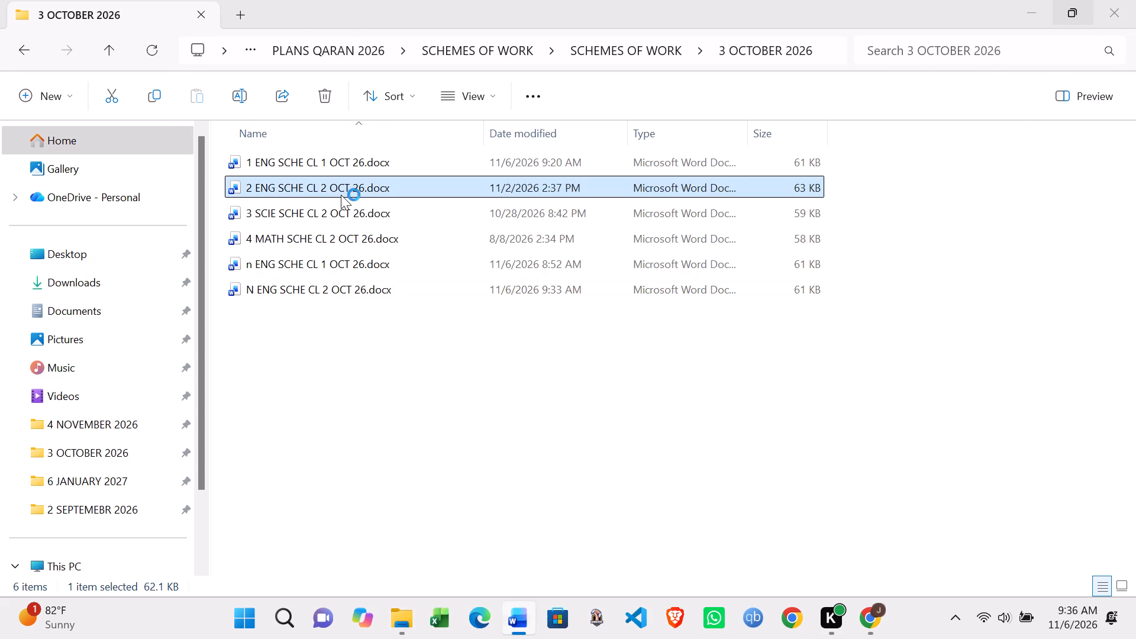
pyautogui.hscroll(1, 367, 193)
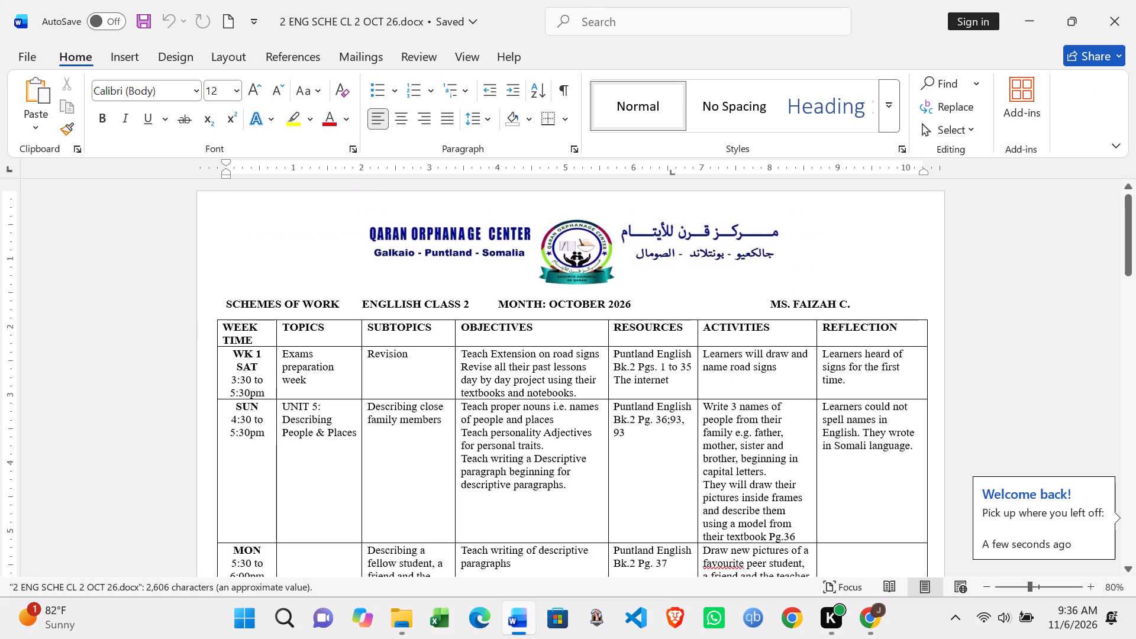
pyautogui.hscroll(1, 786, 329)
pyautogui.click(1090, 581)
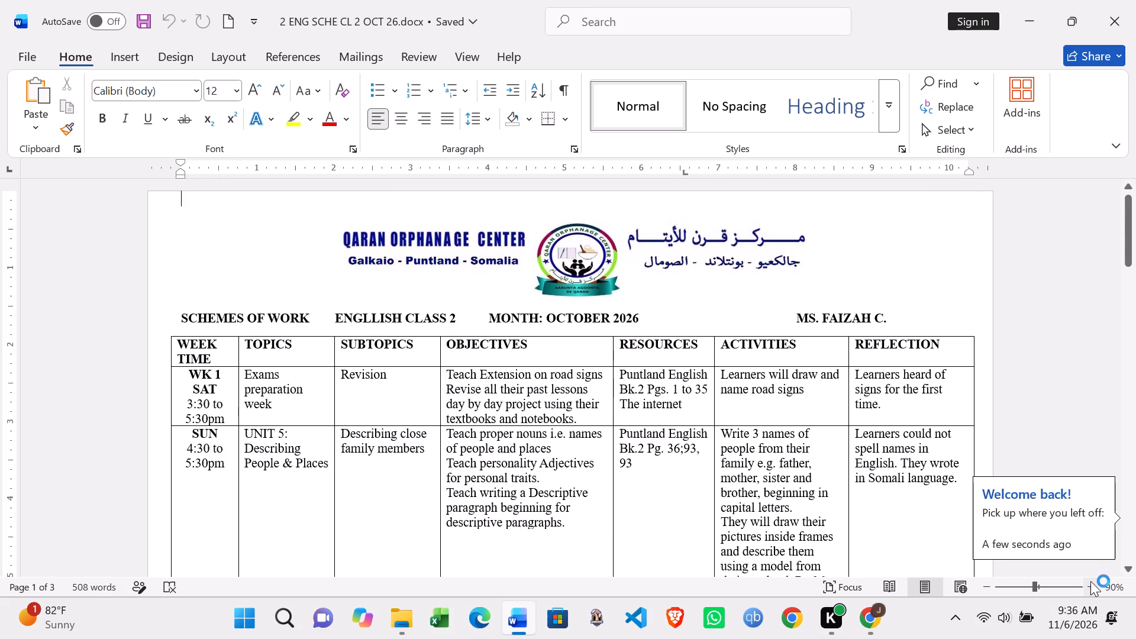
pyautogui.click(1090, 581)
pyautogui.hscroll(-1, 1087, 578)
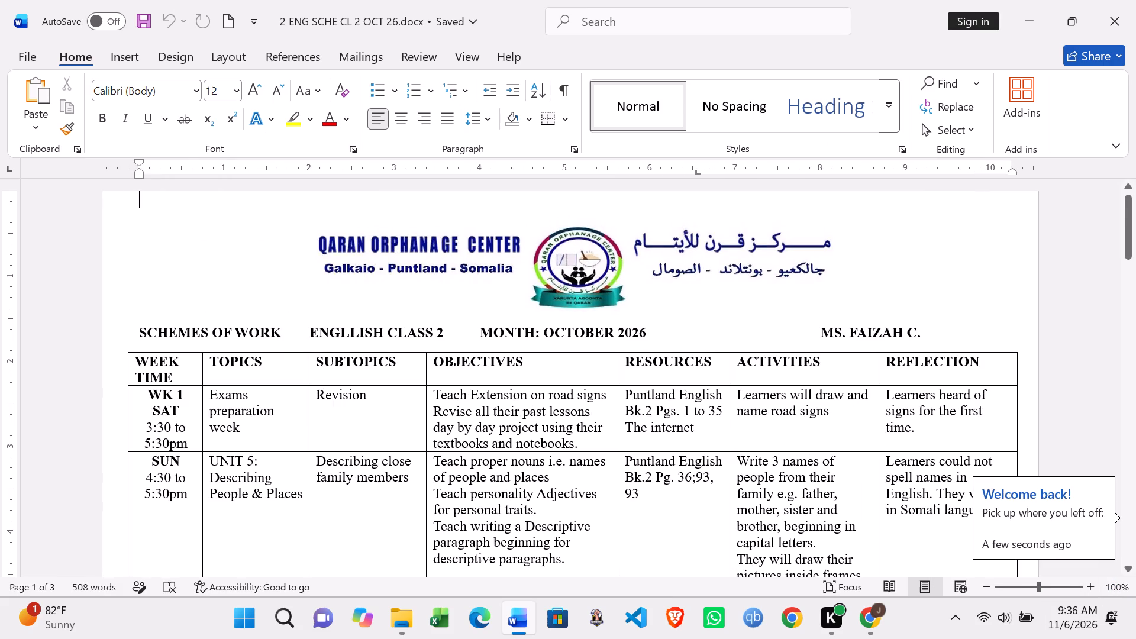
pyautogui.hscroll(-1, 845, 449)
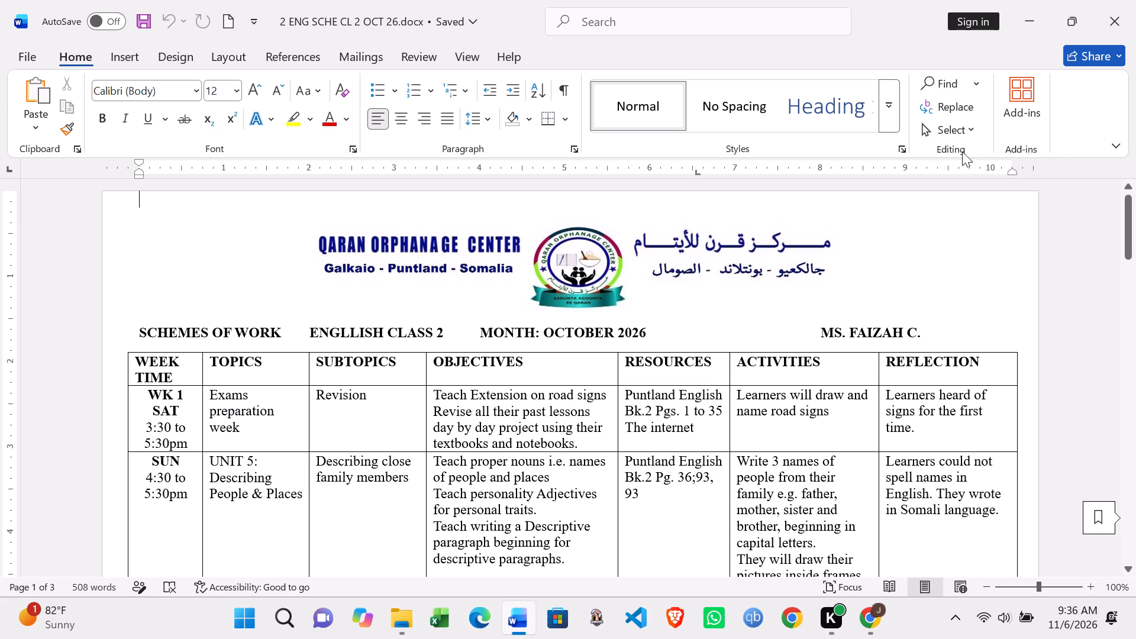
pyautogui.click(1120, 18)
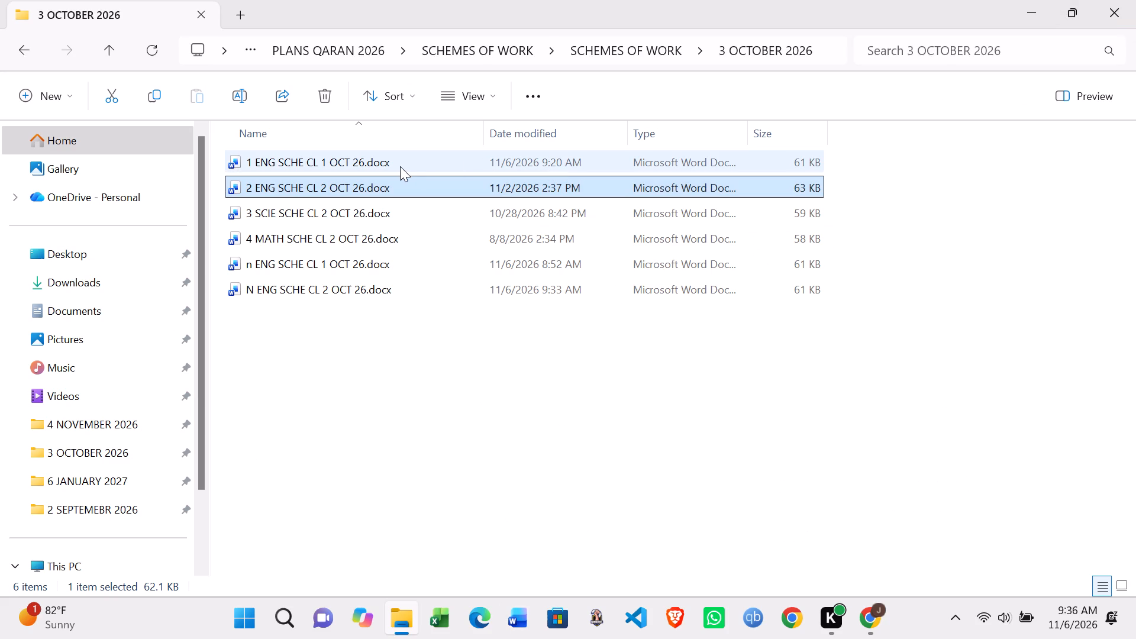
# Open "1 ENG SCHE CL 1 OCT 26.docx", check its heading and first week 1 rows, and close it without changing the page setup.
pyautogui.doubleClick(398, 166)
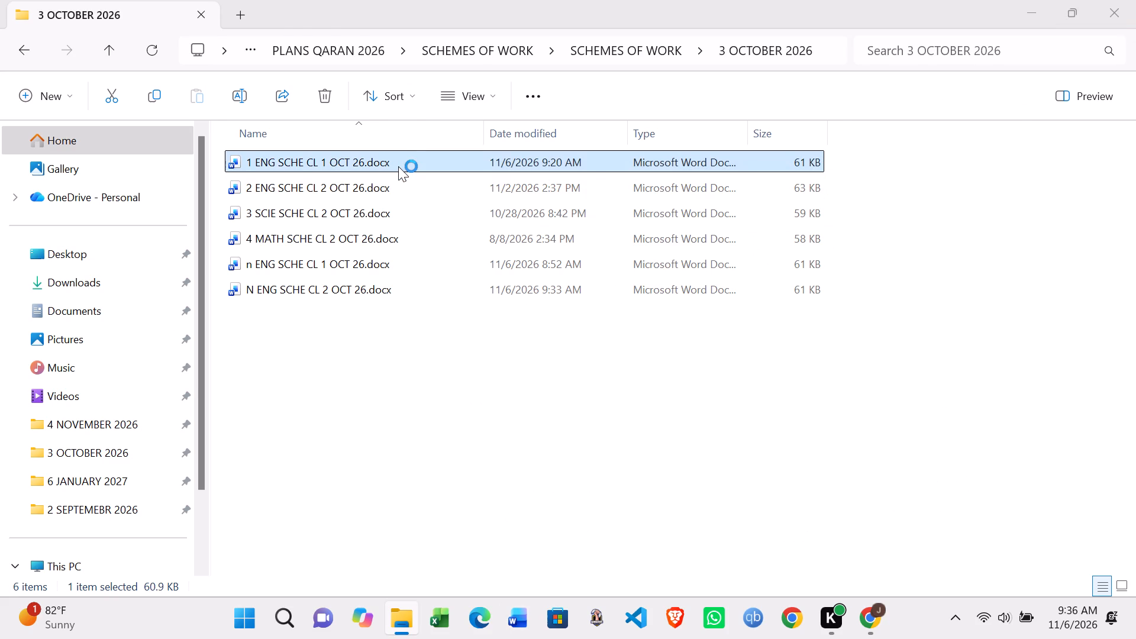
pyautogui.doubleClick(398, 166)
pyautogui.hscroll(1, 398, 166)
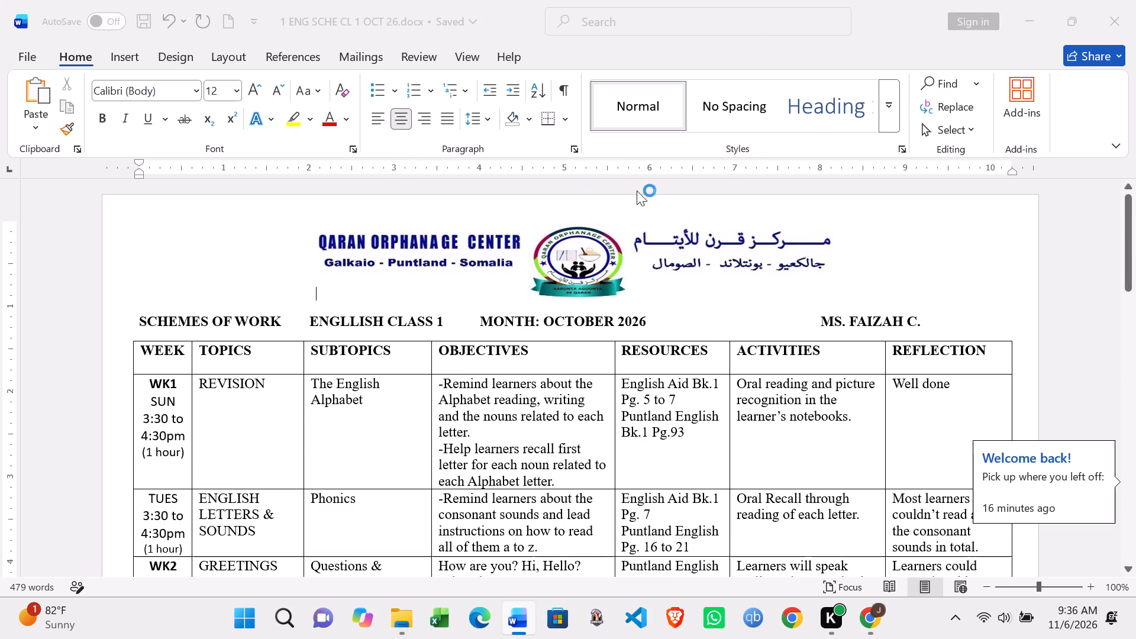
pyautogui.hscroll(2, 637, 191)
pyautogui.click(1021, 219)
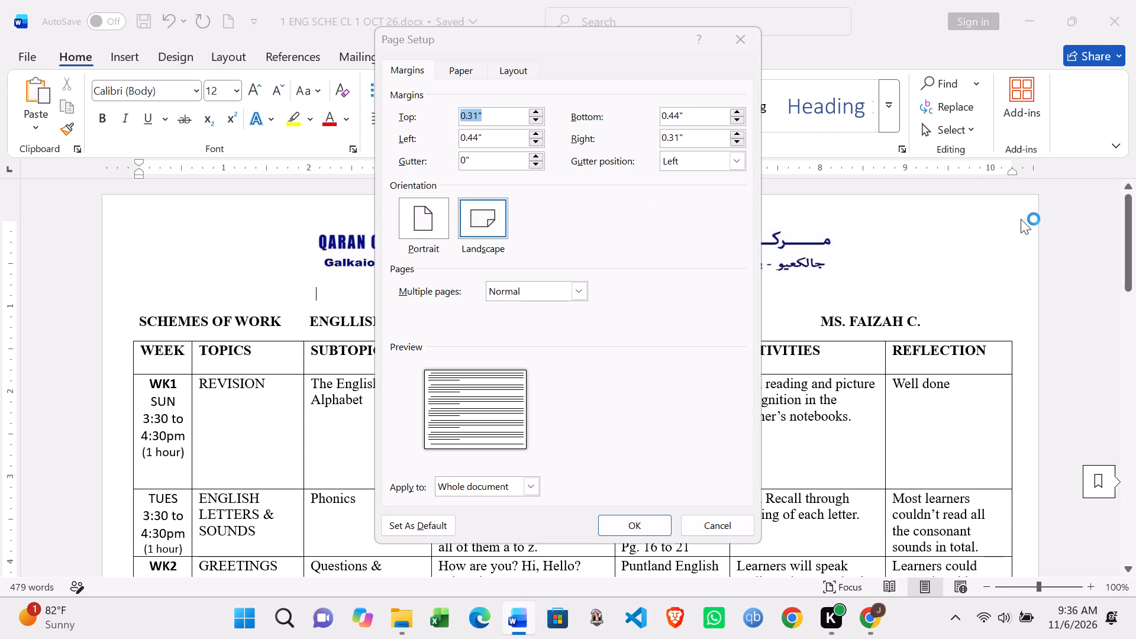
pyautogui.scroll(2, 351, 638)
pyautogui.scroll(-1, 354, 638)
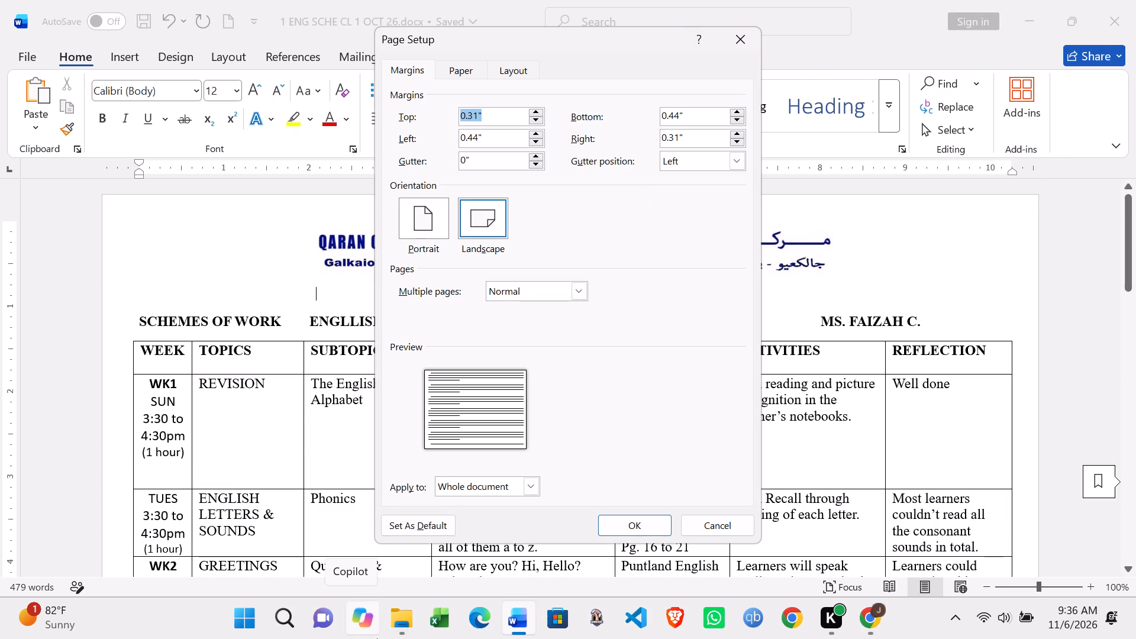
pyautogui.scroll(-1, 377, 638)
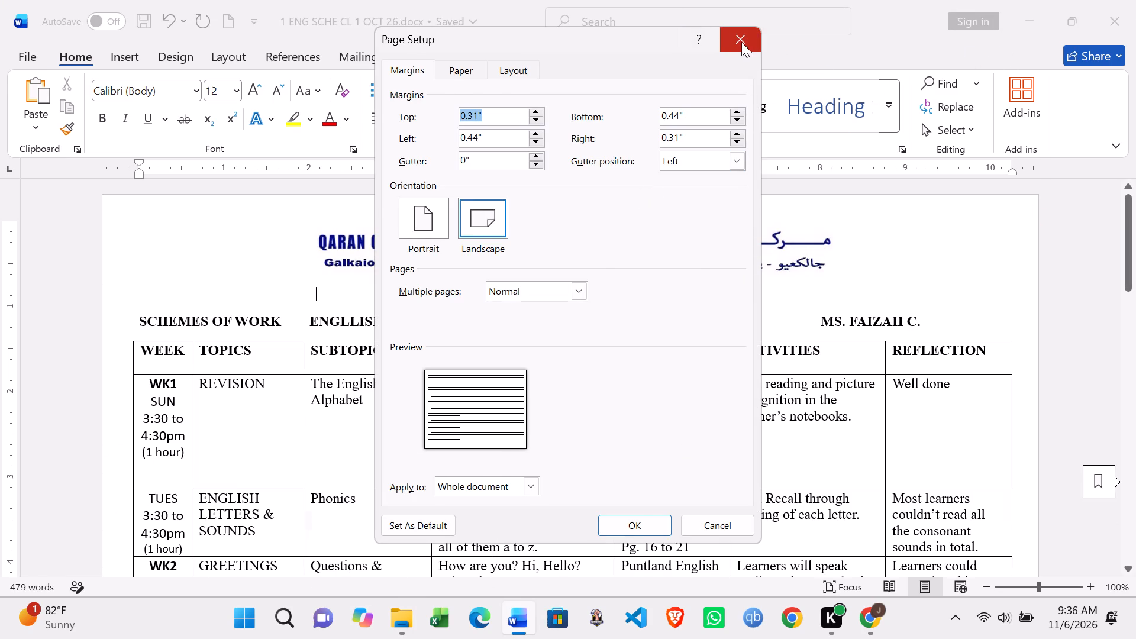
pyautogui.click(741, 42)
pyautogui.hscroll(1, 741, 42)
pyautogui.click(1122, 20)
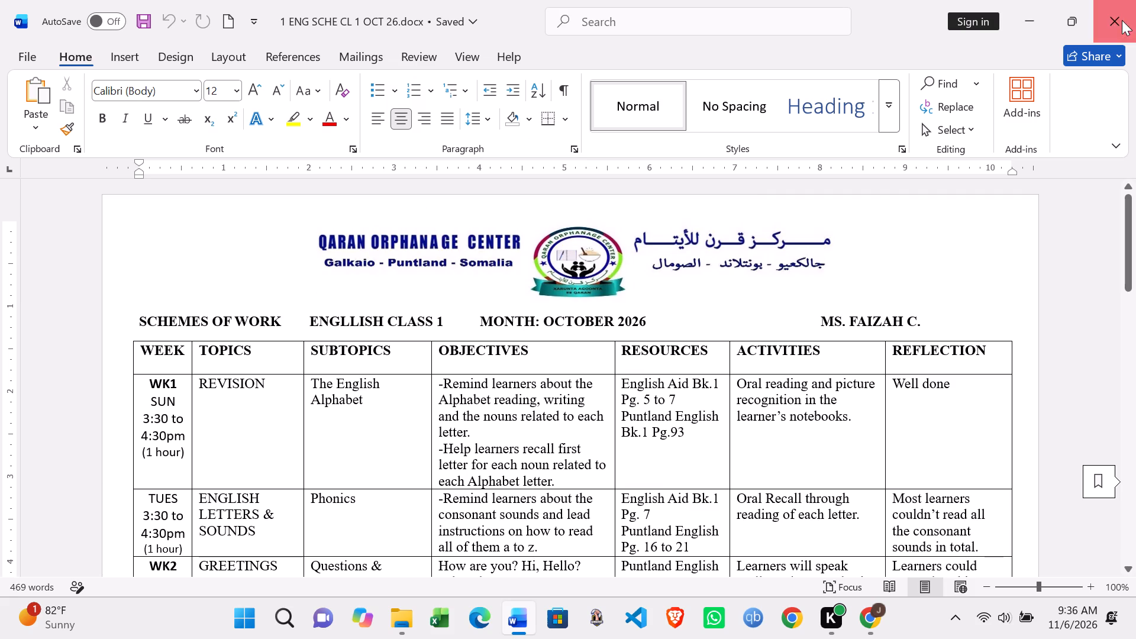
# Open "UPL 1 ENG SCHE CL 1 SEPT 26.docx" from the 2 SEPTEMEBR 2026 folder, check its heading and week 1 rows, and close it.
pyautogui.hscroll(-2, 1122, 20)
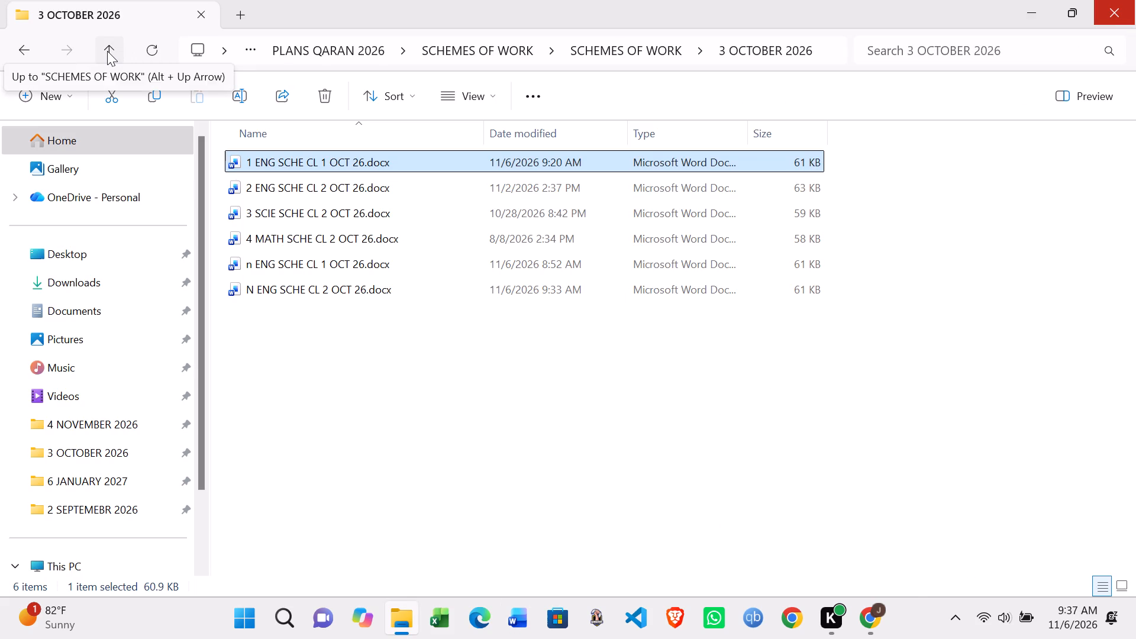
pyautogui.hscroll(-1, 107, 51)
pyautogui.click(107, 51)
pyautogui.hscroll(1, 117, 57)
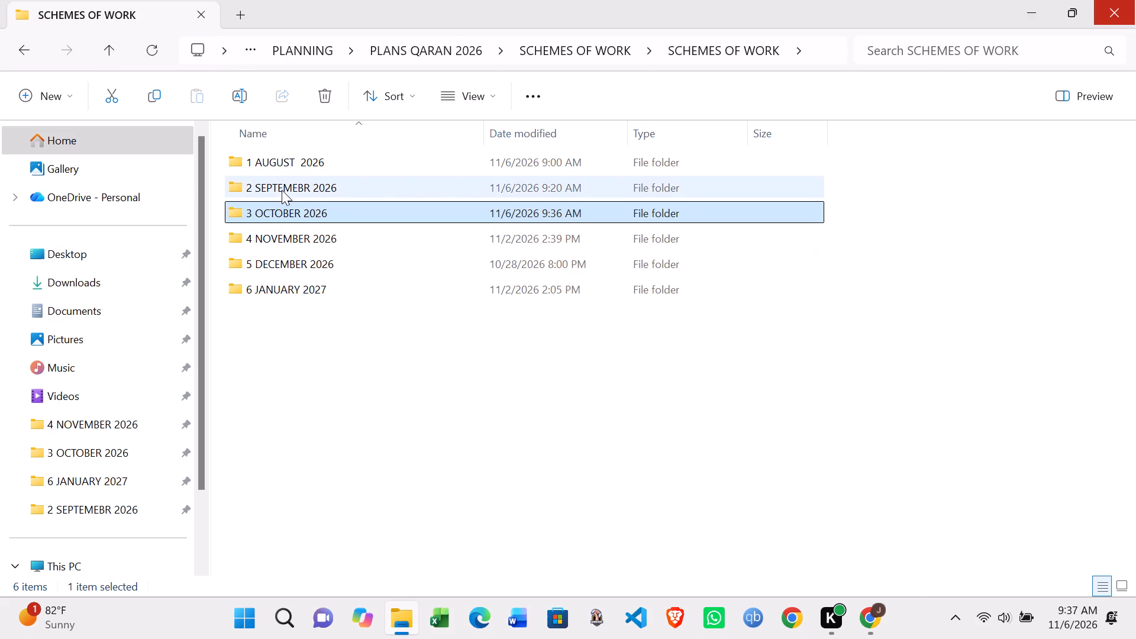
pyautogui.hscroll(1, 282, 190)
pyautogui.doubleClick(282, 190)
pyautogui.click(282, 190)
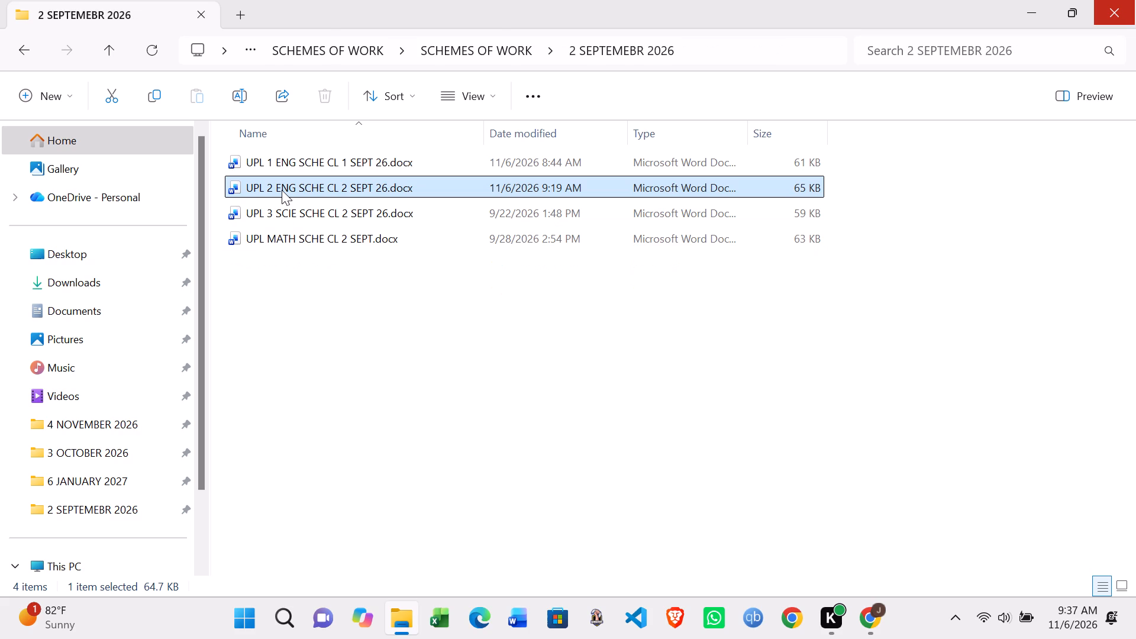
pyautogui.click(282, 162)
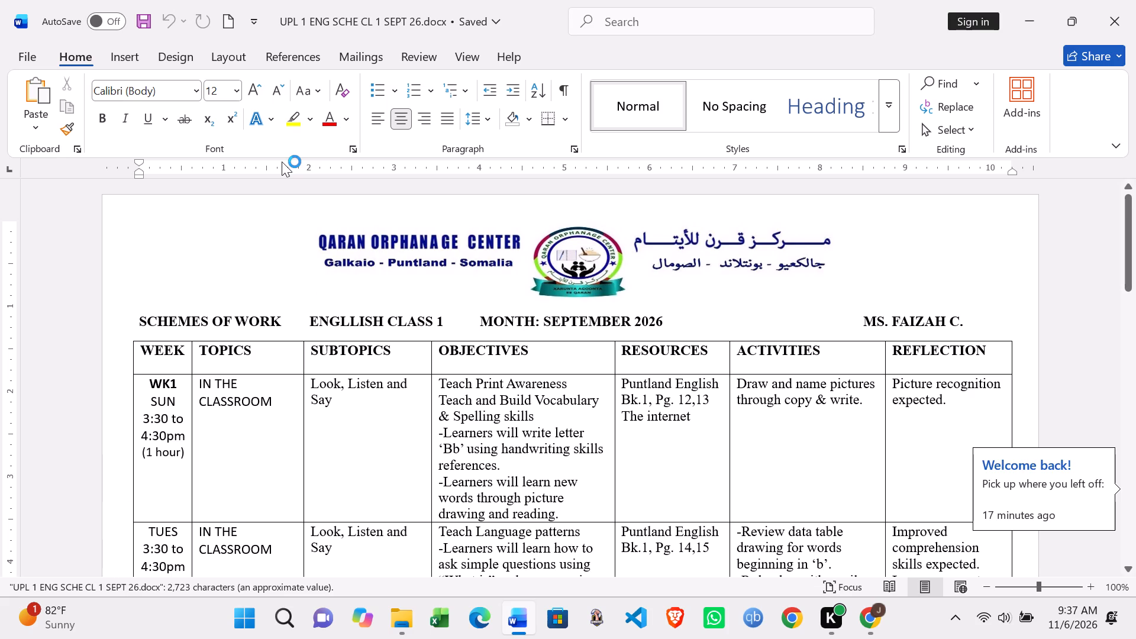
pyautogui.hscroll(1, 395, 163)
pyautogui.hscroll(1, 795, 177)
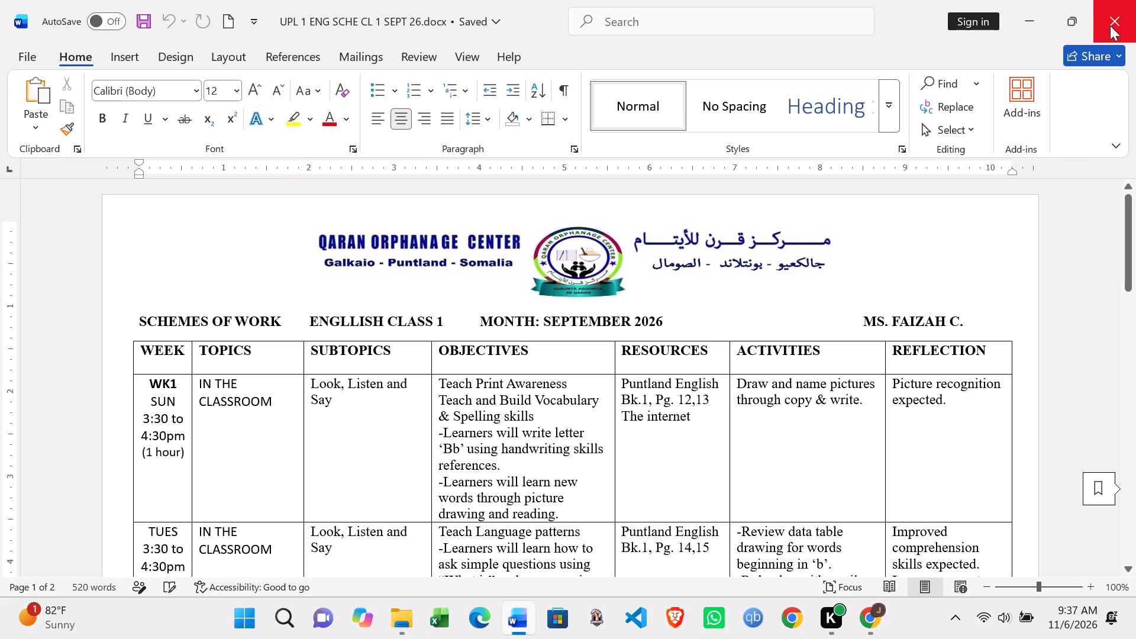
pyautogui.click(1110, 25)
# Return to the 3 OCTOBER 2026 folder, open "2 ENG SCHE CL 2 OCT 26.docx", check its heading and first week 1 rows, and close it.
pyautogui.hscroll(-1, 1110, 25)
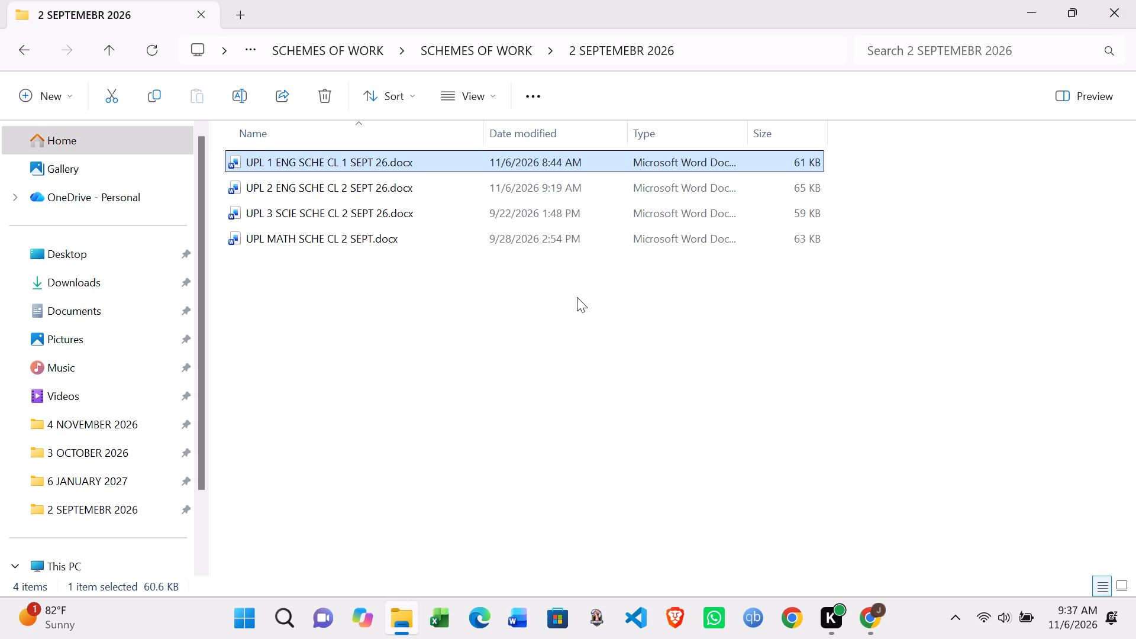
pyautogui.hscroll(-2, 577, 297)
pyautogui.rightClick(180, 38)
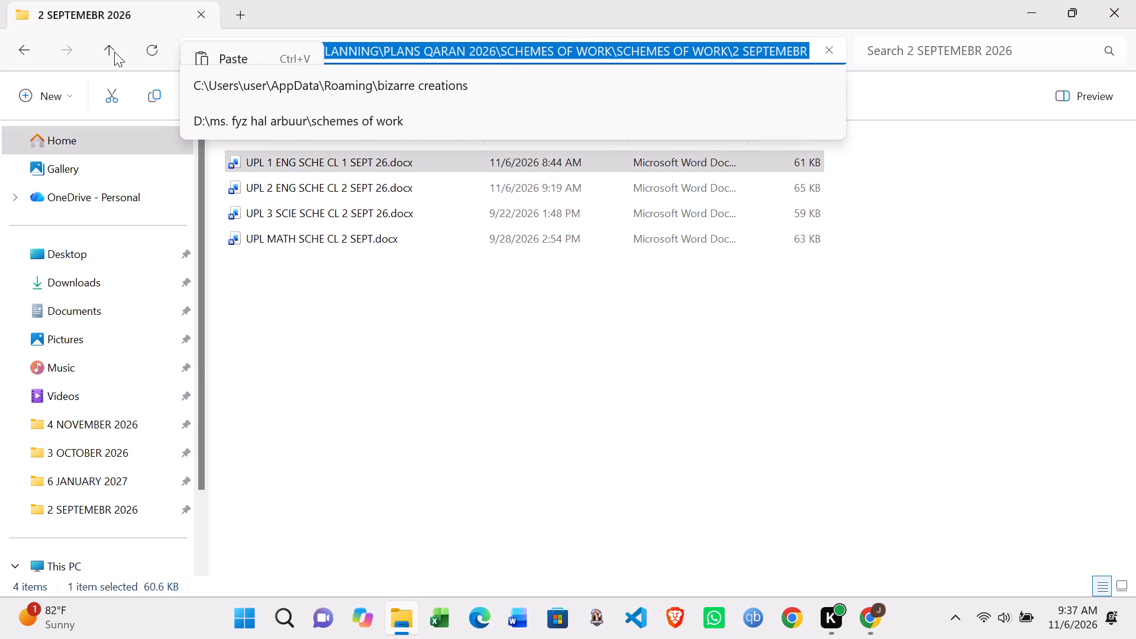
pyautogui.click(111, 50)
pyautogui.click(111, 50)
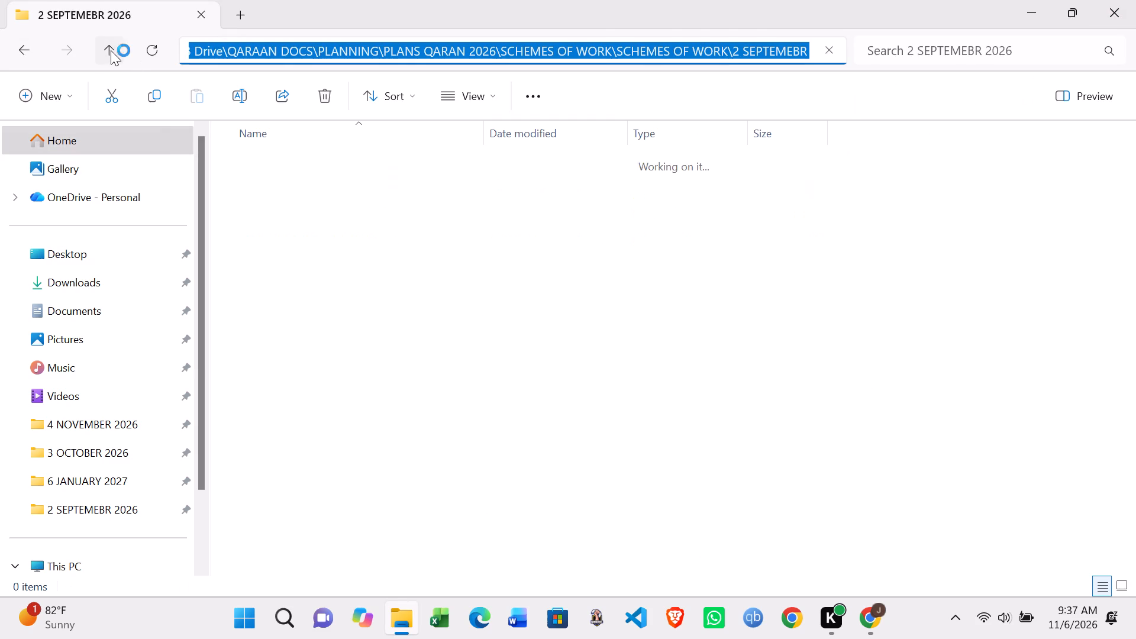
pyautogui.hscroll(1, 111, 50)
pyautogui.doubleClick(295, 209)
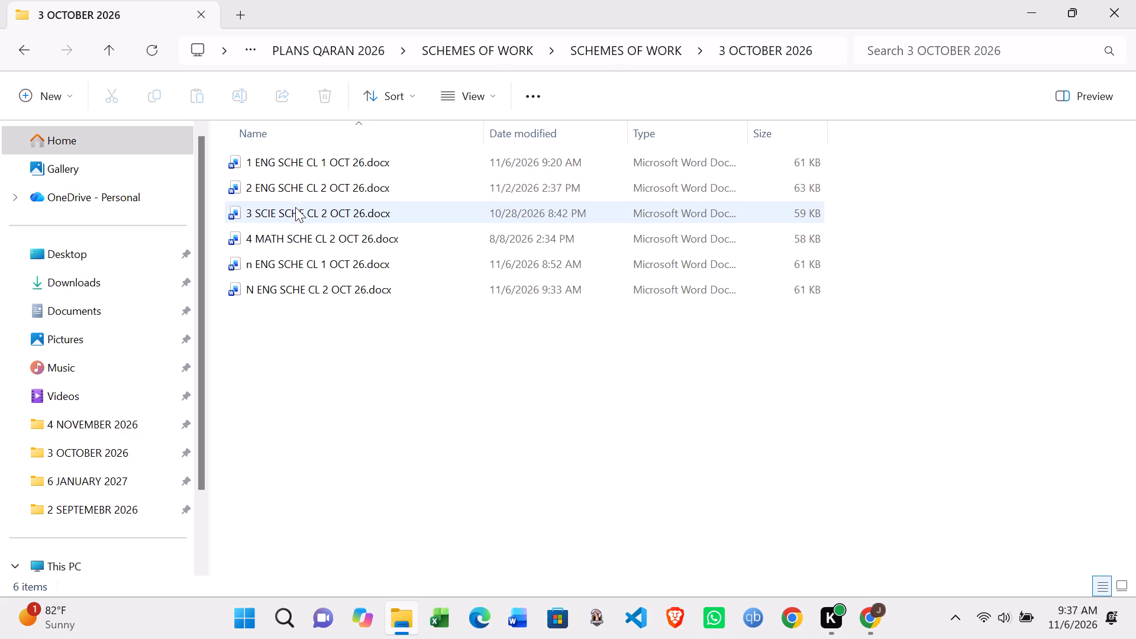
pyautogui.doubleClick(294, 187)
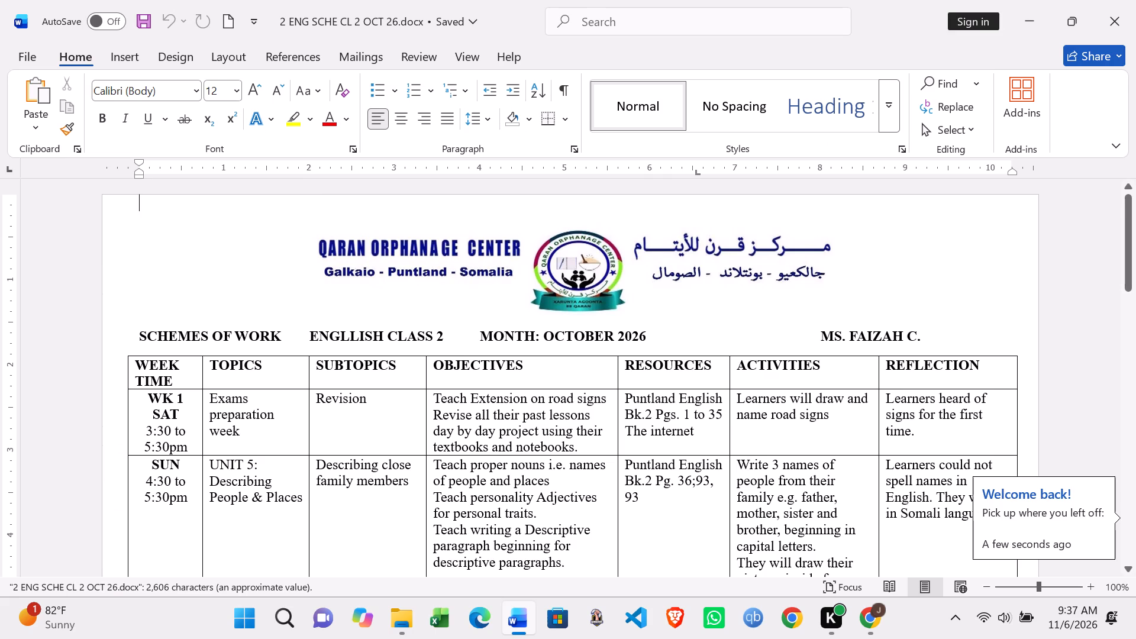
pyautogui.hscroll(1, 325, 201)
pyautogui.hscroll(1, 461, 264)
pyautogui.scroll(-1, 883, 292)
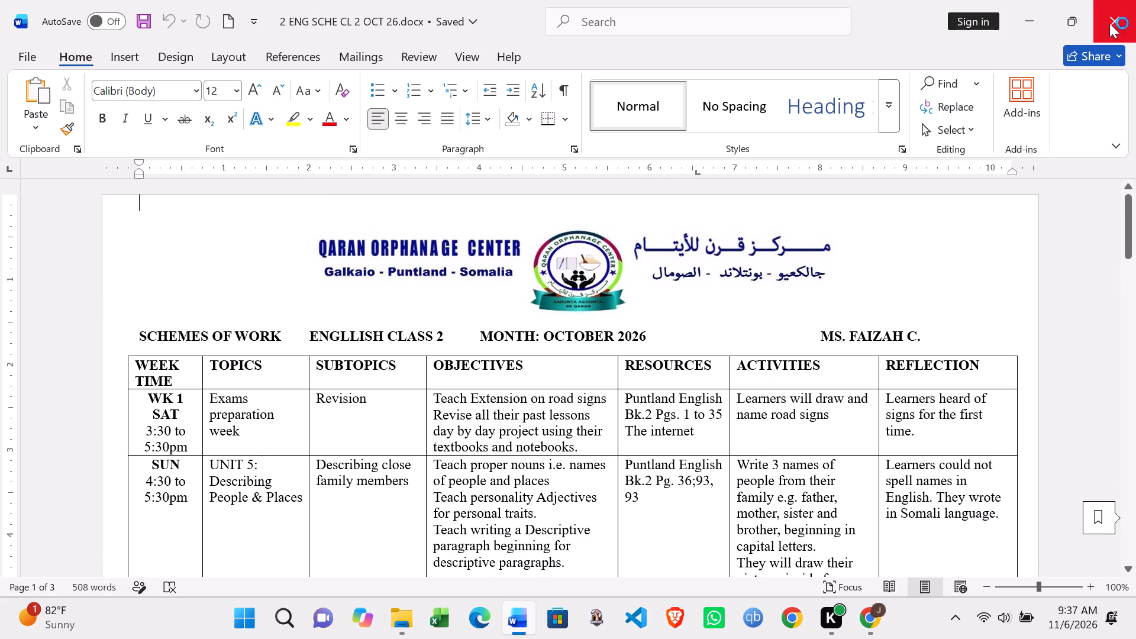
pyautogui.scroll(-1, 1109, 23)
pyautogui.click(1106, 28)
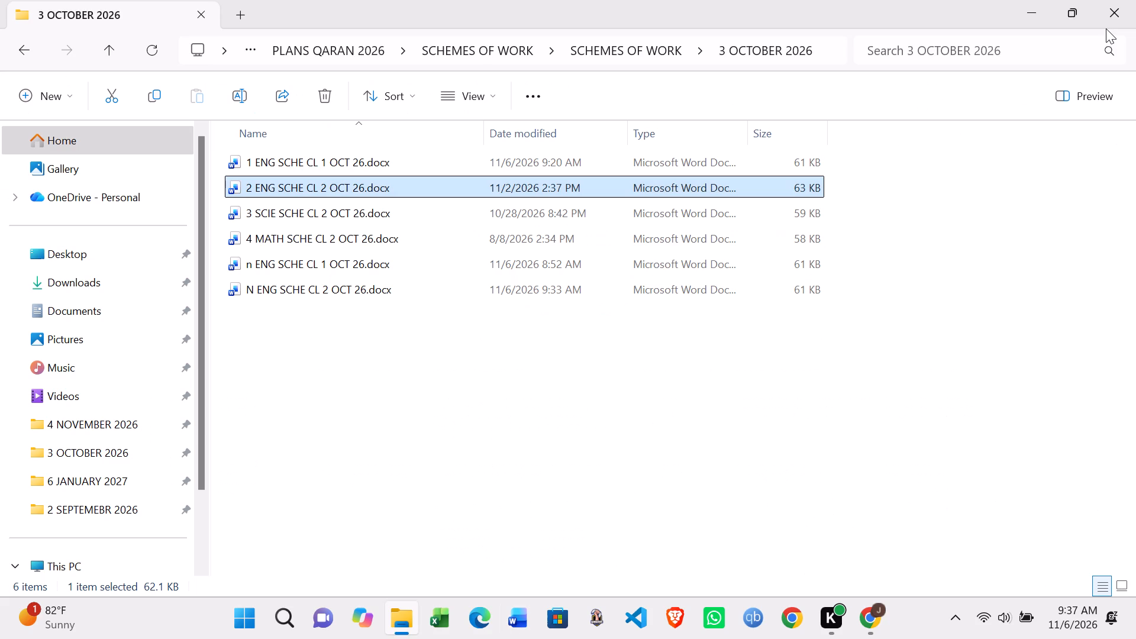
# Delete "2 ENG SCHE CL 2 OCT 26.docx" from the 3 OCTOBER 2026 folder.
pyautogui.hscroll(-2, 625, 163)
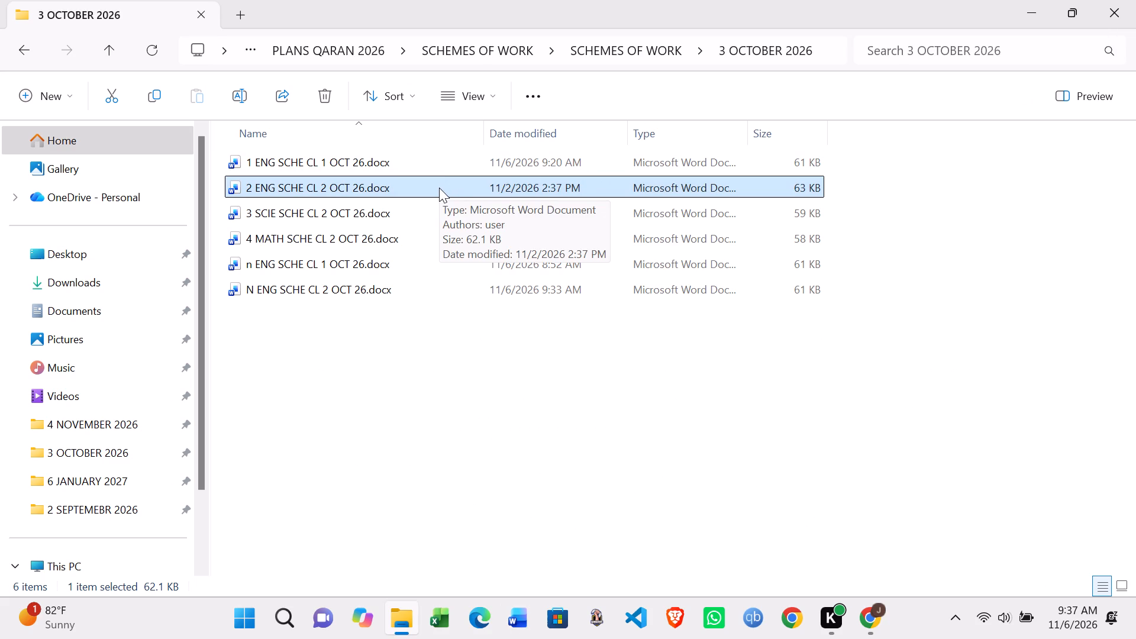
pyautogui.rightClick(439, 190)
pyautogui.hscroll(1, 439, 190)
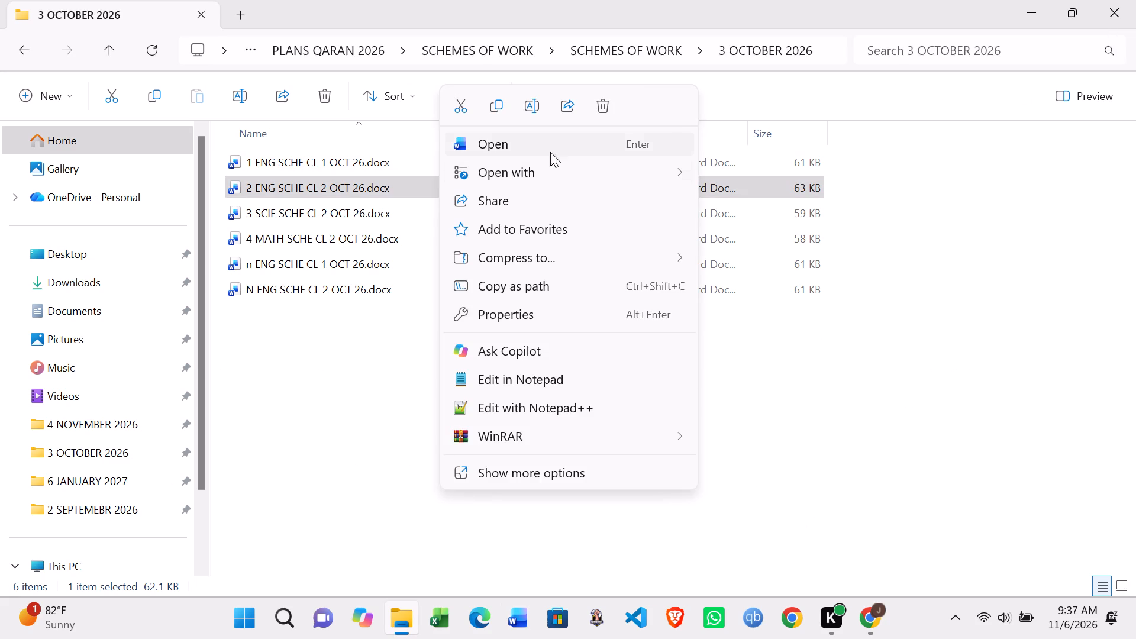
pyautogui.hscroll(1, 550, 152)
pyautogui.click(605, 108)
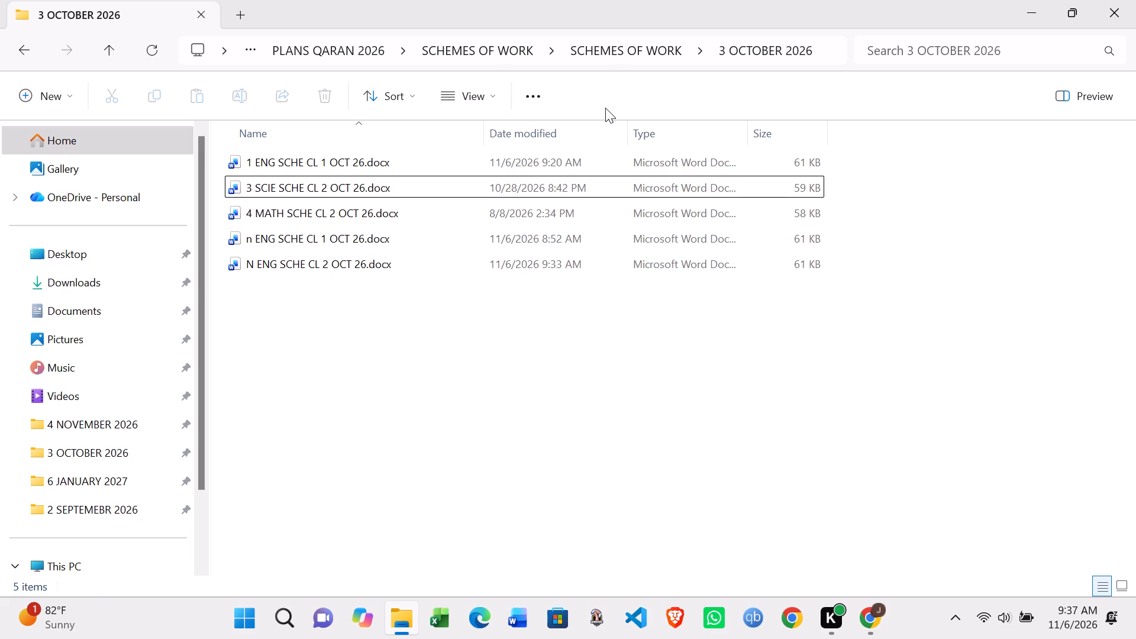
# Open "n ENG SCHE CL 1 OCT 26.docx" and review its heading and weekly rows from week 1 through week 4.
pyautogui.hscroll(-1, 602, 111)
pyautogui.doubleClick(317, 232)
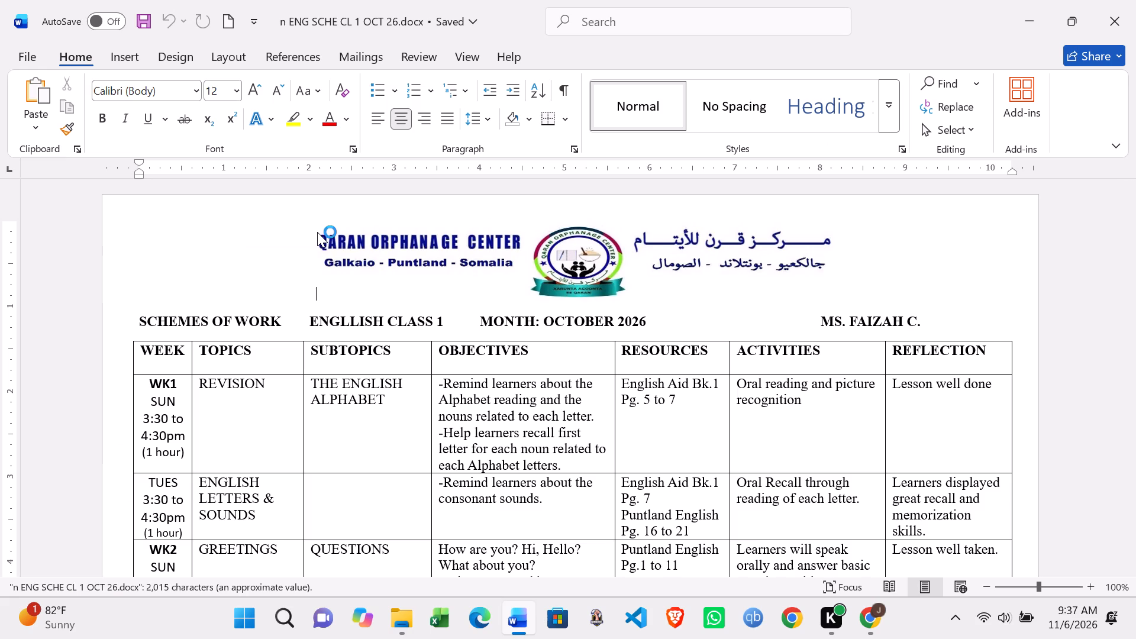
pyautogui.hscroll(2, 761, 104)
pyautogui.hscroll(1, 1042, 221)
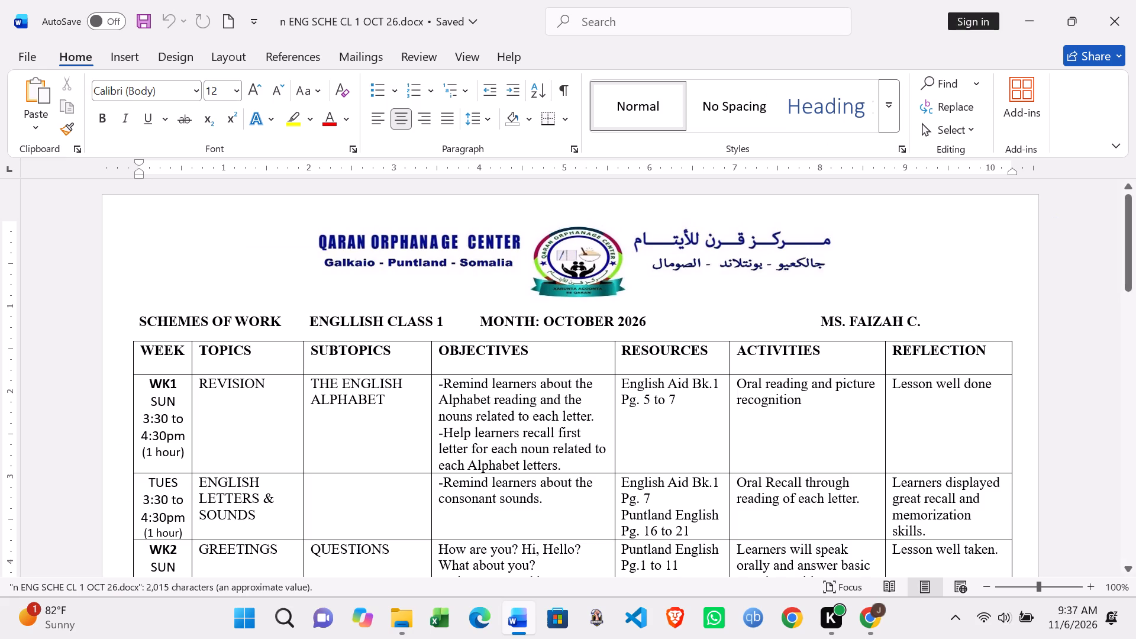
pyautogui.hscroll(1, 1061, 224)
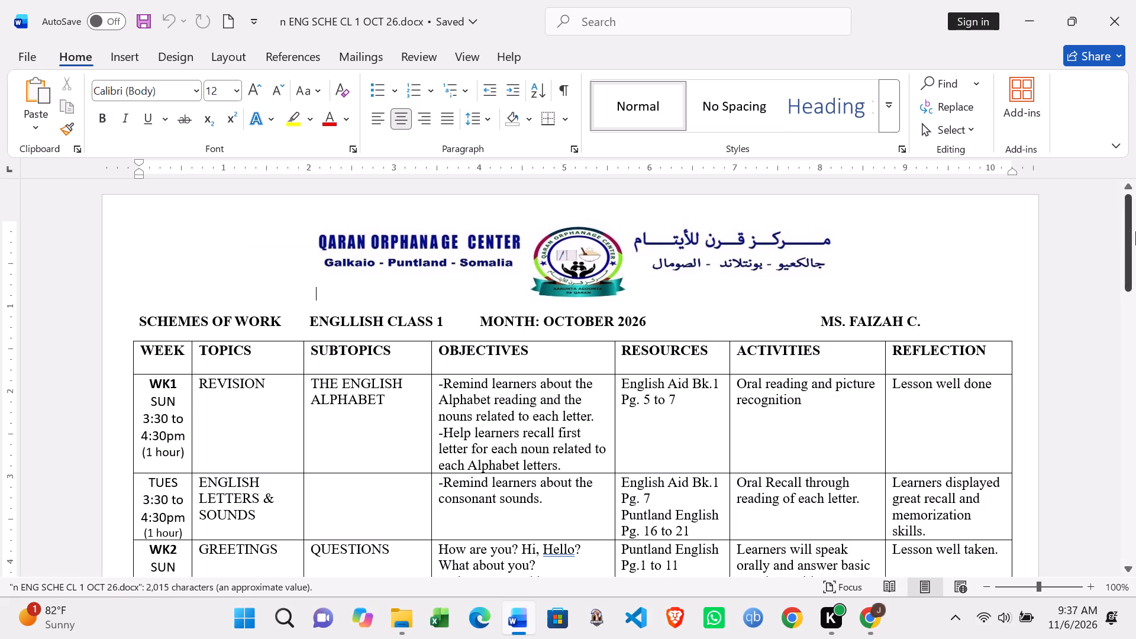
pyautogui.moveTo(1125, 231); pyautogui.dragTo(1135, 384)
pyautogui.scroll(1, 1129, 240)
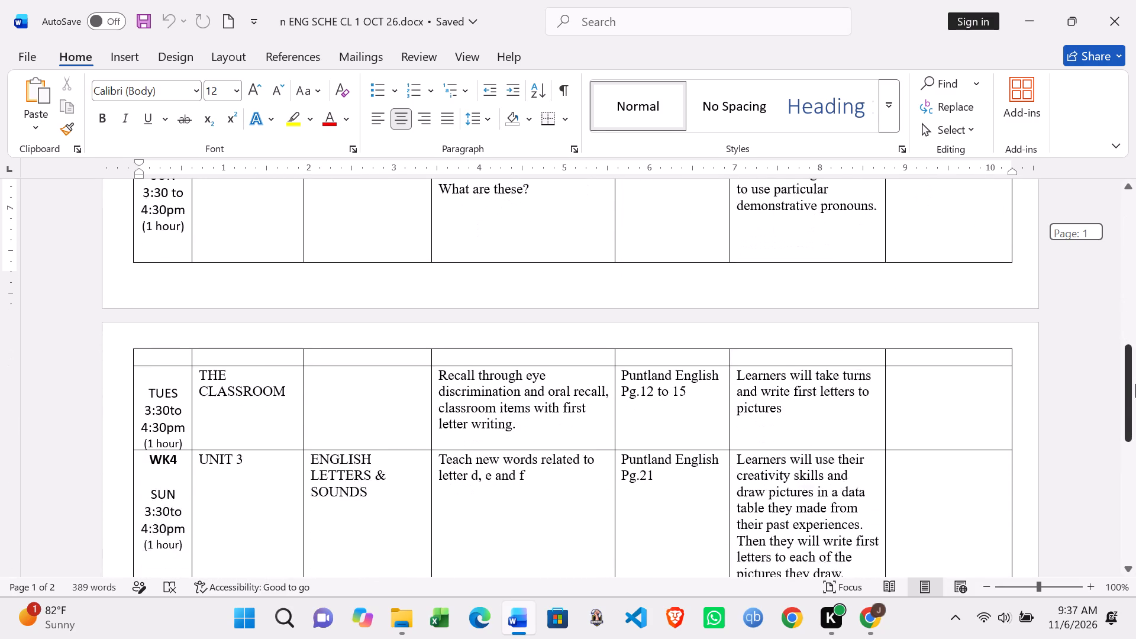
pyautogui.moveTo(1135, 384); pyautogui.dragTo(1135, 472)
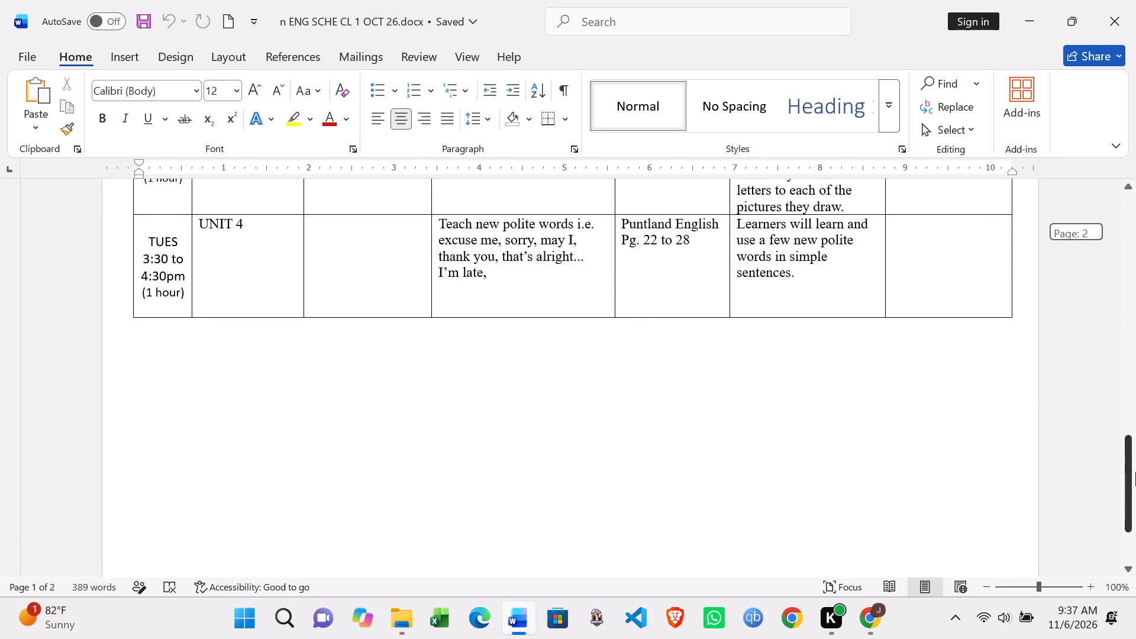
pyautogui.moveTo(1135, 472); pyautogui.dragTo(1124, 341)
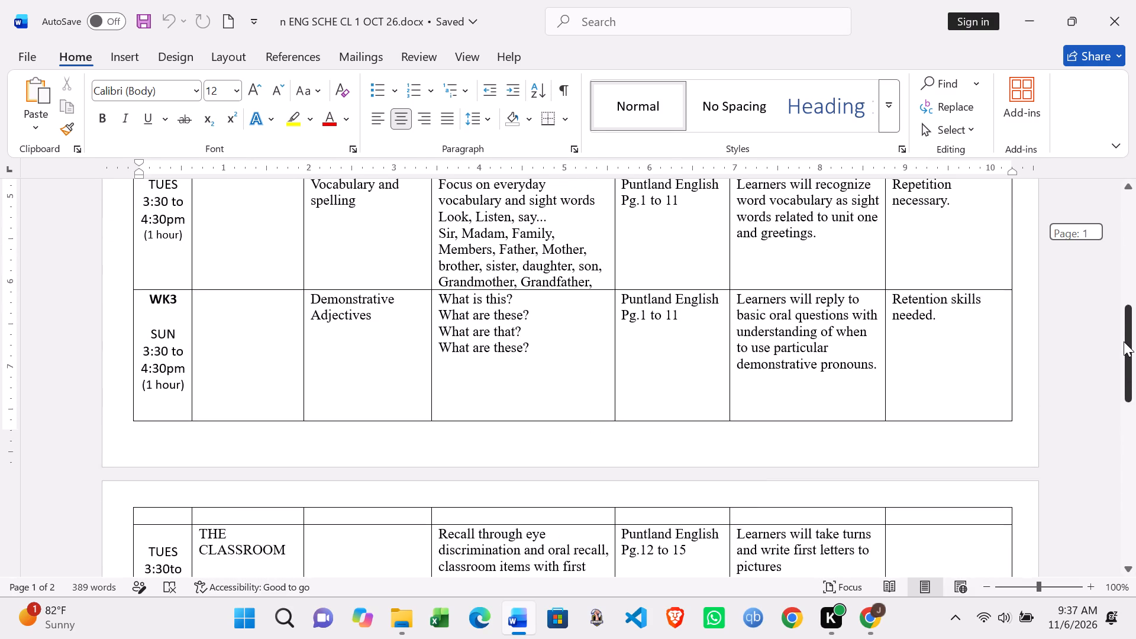
pyautogui.moveTo(1124, 341); pyautogui.dragTo(1125, 294)
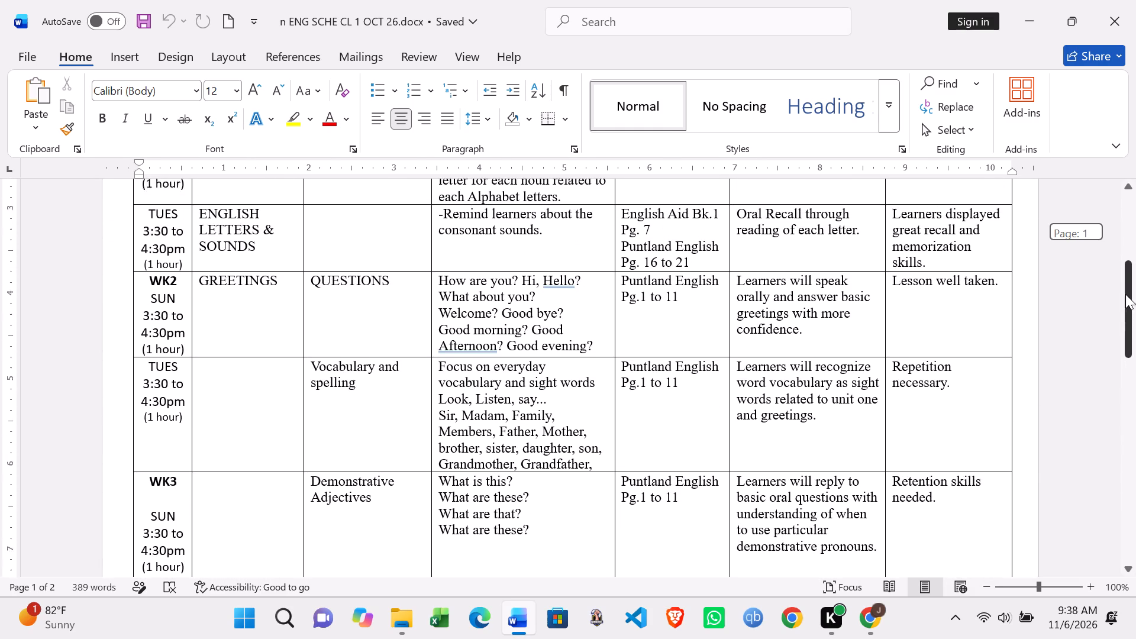
pyautogui.moveTo(1125, 294); pyautogui.dragTo(1116, 263)
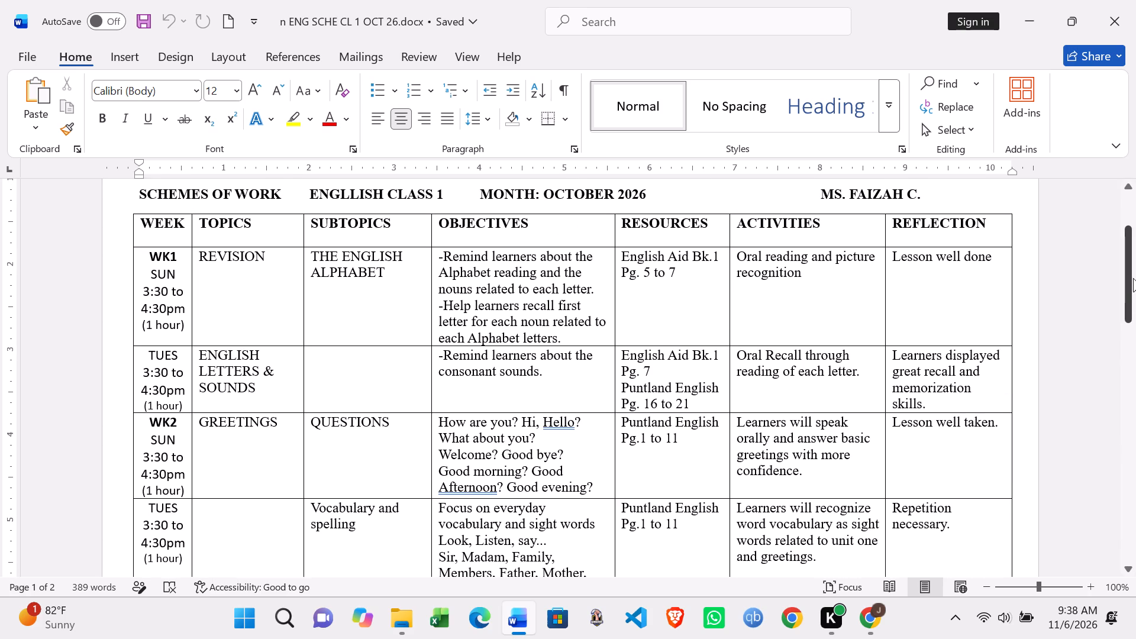
# Recheck the second-page rows, from THE CLASSROOM to UNIT 4, in the Class 1 October English scheme and close it.
pyautogui.click(1129, 277)
pyautogui.scroll(1, 1129, 288)
pyautogui.rightClick(1135, 421)
pyautogui.click(1135, 421)
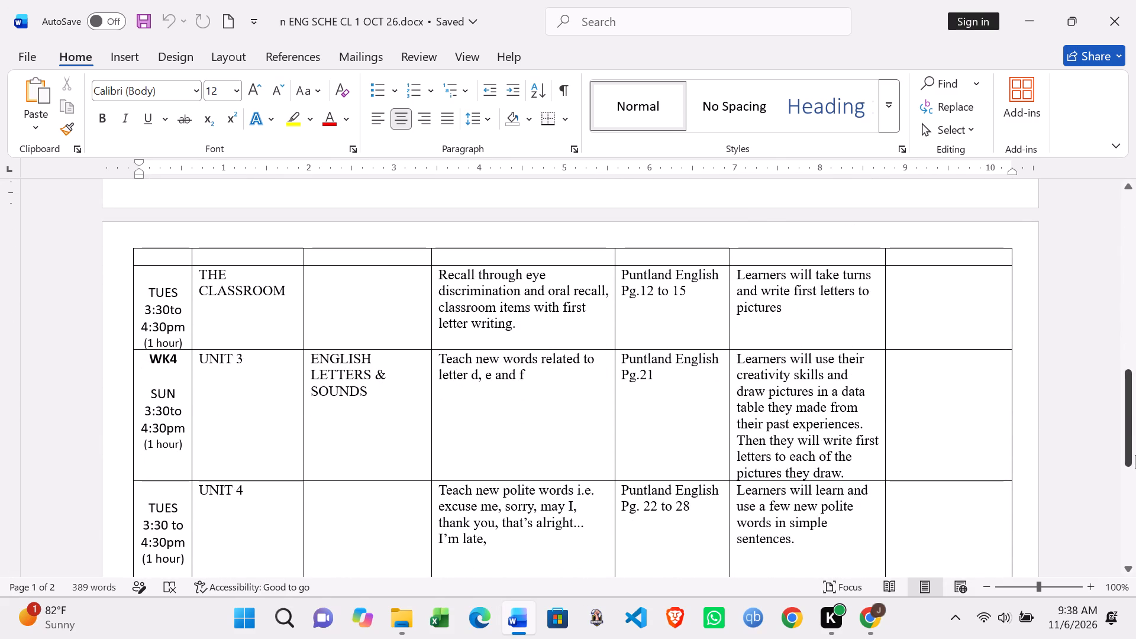
pyautogui.click(114, 0)
pyautogui.click(114, 0)
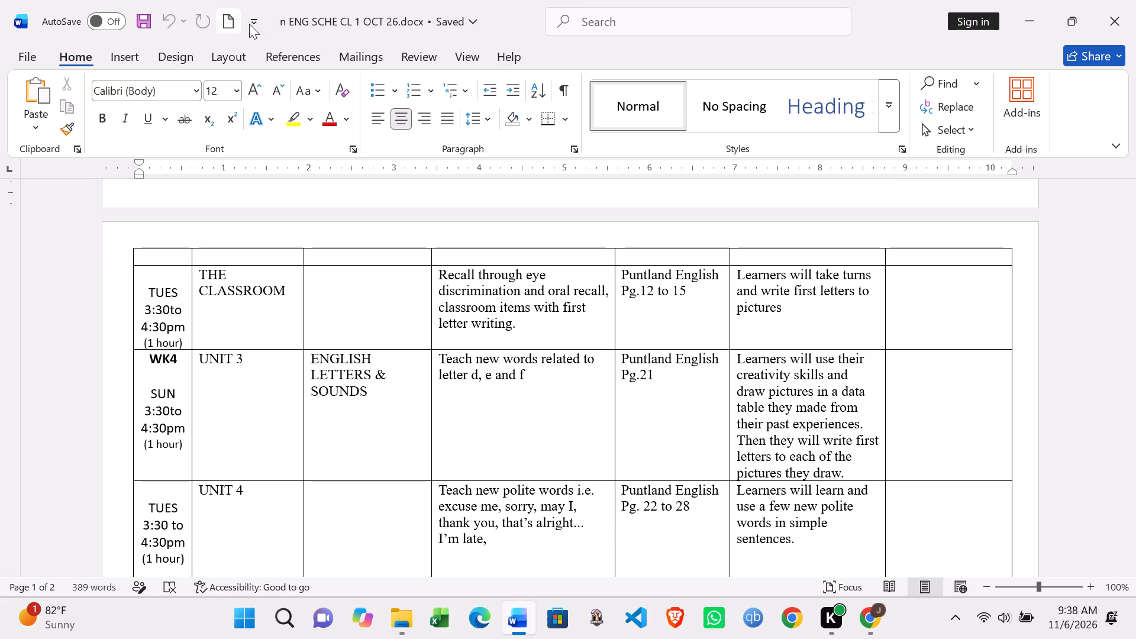
pyautogui.hscroll(4, 856, 20)
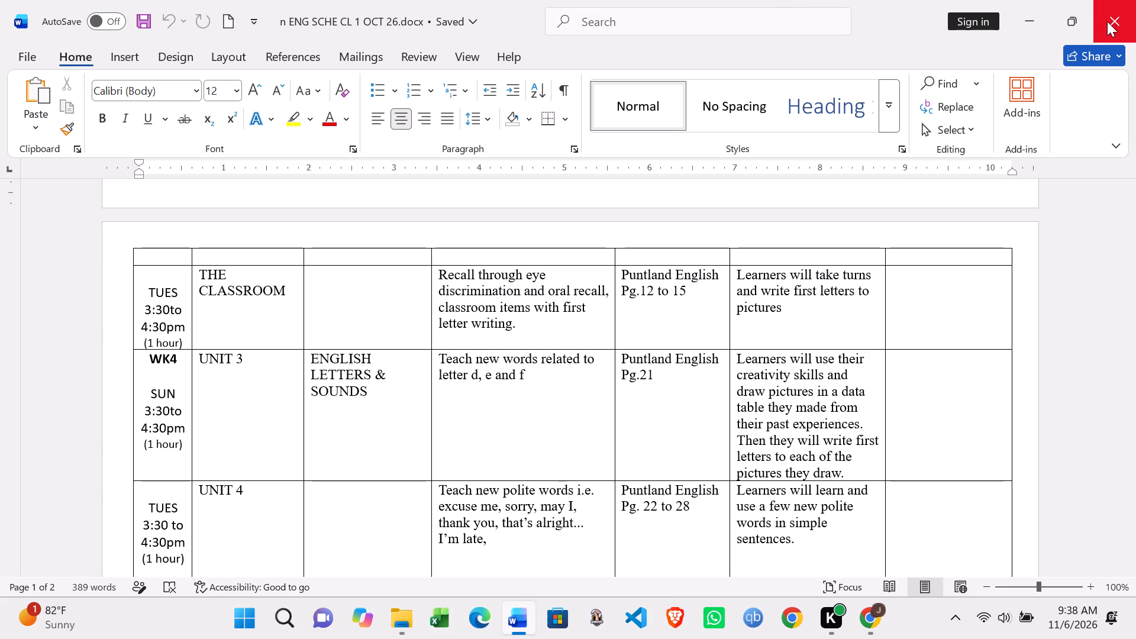
pyautogui.hscroll(3, 1107, 21)
pyautogui.click(1116, 20)
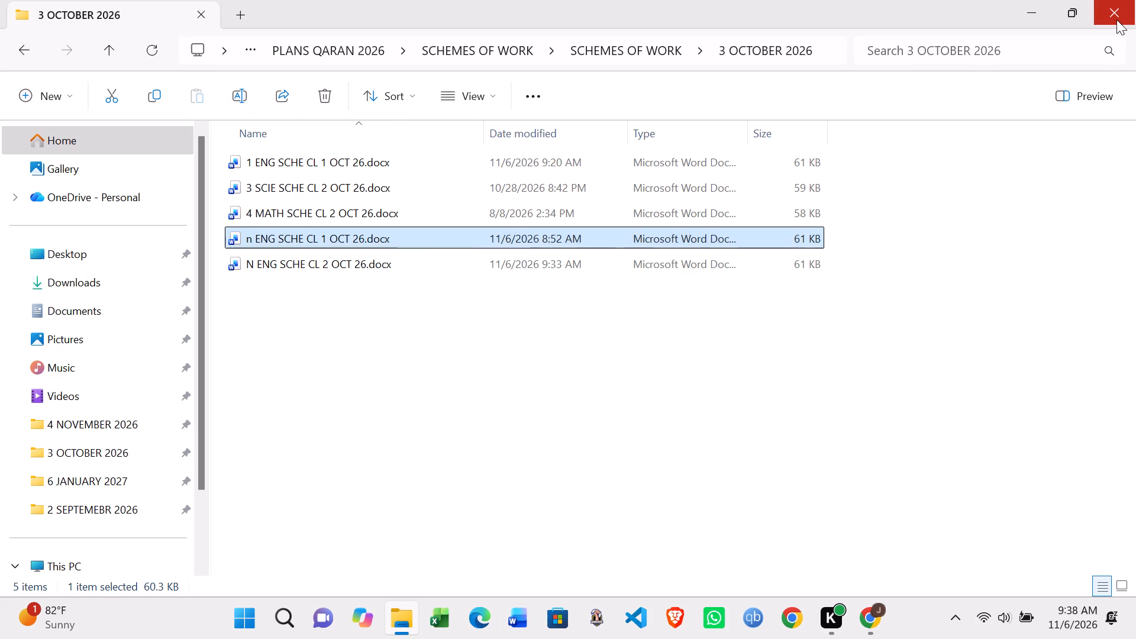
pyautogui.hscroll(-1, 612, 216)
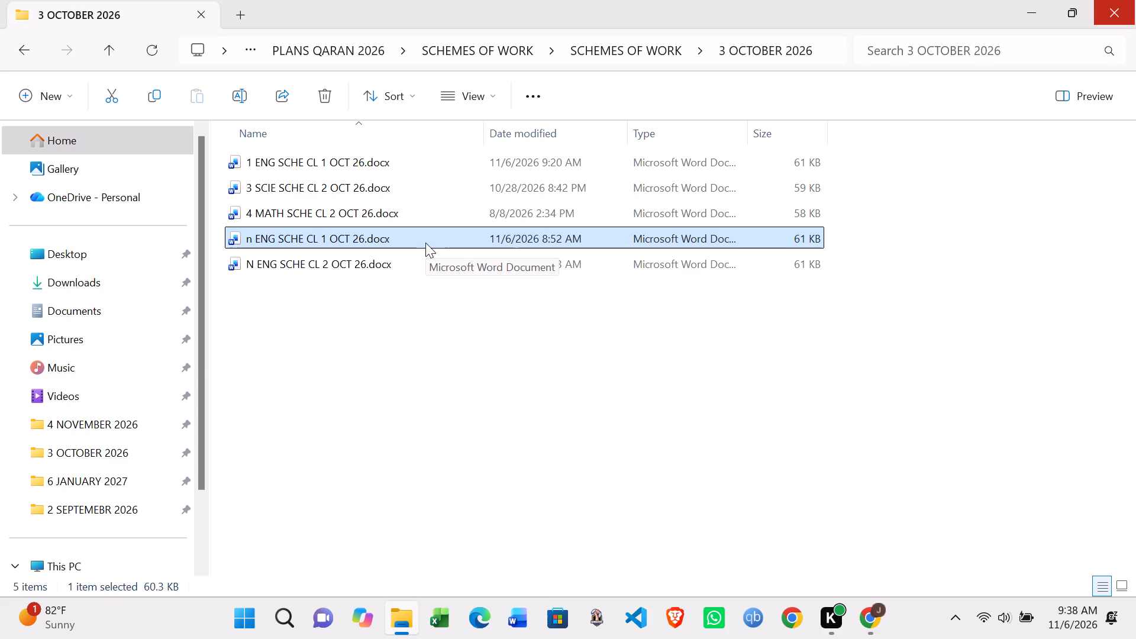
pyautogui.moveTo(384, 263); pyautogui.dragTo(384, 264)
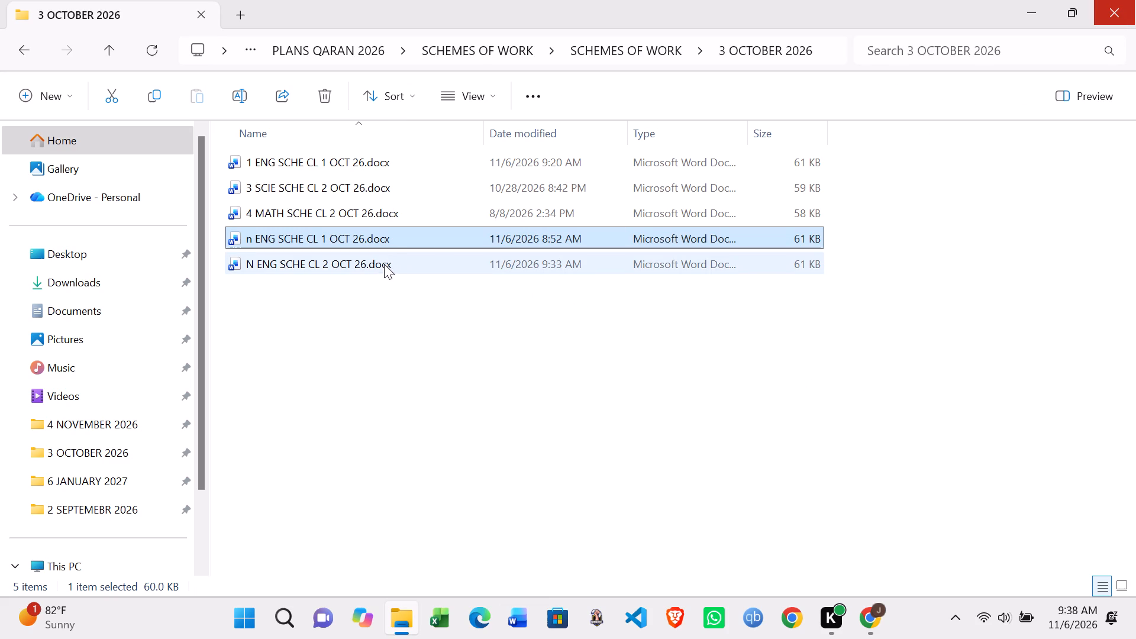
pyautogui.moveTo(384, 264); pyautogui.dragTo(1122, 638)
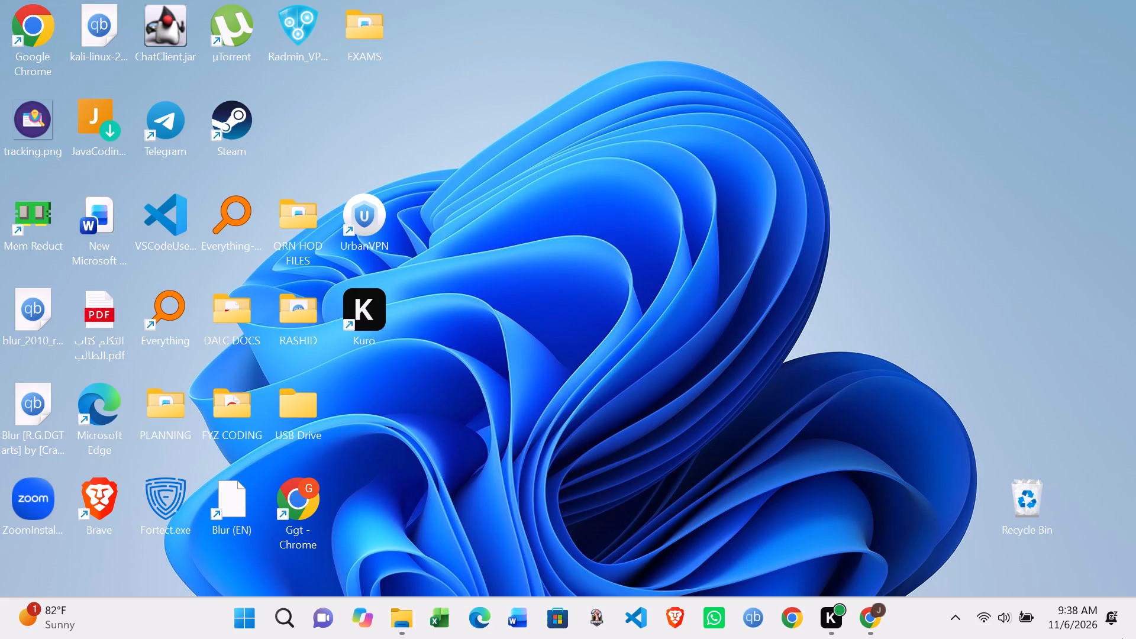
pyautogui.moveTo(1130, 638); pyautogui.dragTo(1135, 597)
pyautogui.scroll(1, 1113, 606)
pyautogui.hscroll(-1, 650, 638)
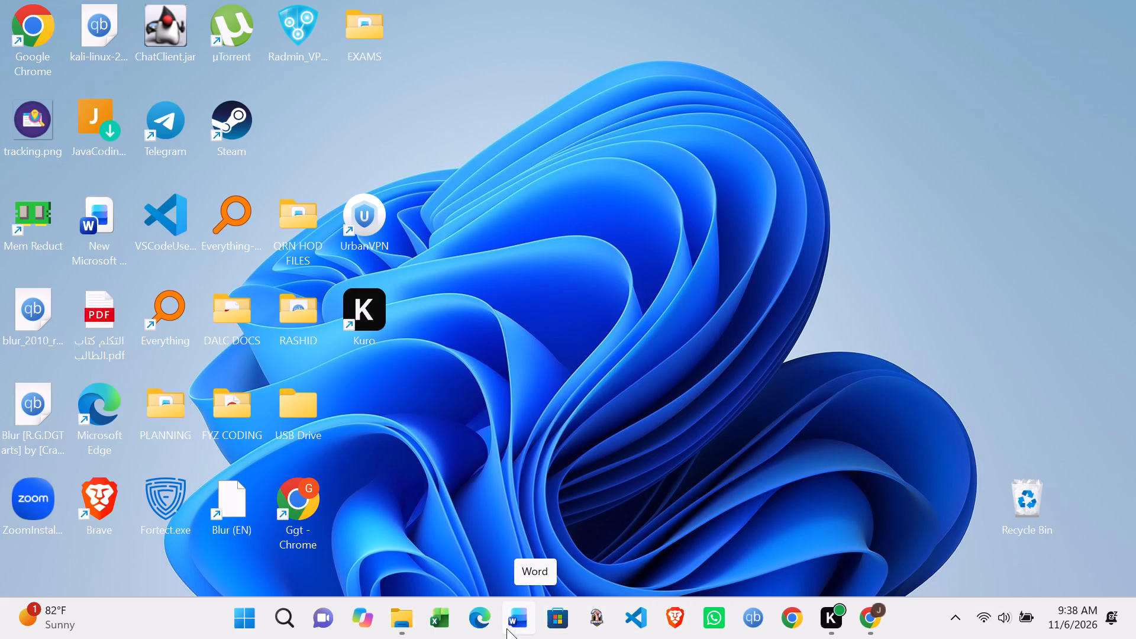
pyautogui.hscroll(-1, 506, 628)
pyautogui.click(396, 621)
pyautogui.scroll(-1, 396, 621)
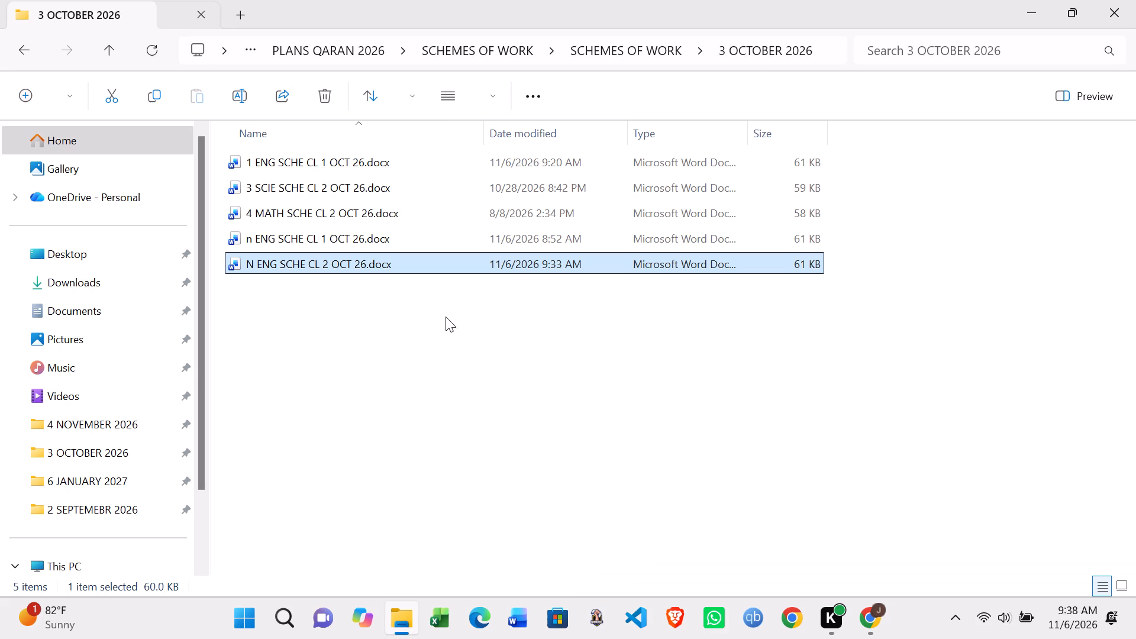
# Open "N ENG SCHE CL 2 OCT 26.docx" and review its heading and weekly rows from week 1 through the week 4 rows.
pyautogui.scroll(-1, 446, 317)
pyautogui.doubleClick(433, 266)
pyautogui.hscroll(1, 433, 269)
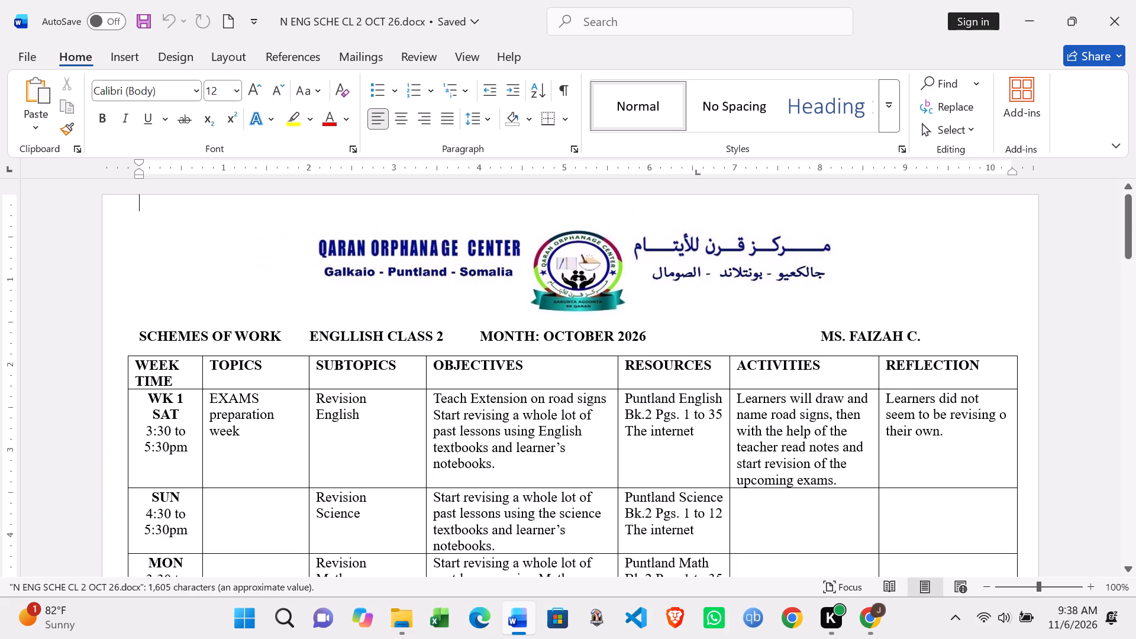
pyautogui.hscroll(1, 446, 273)
pyautogui.moveTo(1127, 218); pyautogui.dragTo(1133, 277)
pyautogui.scroll(1, 1128, 223)
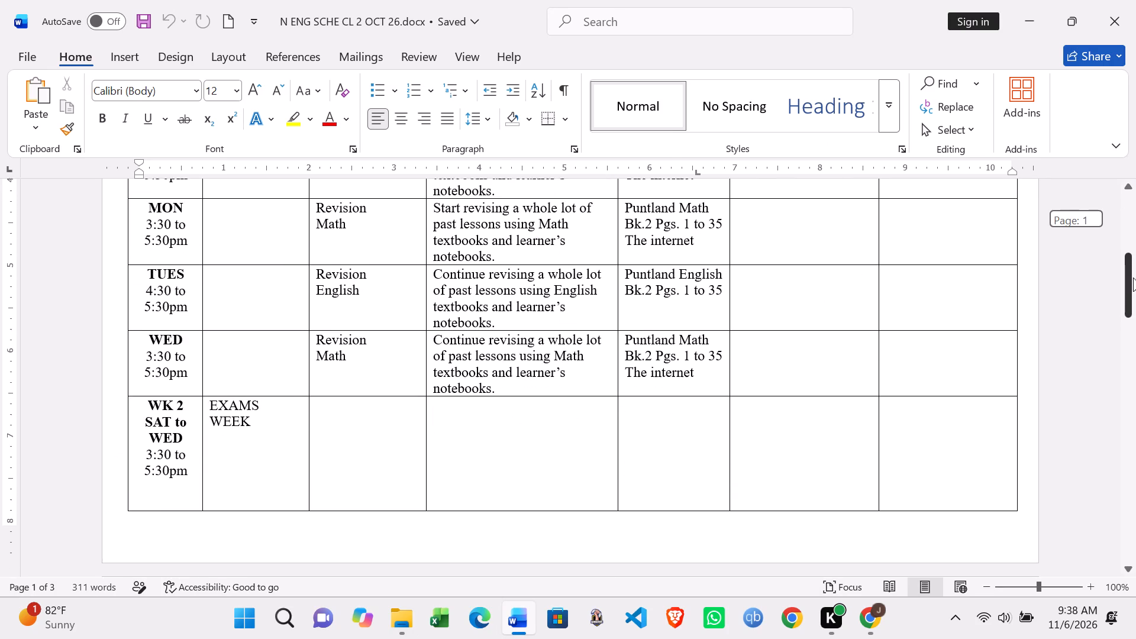
pyautogui.moveTo(1133, 277); pyautogui.dragTo(1131, 280)
pyautogui.click(1131, 293)
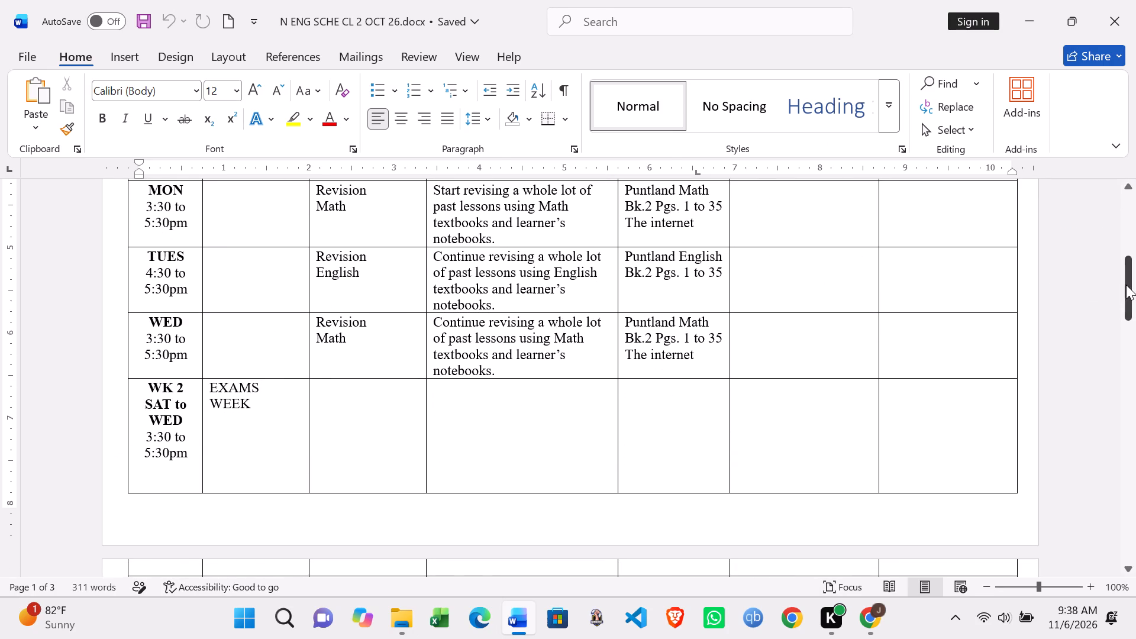
pyautogui.moveTo(1126, 283); pyautogui.dragTo(1135, 405)
pyautogui.scroll(1, 1135, 346)
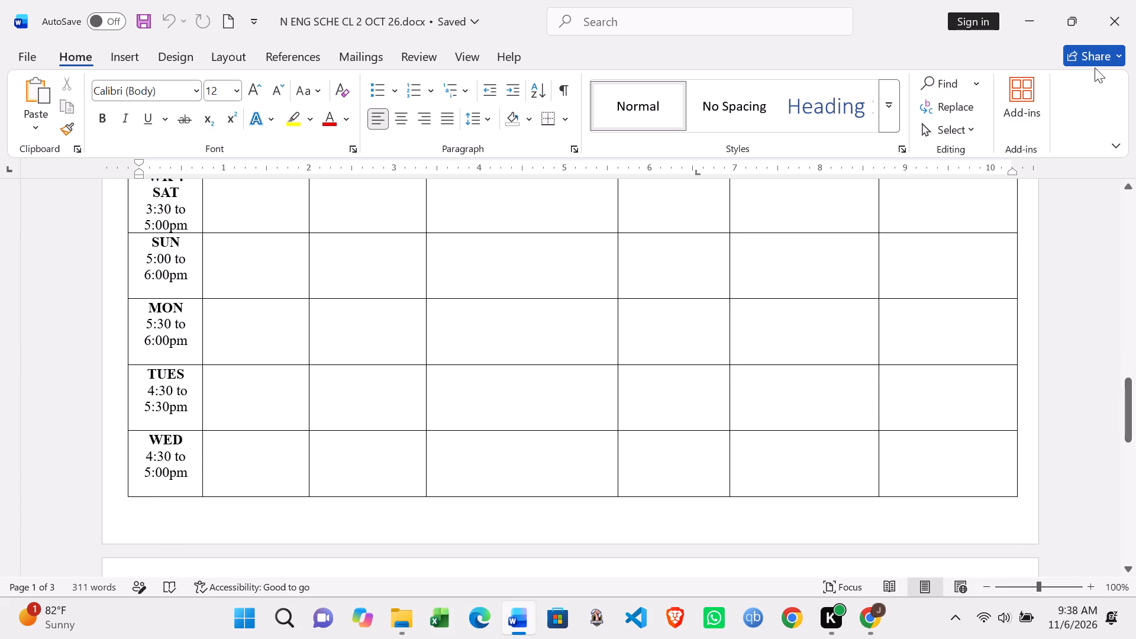
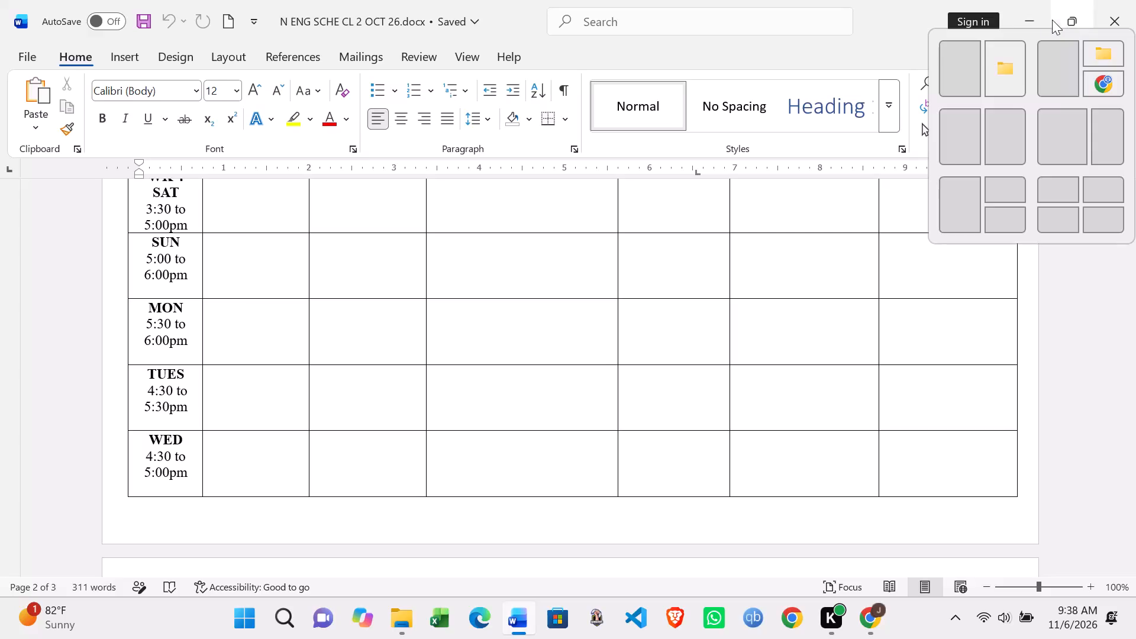
# Open "n ENG SCHE CL 1 OCT 26.docx" from the 3 OCTOBER 2026 folder and review its rows from week 1 through UNIT 4.
pyautogui.click(1029, 20)
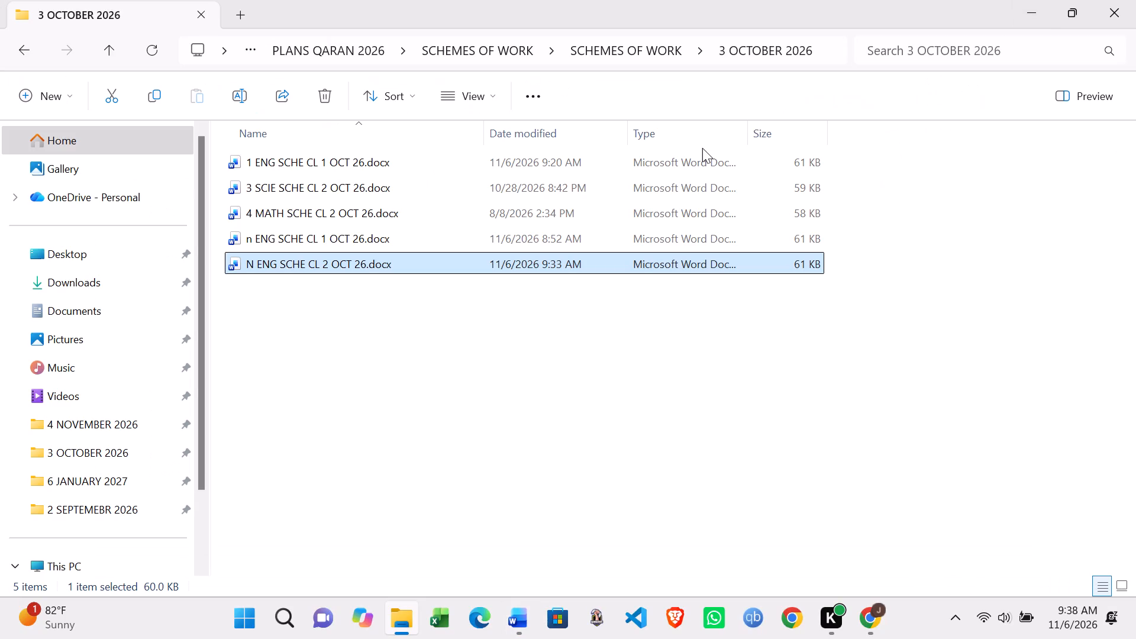
pyautogui.doubleClick(434, 240)
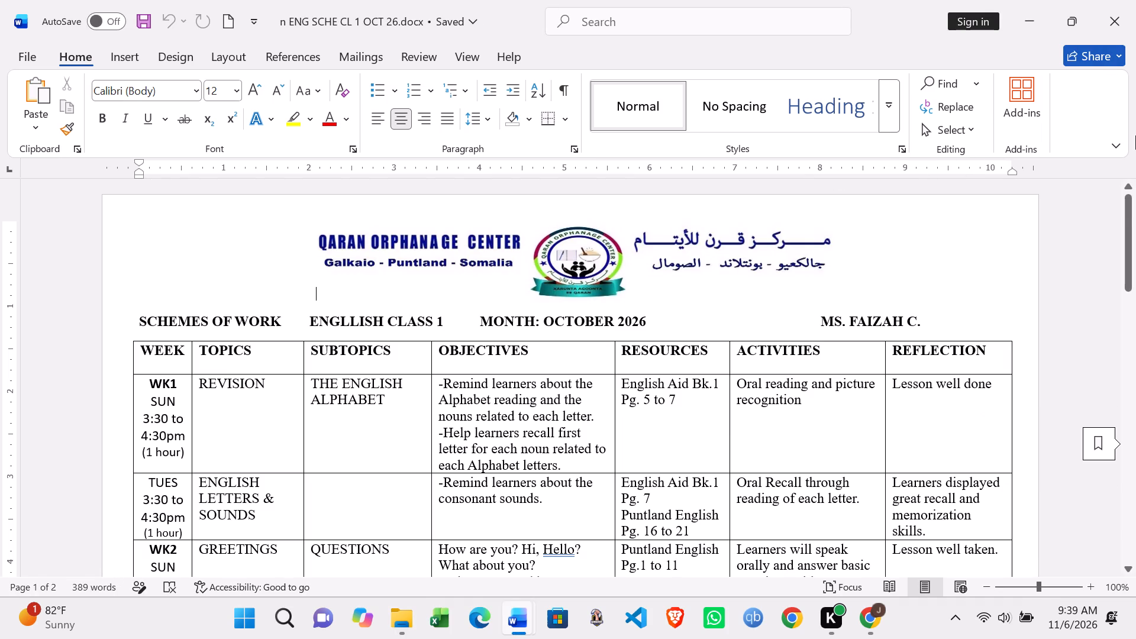
pyautogui.moveTo(1130, 204); pyautogui.dragTo(1135, 320)
pyautogui.scroll(1, 1133, 212)
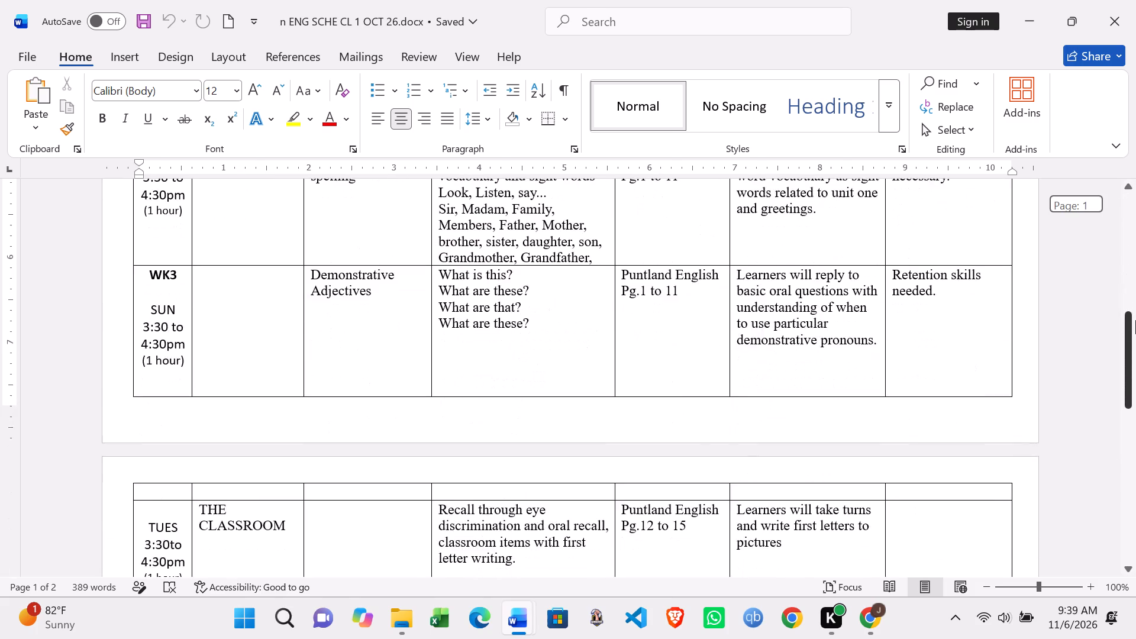
pyautogui.moveTo(1135, 320); pyautogui.dragTo(1130, 427)
pyautogui.scroll(-1, 1135, 344)
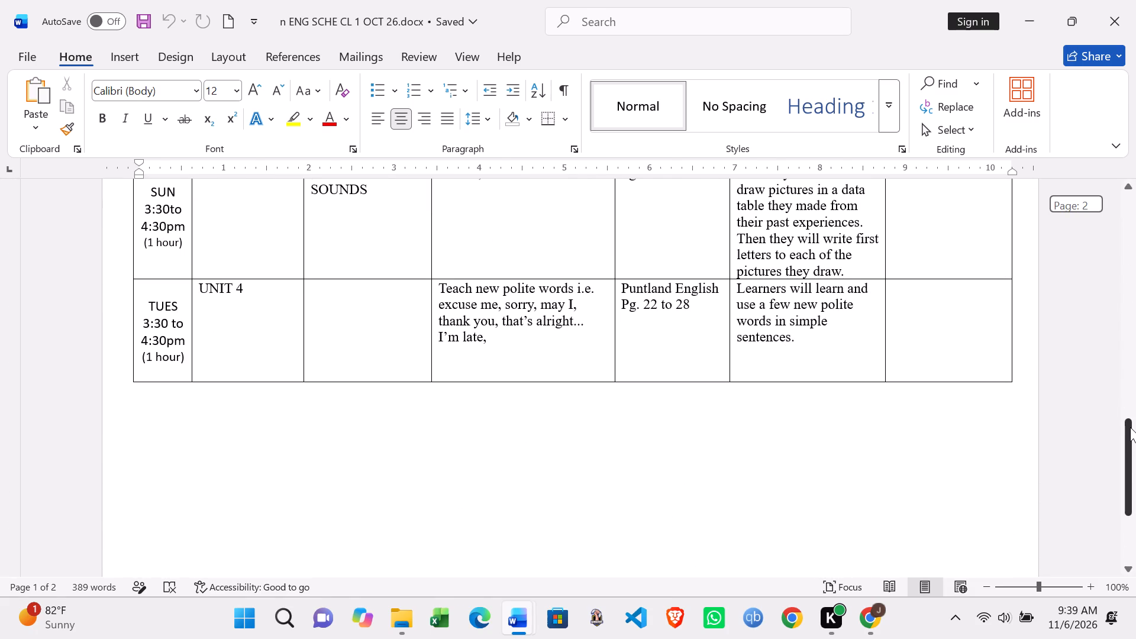
pyautogui.scroll(-1, 1130, 427)
pyautogui.moveTo(1130, 427); pyautogui.dragTo(1135, 131)
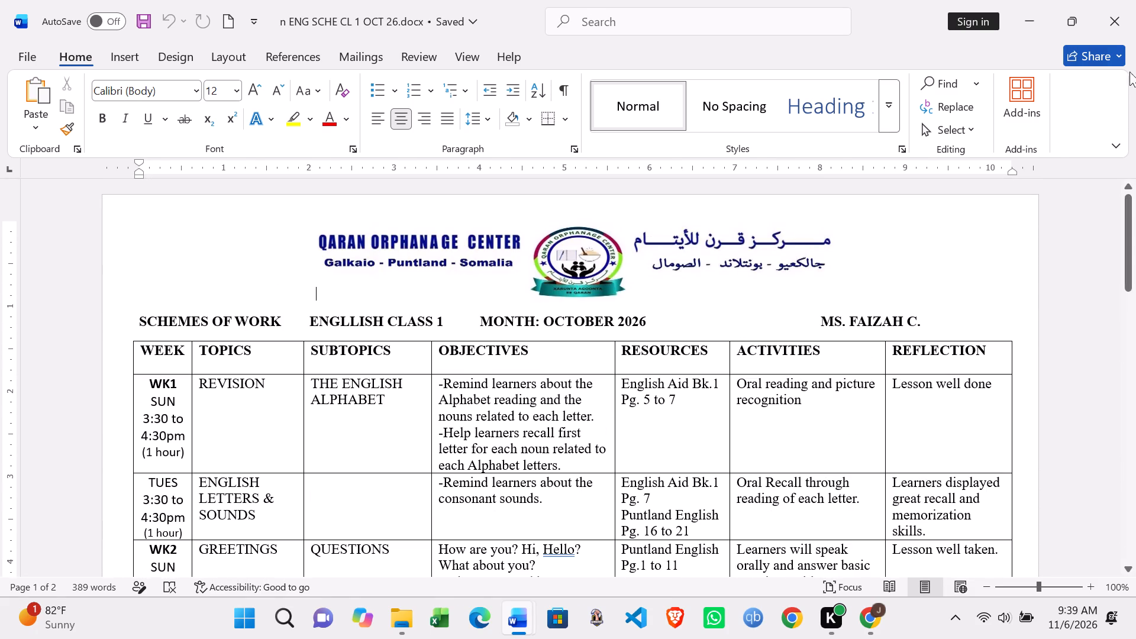
# Open "1 ENG SCHE CL 1 OCT 26.docx", review its weekly rows from week 1 through week 4 for comparison, and close it.
pyautogui.click(1032, 20)
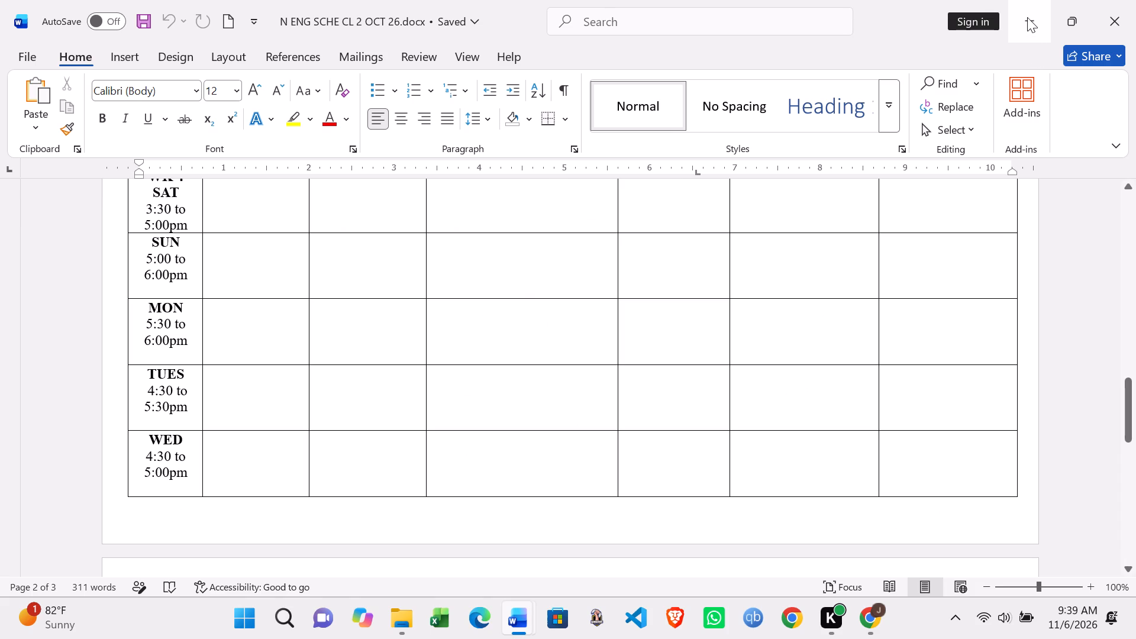
pyautogui.click(1027, 17)
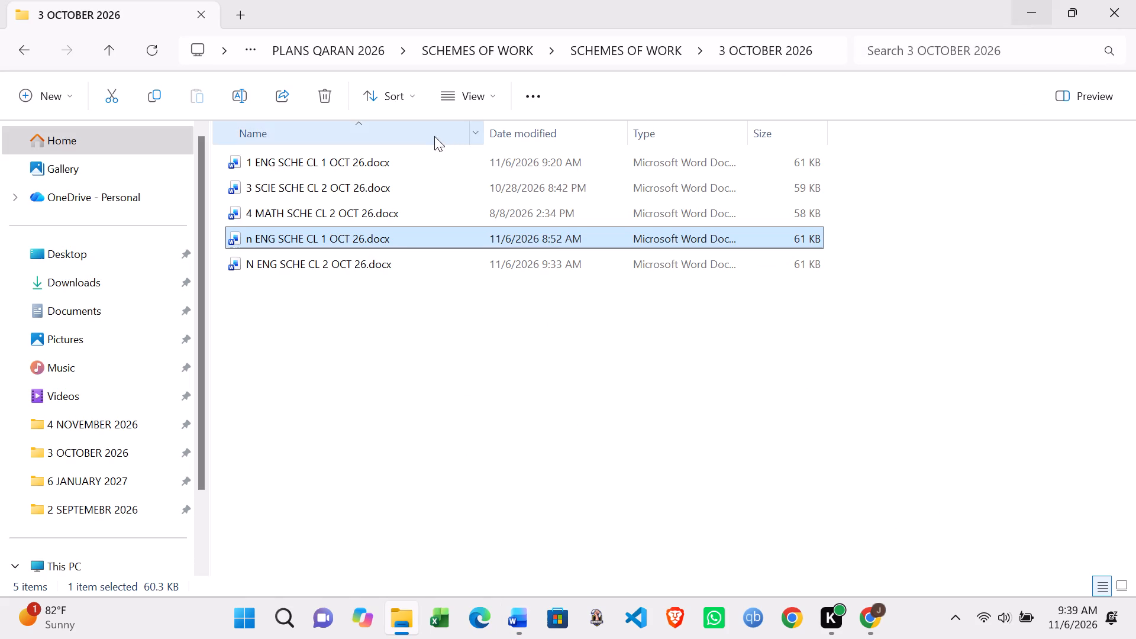
pyautogui.doubleClick(383, 162)
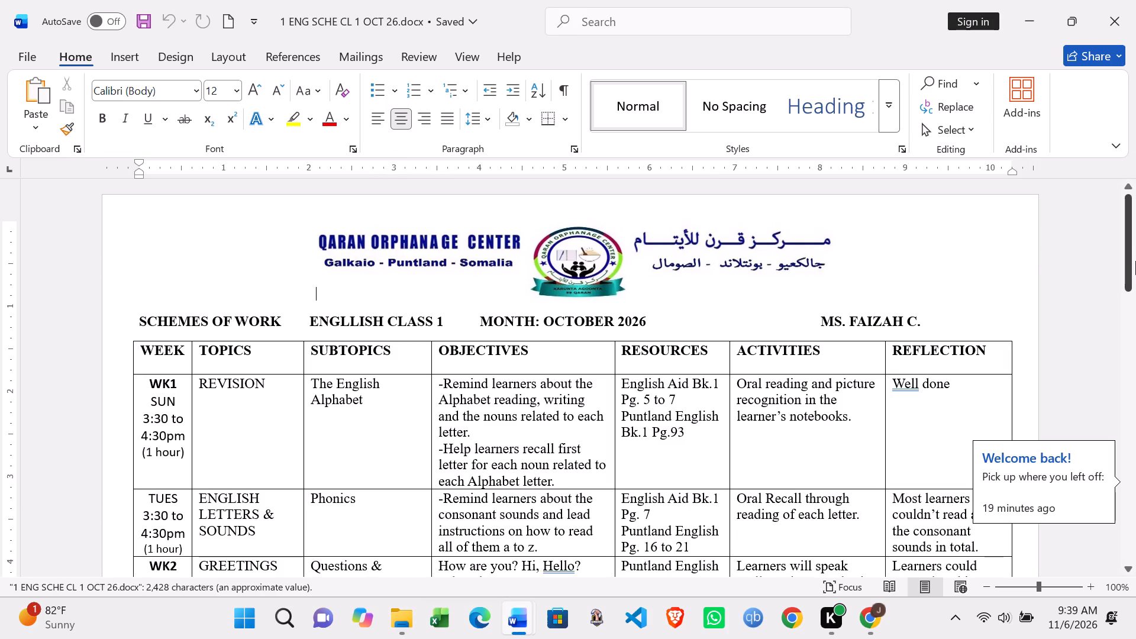
pyautogui.moveTo(1126, 247); pyautogui.dragTo(1135, 315)
pyautogui.scroll(1, 1126, 251)
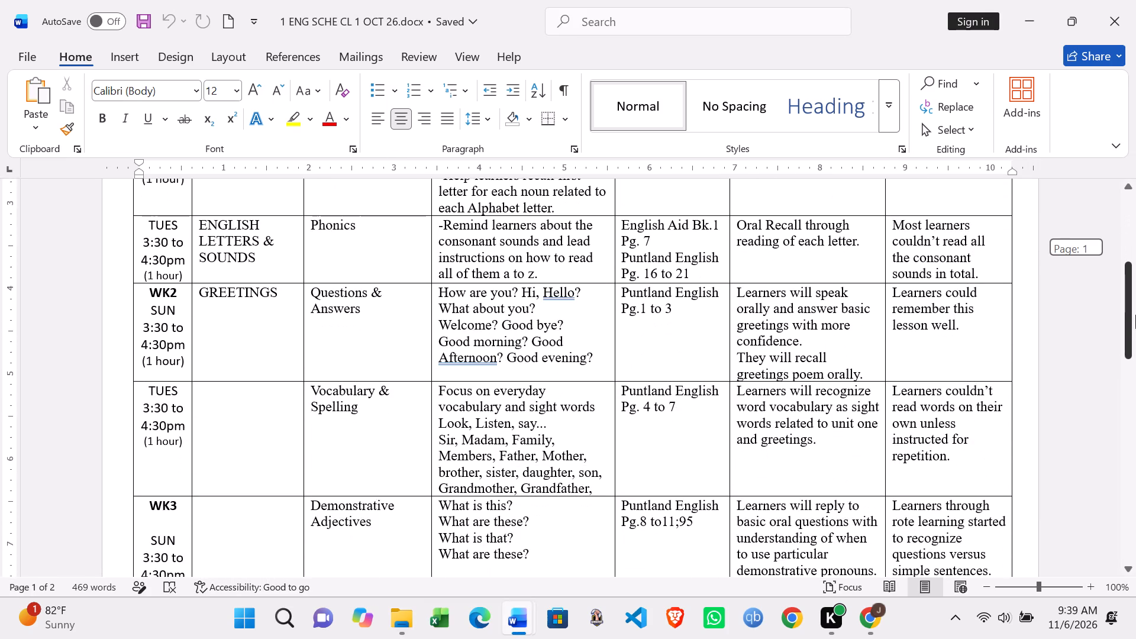
pyautogui.moveTo(1135, 315); pyautogui.dragTo(1135, 459)
pyautogui.scroll(-1, 1135, 327)
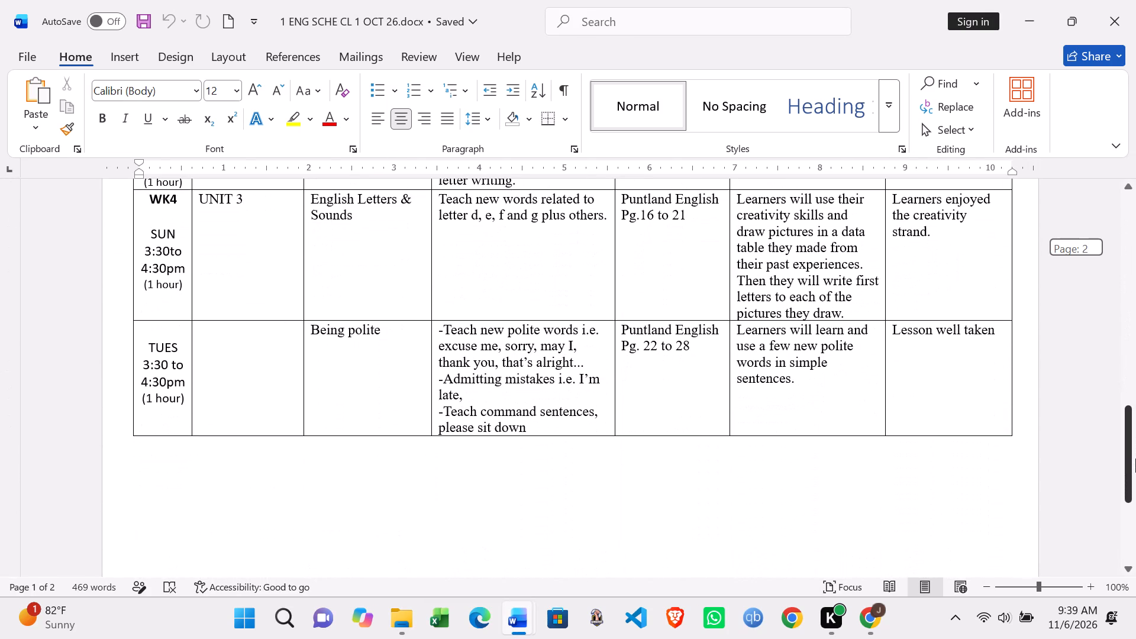
pyautogui.moveTo(1135, 459); pyautogui.dragTo(1112, 286)
pyautogui.scroll(-1, 1135, 459)
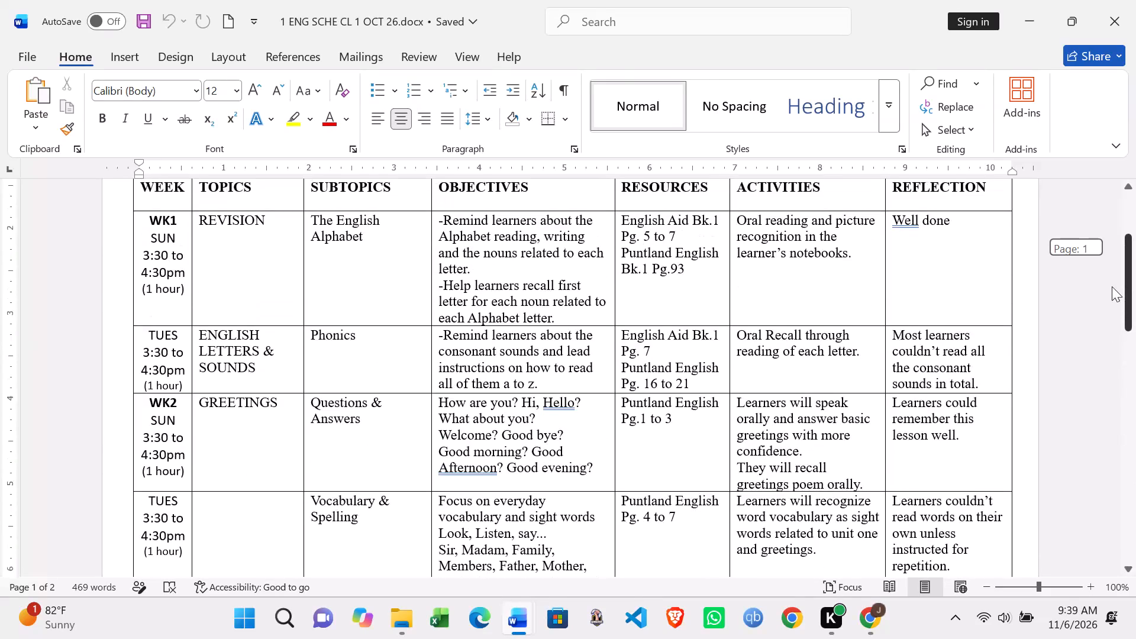
pyautogui.scroll(-1, 1112, 286)
pyautogui.moveTo(1112, 286); pyautogui.dragTo(1110, 265)
pyautogui.click(1116, 32)
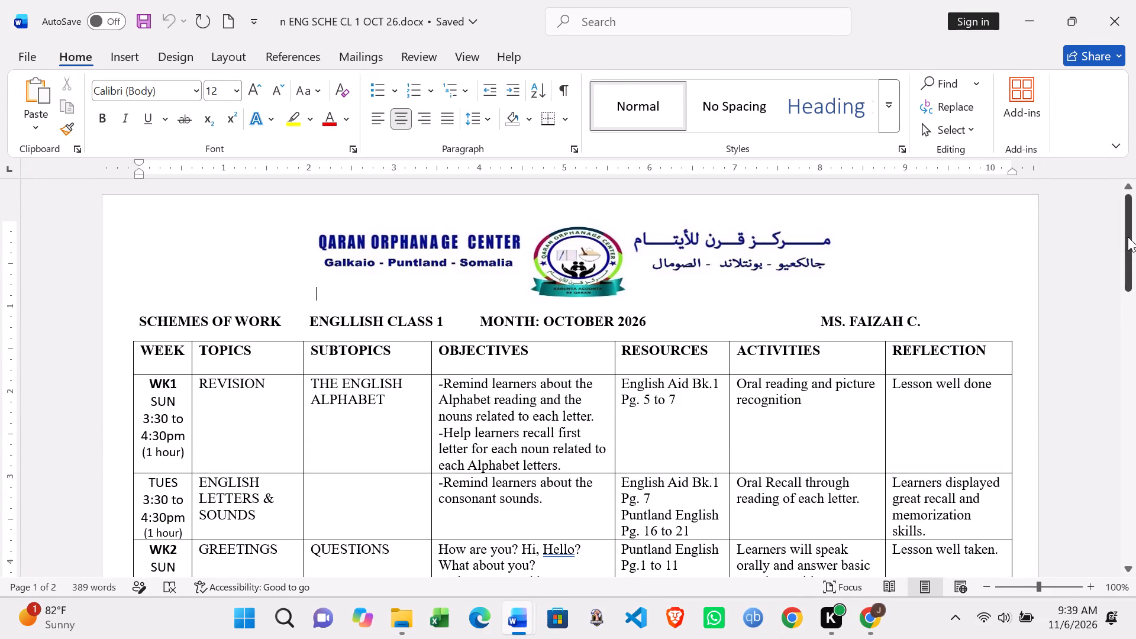
# Recheck the rows of "n ENG SCHE CL 1 OCT 26.docx" against the other Class 1 version and close it.
pyautogui.moveTo(1127, 235); pyautogui.dragTo(1135, 338)
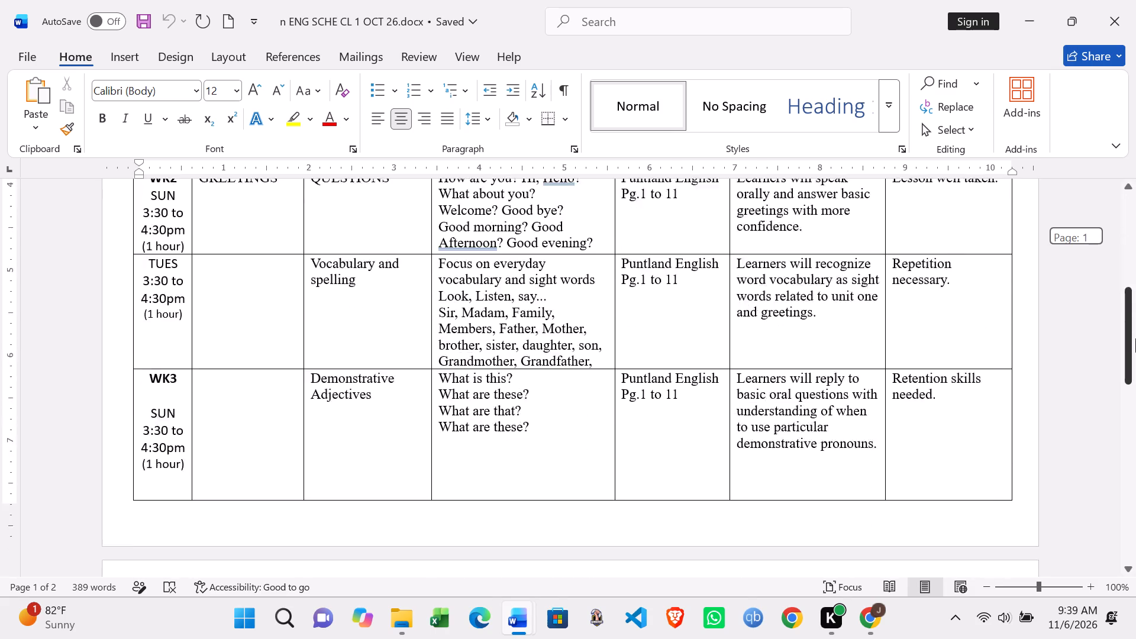
pyautogui.moveTo(1135, 338); pyautogui.dragTo(1135, 469)
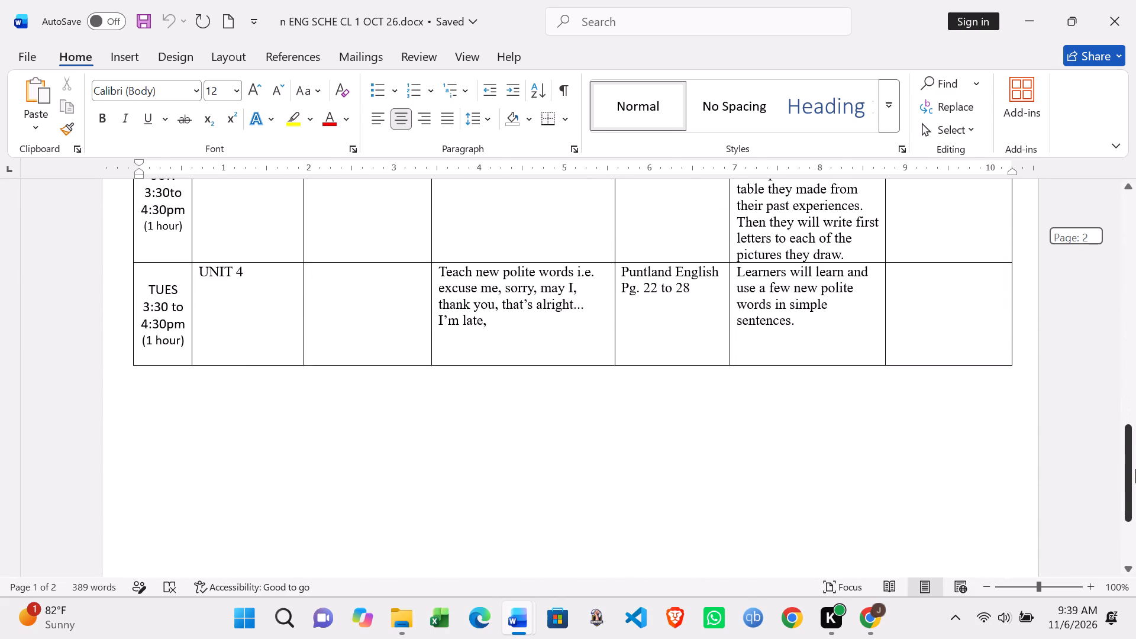
pyautogui.moveTo(1135, 469); pyautogui.dragTo(1116, 304)
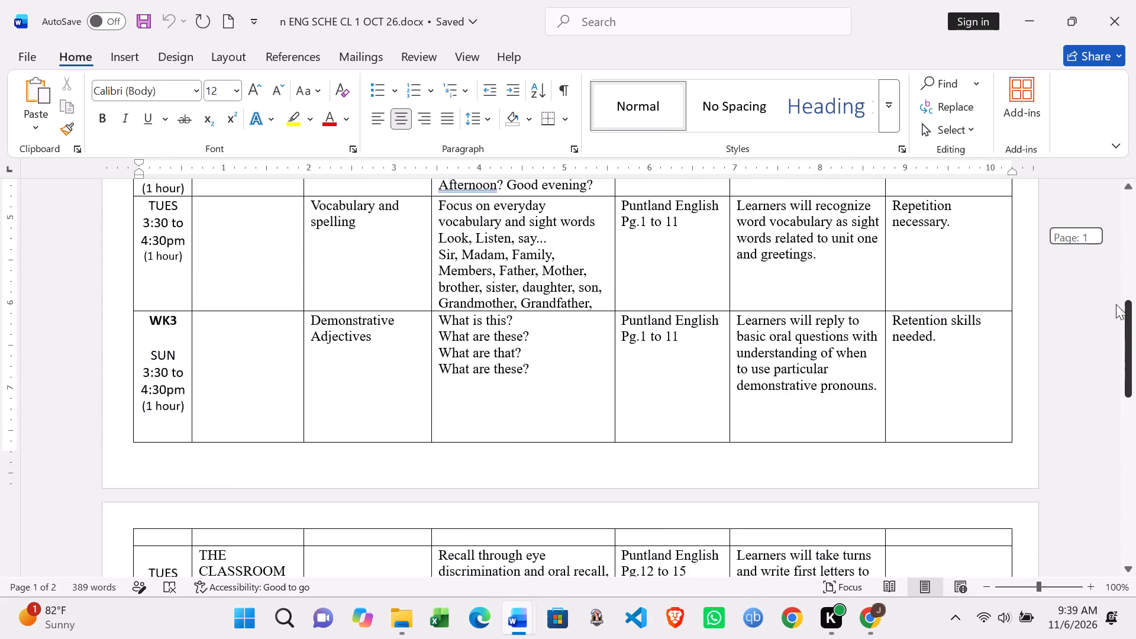
pyautogui.moveTo(1116, 304); pyautogui.dragTo(1108, 208)
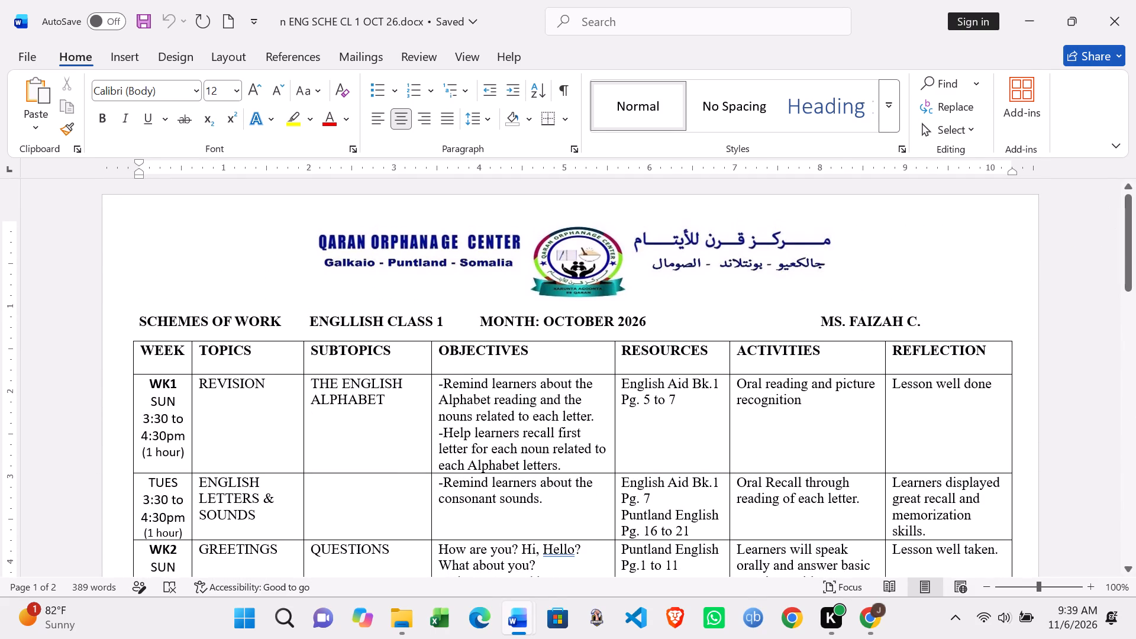
pyautogui.click(1112, 21)
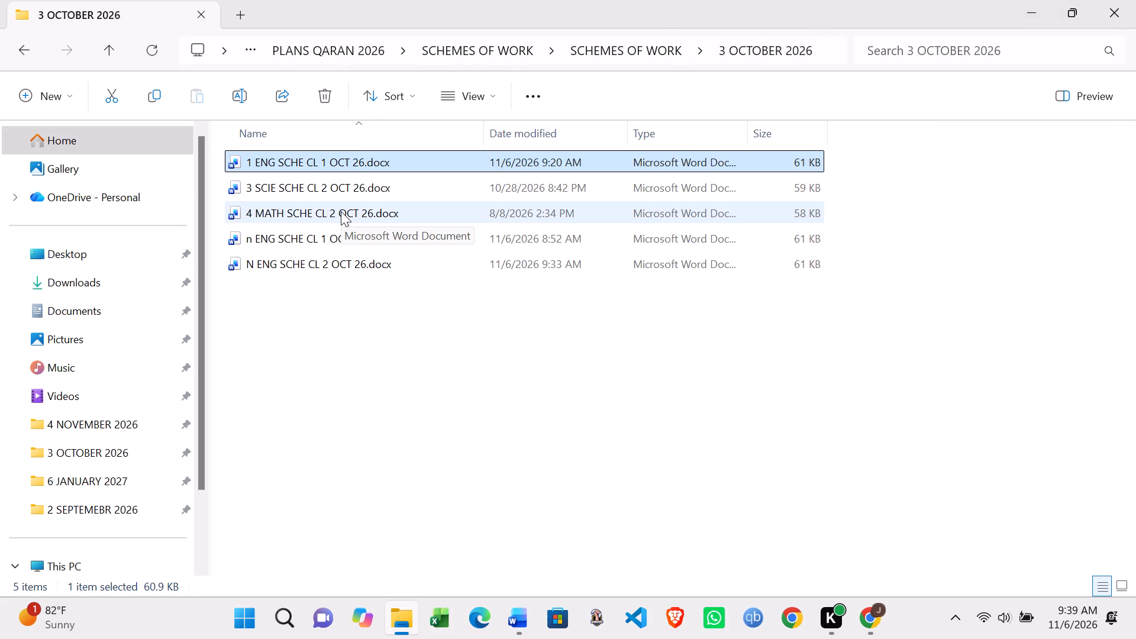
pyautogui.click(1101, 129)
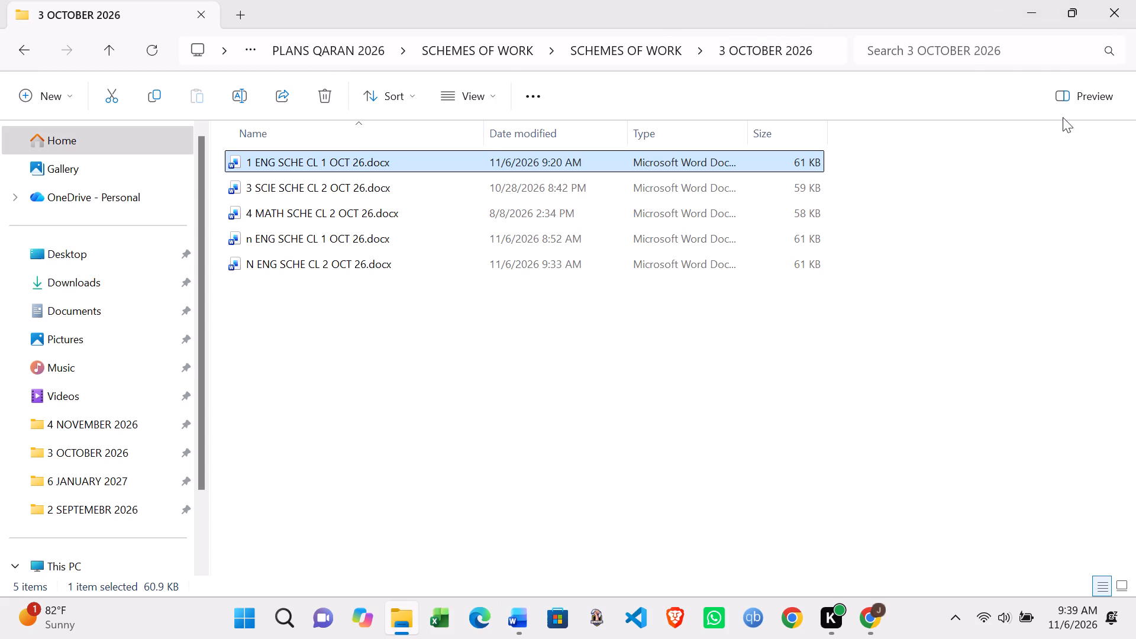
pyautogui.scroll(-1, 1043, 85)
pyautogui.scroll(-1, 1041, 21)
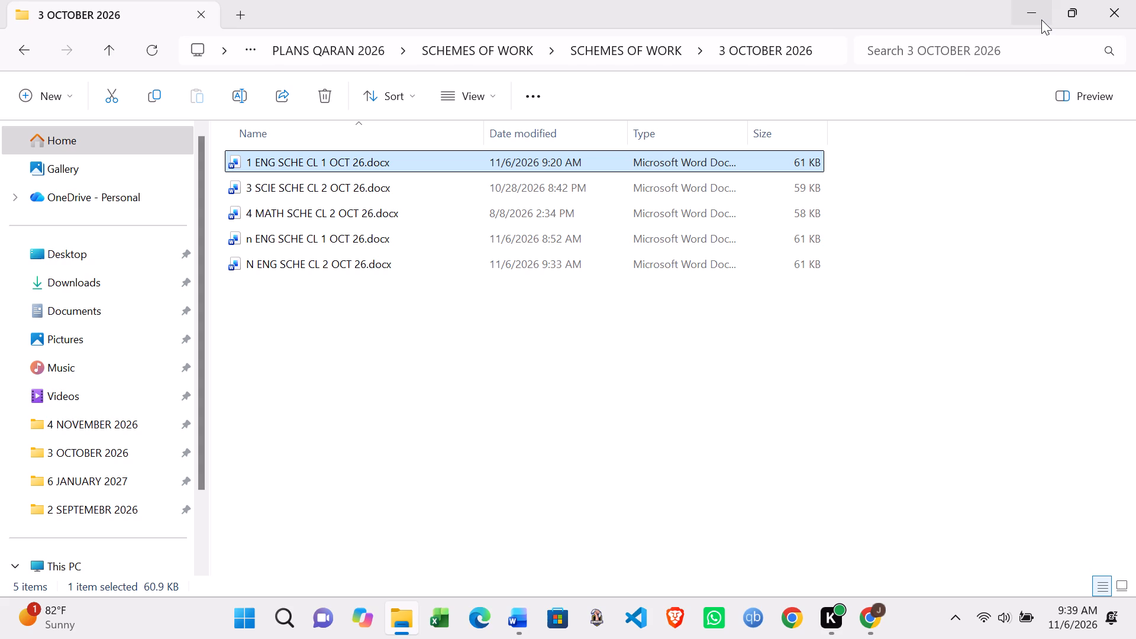
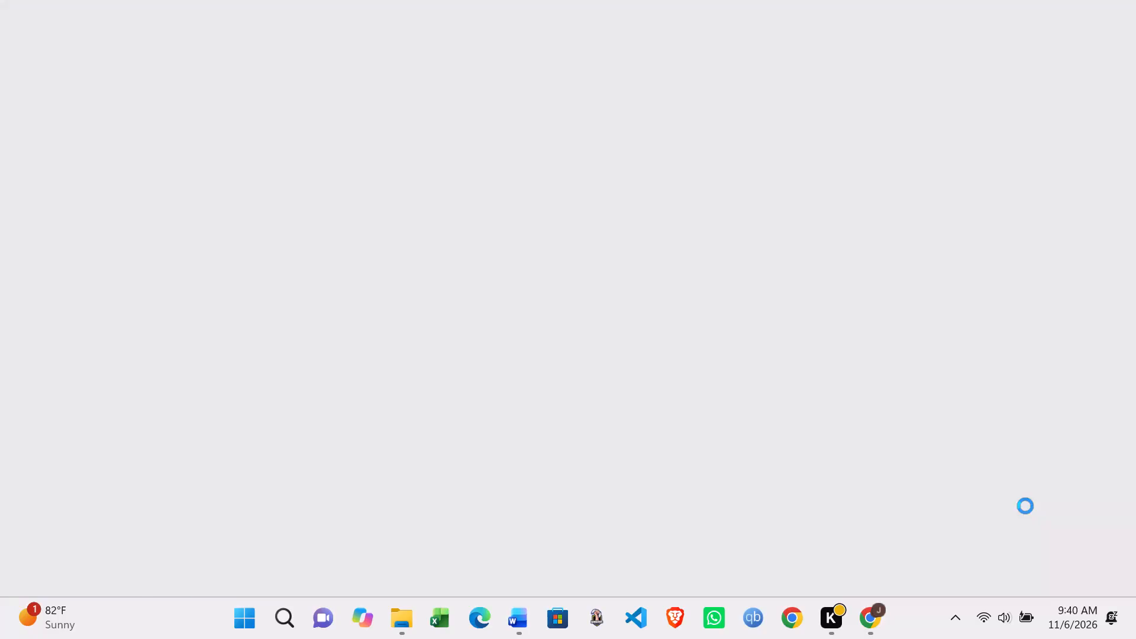
# Restore the deleted "2 ENG SCHE CL 2 OCT 26.docx" from the Recycle Bin to its original folder.
pyautogui.hscroll(-1, 992, 469)
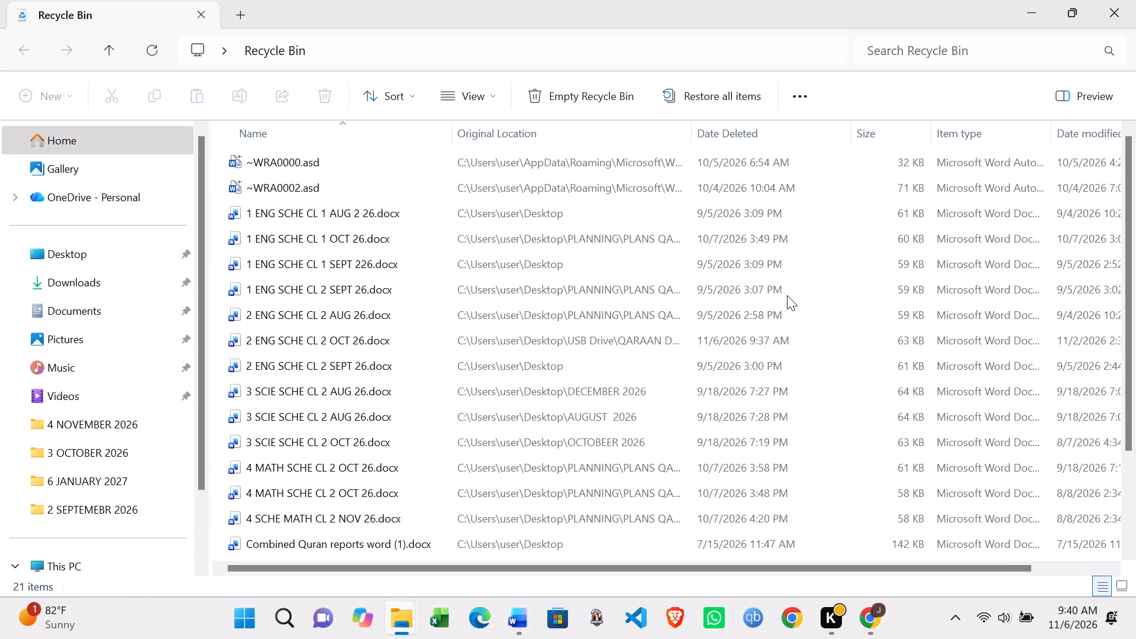
pyautogui.hscroll(-1, 757, 279)
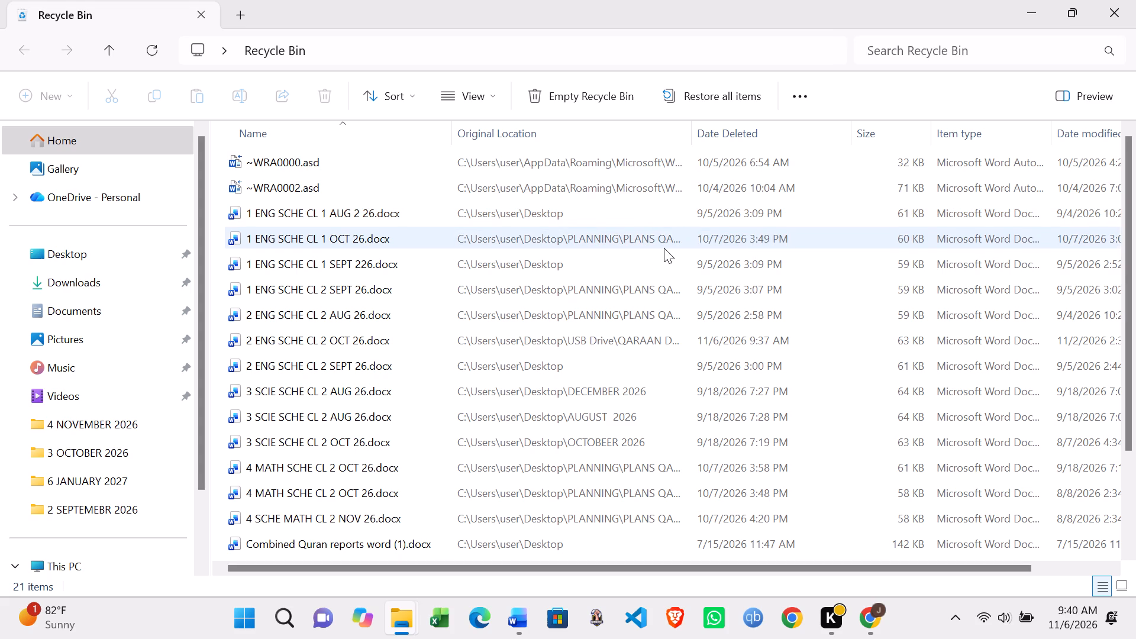
pyautogui.click(732, 299)
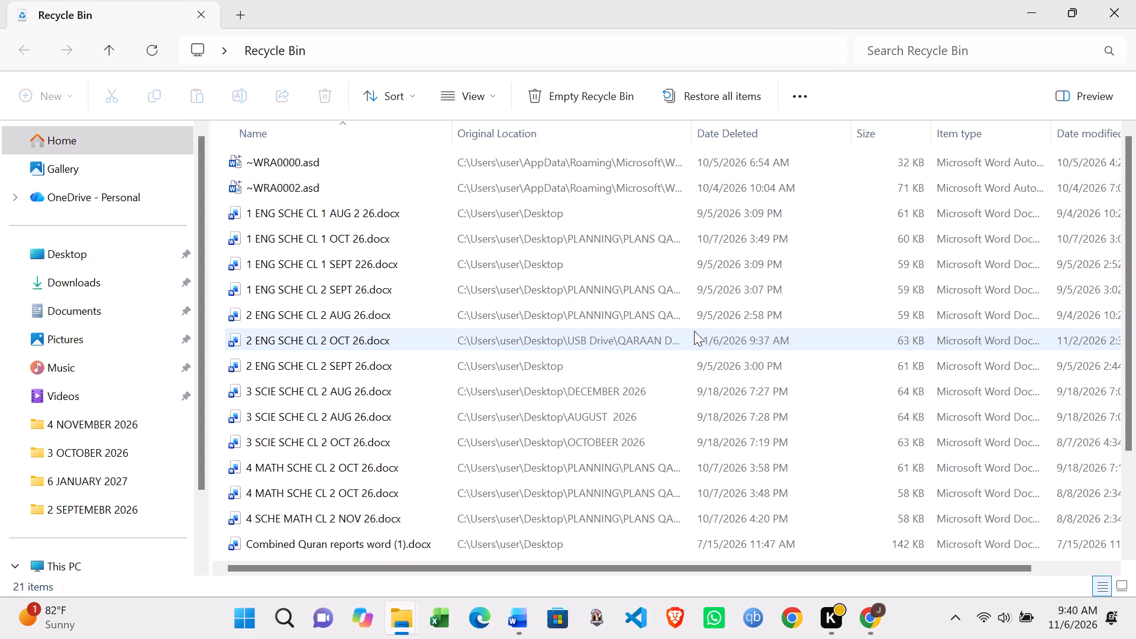
pyautogui.doubleClick(694, 331)
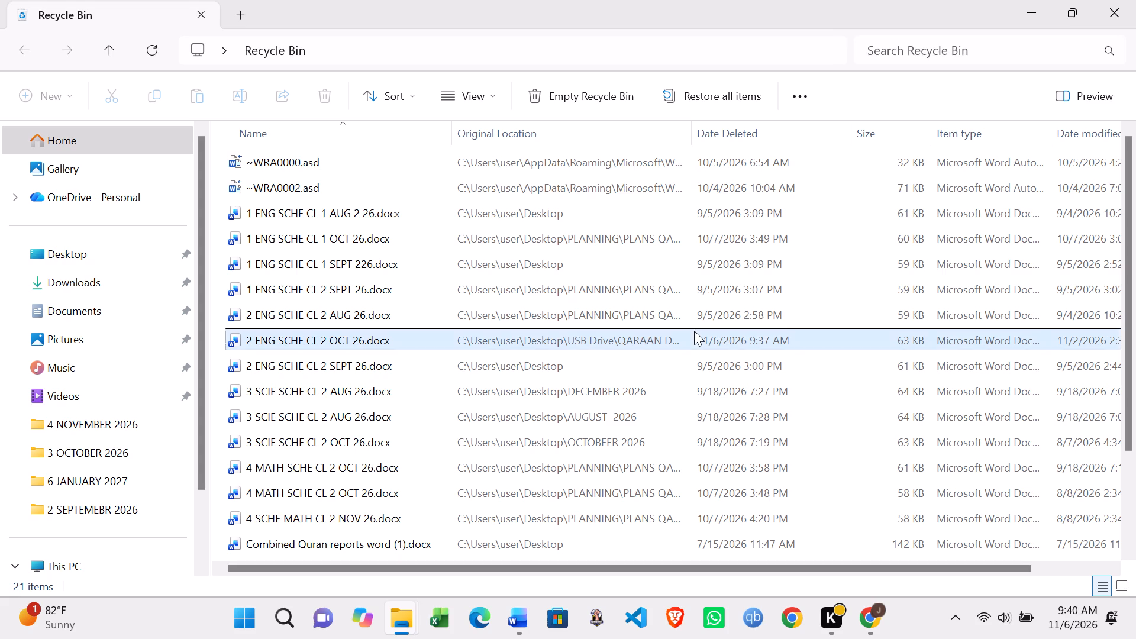
pyautogui.hscroll(1, 694, 331)
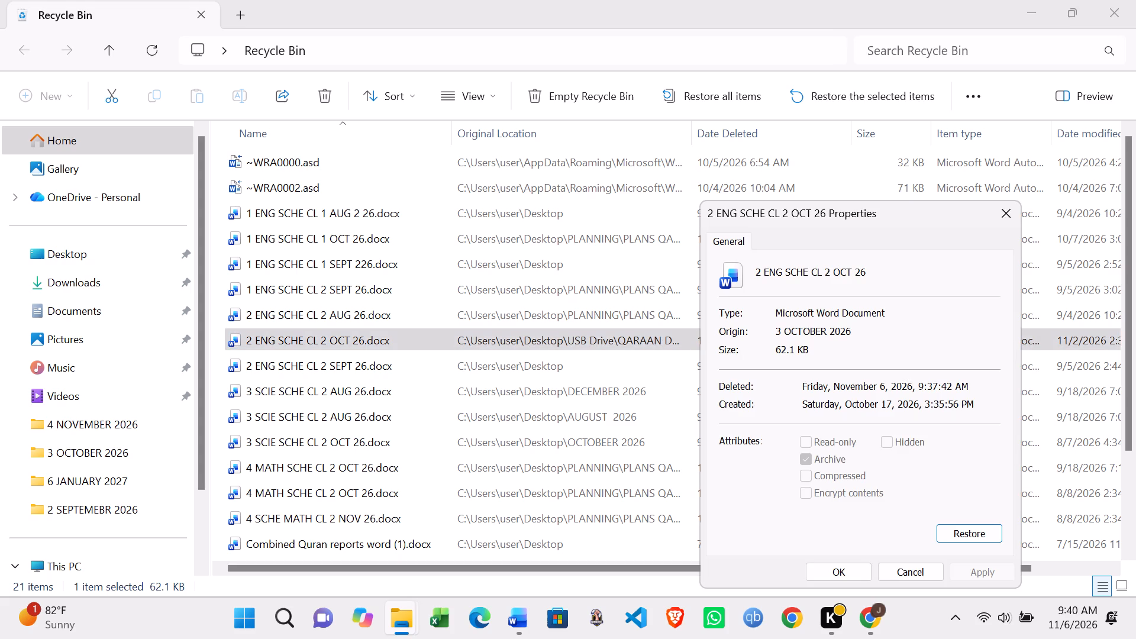
pyautogui.hscroll(1, 954, 387)
pyautogui.click(948, 539)
# Open the restored "2 ENG SCHE CL 2 OCT 26.docx" from the 3 OCTOBER 2026 folder.
pyautogui.hscroll(-1, 945, 540)
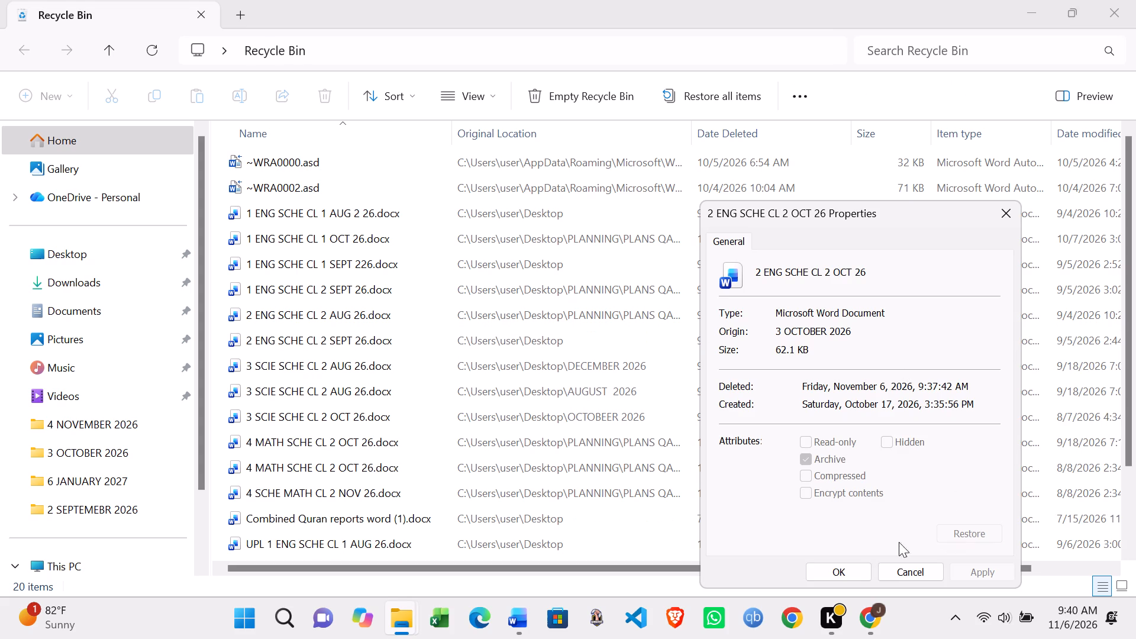
pyautogui.hscroll(-1, 899, 542)
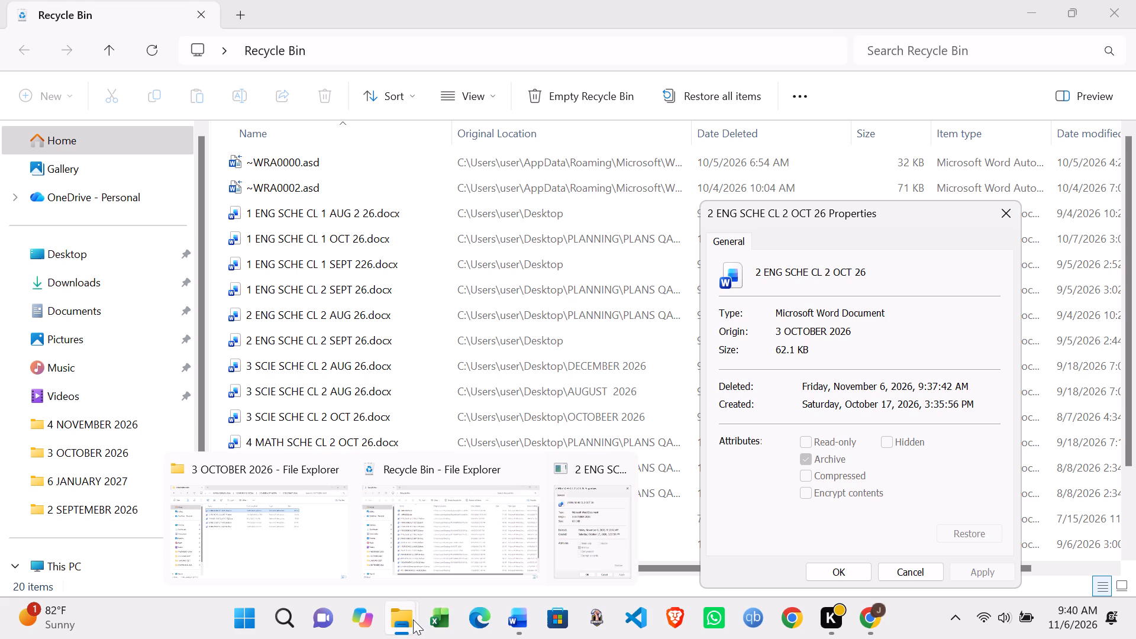
pyautogui.hscroll(-1, 413, 619)
pyautogui.click(408, 612)
pyautogui.hscroll(-1, 402, 605)
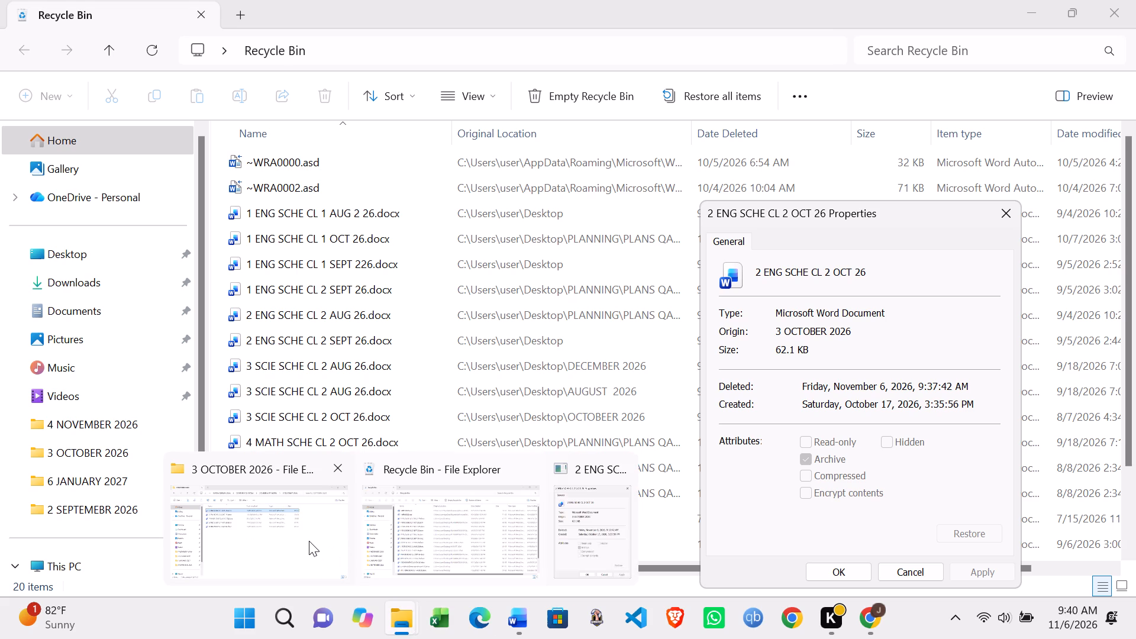
pyautogui.hscroll(-1, 309, 541)
pyautogui.click(309, 541)
pyautogui.scroll(-1, 309, 534)
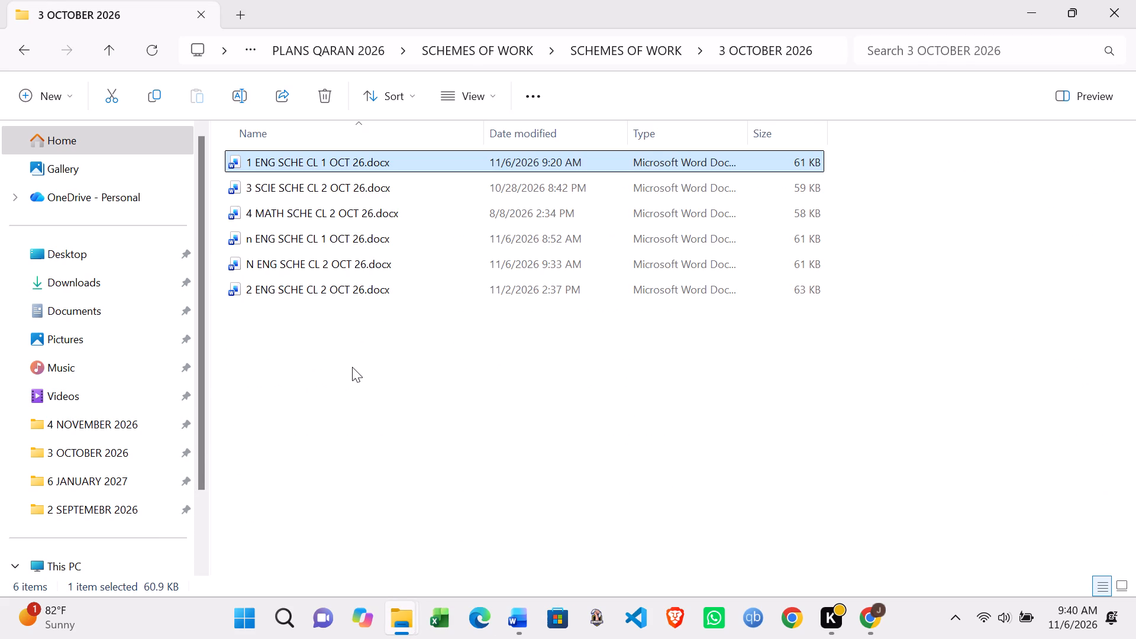
pyautogui.scroll(-1, 351, 364)
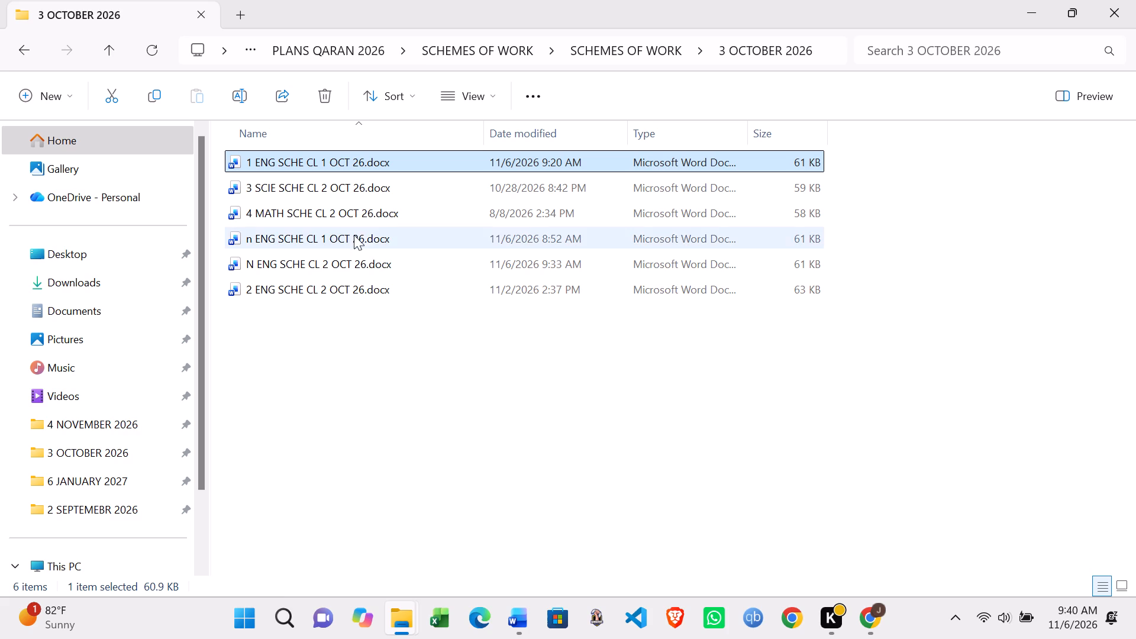
pyautogui.scroll(-1, 354, 235)
pyautogui.doubleClick(364, 286)
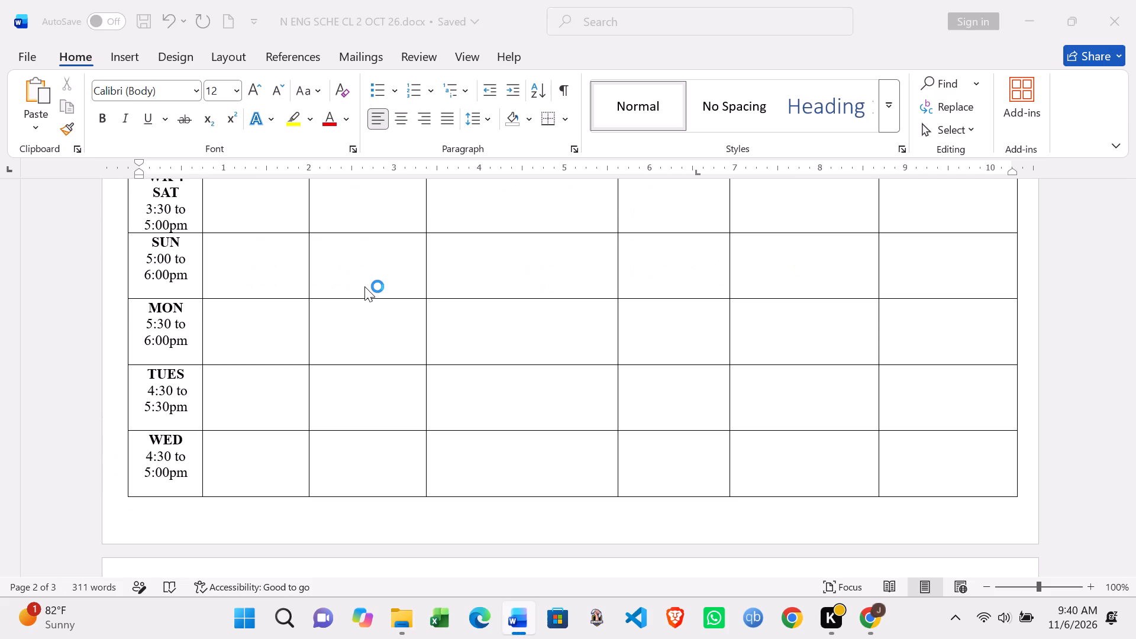
# Review the Class 2 October English scheme's weekly topics, subtopics, objectives and page references from week 1 through week 4.
pyautogui.hscroll(1, 370, 286)
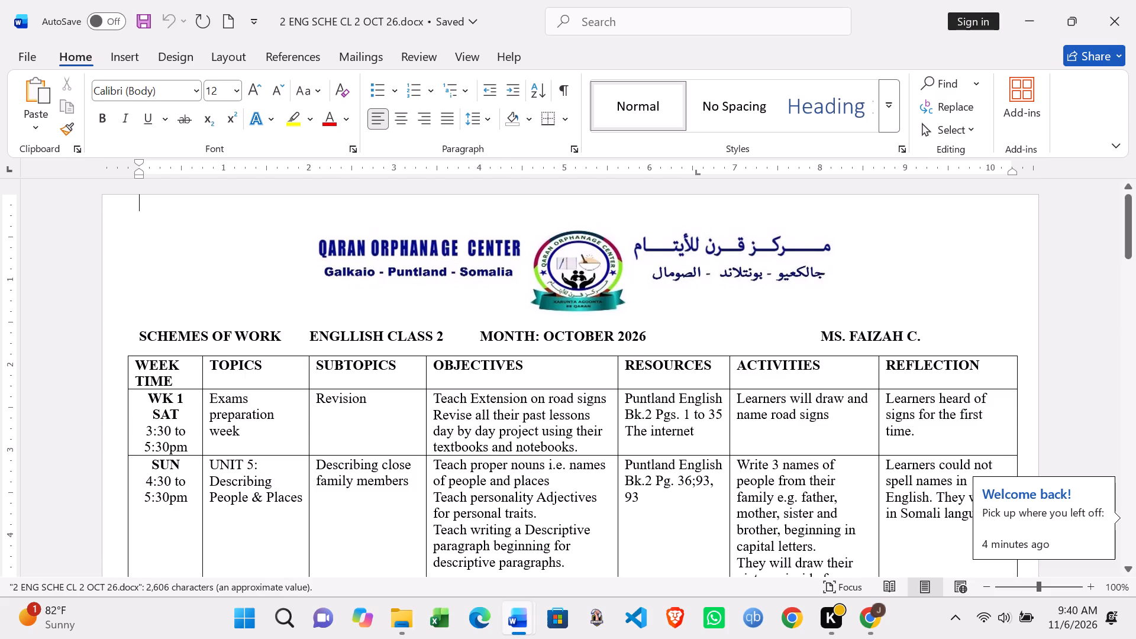
pyautogui.hscroll(1, 941, 306)
pyautogui.moveTo(1128, 231); pyautogui.dragTo(1135, 402)
pyautogui.hscroll(1, 1128, 231)
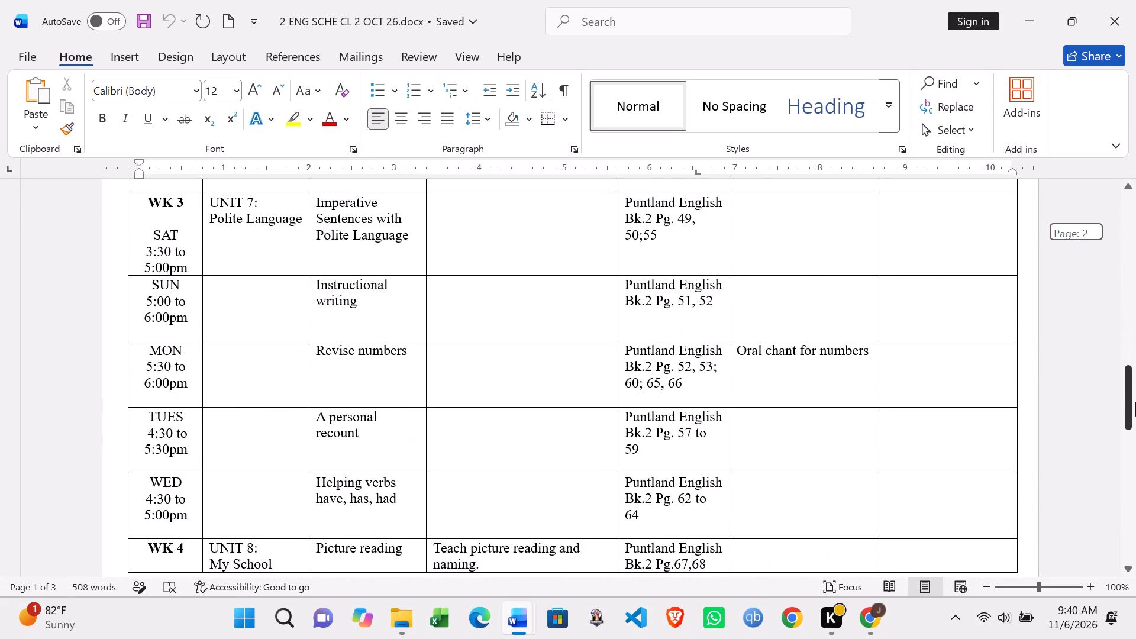
pyautogui.moveTo(1135, 402); pyautogui.dragTo(1135, 472)
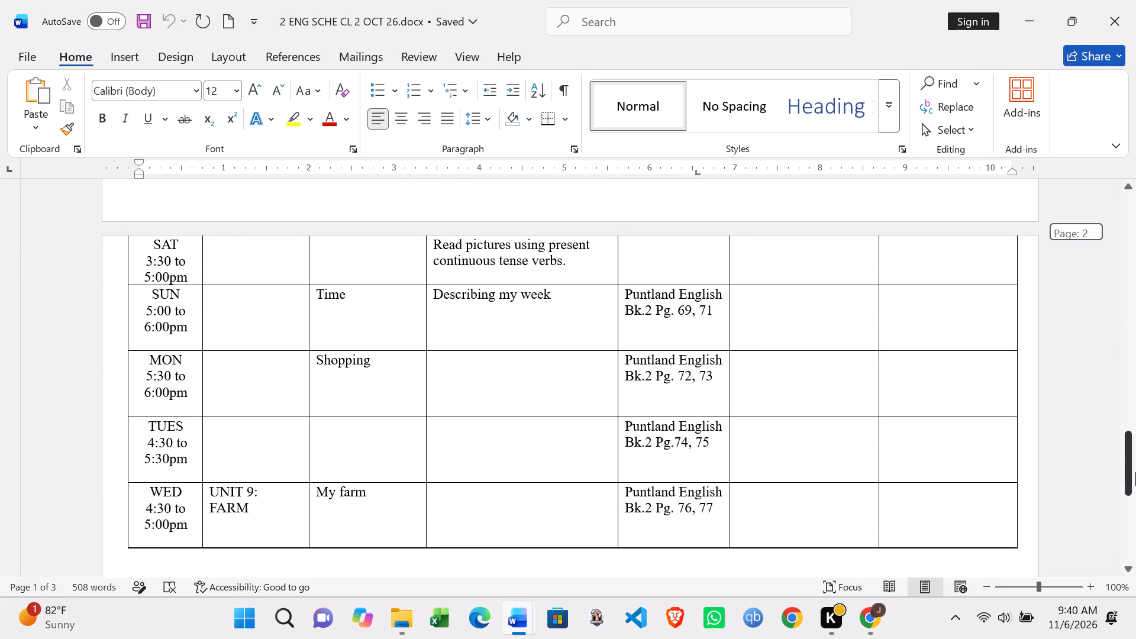
pyautogui.moveTo(1135, 472); pyautogui.dragTo(1134, 452)
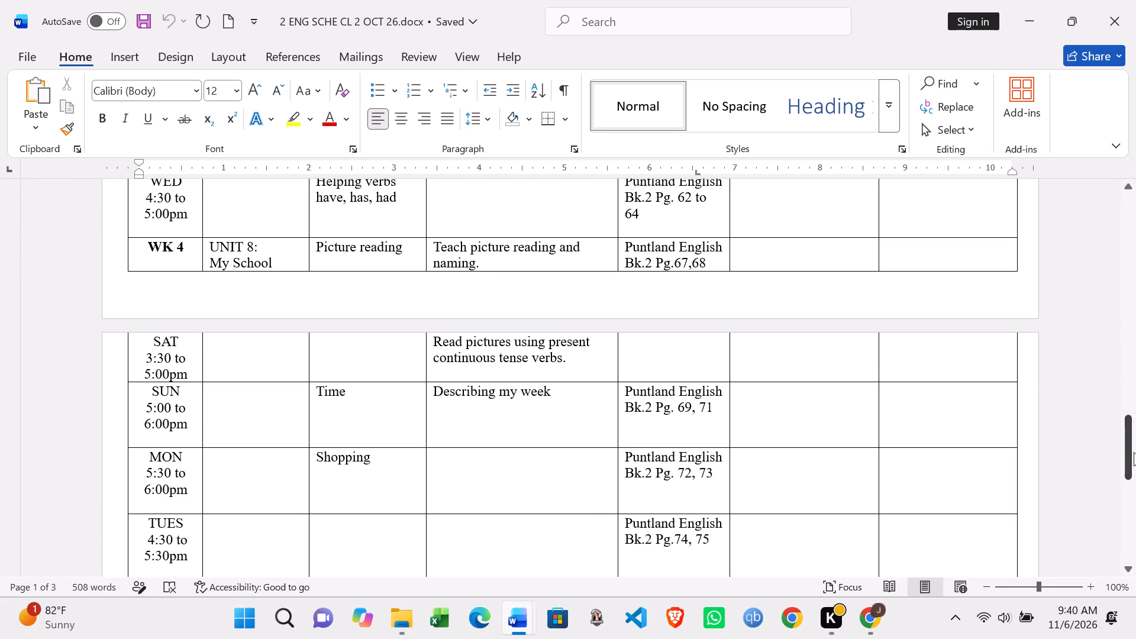
pyautogui.moveTo(1127, 460); pyautogui.dragTo(1116, 389)
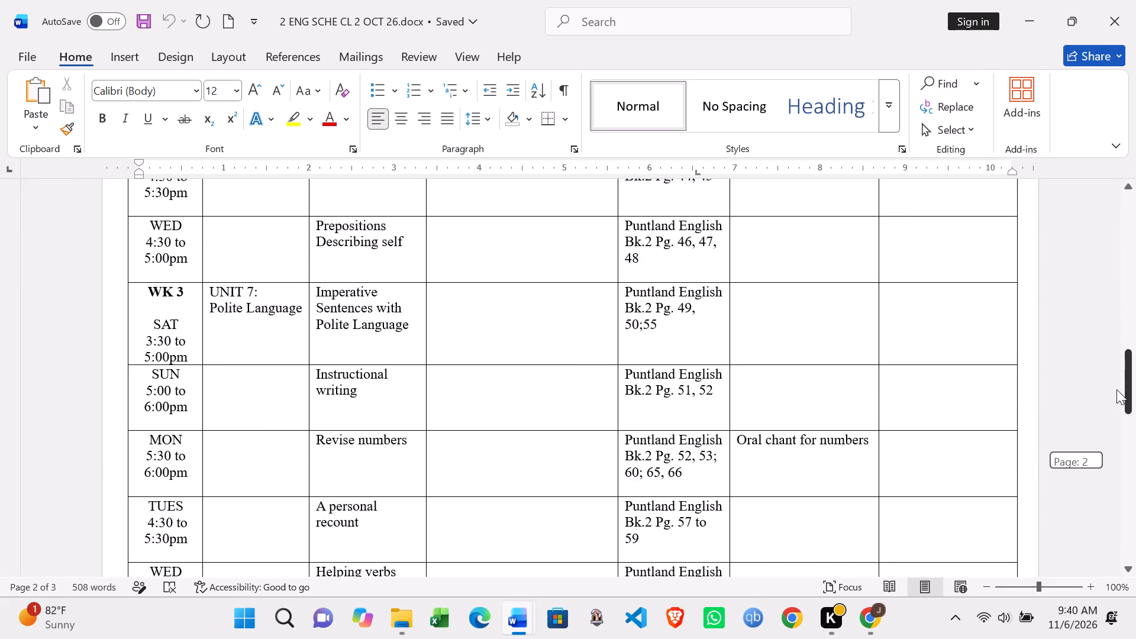
pyautogui.moveTo(1116, 389); pyautogui.dragTo(1115, 282)
pyautogui.scroll(-1, 1115, 325)
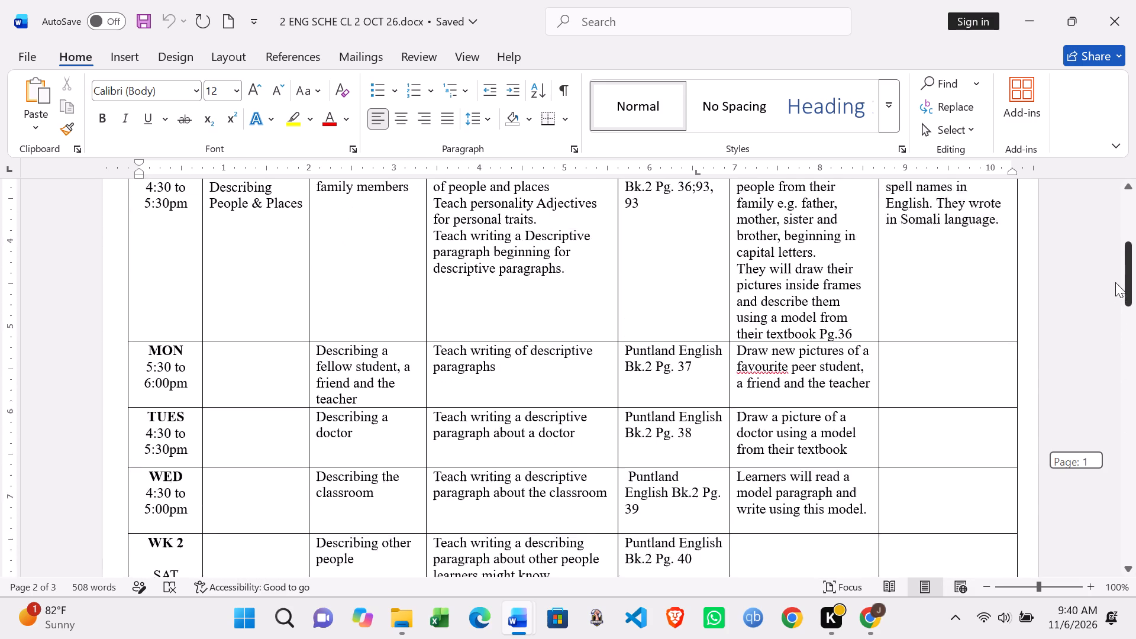
pyautogui.scroll(-1, 1115, 282)
pyautogui.moveTo(1115, 282); pyautogui.dragTo(1135, 449)
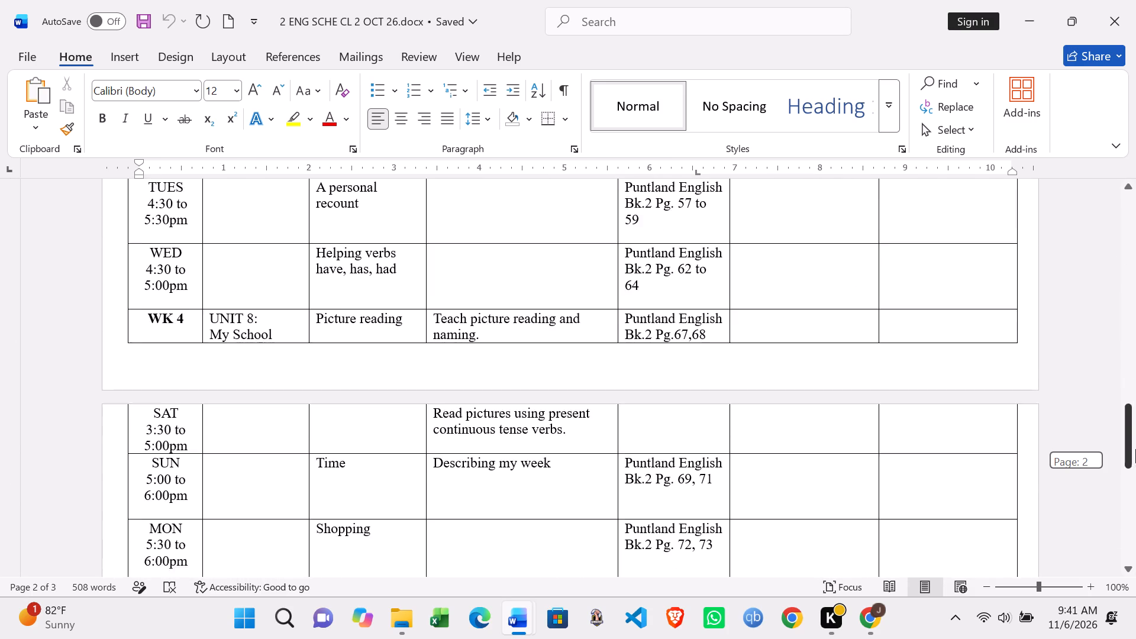
pyautogui.moveTo(1135, 449); pyautogui.dragTo(1135, 486)
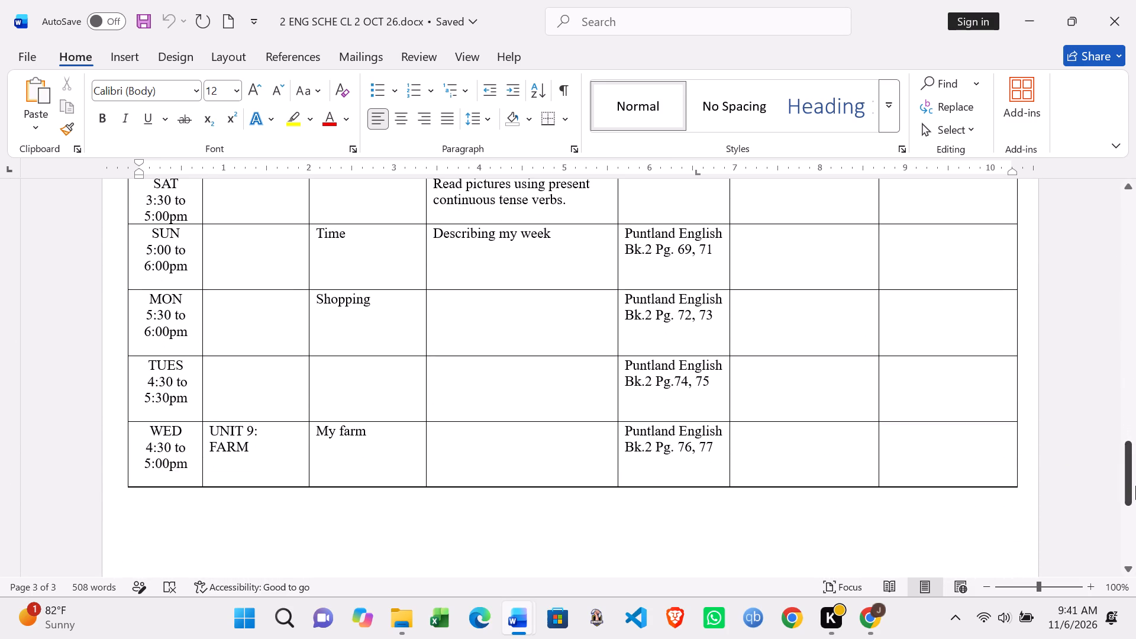
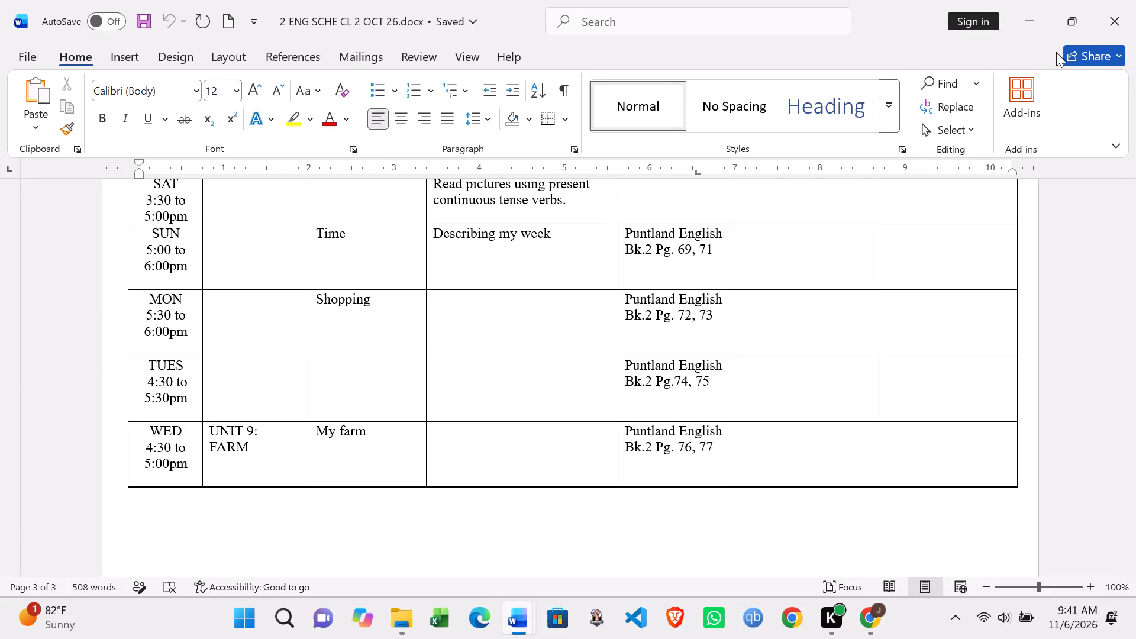
# Switch to "N ENG SCHE CL 2 OCT 26.docx" and check its week 2 to week 4 rows against the restored version.
pyautogui.click(1028, 20)
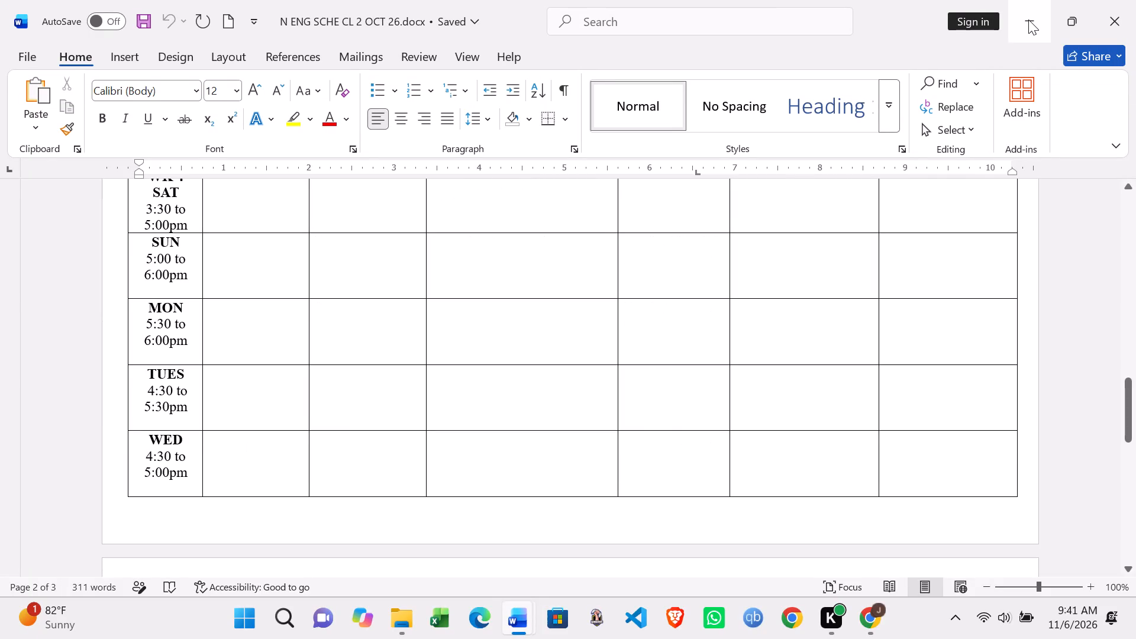
pyautogui.scroll(1, 1030, 25)
pyautogui.moveTo(1128, 392); pyautogui.dragTo(1121, 287)
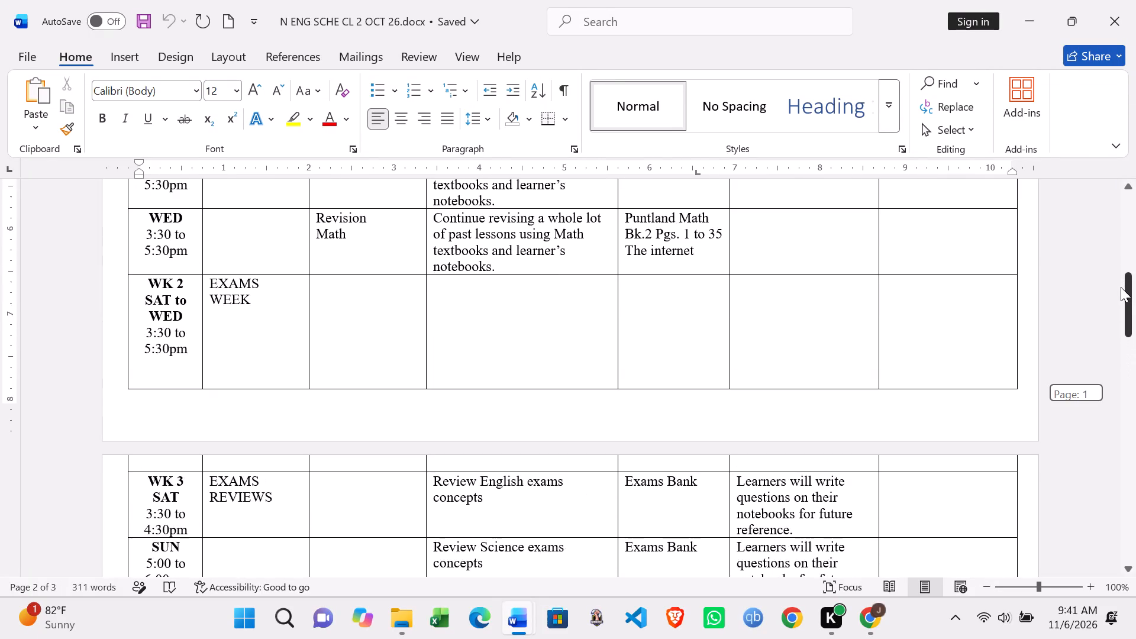
pyautogui.moveTo(1121, 287); pyautogui.dragTo(1135, 377)
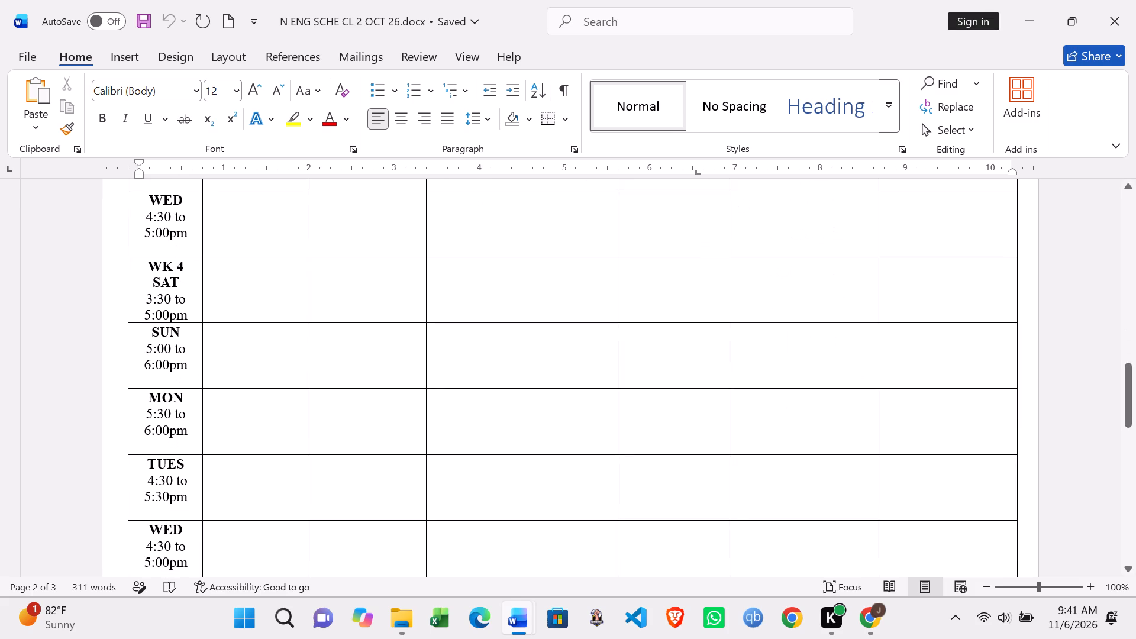
pyautogui.hscroll(-1, 772, 562)
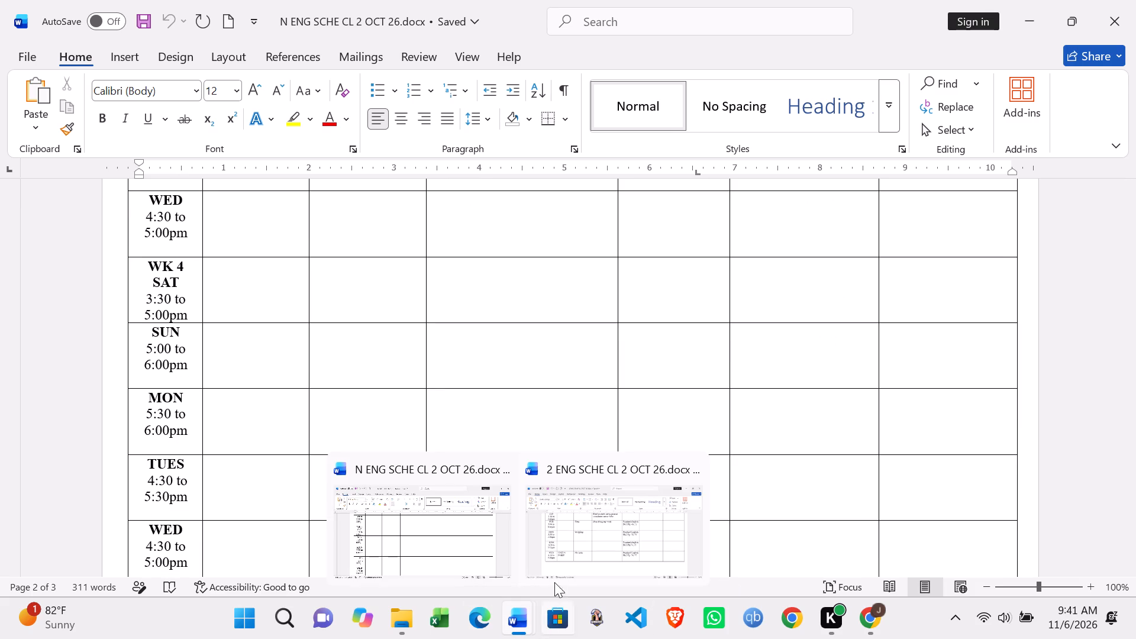
# Return to "2 ENG SCHE CL 2 OCT 26.docx" and review its topics, subtopics, objectives and resources from week 1 to week 3.
pyautogui.click(584, 560)
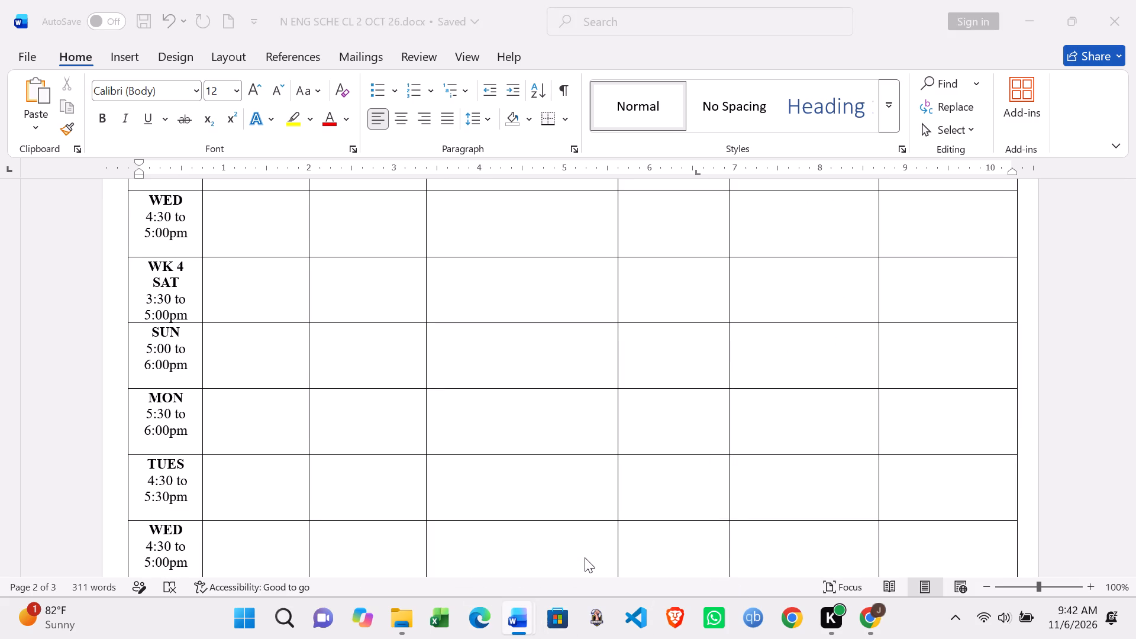
pyautogui.hscroll(-1, 585, 554)
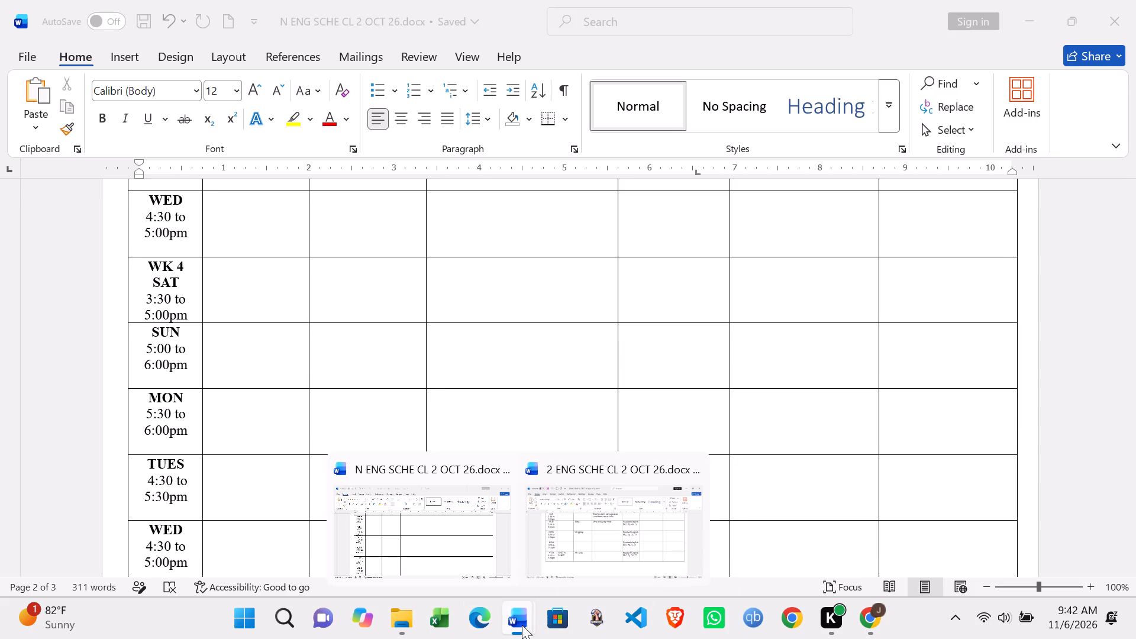
pyautogui.scroll(-1, 517, 627)
pyautogui.click(616, 512)
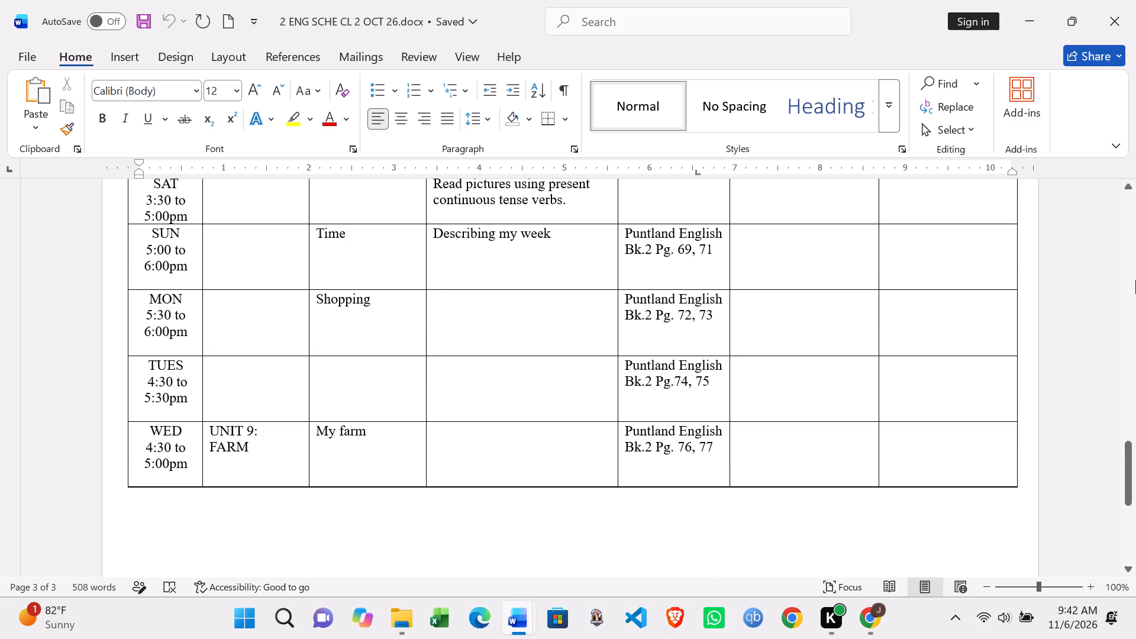
pyautogui.scroll(1, 1135, 283)
pyautogui.moveTo(1129, 479); pyautogui.dragTo(1129, 378)
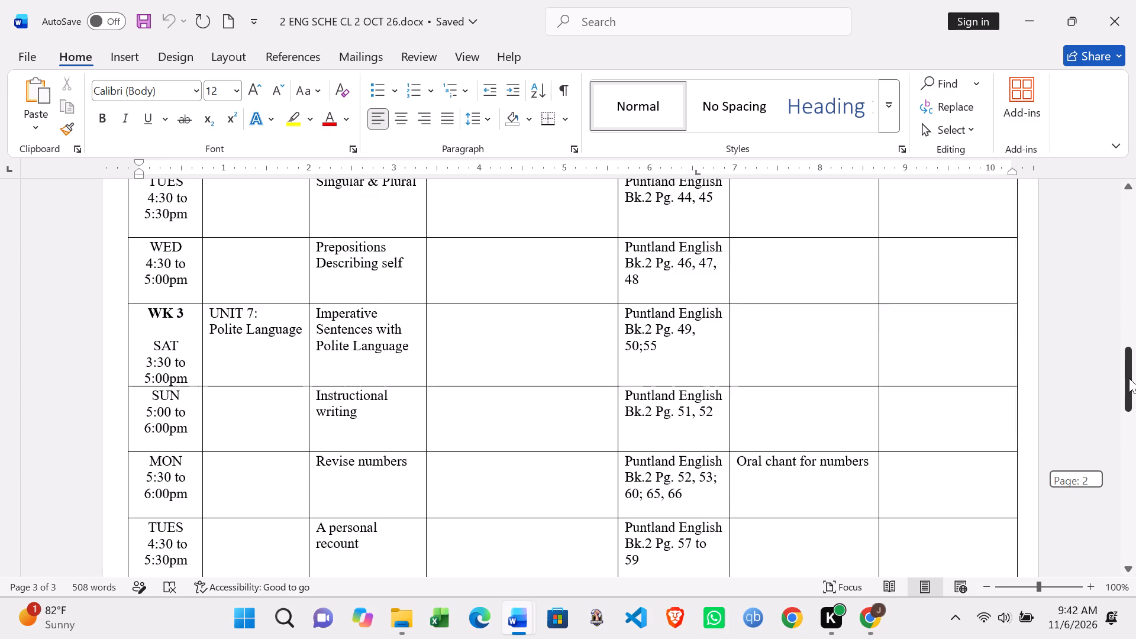
pyautogui.moveTo(1129, 378); pyautogui.dragTo(1128, 370)
pyautogui.moveTo(1128, 369); pyautogui.dragTo(1113, 305)
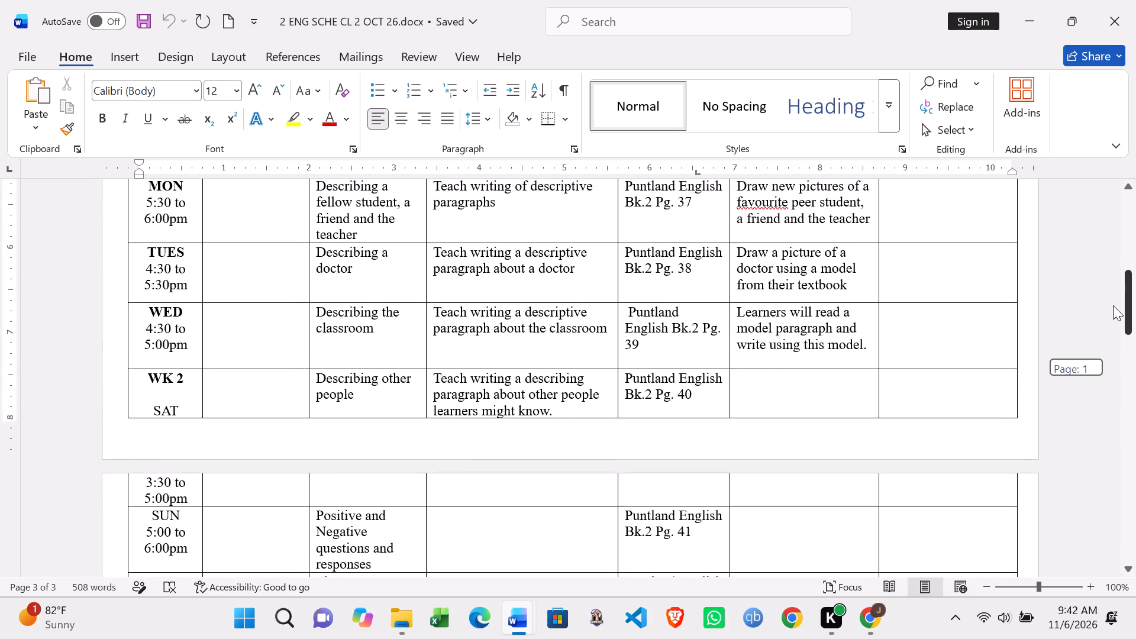
pyautogui.moveTo(1113, 305); pyautogui.dragTo(1106, 283)
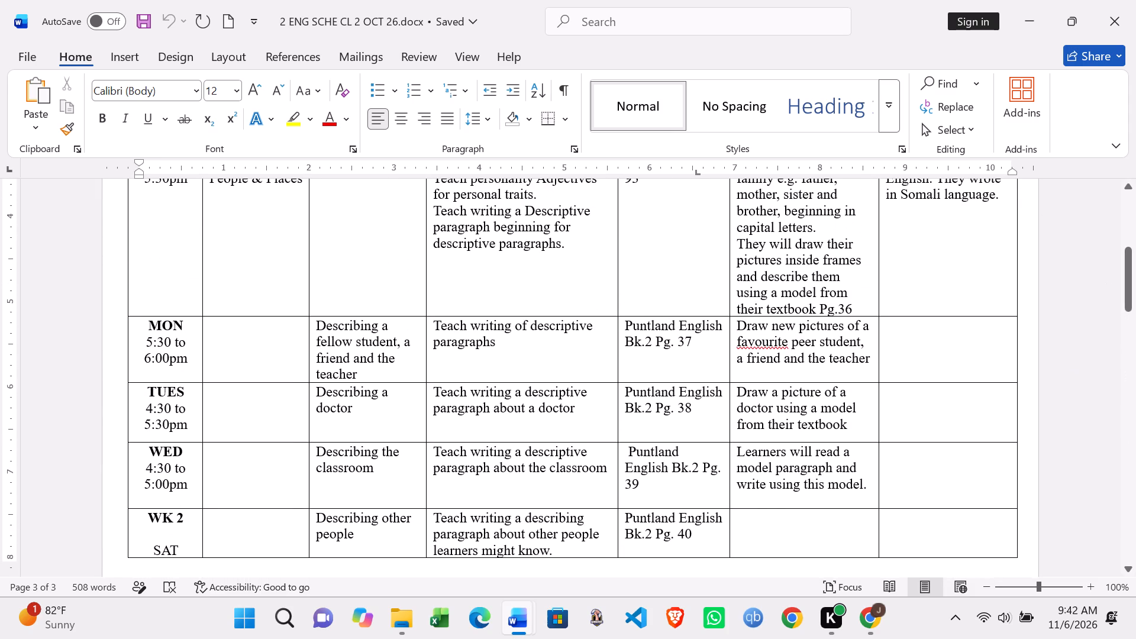
pyautogui.moveTo(1125, 283); pyautogui.dragTo(1128, 248)
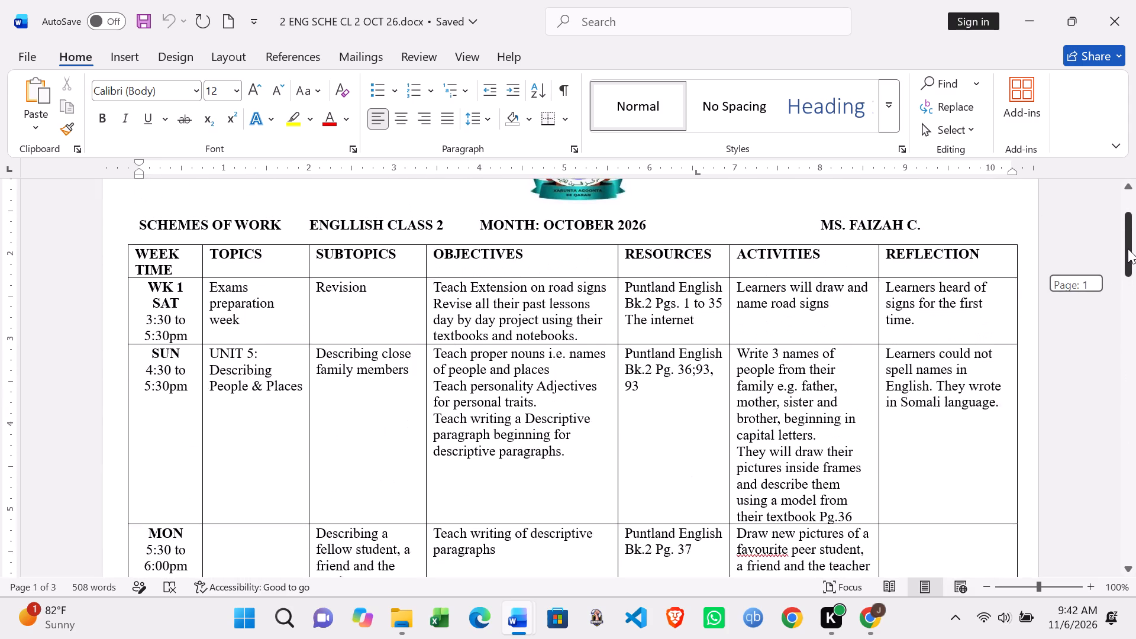
pyautogui.moveTo(1128, 248); pyautogui.dragTo(1128, 247)
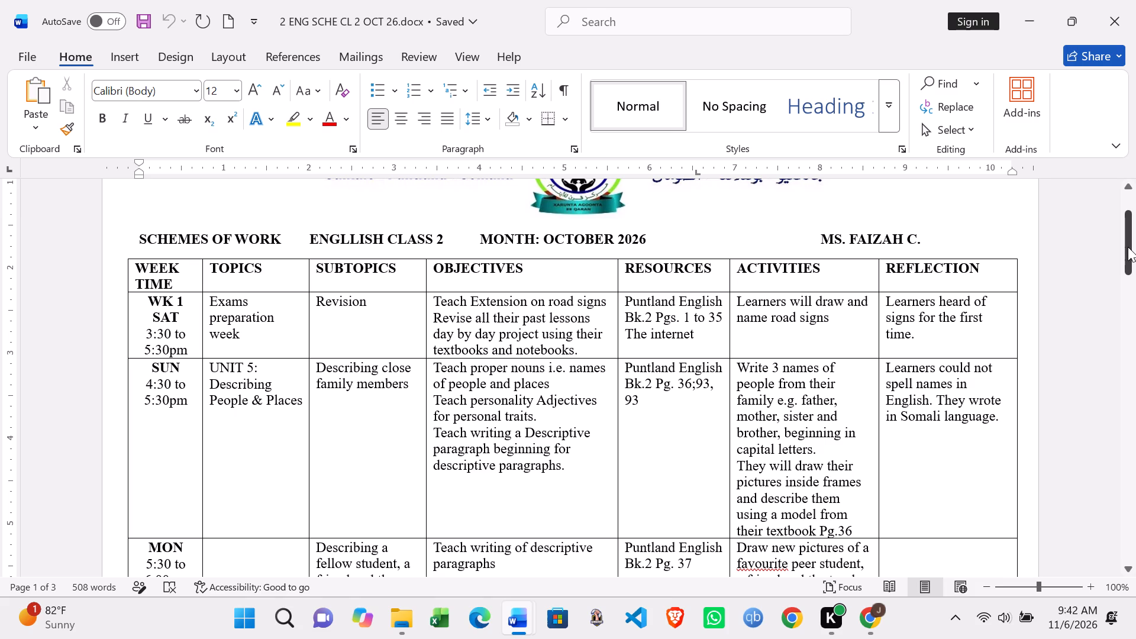
pyautogui.moveTo(1128, 247); pyautogui.dragTo(1135, 332)
pyautogui.scroll(1, 1132, 289)
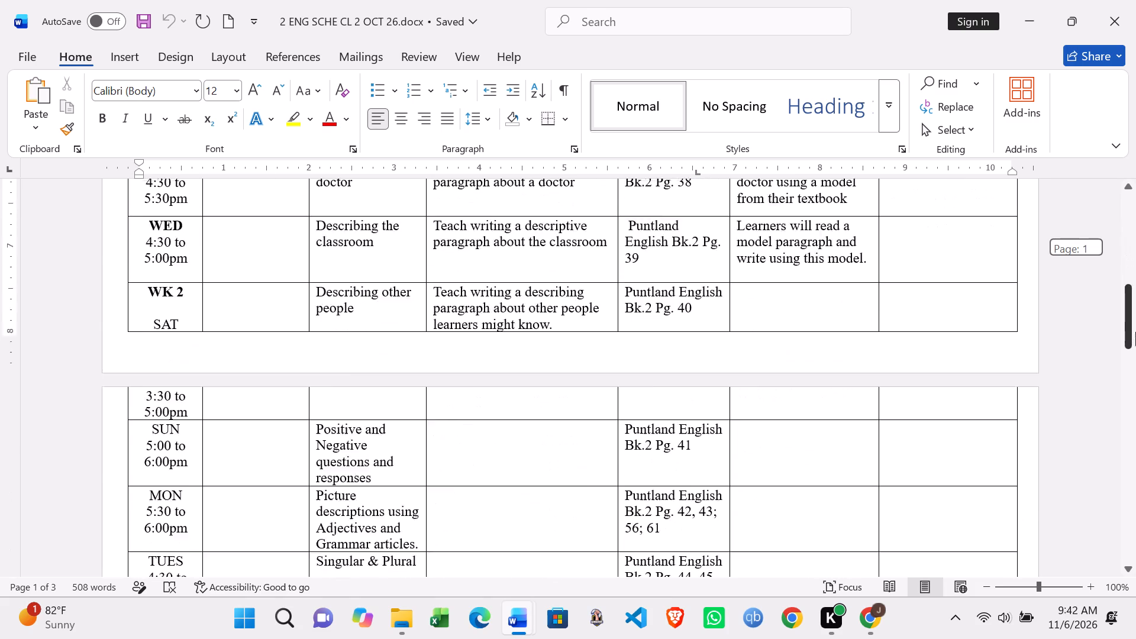
pyautogui.scroll(1, 1135, 332)
pyautogui.moveTo(1135, 332); pyautogui.dragTo(1135, 367)
# Switch to "N ENG SCHE CL 2 OCT 26.docx" and examine its exam preparation, exams week and exams review rows for weeks 1 to 3.
pyautogui.hscroll(-1, 1009, 424)
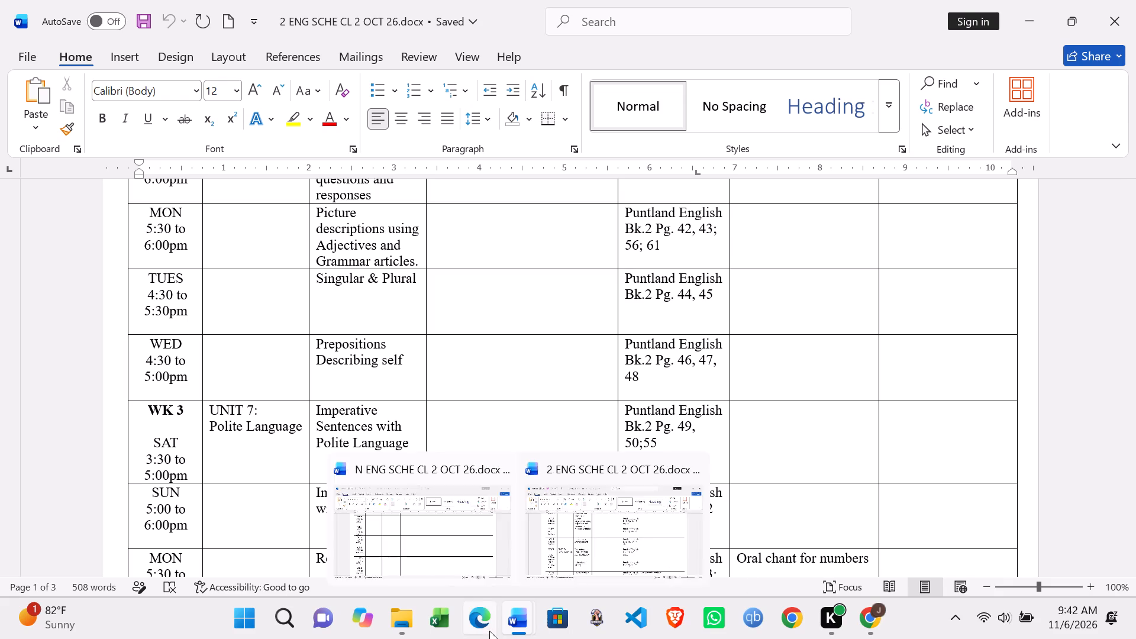
pyautogui.hscroll(-1, 489, 631)
pyautogui.click(454, 547)
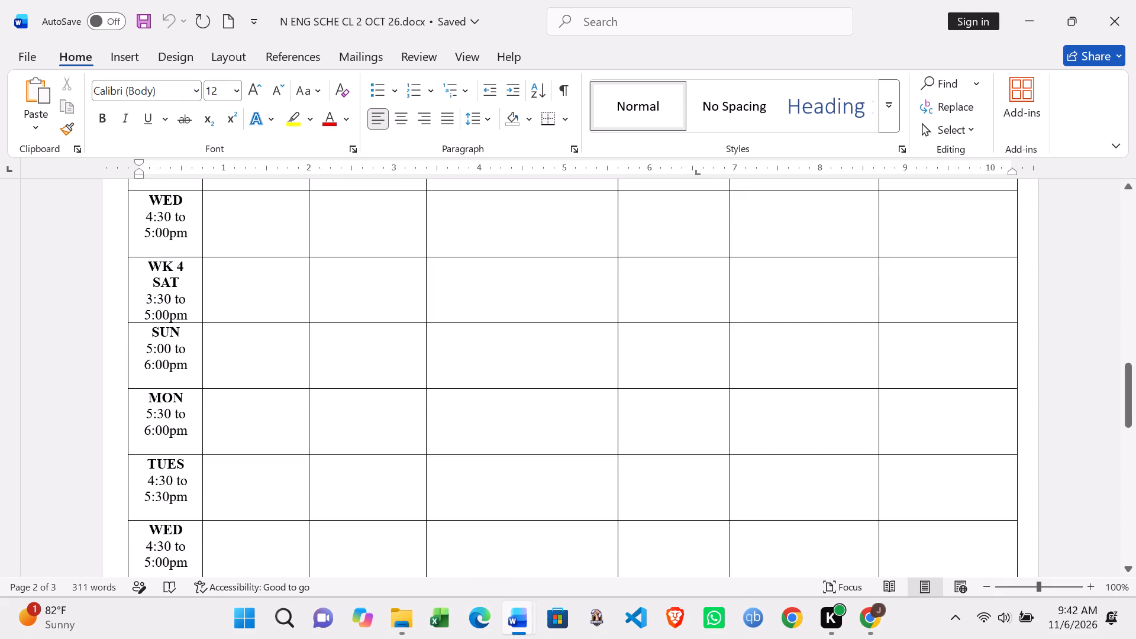
pyautogui.hscroll(2, 454, 547)
pyautogui.moveTo(1128, 385); pyautogui.dragTo(1127, 312)
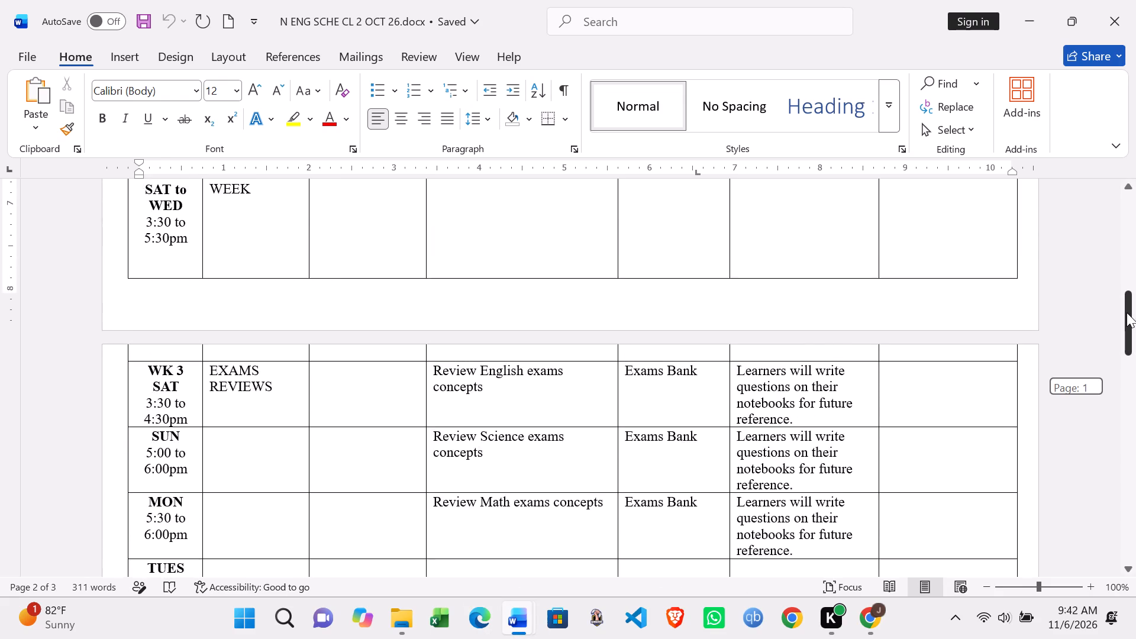
pyautogui.moveTo(1127, 312); pyautogui.dragTo(1118, 230)
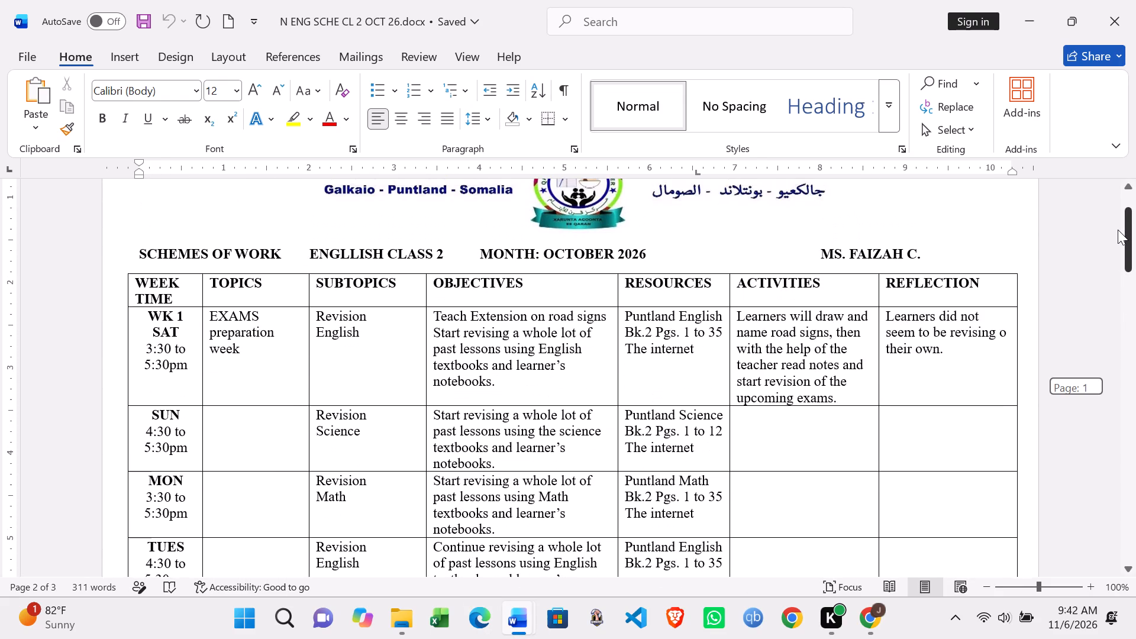
pyautogui.moveTo(1118, 230); pyautogui.dragTo(1129, 248)
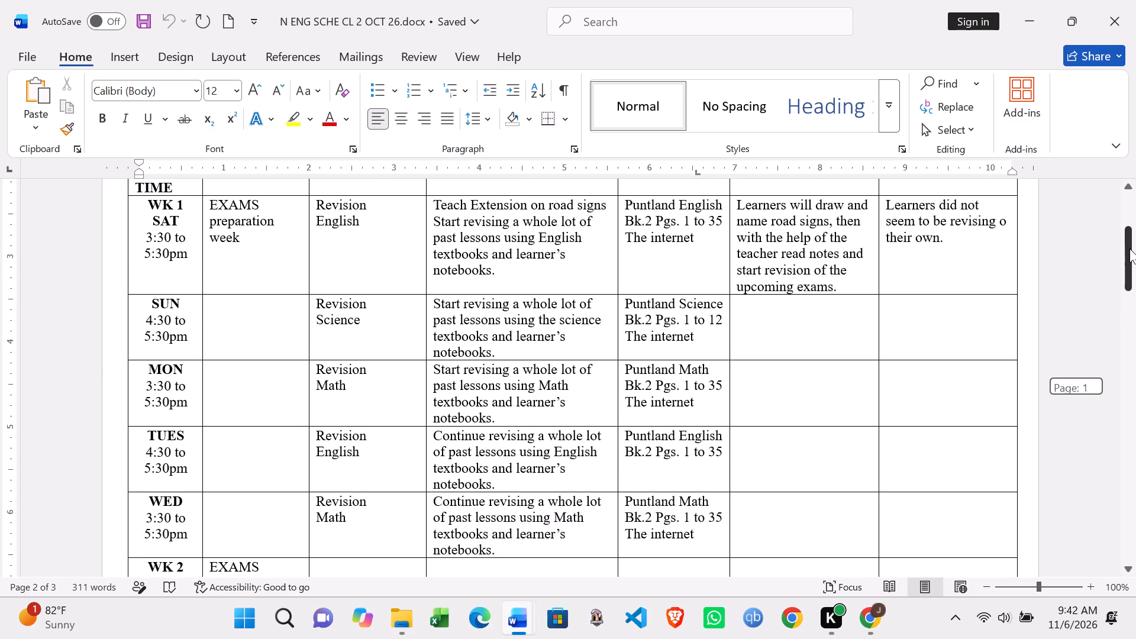
pyautogui.moveTo(1129, 248); pyautogui.dragTo(1135, 291)
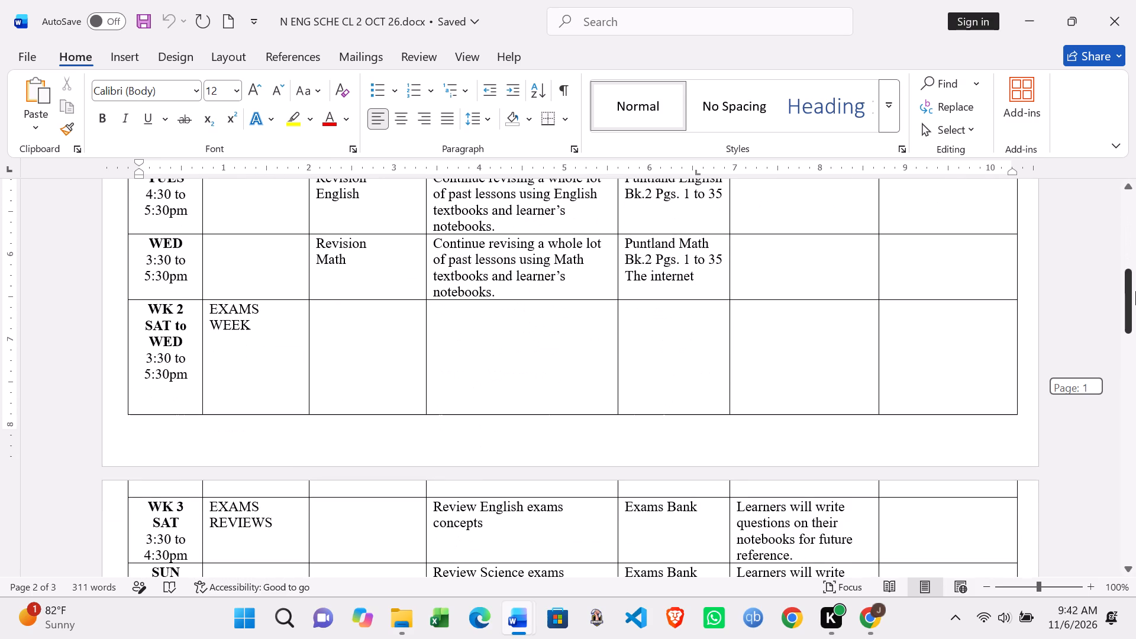
pyautogui.moveTo(1135, 291); pyautogui.dragTo(1135, 301)
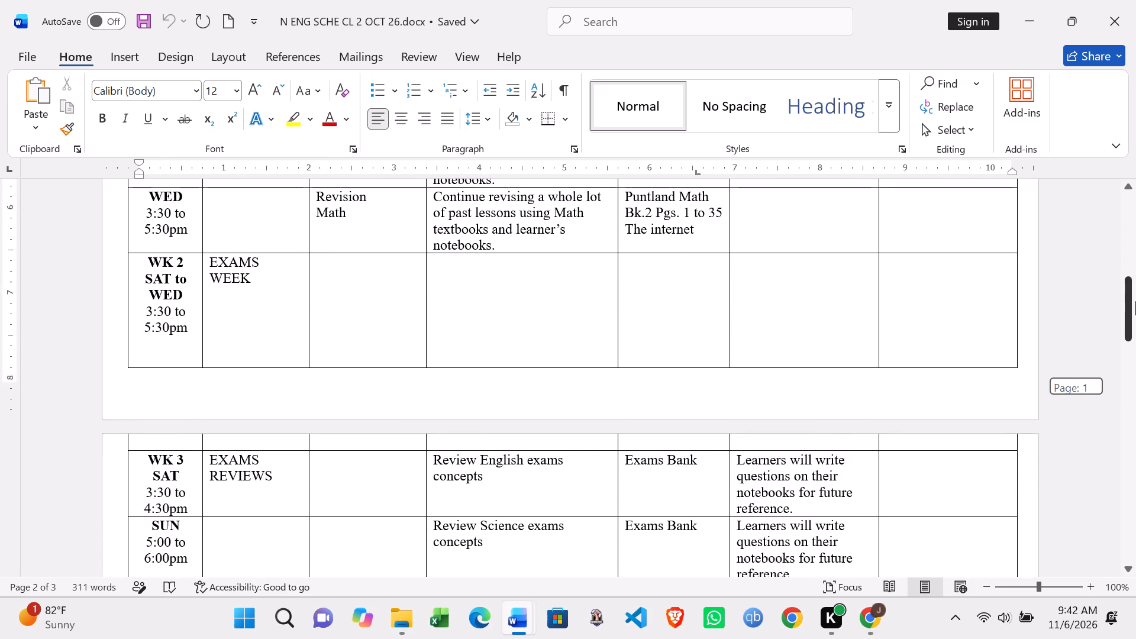
pyautogui.moveTo(1135, 301); pyautogui.dragTo(1135, 313)
pyautogui.moveTo(1135, 313); pyautogui.dragTo(1135, 325)
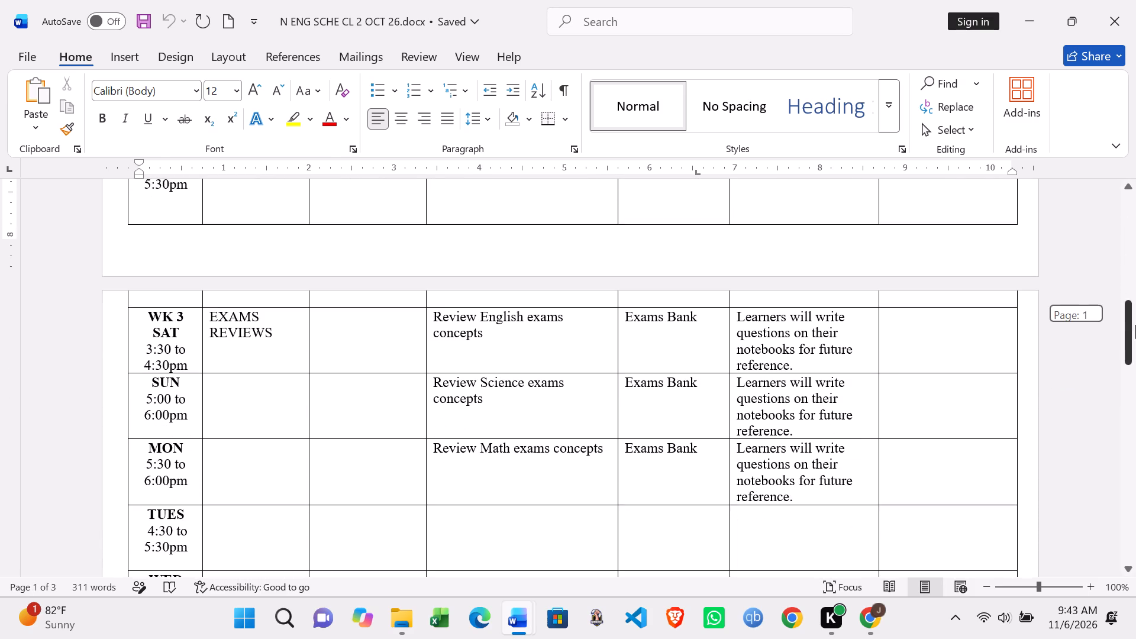
pyautogui.moveTo(1135, 325); pyautogui.dragTo(1135, 330)
# Switch back to "2 ENG SCHE CL 2 OCT 26.docx" and examine the week 1 Sunday entry for Unit 5, Describing People & Places.
pyautogui.hscroll(-1, 1131, 333)
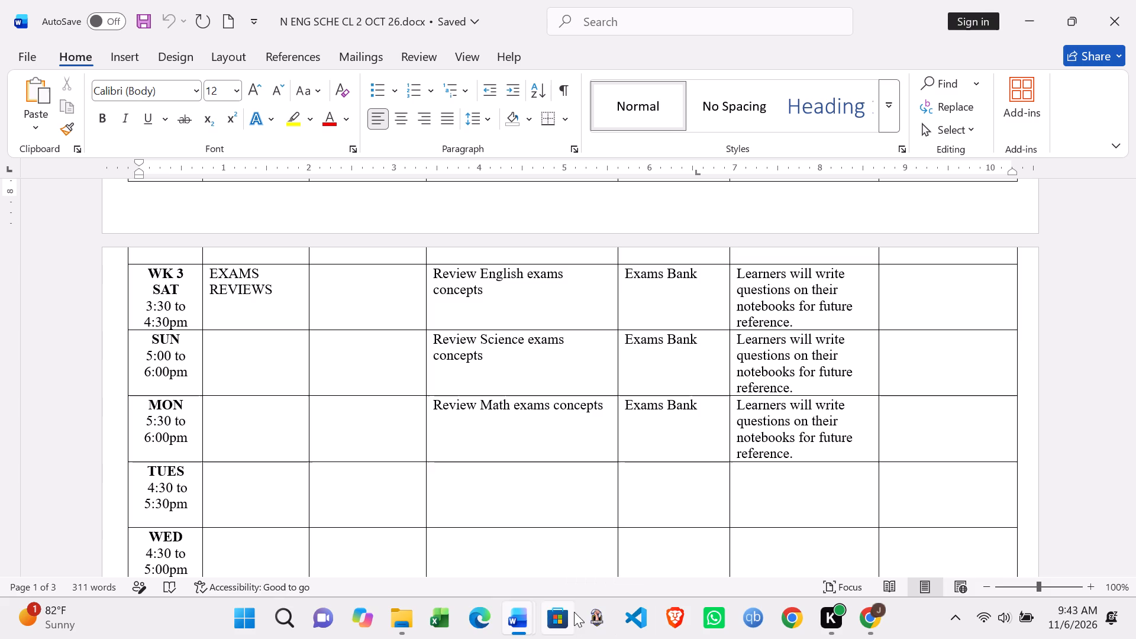
pyautogui.click(609, 553)
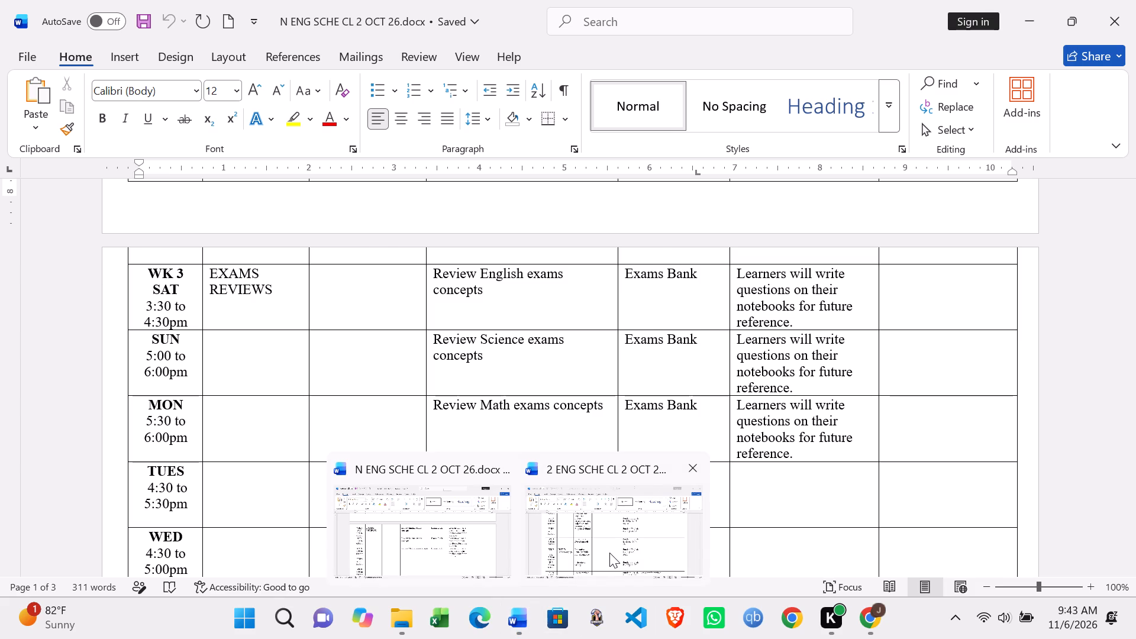
pyautogui.hscroll(1, 609, 557)
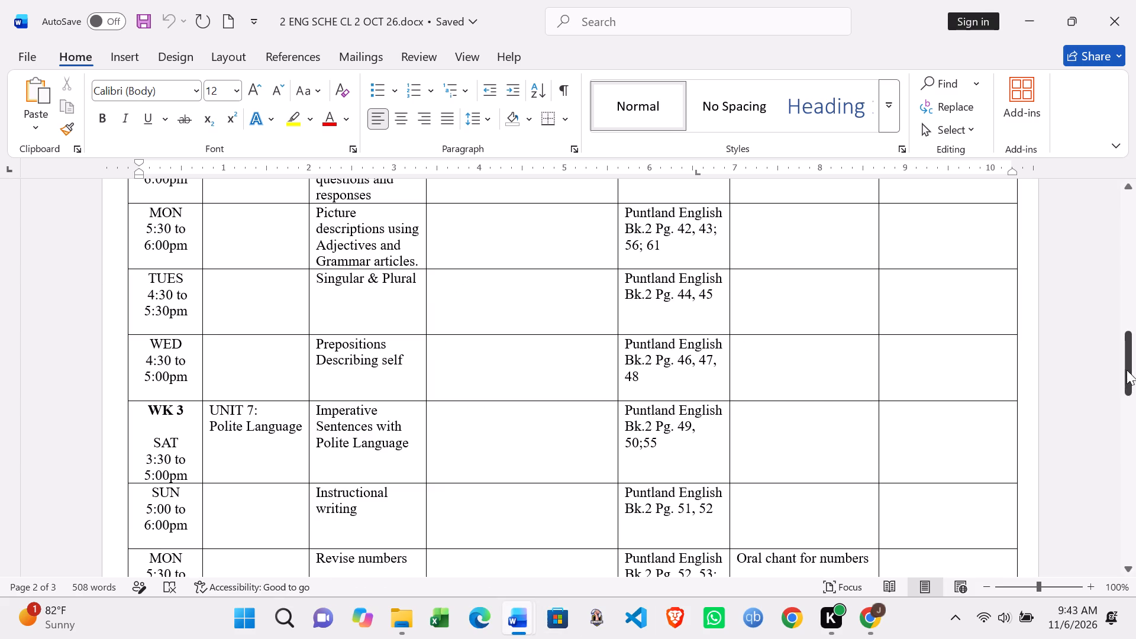
pyautogui.hscroll(1, 1127, 370)
pyautogui.click(1131, 369)
pyautogui.moveTo(1123, 370); pyautogui.dragTo(1125, 268)
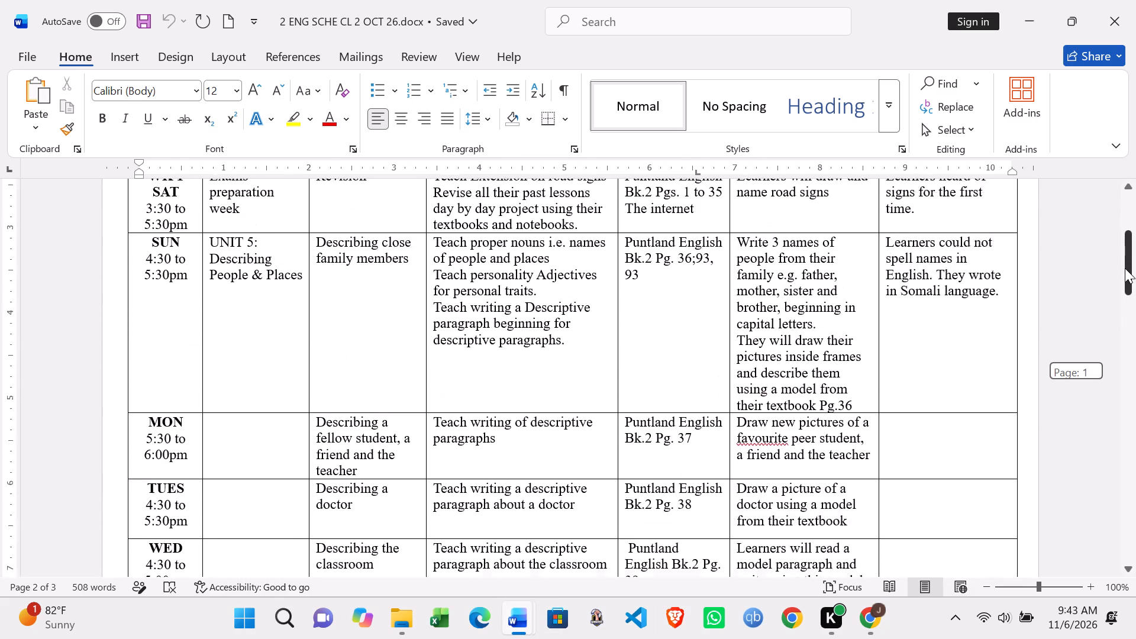
pyautogui.moveTo(1125, 268); pyautogui.dragTo(1126, 266)
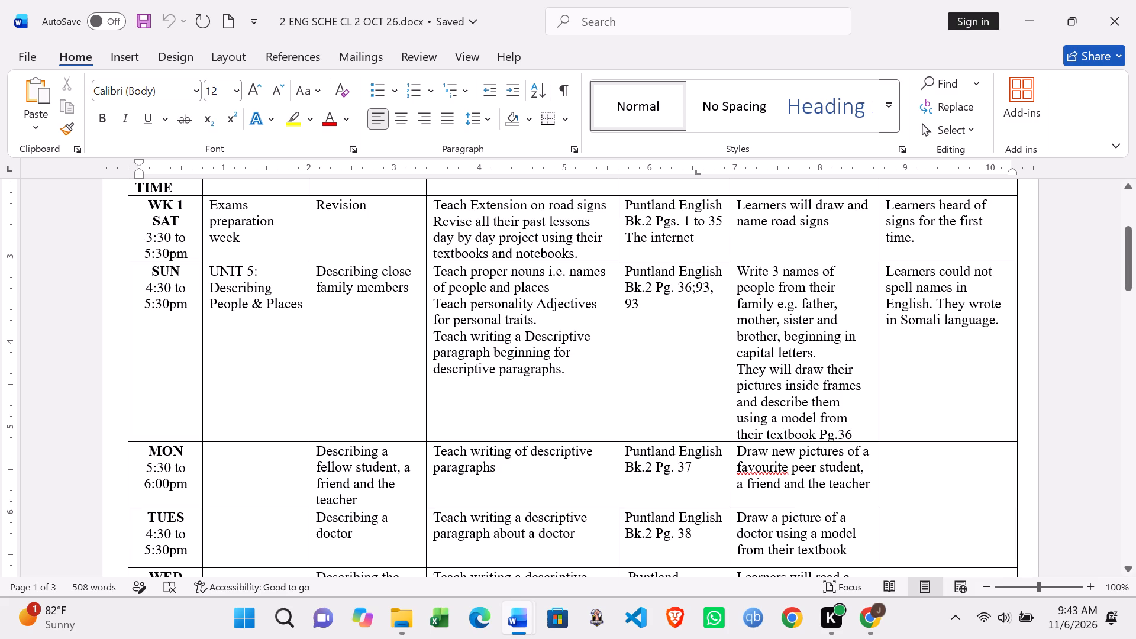
pyautogui.click(212, 273)
pyautogui.click(583, 311)
pyautogui.click(861, 363)
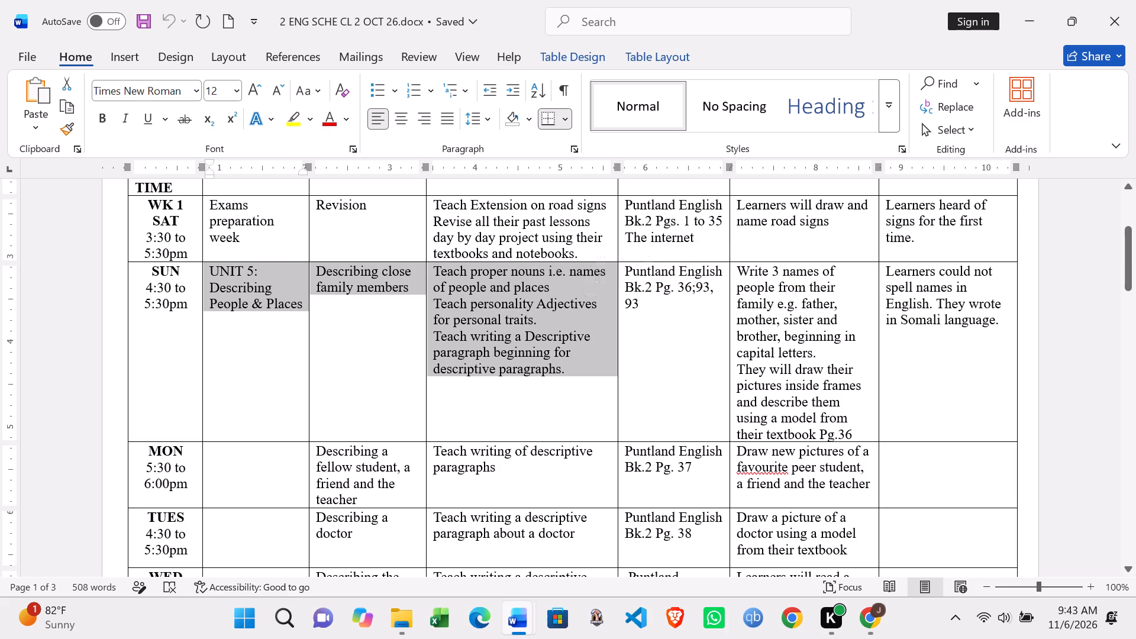
# Switch to "N ENG SCHE CL 2 OCT 26.docx" and examine its week 3 and week 4 rows for unfilled entries.
pyautogui.hscroll(-1, 861, 363)
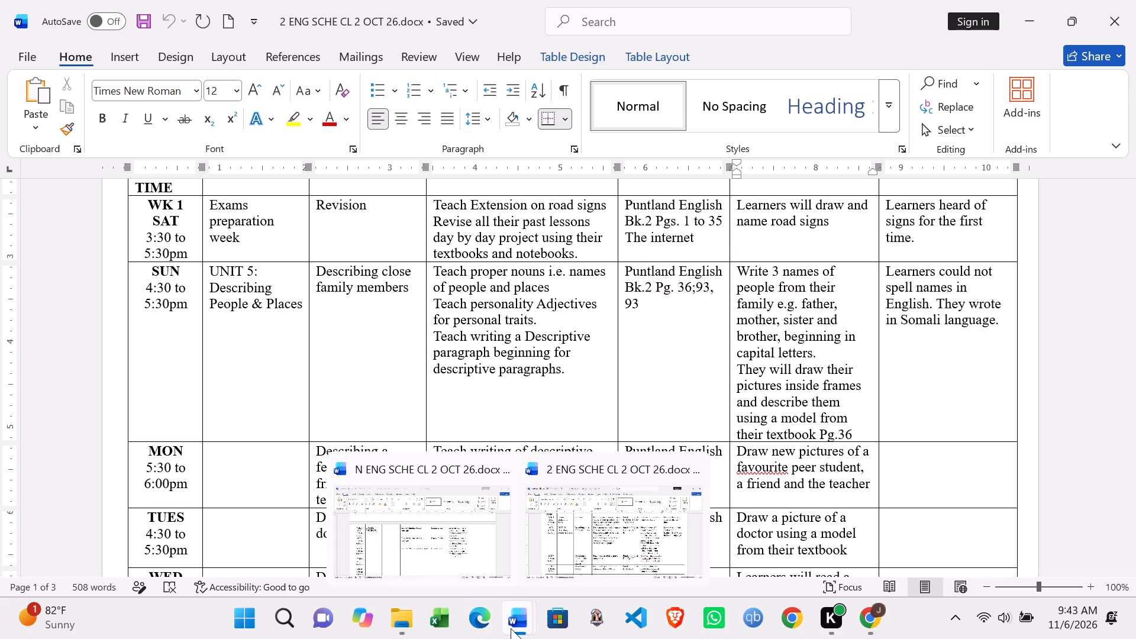
pyautogui.click(468, 550)
pyautogui.click(468, 550)
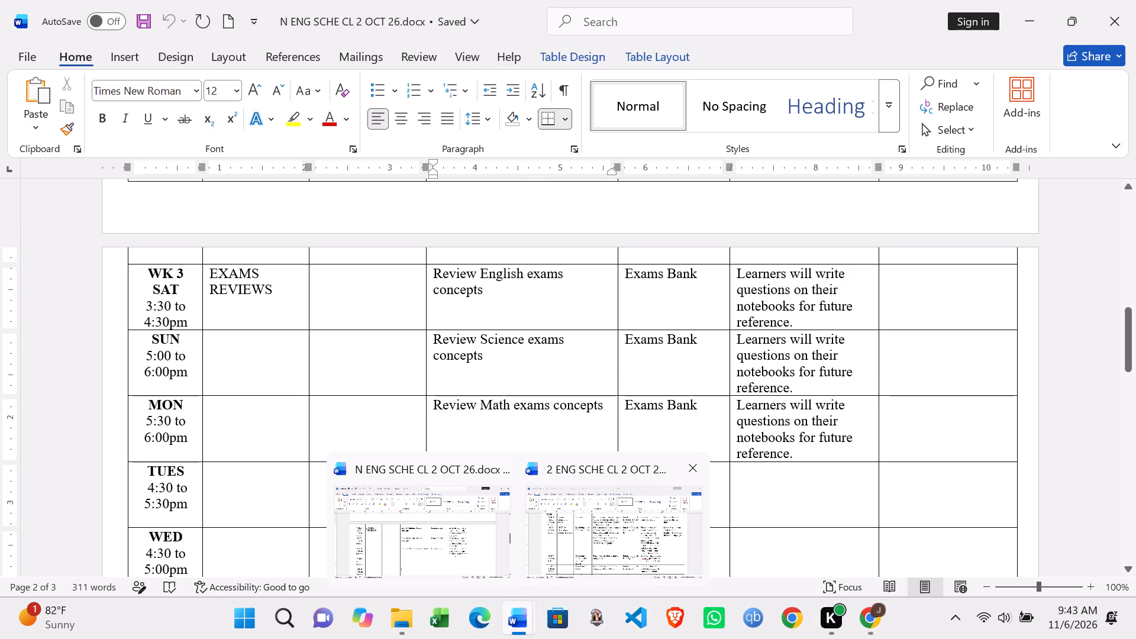
pyautogui.hscroll(1, 1057, 383)
pyautogui.click(1130, 357)
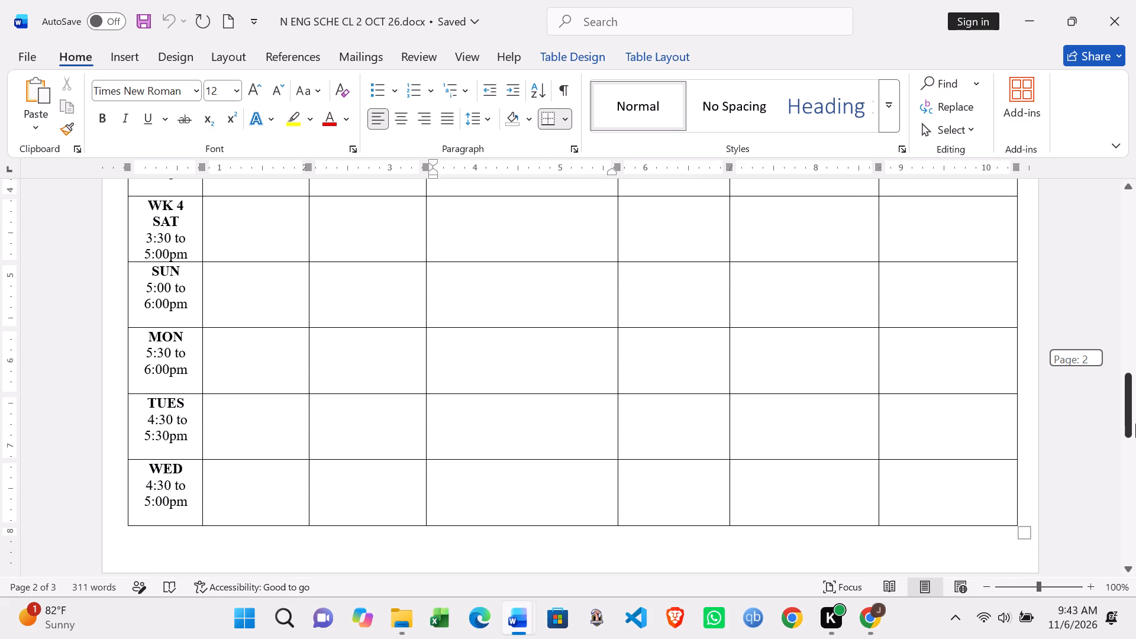
pyautogui.click(1135, 424)
pyautogui.click(1128, 420)
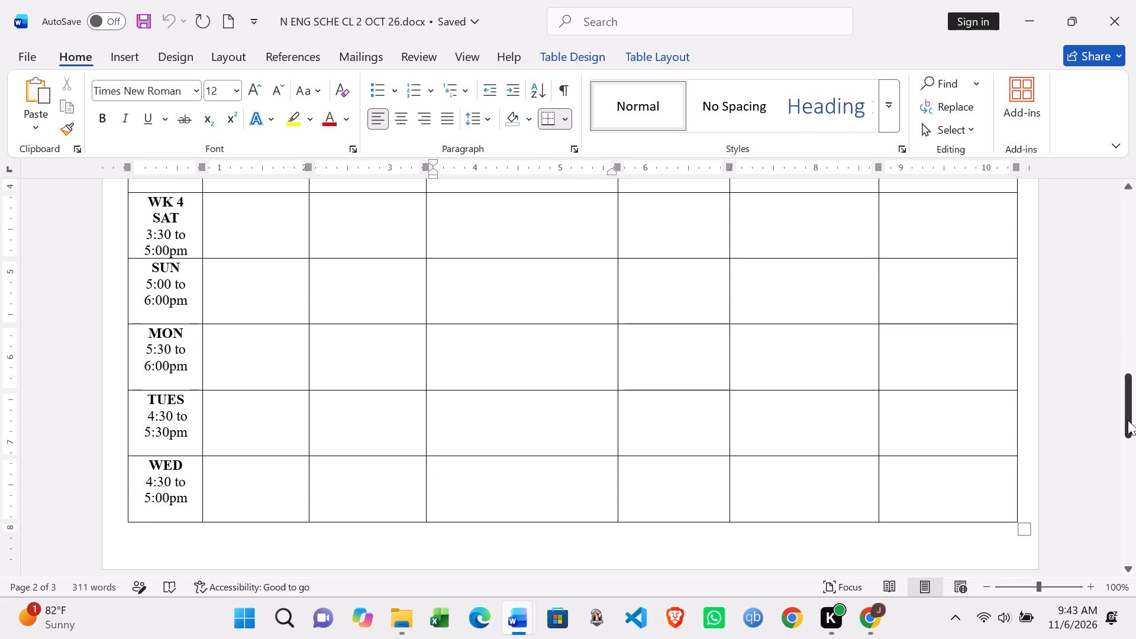
pyautogui.moveTo(1128, 417); pyautogui.dragTo(1128, 382)
pyautogui.hscroll(-3, 1128, 382)
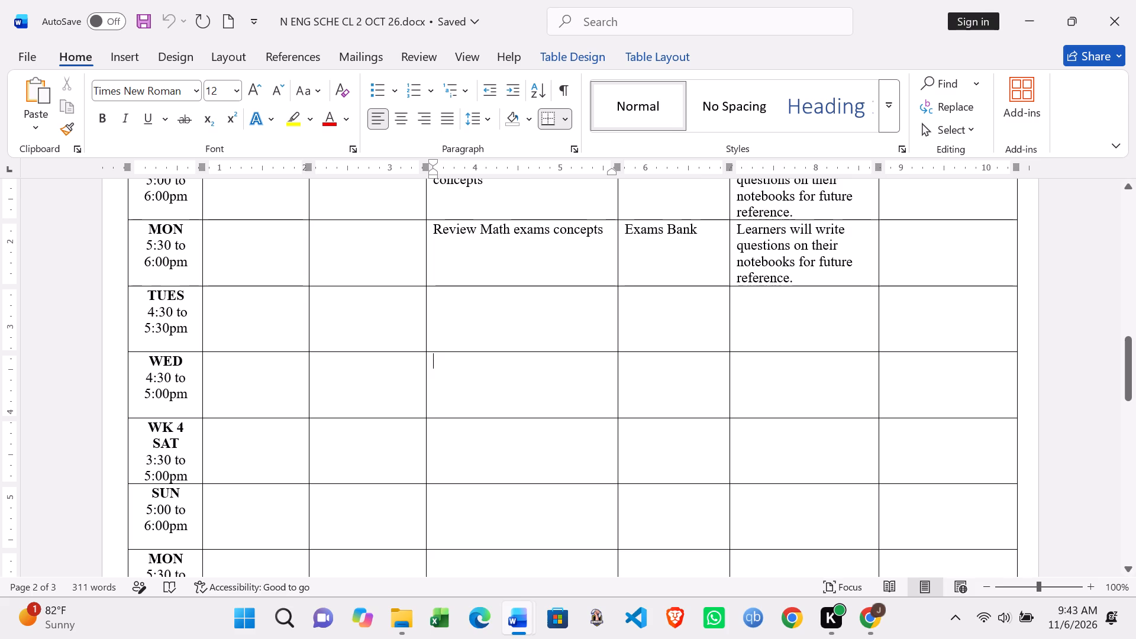
# Count the empty topic rows from week 3 Tuesday through week 4 Wednesday.
pyautogui.click(230, 328)
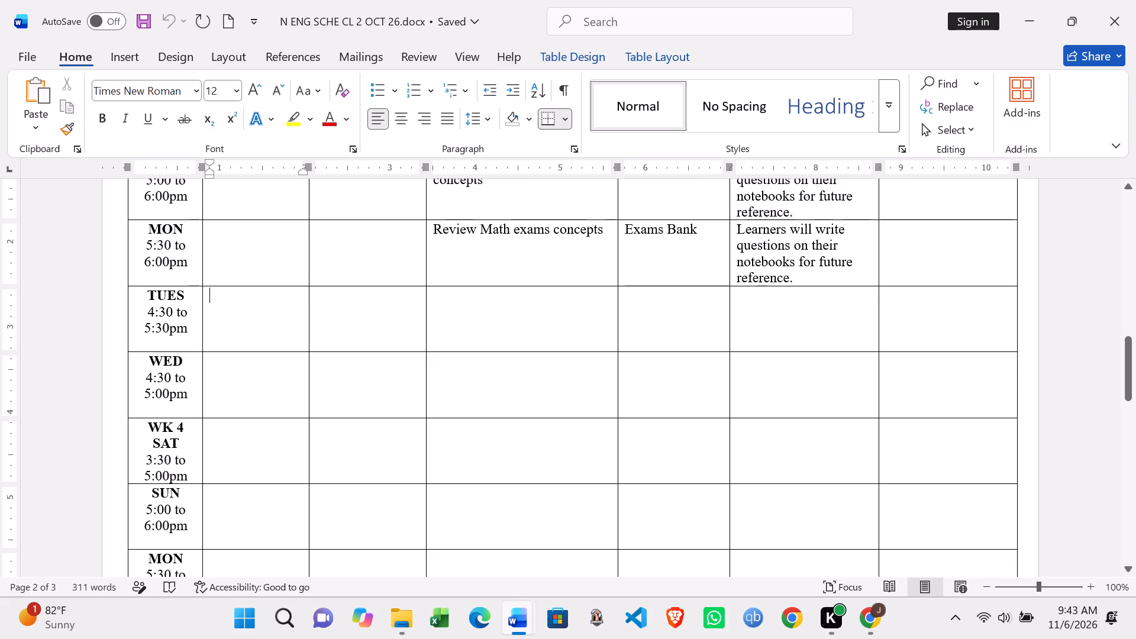
pyautogui.press('Down')
pyautogui.press('Down')
pyautogui.press('Down')
pyautogui.press('Down')
pyautogui.press('Down')
pyautogui.press('Down')
pyautogui.press('Down')
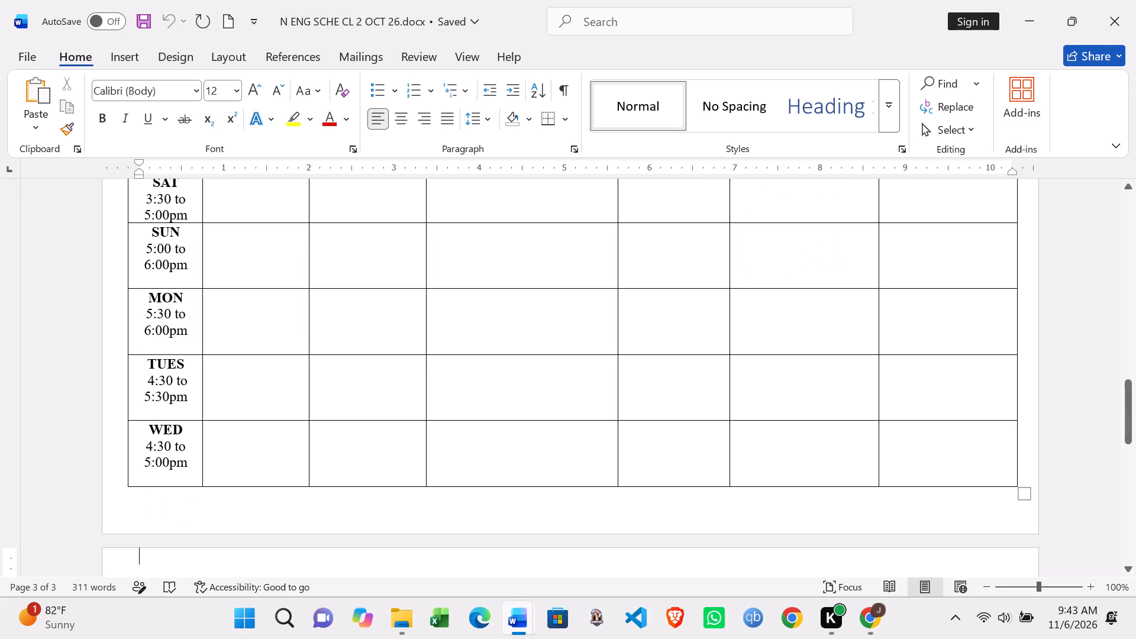
pyautogui.press('Down')
pyautogui.press('Down')
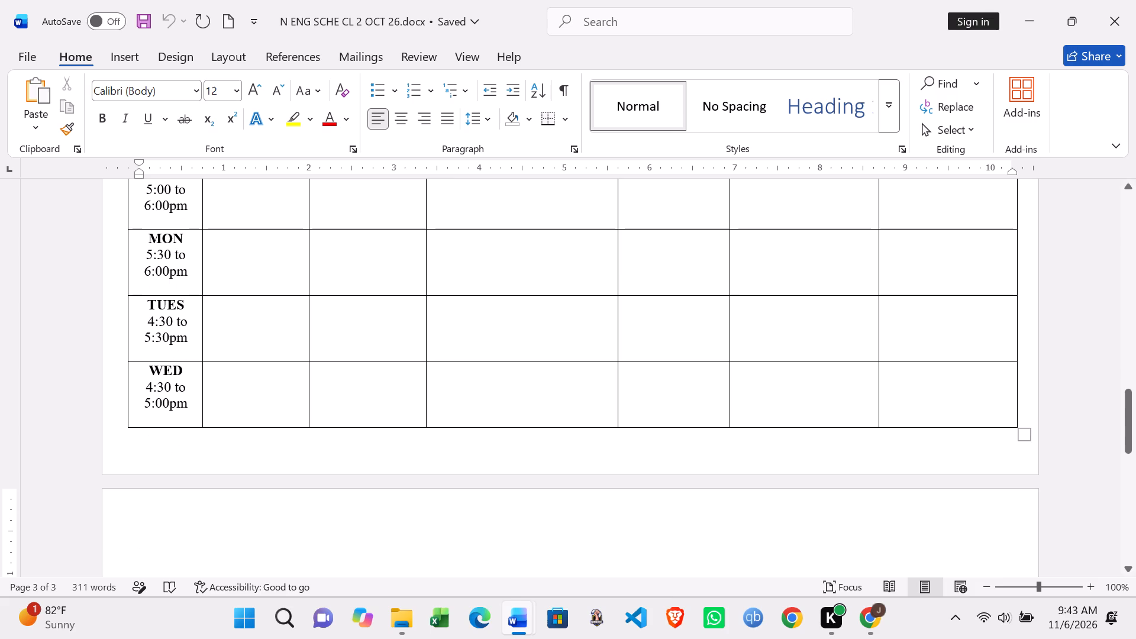
pyautogui.click(229, 392)
pyautogui.press('Up')
pyautogui.press('Up')
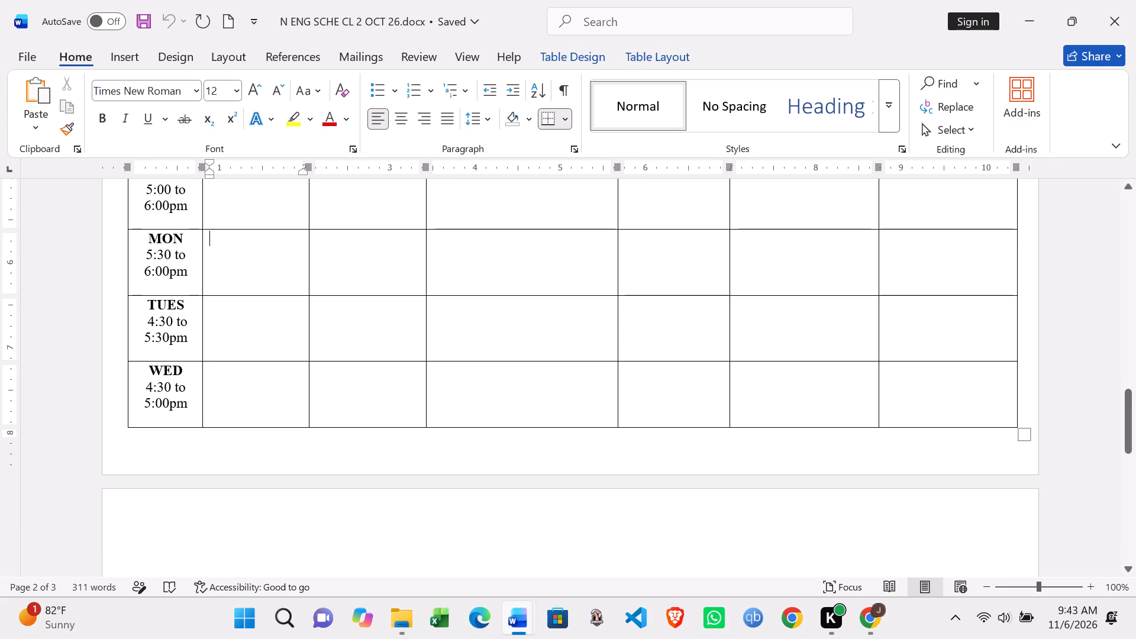
pyautogui.press('Up')
pyautogui.press('Up')
pyautogui.press('Up')
pyautogui.press('Up')
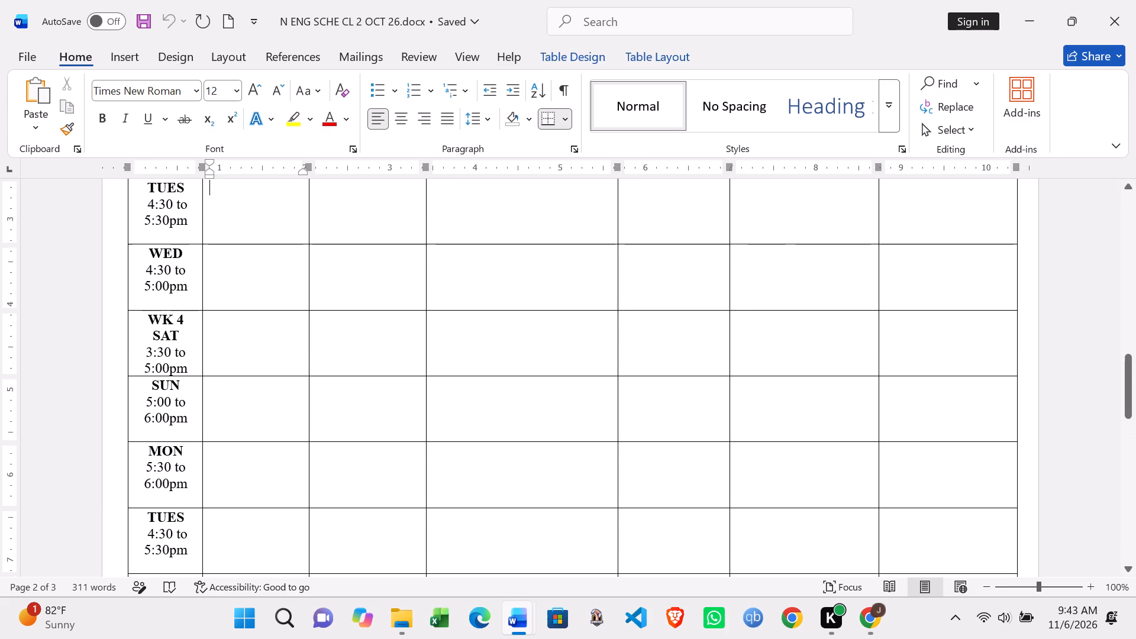
pyautogui.press('Up')
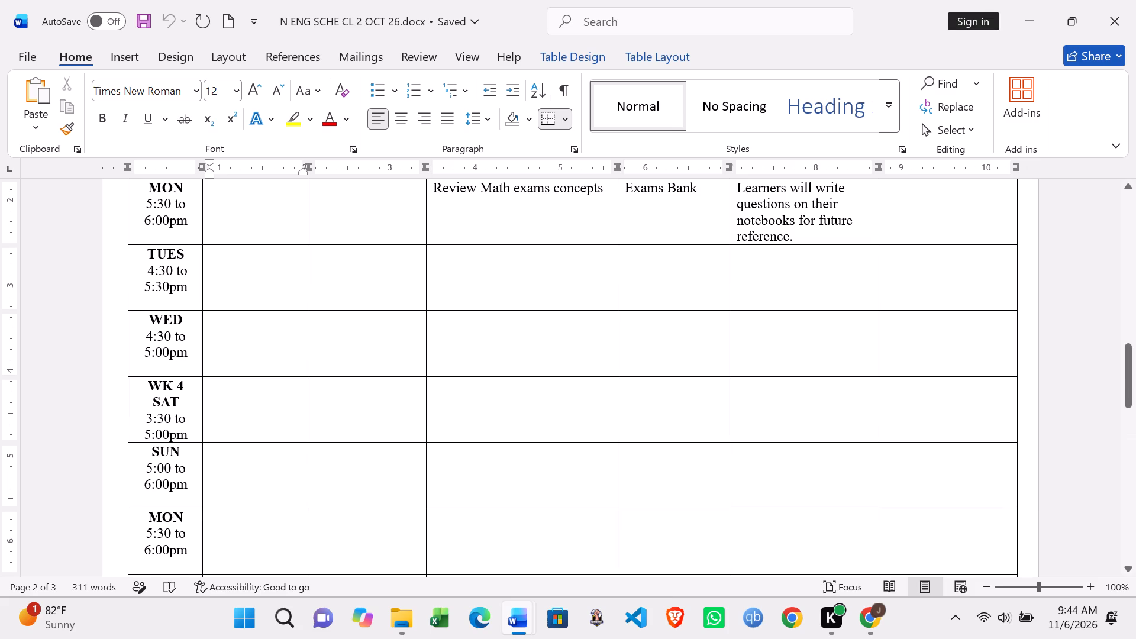
# Switch back to "2 ENG SCHE CL 2 OCT 26.docx" at the week 1 Sunday row.
pyautogui.hscroll(1, 282, 411)
pyautogui.click(550, 531)
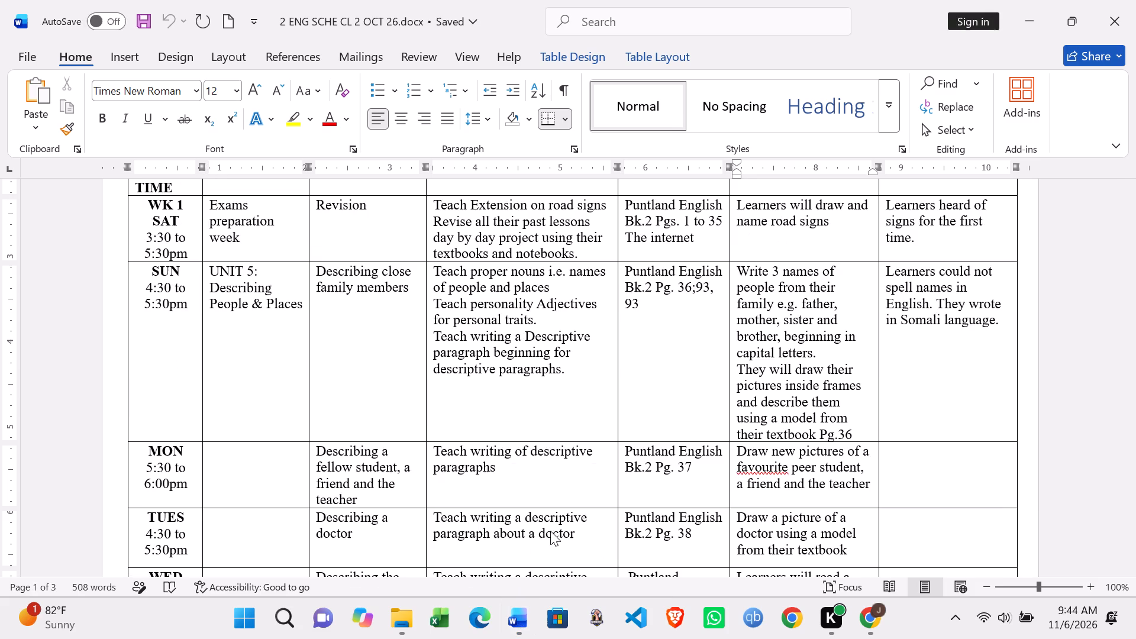
pyautogui.scroll(-2, 536, 515)
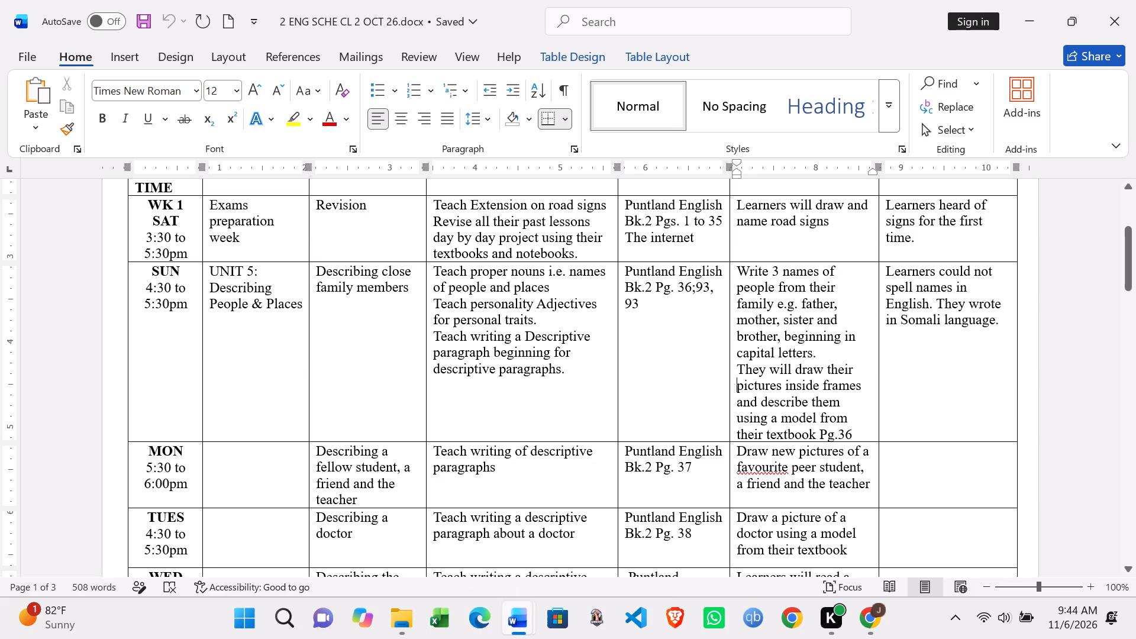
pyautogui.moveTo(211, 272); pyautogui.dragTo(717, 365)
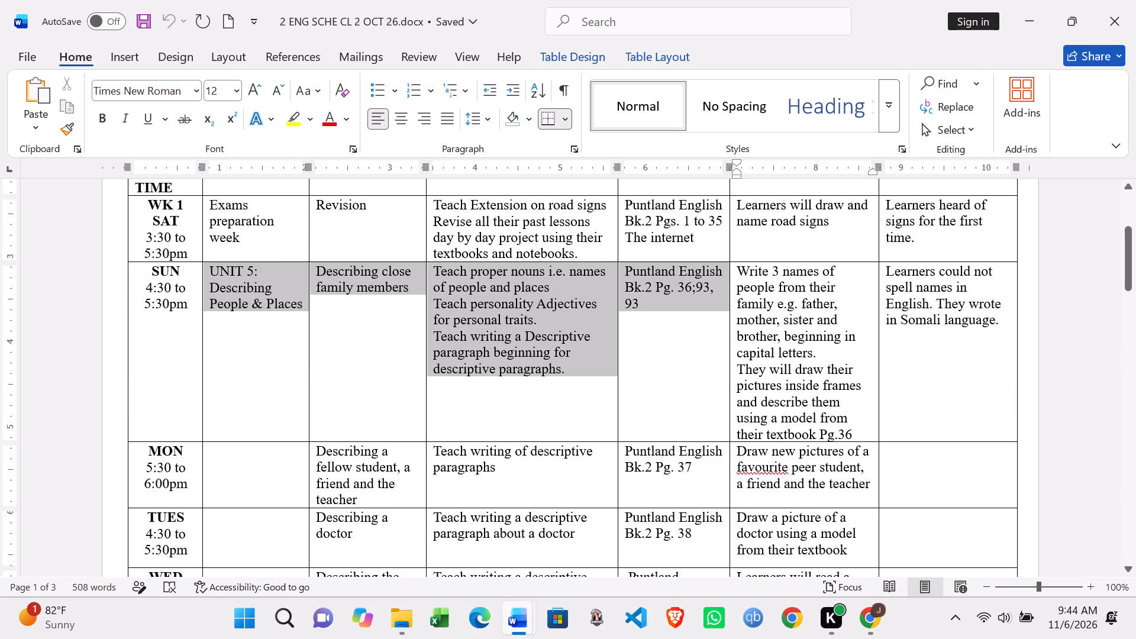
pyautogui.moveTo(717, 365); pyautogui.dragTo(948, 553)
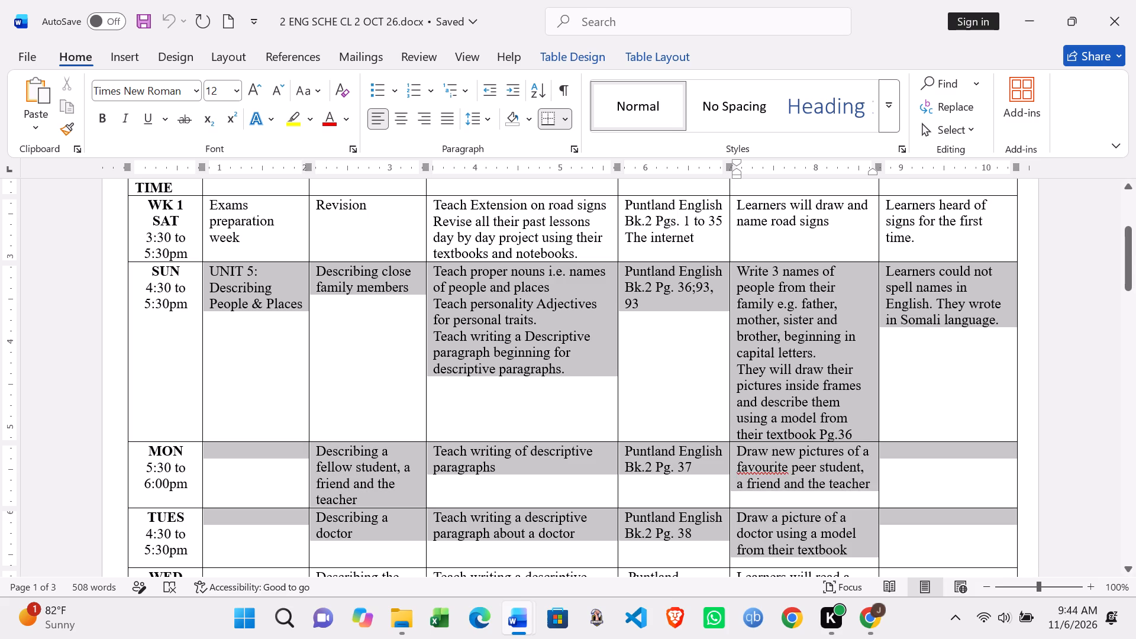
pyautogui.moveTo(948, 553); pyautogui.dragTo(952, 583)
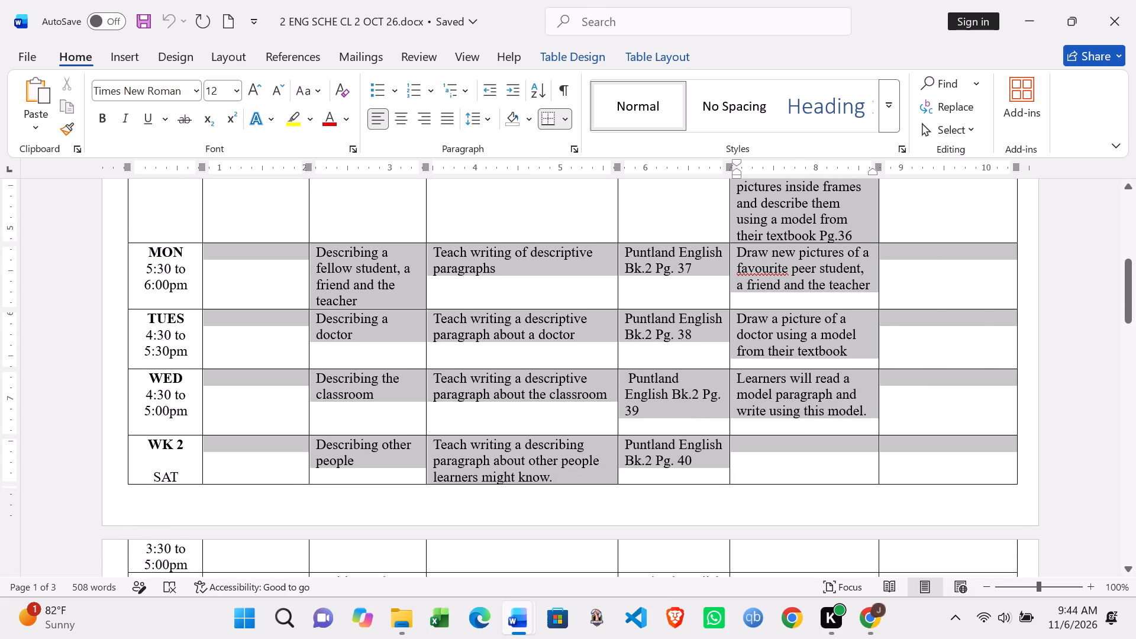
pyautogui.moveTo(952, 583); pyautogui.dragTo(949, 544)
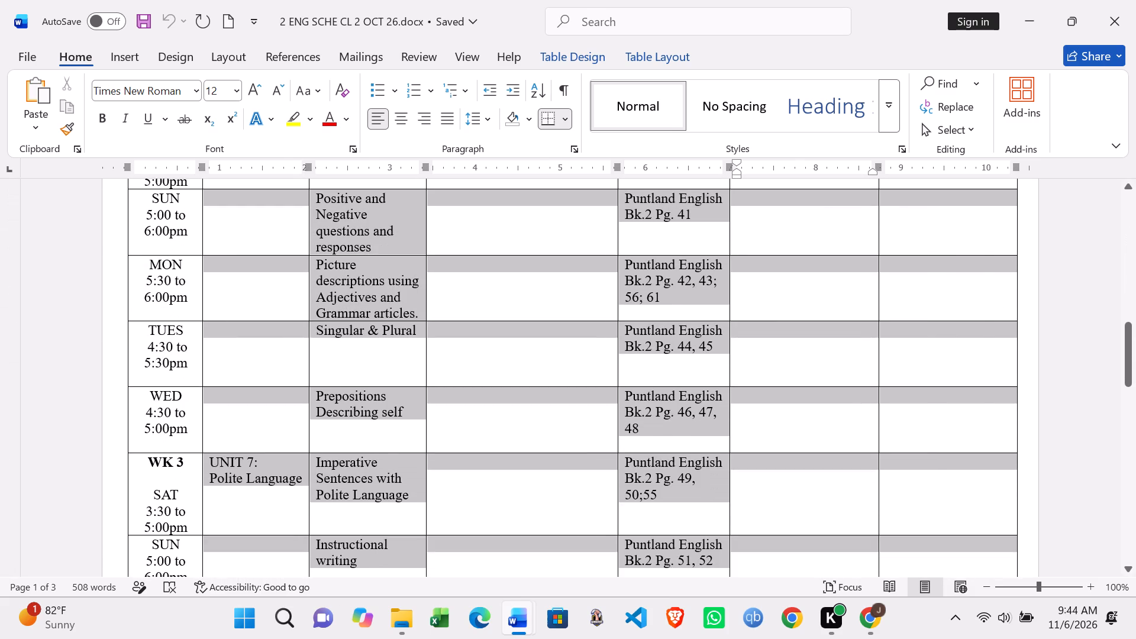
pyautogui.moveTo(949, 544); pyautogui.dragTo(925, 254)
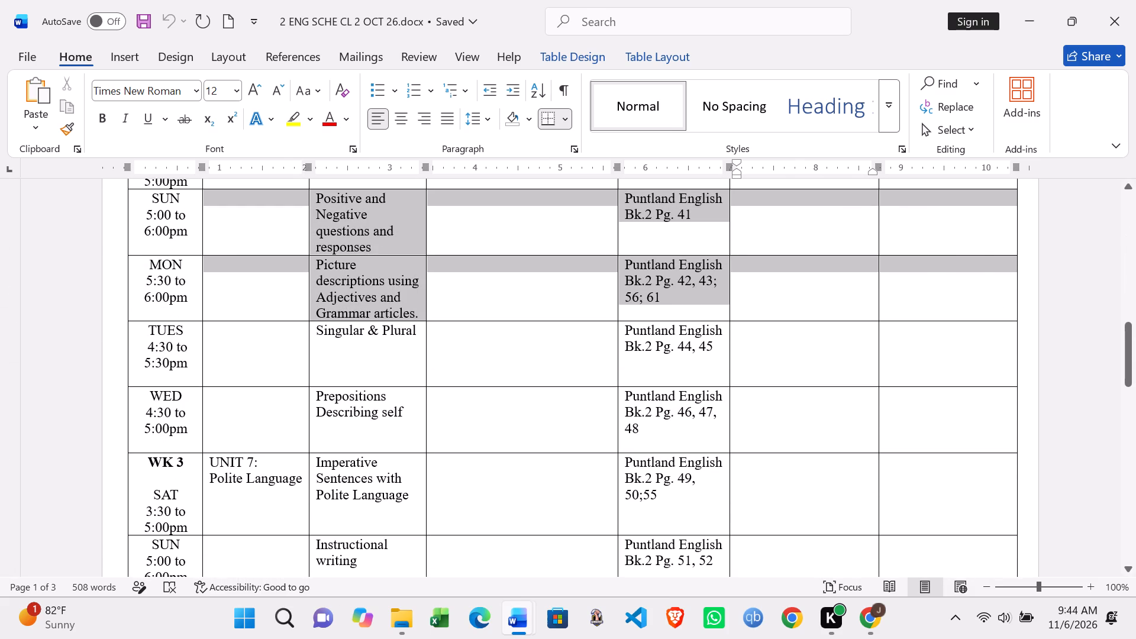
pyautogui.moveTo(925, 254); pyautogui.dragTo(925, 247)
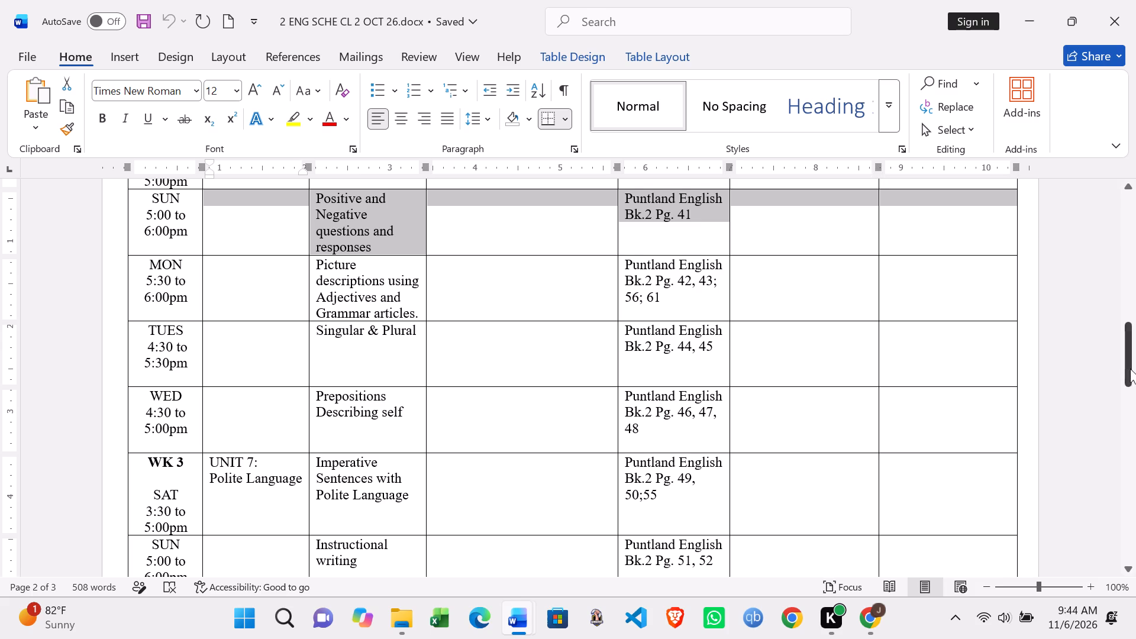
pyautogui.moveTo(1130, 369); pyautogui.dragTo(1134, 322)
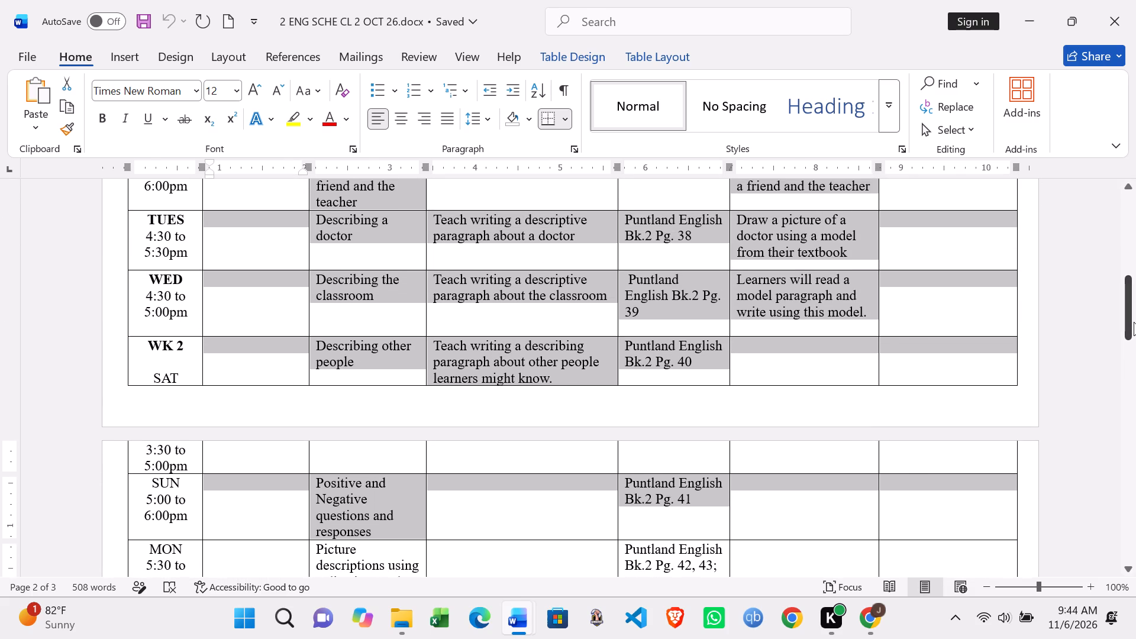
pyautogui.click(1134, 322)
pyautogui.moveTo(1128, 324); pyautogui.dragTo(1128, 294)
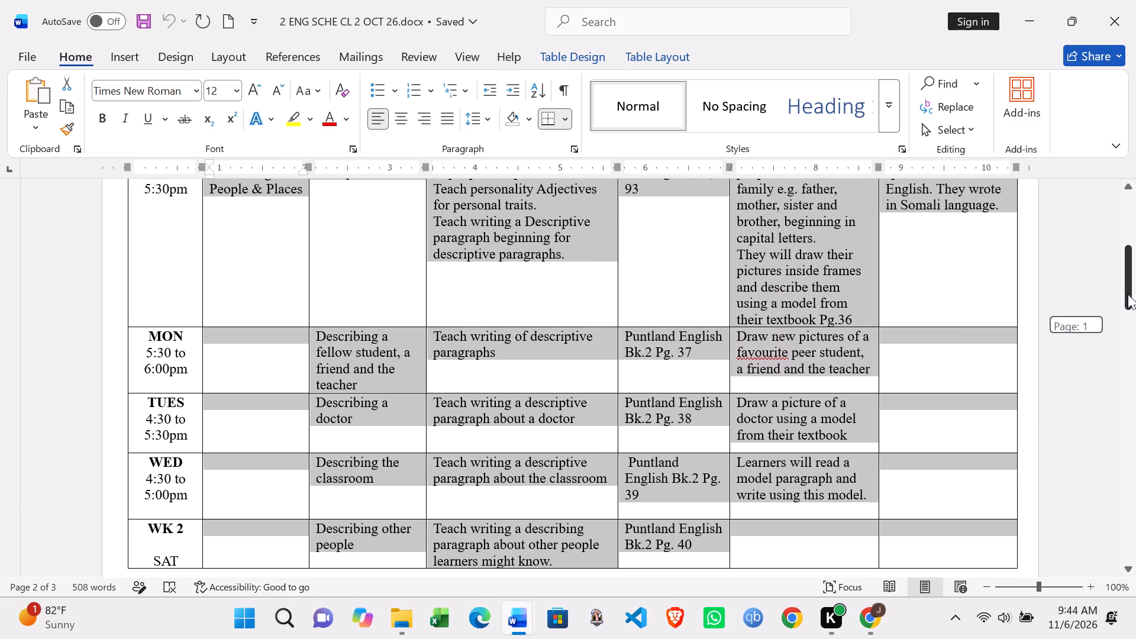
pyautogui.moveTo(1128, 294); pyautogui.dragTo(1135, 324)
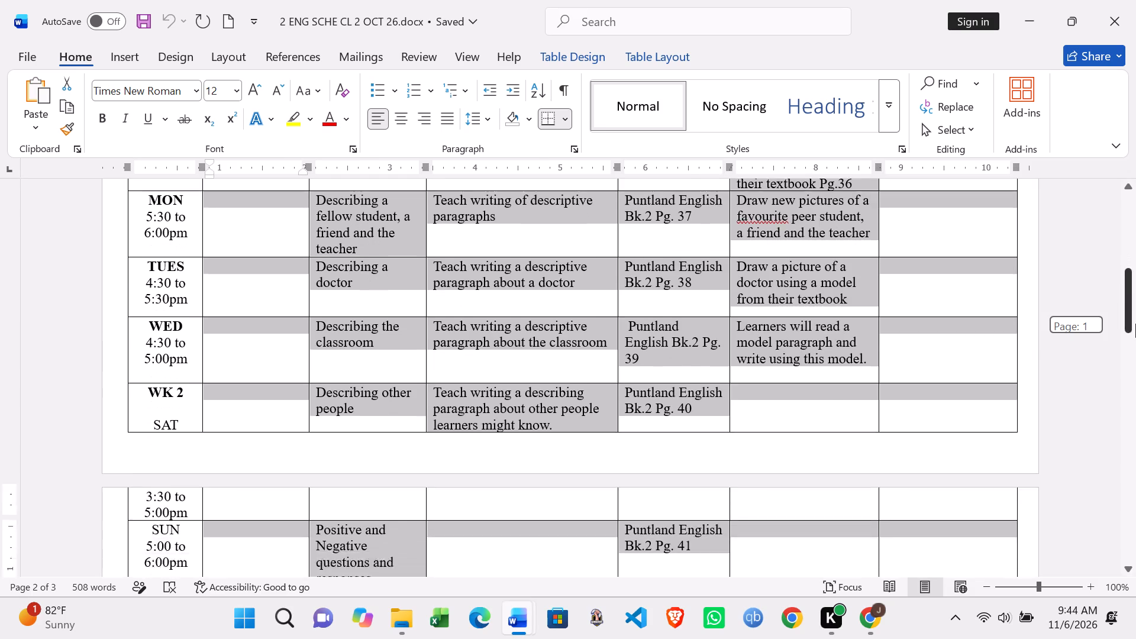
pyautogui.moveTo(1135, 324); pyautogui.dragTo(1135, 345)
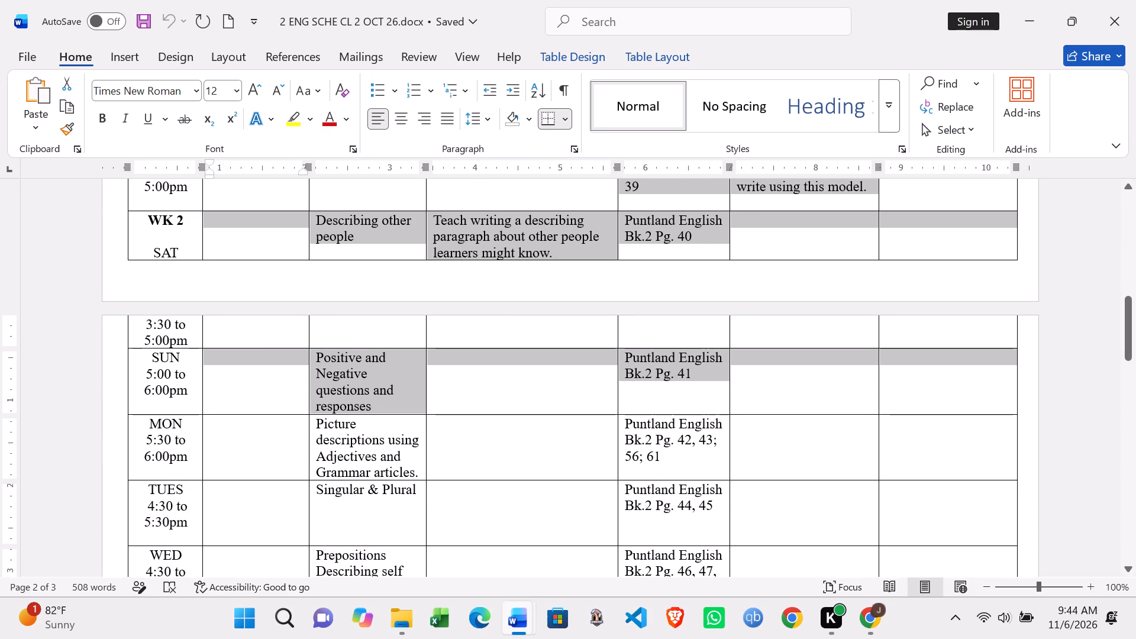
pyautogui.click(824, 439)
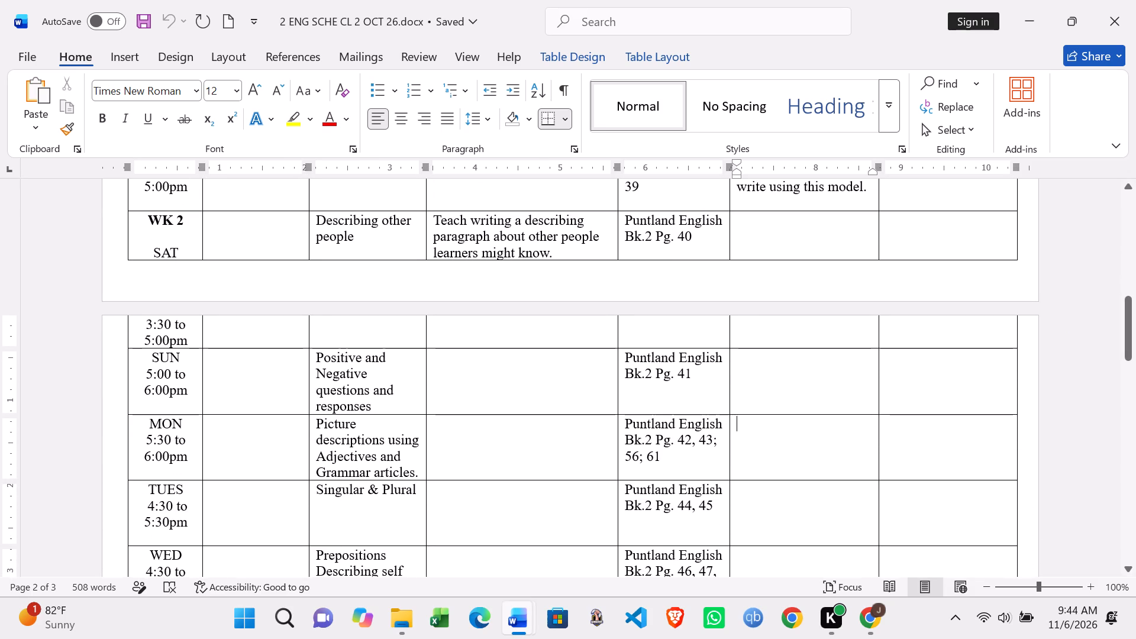
# Cut the topics-to-reflection contents of the rows from week 1 Sunday, Unit 5, through week 2 Monday, leaving the week and time column.
pyautogui.moveTo(915, 464); pyautogui.dragTo(318, 297)
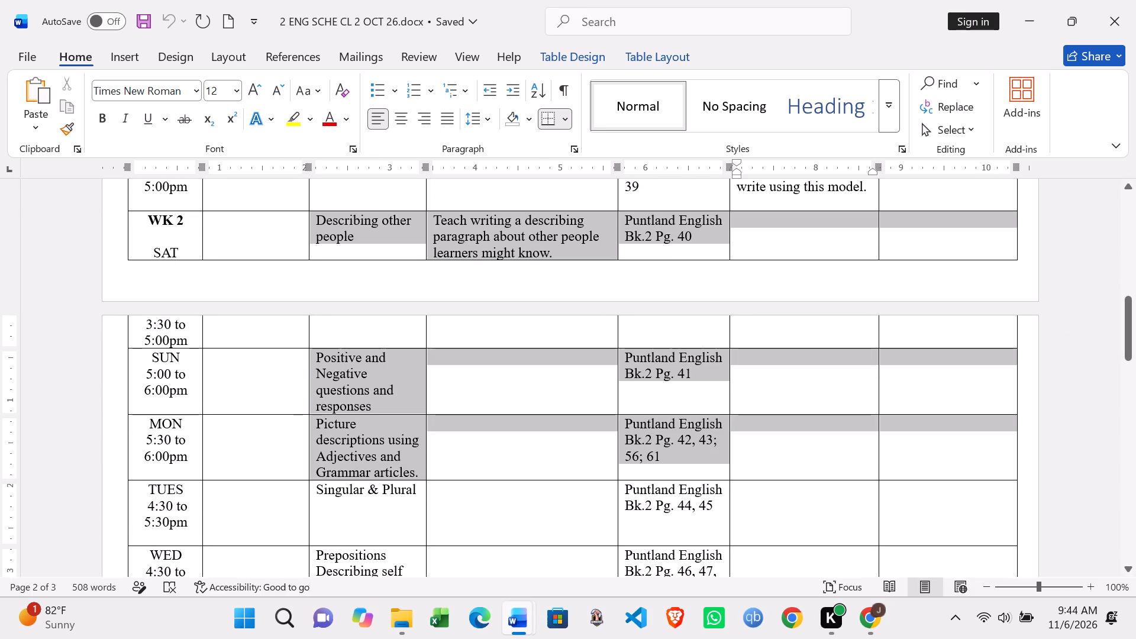
pyautogui.moveTo(318, 297); pyautogui.dragTo(302, 228)
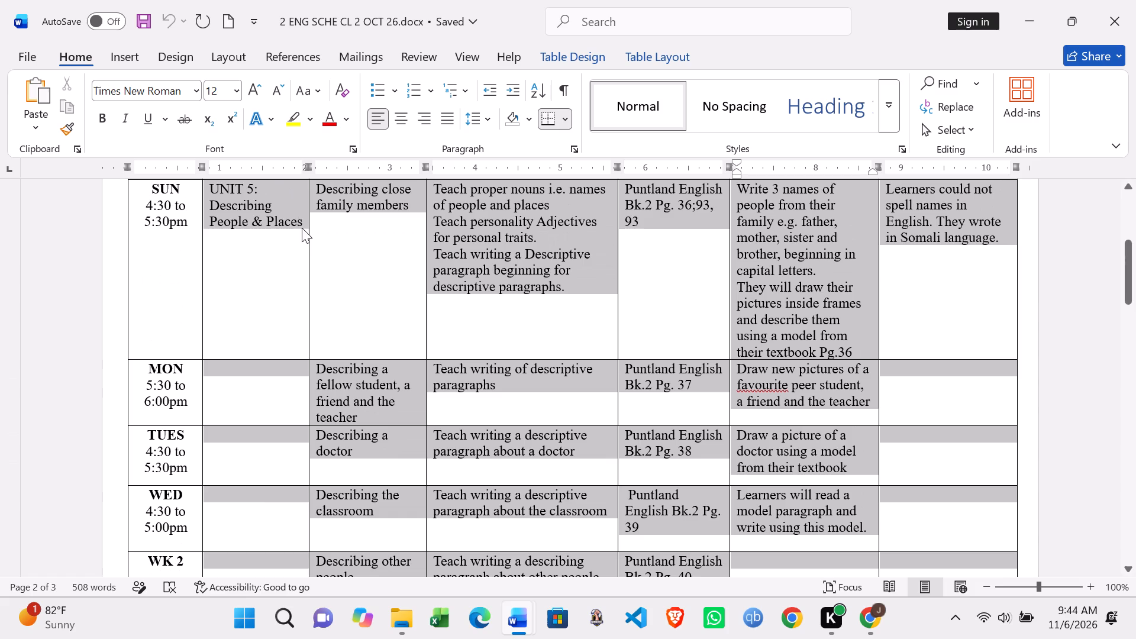
pyautogui.moveTo(302, 228); pyautogui.dragTo(252, 344)
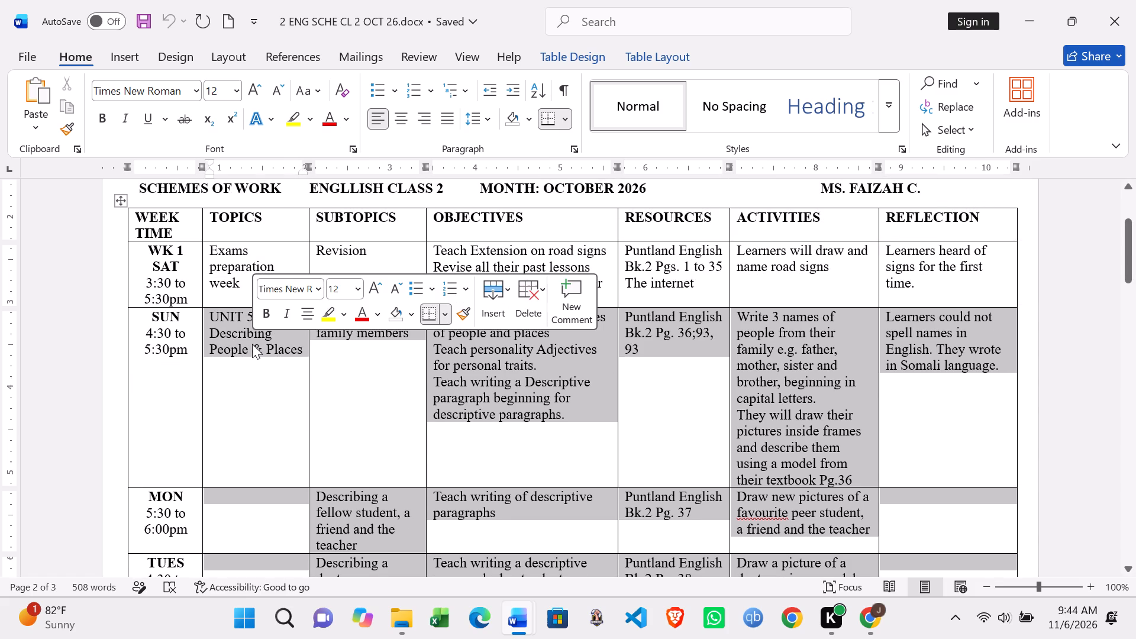
pyautogui.rightClick(252, 344)
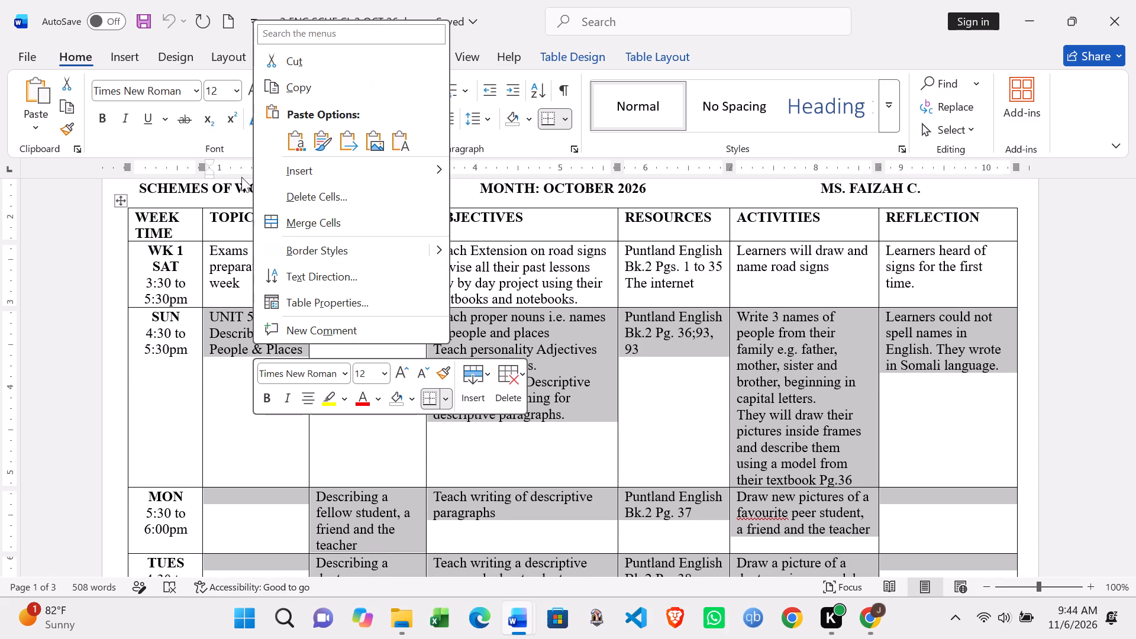
pyautogui.click(285, 62)
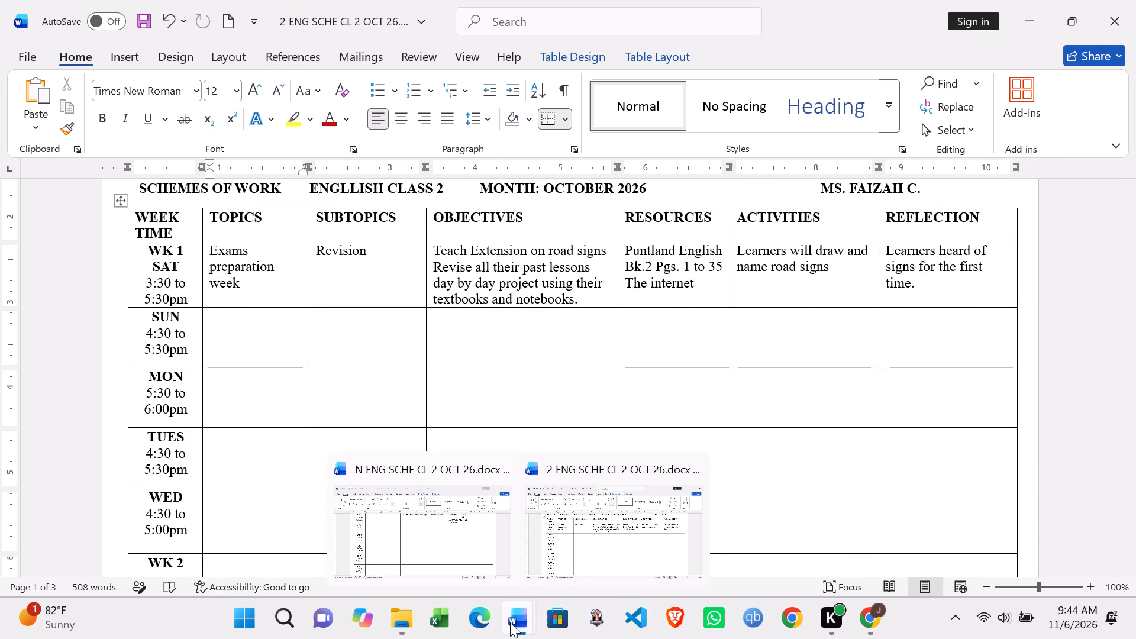
# Paste the cut rows into "N ENG SCHE CL 2 OCT 26.docx" starting at the week 3 Tuesday topic cell, overwriting the empty cells.
pyautogui.click(452, 522)
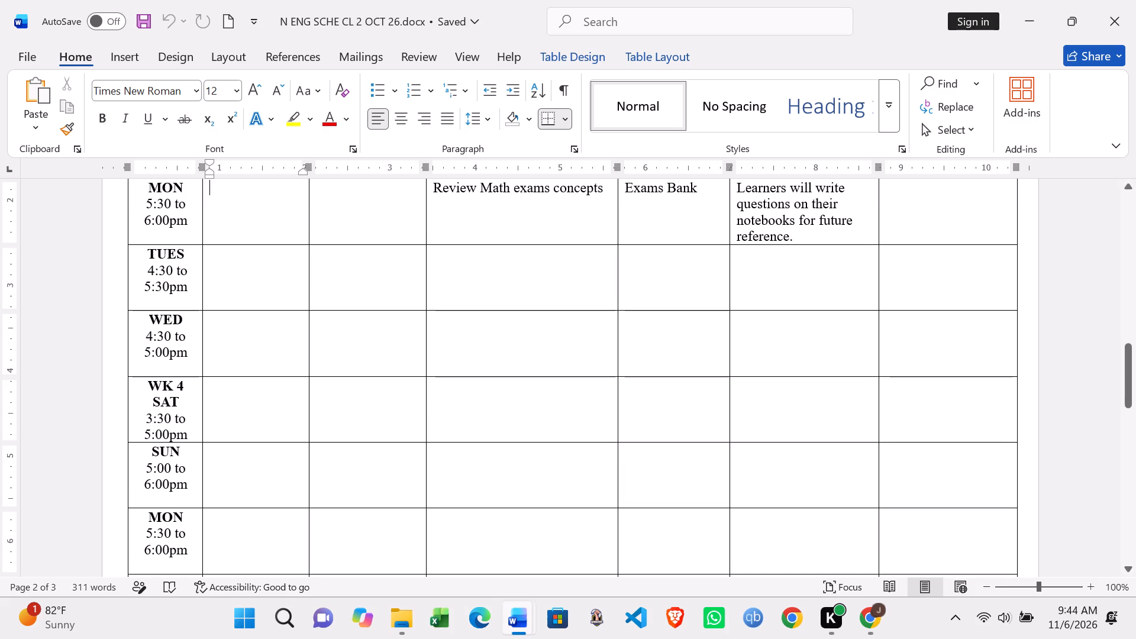
pyautogui.click(260, 266)
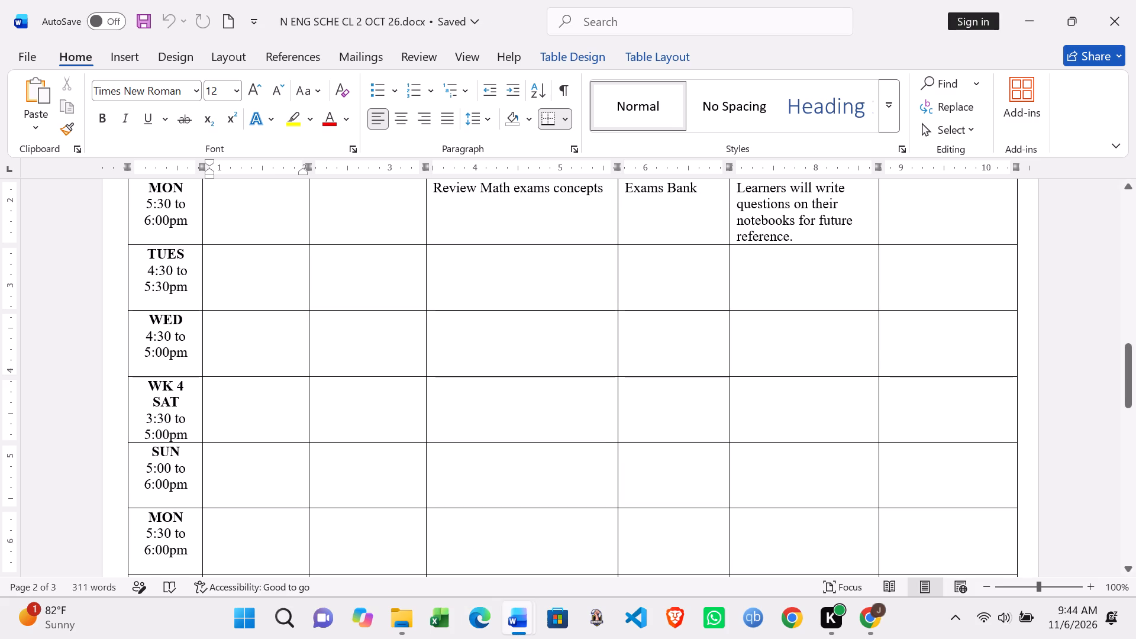
pyautogui.rightClick(260, 266)
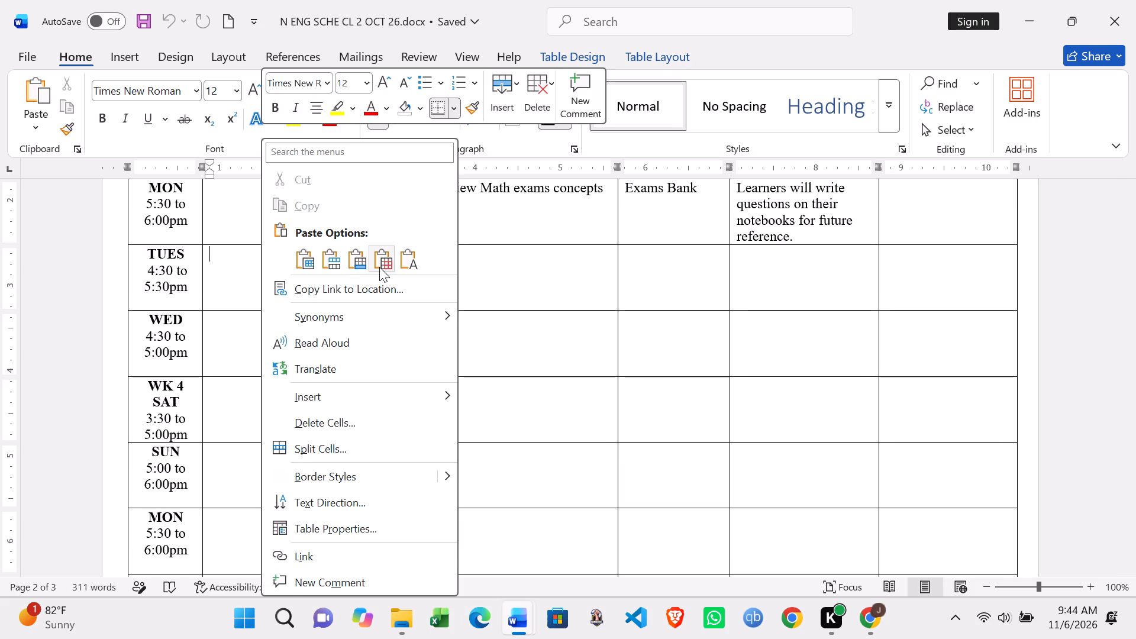
pyautogui.click(379, 268)
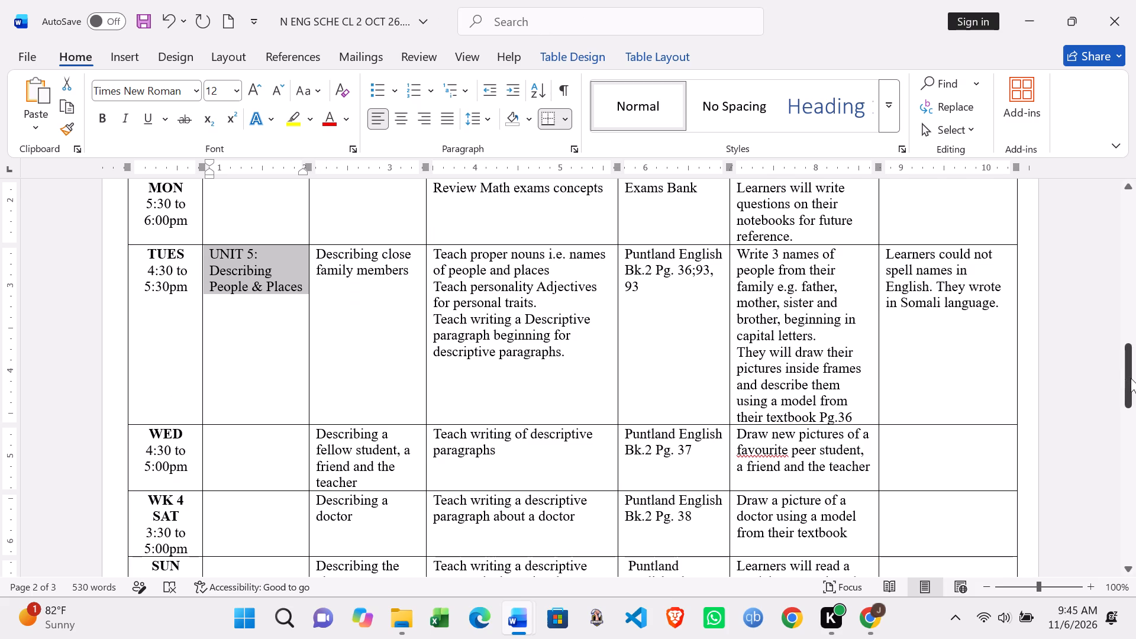
# Add a blank line after "their textbook Pg.36" in the activities cell of the week 3 Tuesday row.
pyautogui.moveTo(1131, 378); pyautogui.dragTo(1135, 459)
pyautogui.scroll(1, 1131, 378)
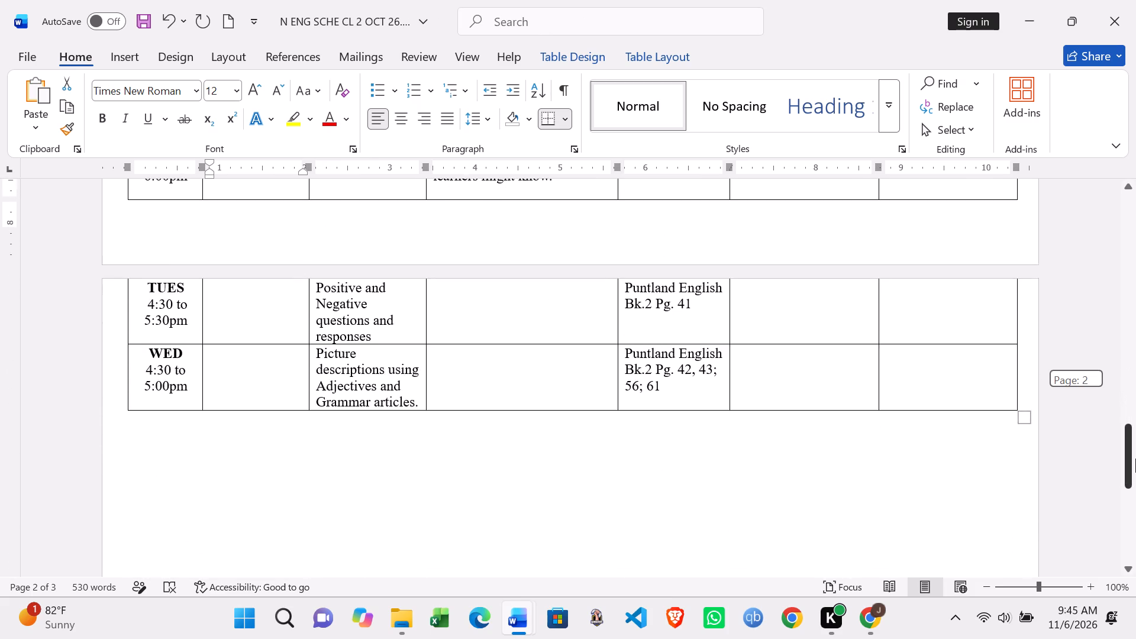
pyautogui.moveTo(1135, 459); pyautogui.dragTo(1122, 412)
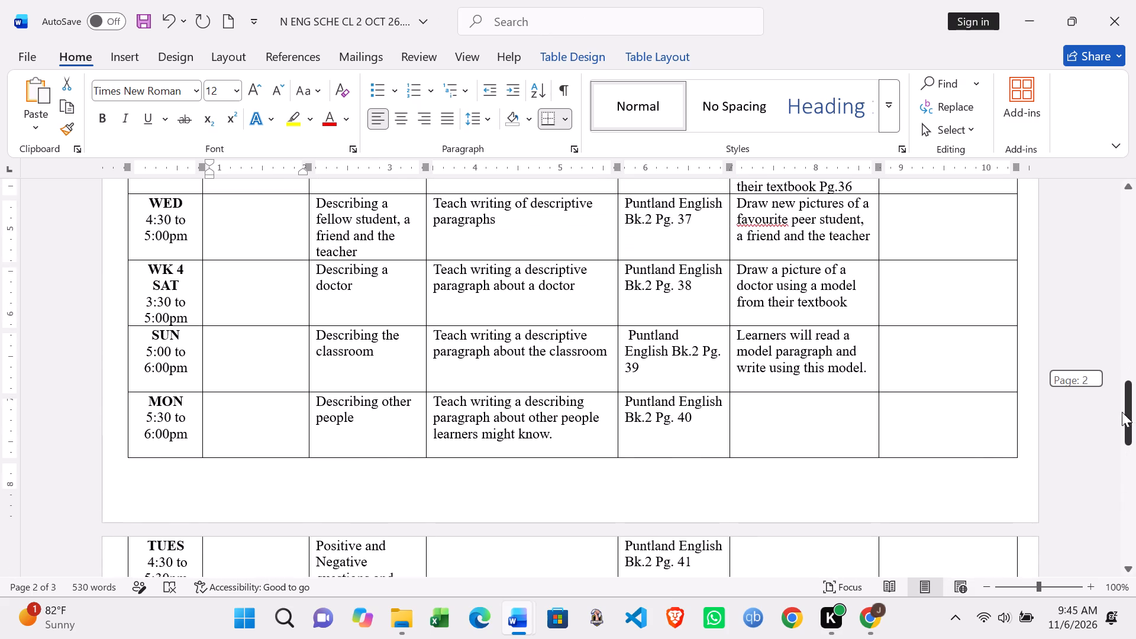
pyautogui.moveTo(1122, 412); pyautogui.dragTo(1128, 412)
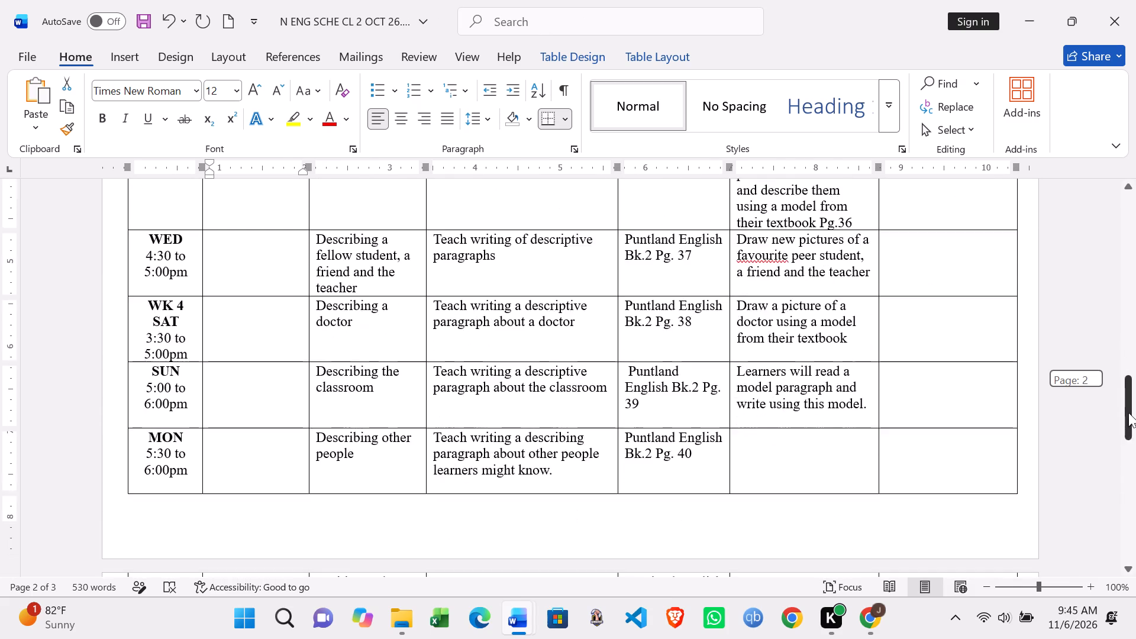
pyautogui.moveTo(1128, 412); pyautogui.dragTo(1127, 401)
pyautogui.click(854, 275)
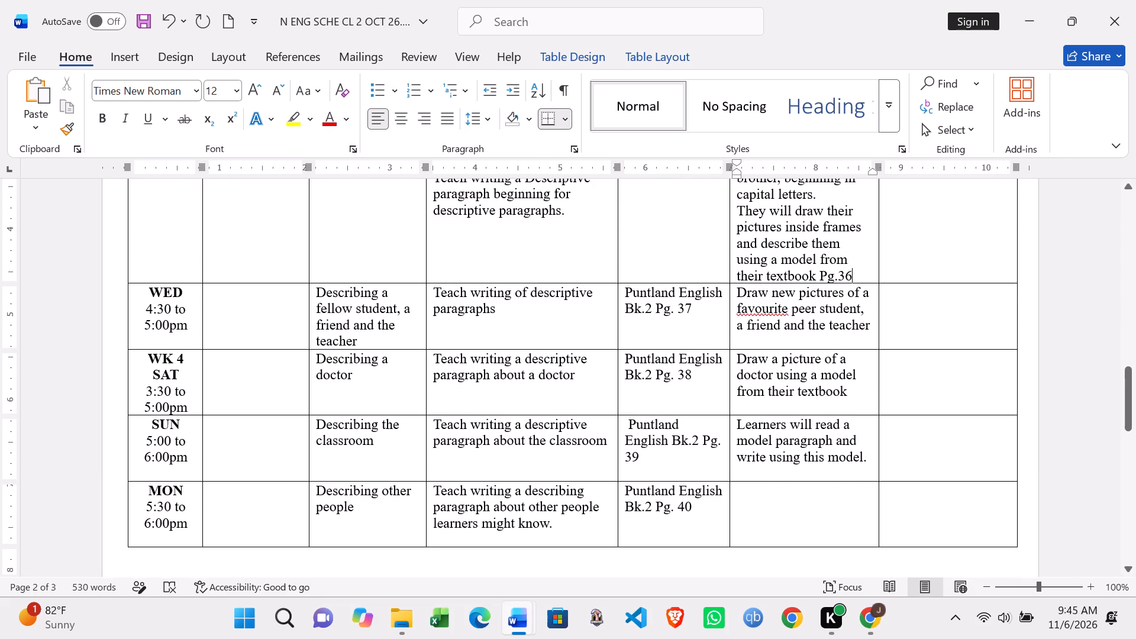
pyautogui.press('Return')
# Add a blank line after "reference." in the activities cell of the week 3 Monday row.
pyautogui.moveTo(1127, 406); pyautogui.dragTo(1135, 424)
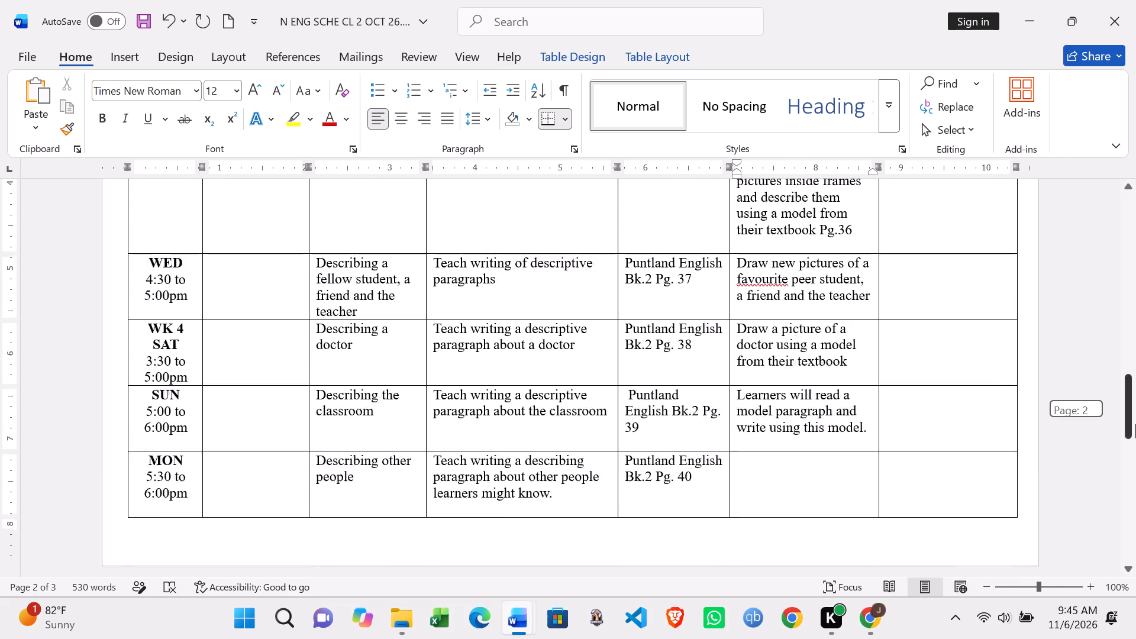
pyautogui.moveTo(1135, 424); pyautogui.dragTo(1135, 440)
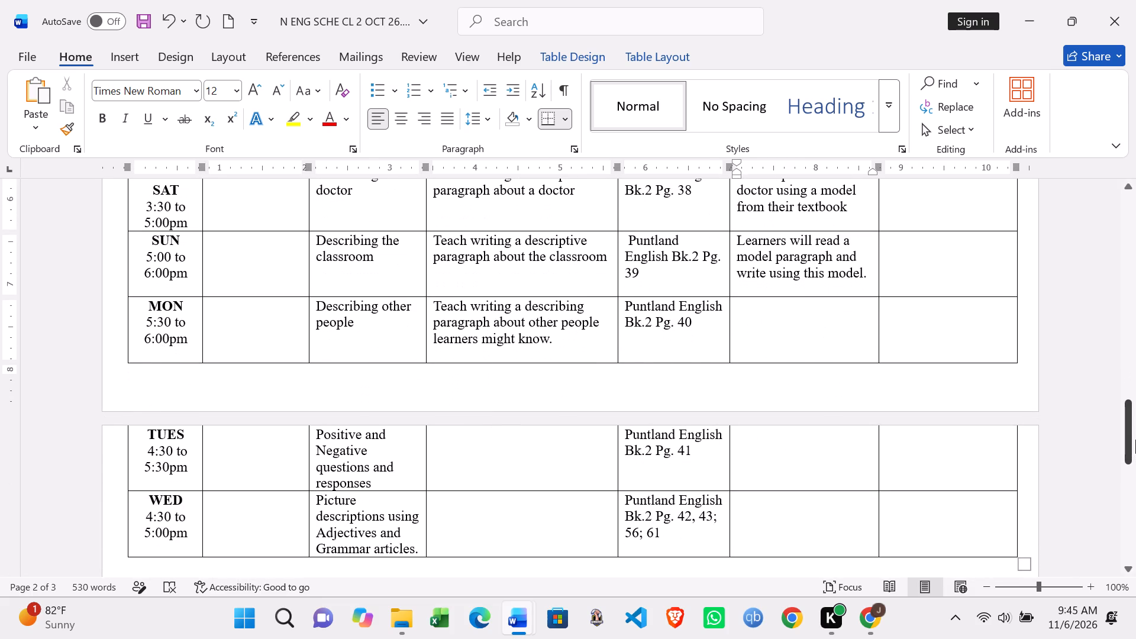
pyautogui.moveTo(1131, 429); pyautogui.dragTo(1131, 369)
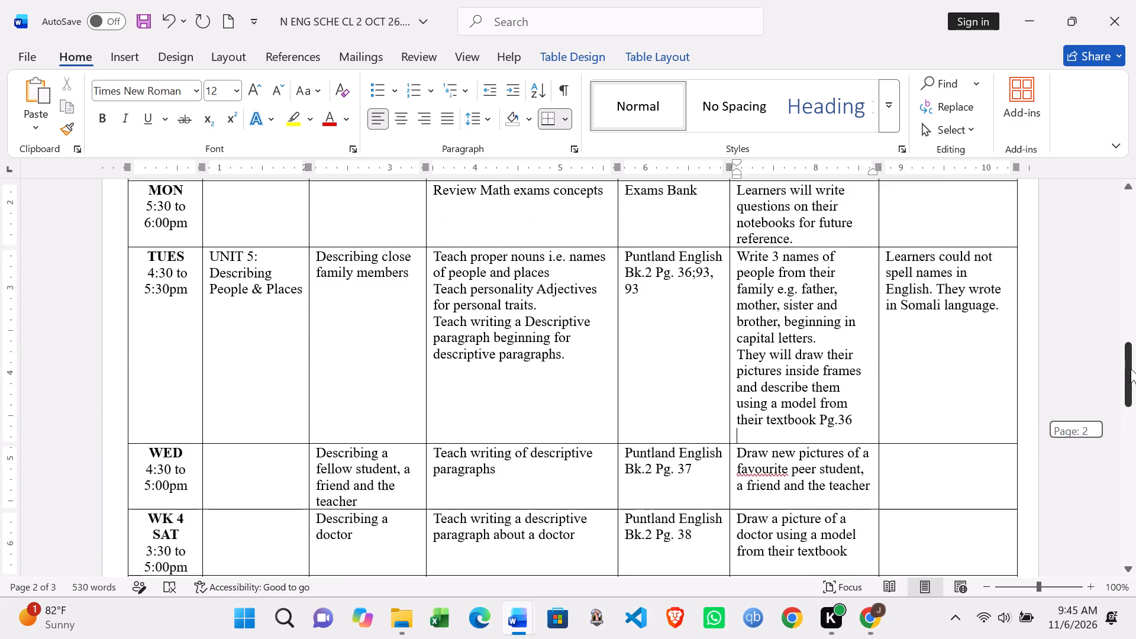
pyautogui.moveTo(1131, 369); pyautogui.dragTo(1133, 347)
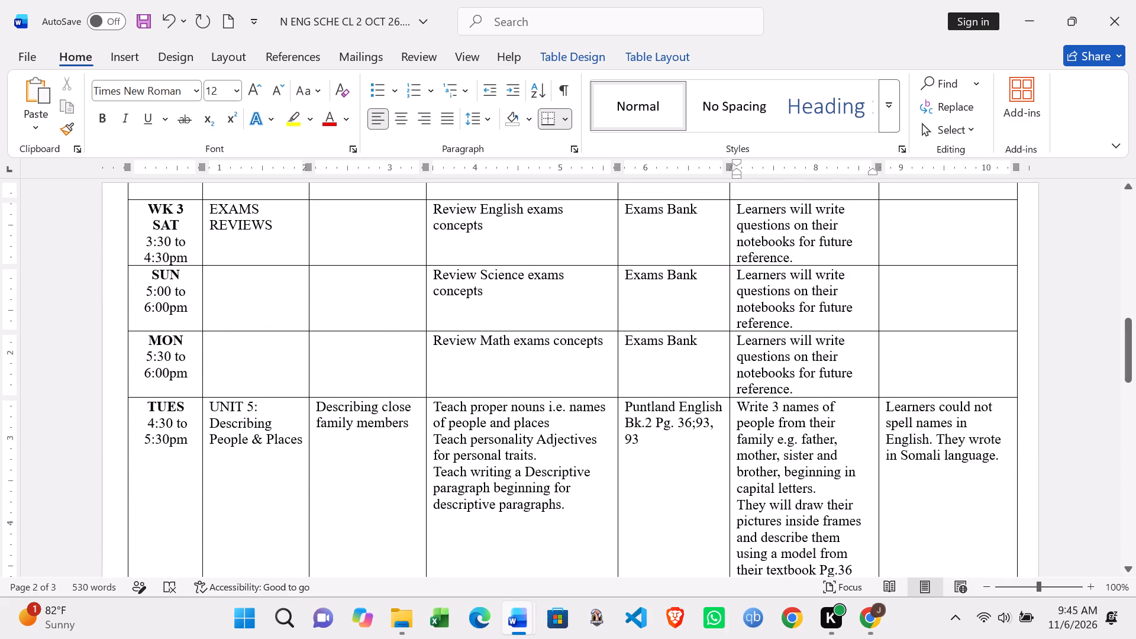
pyautogui.click(867, 389)
pyautogui.press('Return')
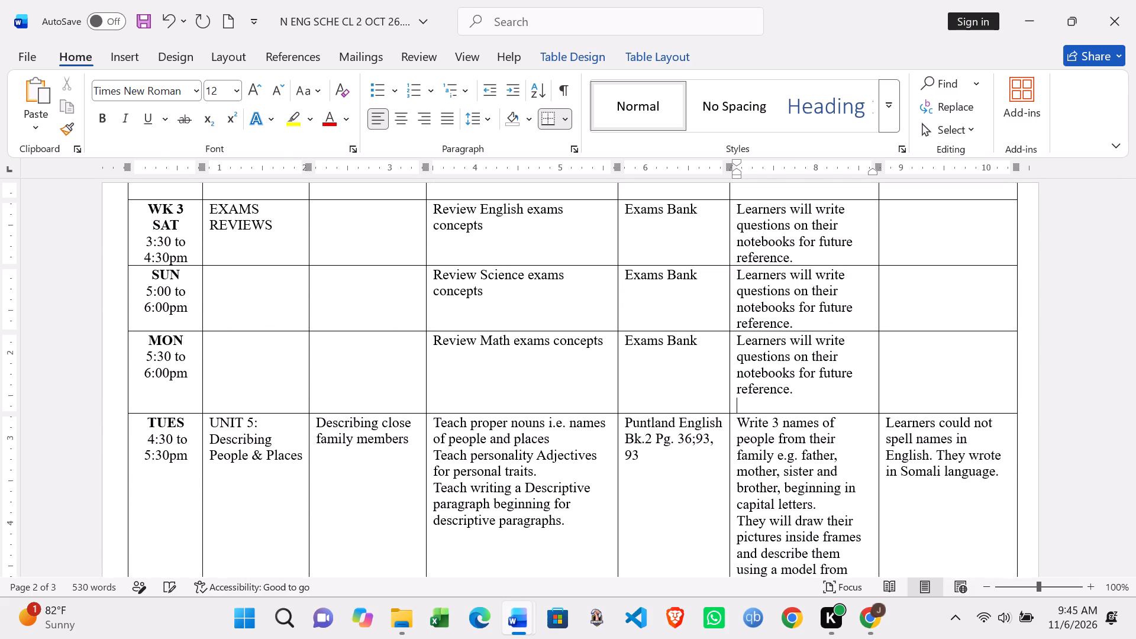
# Save "N ENG SCHE CL 2 OCT 26.docx" and close it.
pyautogui.moveTo(1125, 334); pyautogui.dragTo(1132, 421)
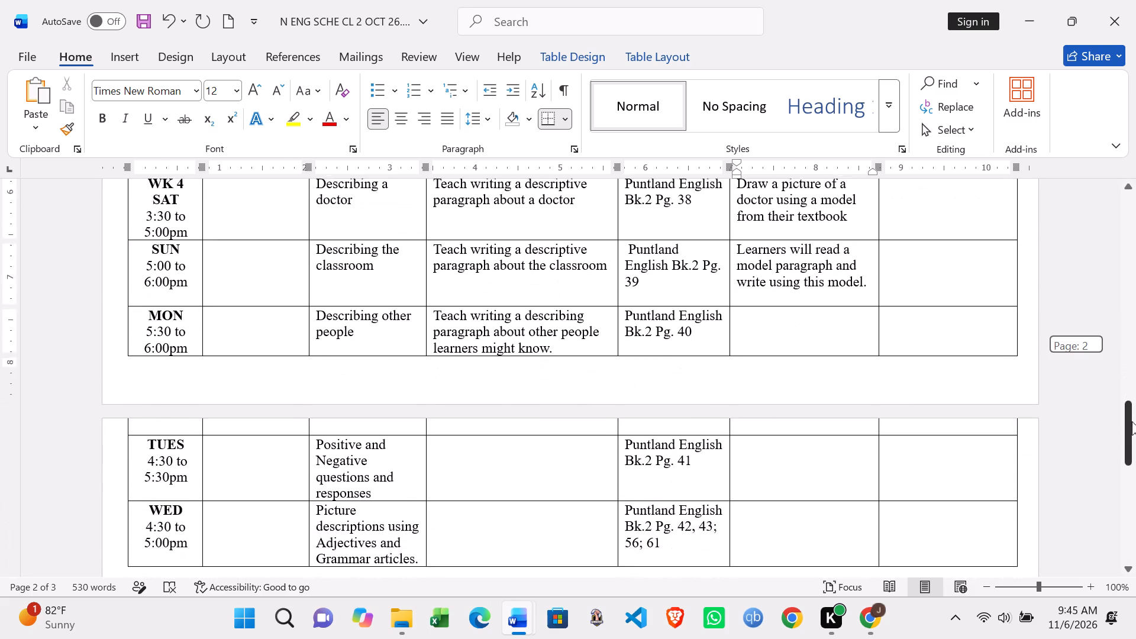
pyautogui.moveTo(1132, 421); pyautogui.dragTo(1129, 370)
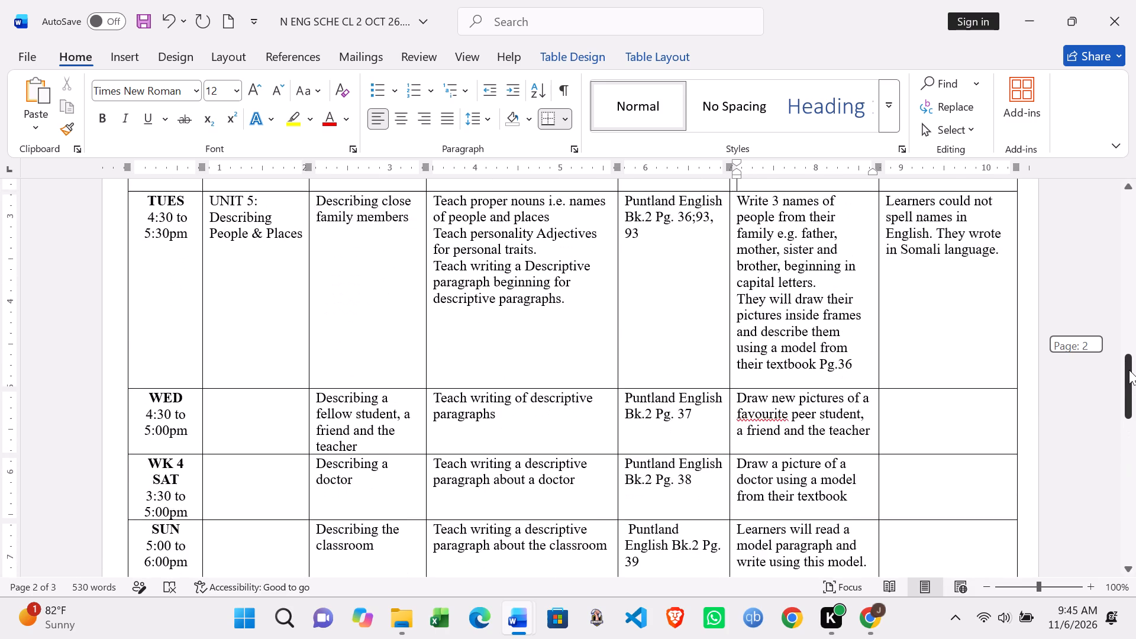
pyautogui.moveTo(1129, 370); pyautogui.dragTo(1089, 241)
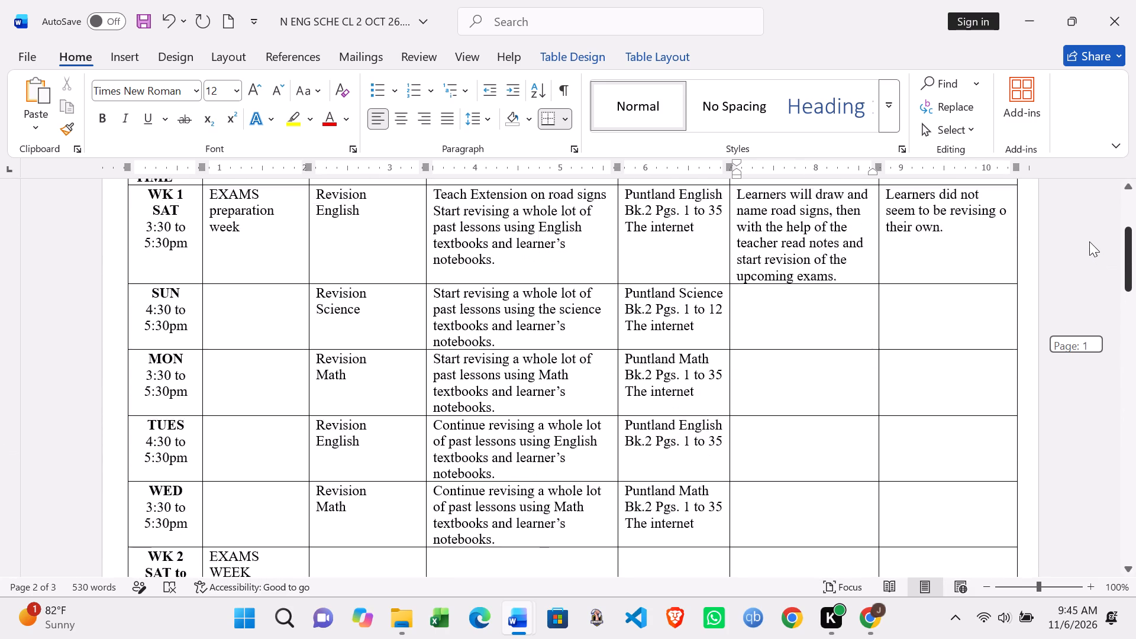
pyautogui.moveTo(1089, 241); pyautogui.dragTo(1074, 212)
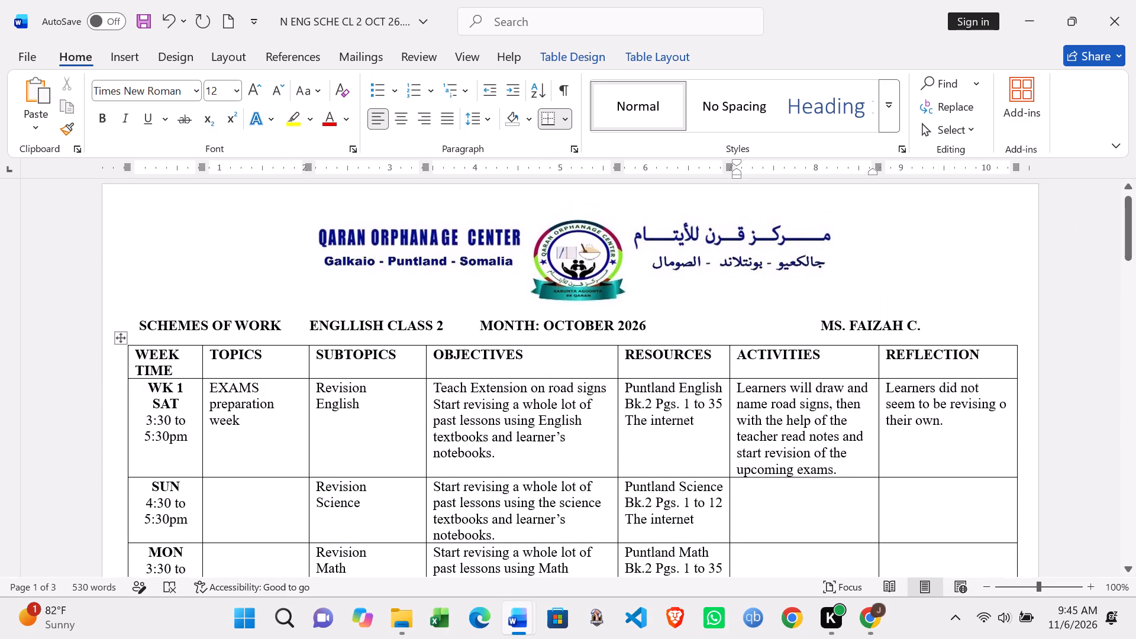
pyautogui.click(144, 20)
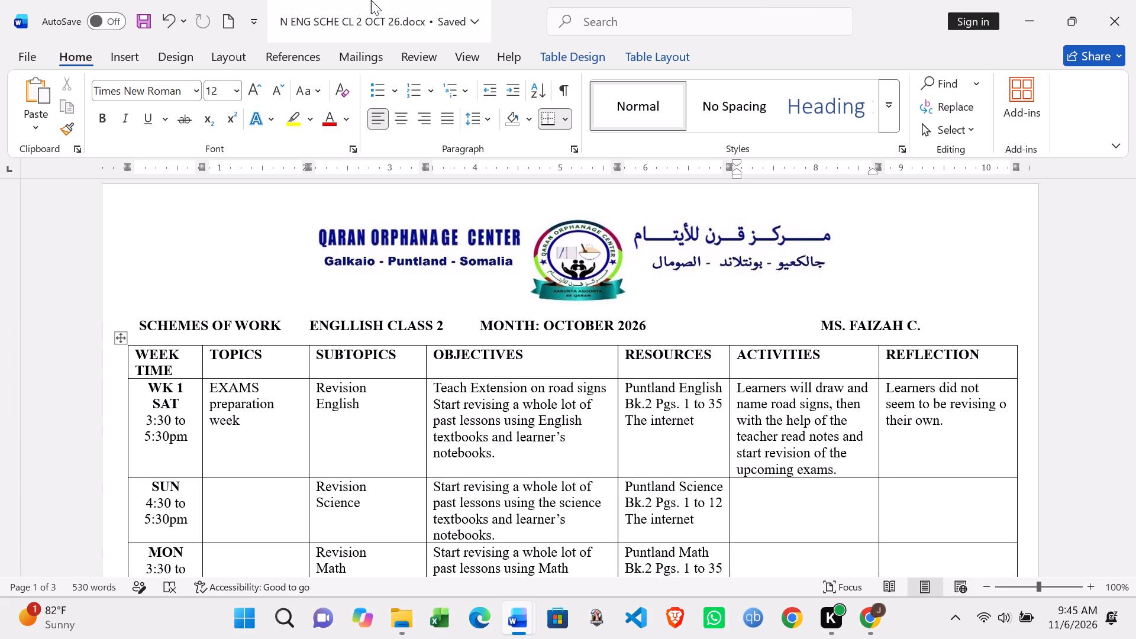
pyautogui.click(1127, 27)
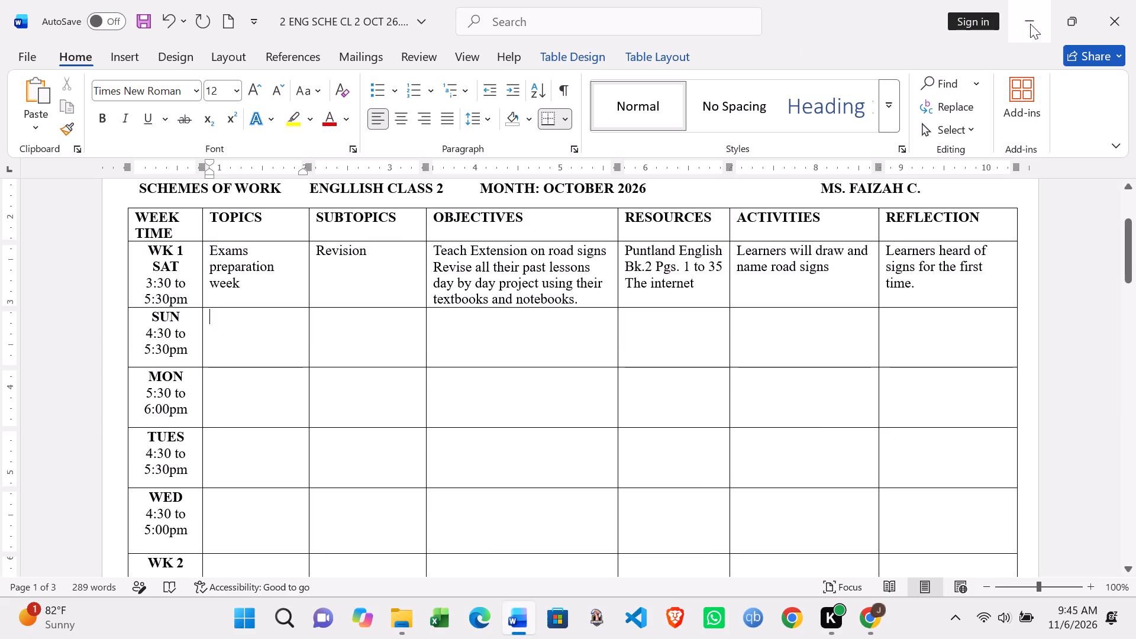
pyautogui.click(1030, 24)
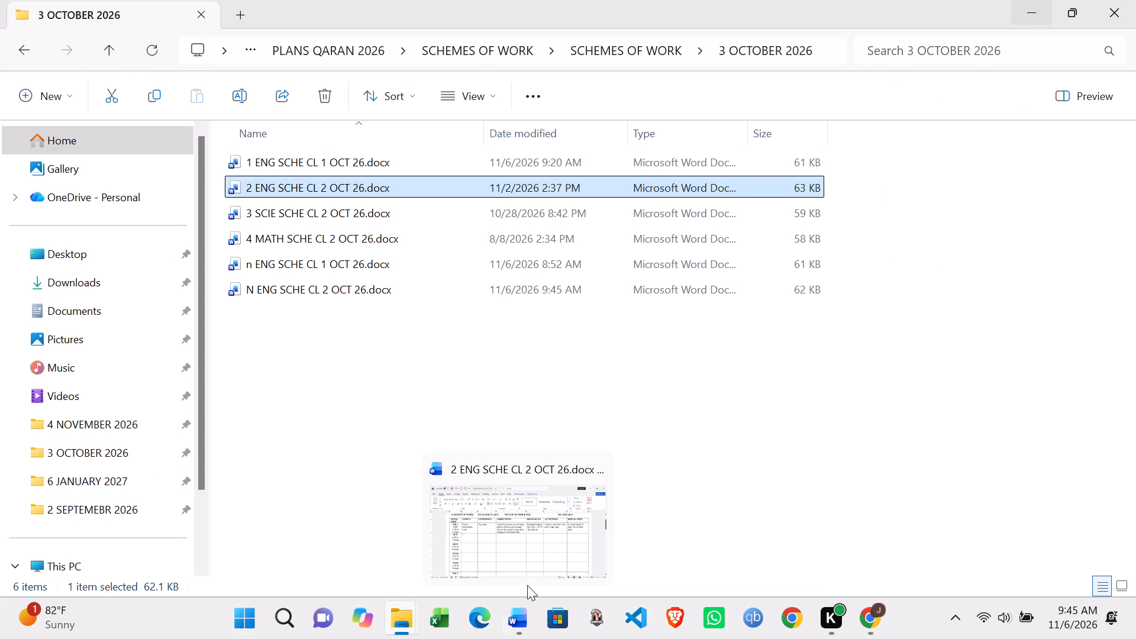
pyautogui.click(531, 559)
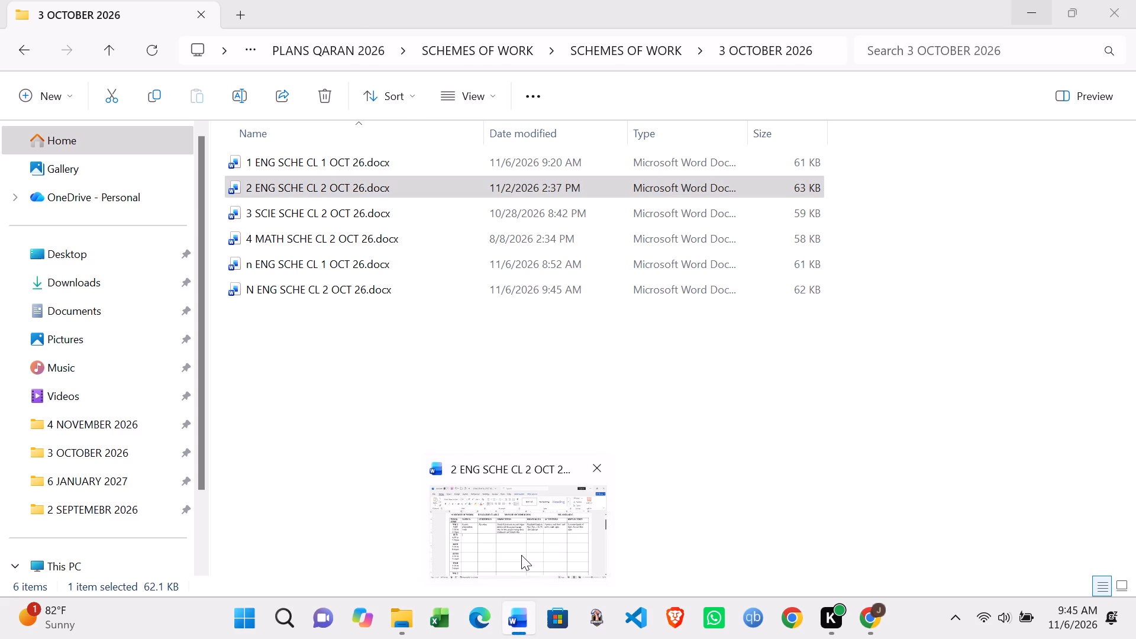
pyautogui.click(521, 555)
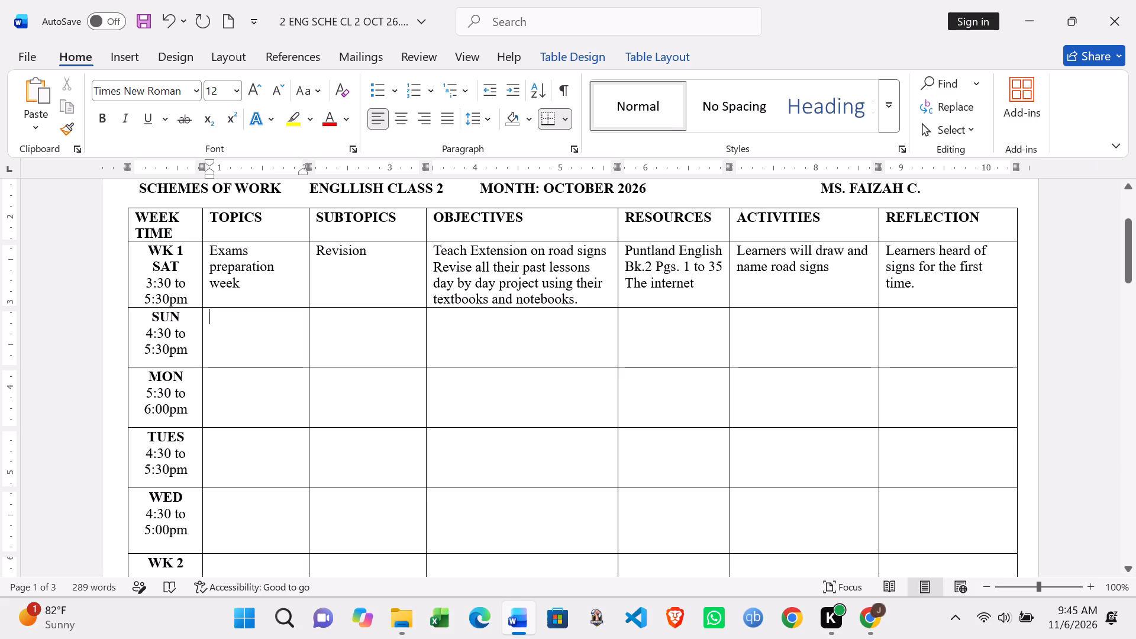
# Reopen "N ENG SCHE CL 2 OCT 26.docx" from the 3 OCTOBER 2026 folder.
pyautogui.click(1026, 22)
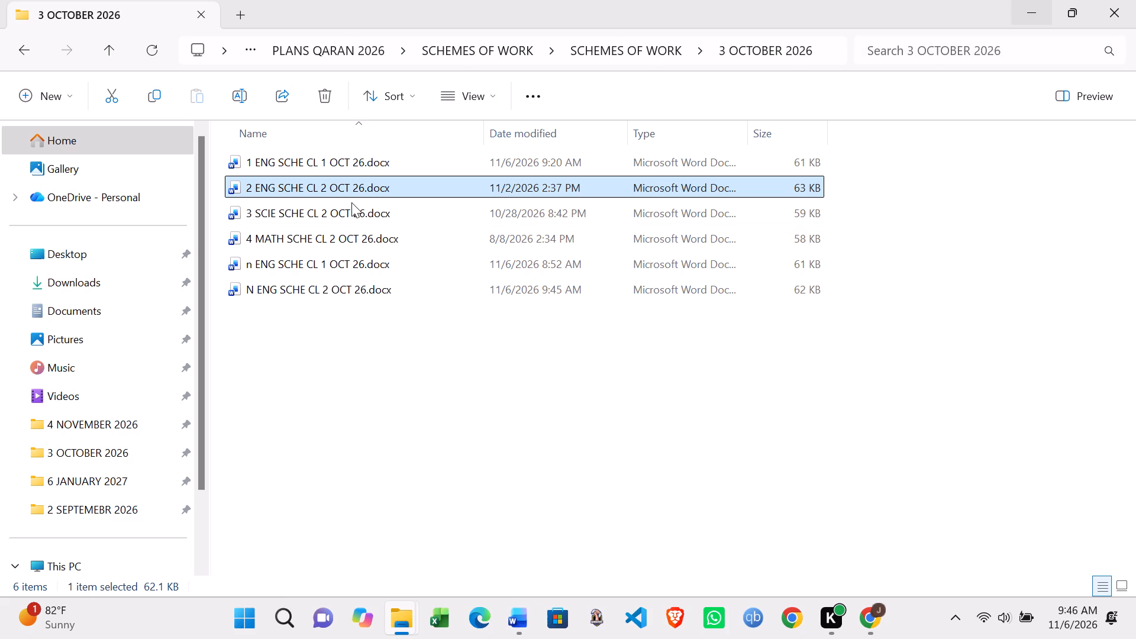
pyautogui.doubleClick(346, 300)
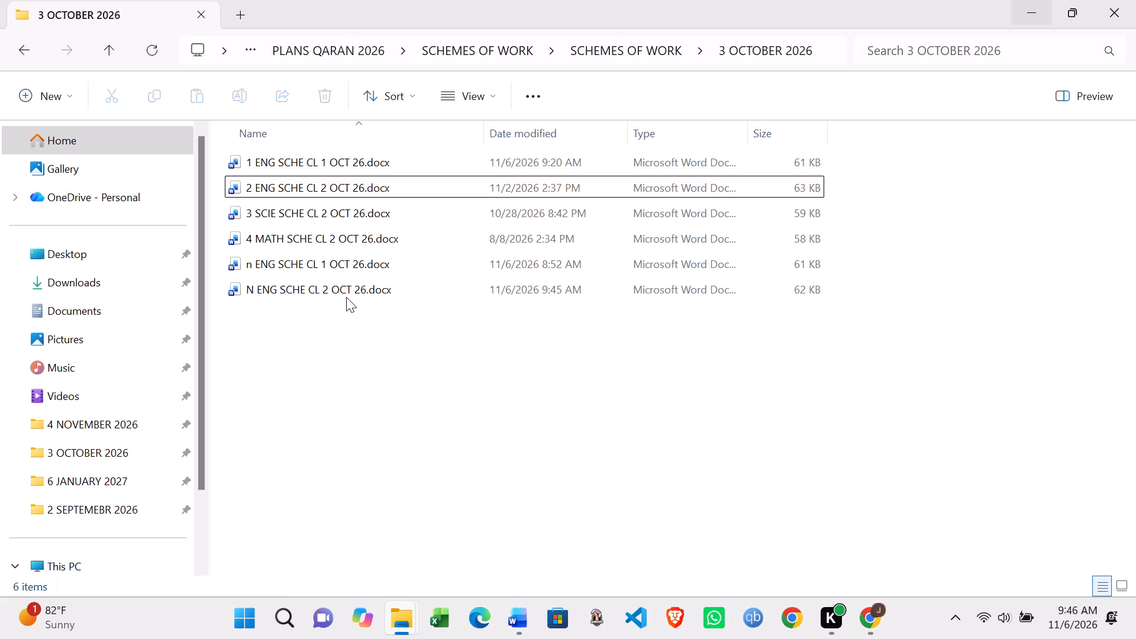
pyautogui.doubleClick(347, 285)
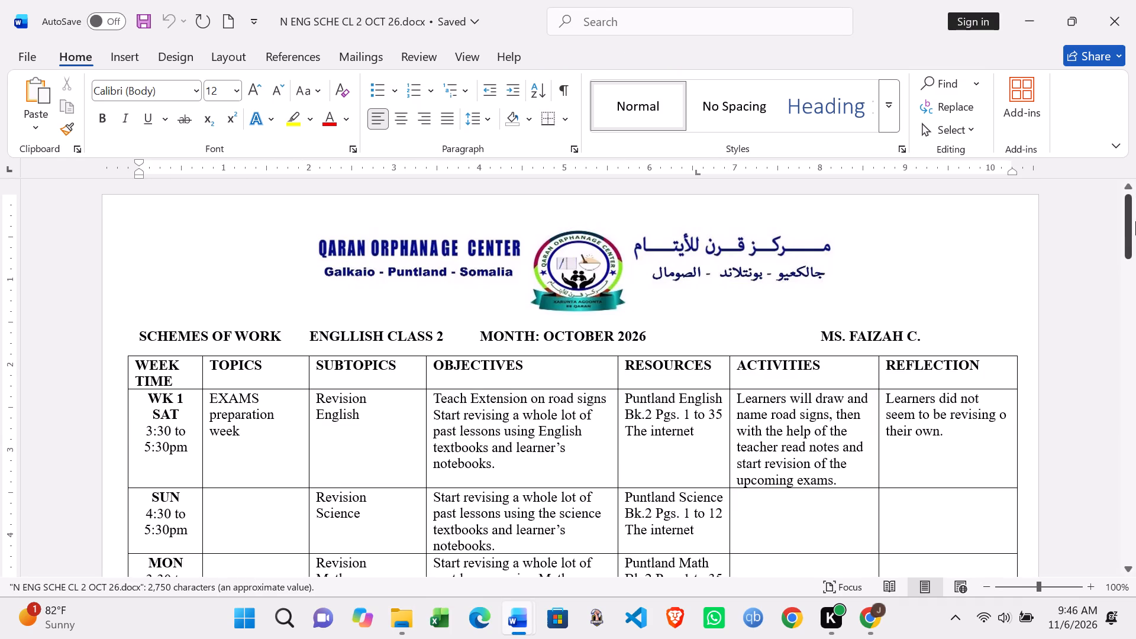
# Check the scheme's rows from week 1 through week 4 Wednesday, including the moved Unit 5 lessons, and close the document.
pyautogui.moveTo(1128, 217); pyautogui.dragTo(1135, 319)
pyautogui.scroll(1, 1128, 218)
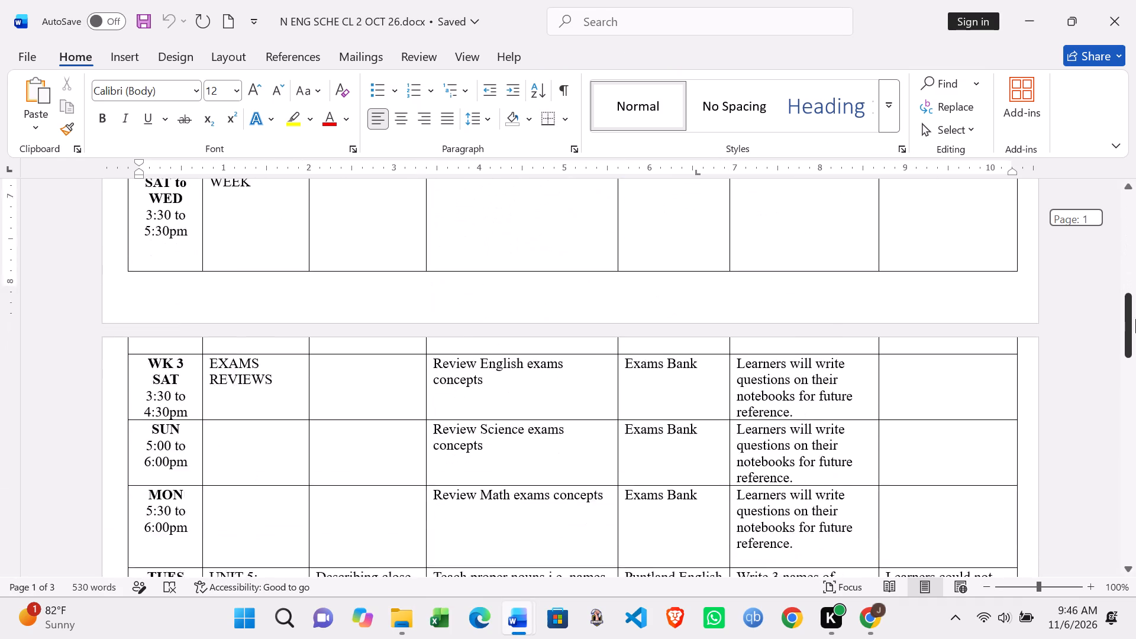
pyautogui.moveTo(1135, 319); pyautogui.dragTo(1130, 271)
pyautogui.scroll(1, 1135, 319)
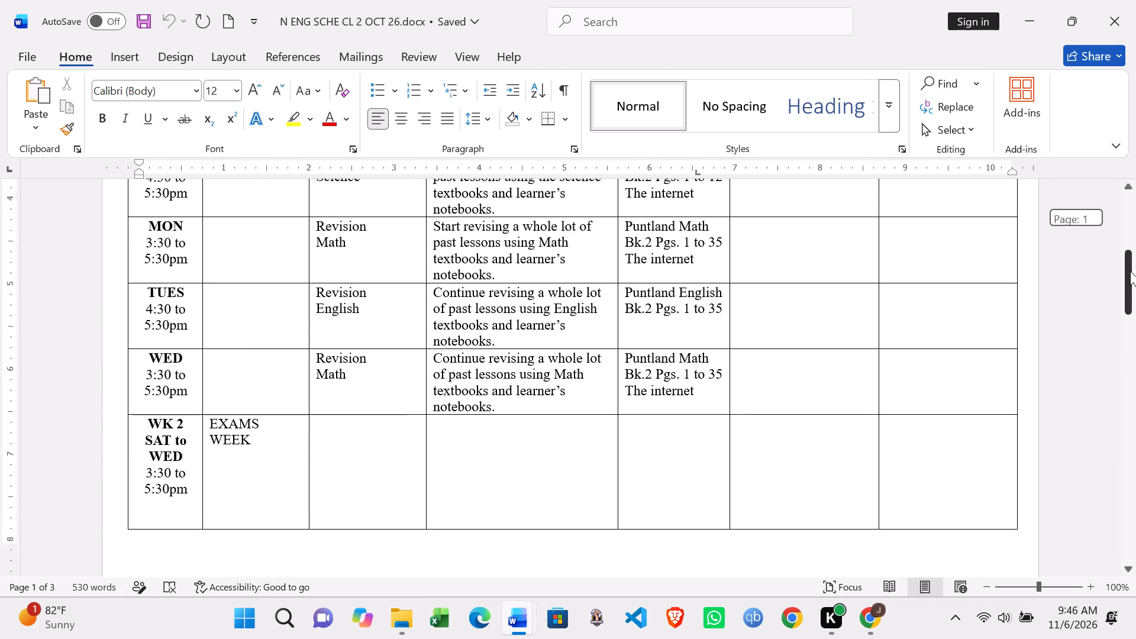
pyautogui.scroll(1, 1130, 271)
pyautogui.moveTo(1130, 271); pyautogui.dragTo(1135, 367)
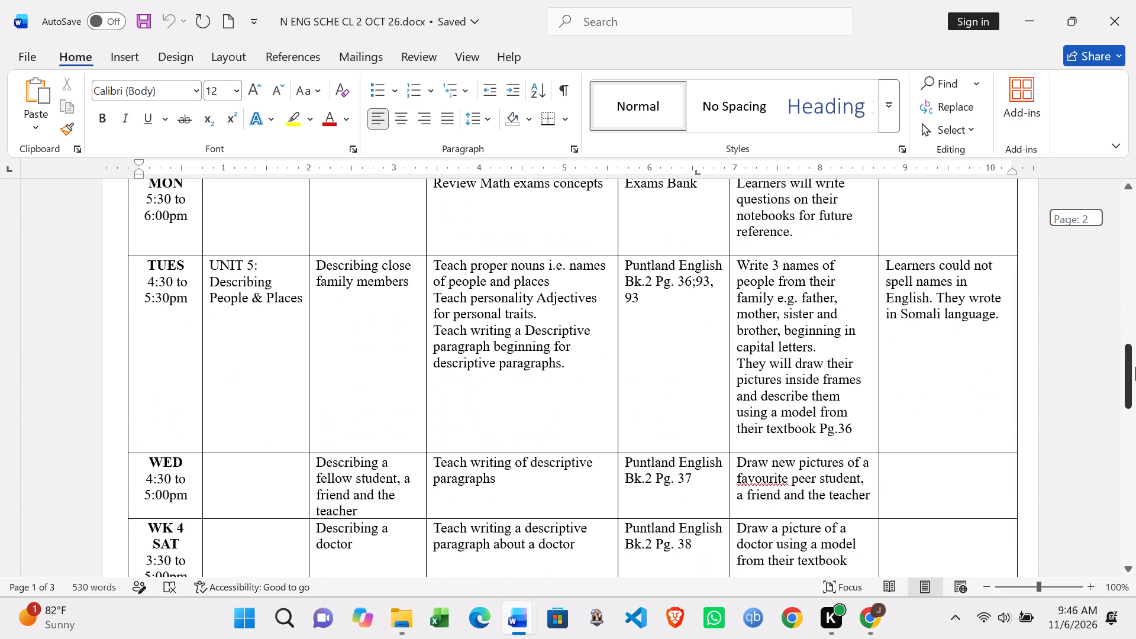
pyautogui.moveTo(1135, 367); pyautogui.dragTo(1134, 466)
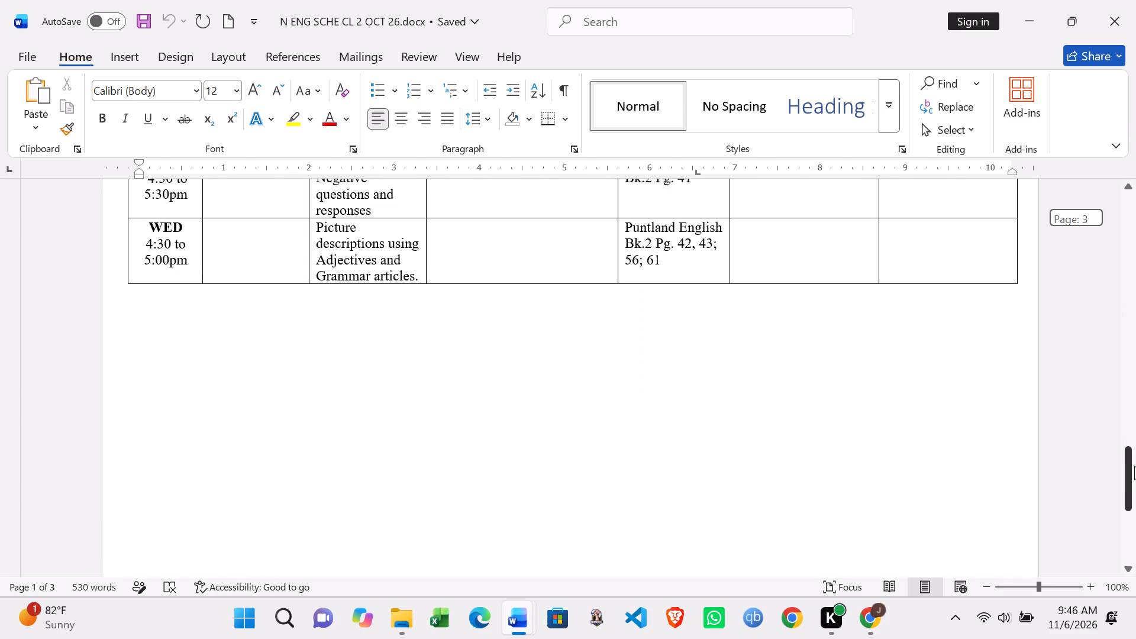
pyautogui.moveTo(1134, 466); pyautogui.dragTo(1119, 362)
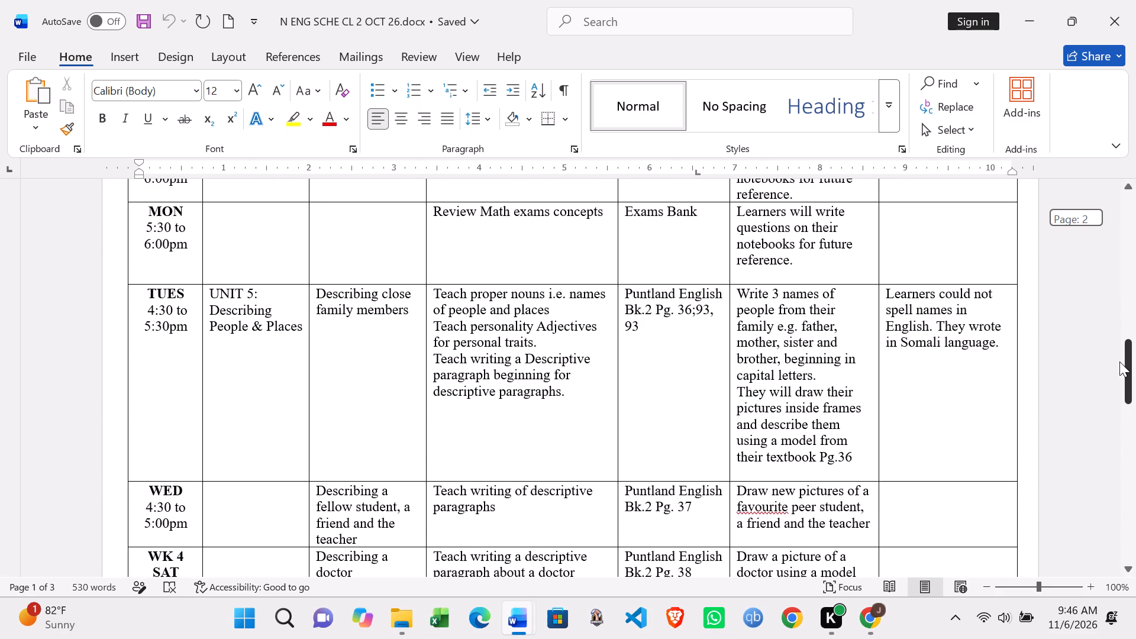
pyautogui.moveTo(1119, 362); pyautogui.dragTo(1115, 298)
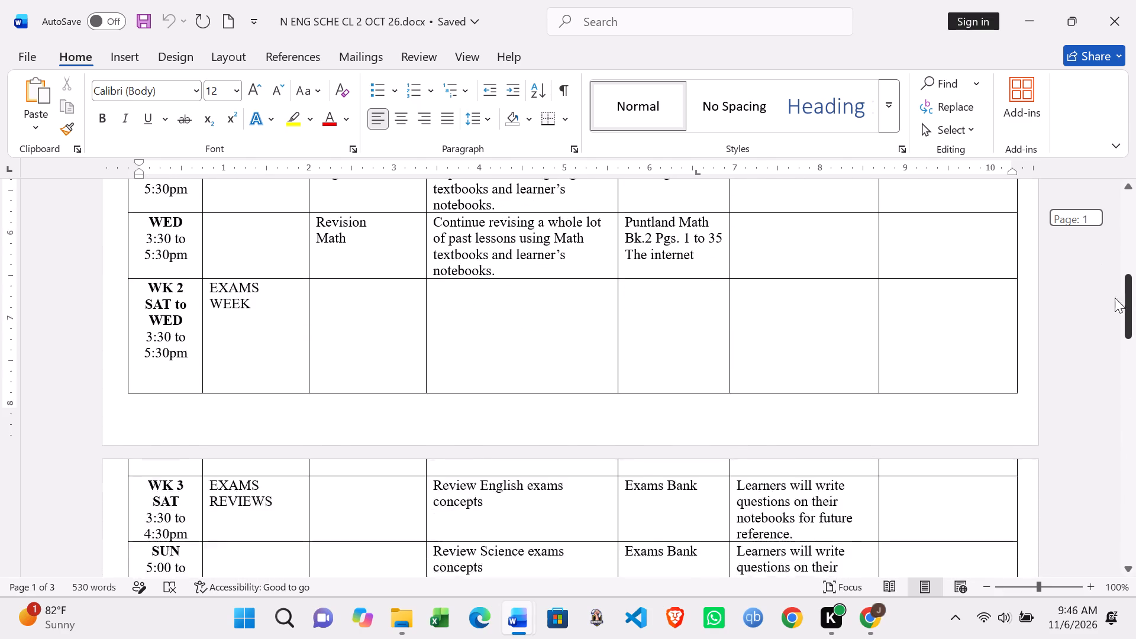
pyautogui.moveTo(1115, 298); pyautogui.dragTo(1134, 443)
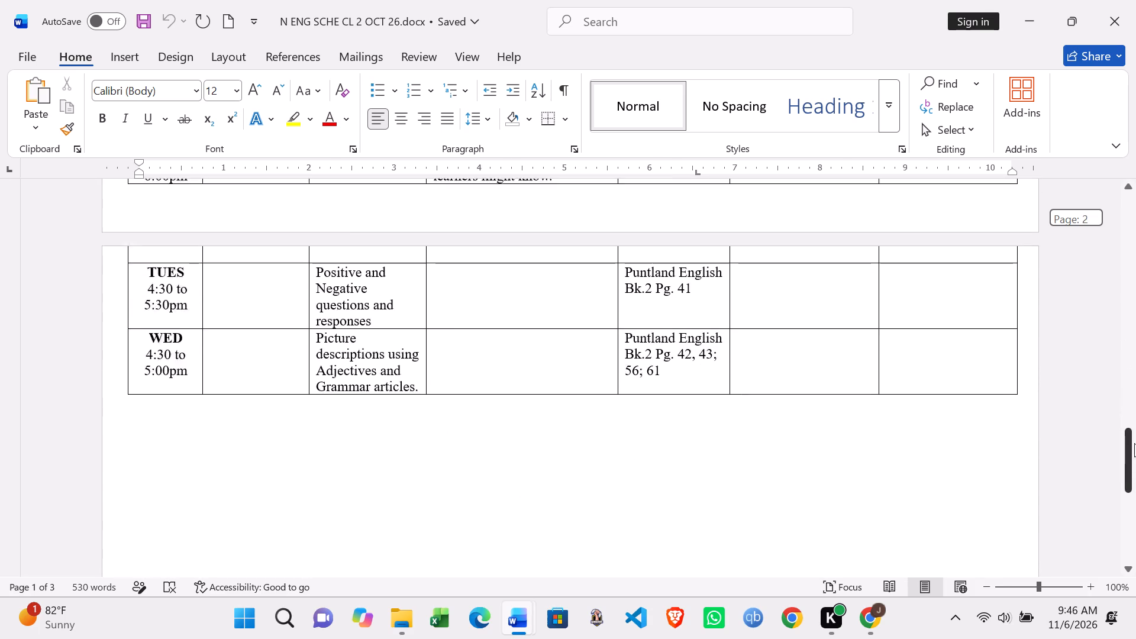
pyautogui.moveTo(1134, 443); pyautogui.dragTo(1125, 276)
pyautogui.click(1117, 15)
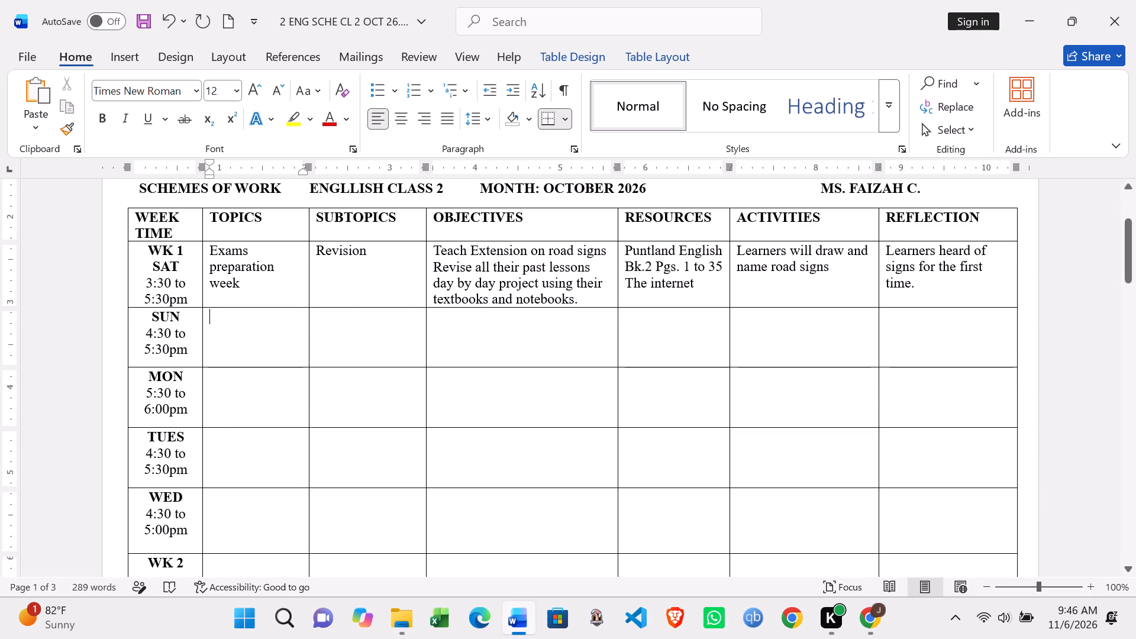
# Reopen "2 ENG SCHE CL 2 OCT 26.docx" and check its remaining rows from week 1 through week 4 Wednesday.
pyautogui.click(1033, 22)
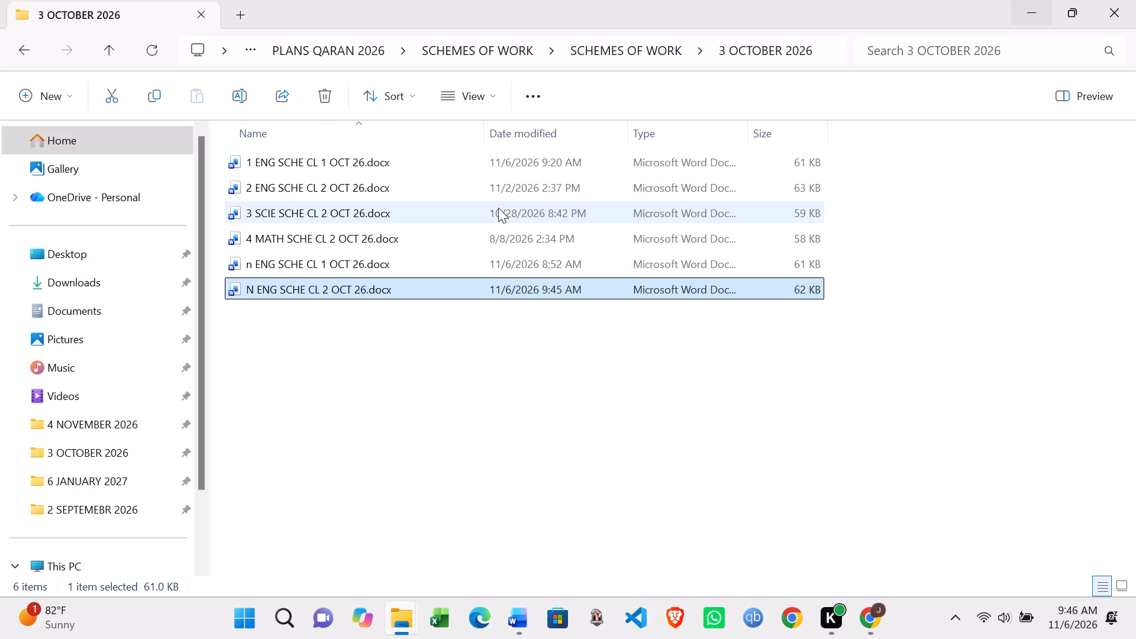
pyautogui.doubleClick(399, 193)
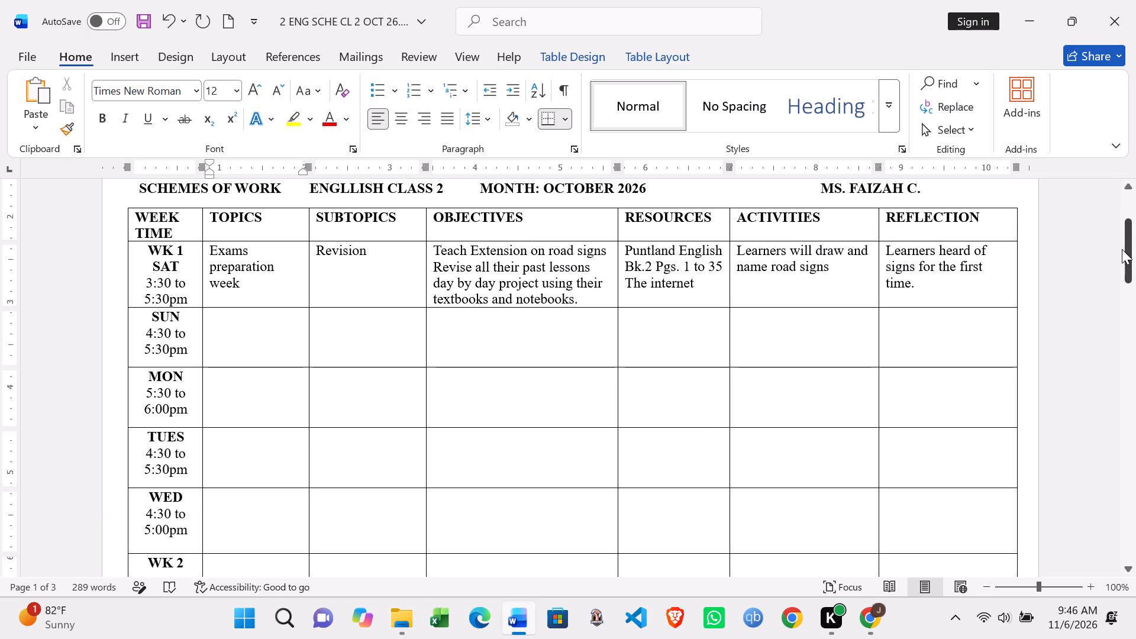
pyautogui.moveTo(1122, 249); pyautogui.dragTo(1124, 256)
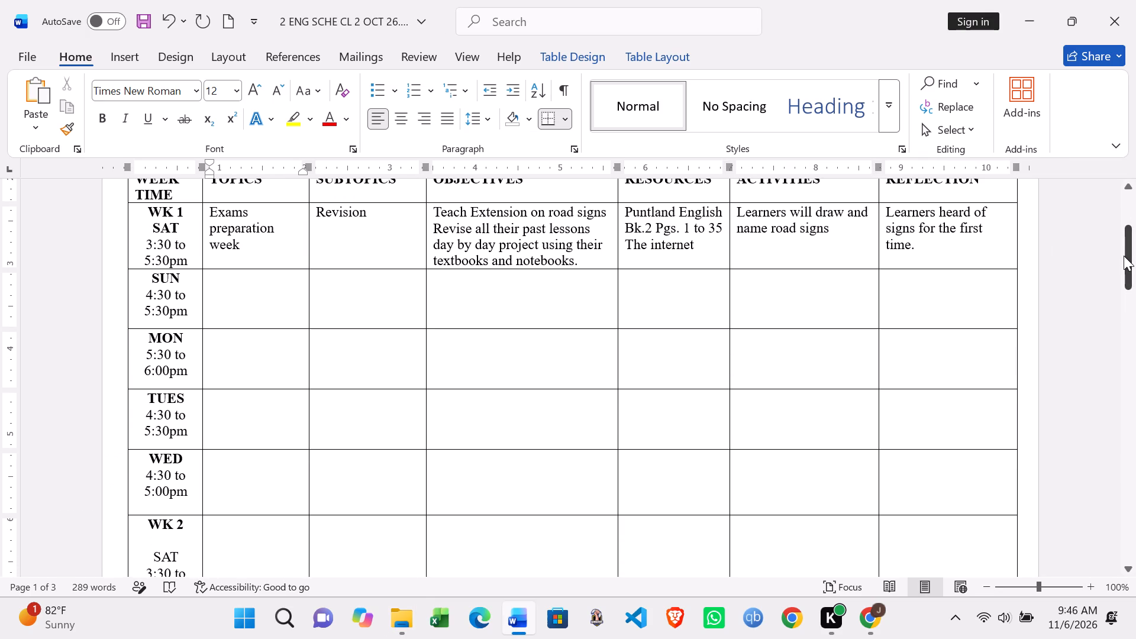
pyautogui.moveTo(1124, 256); pyautogui.dragTo(1135, 350)
pyautogui.scroll(1, 1127, 262)
pyautogui.scroll(1, 1135, 347)
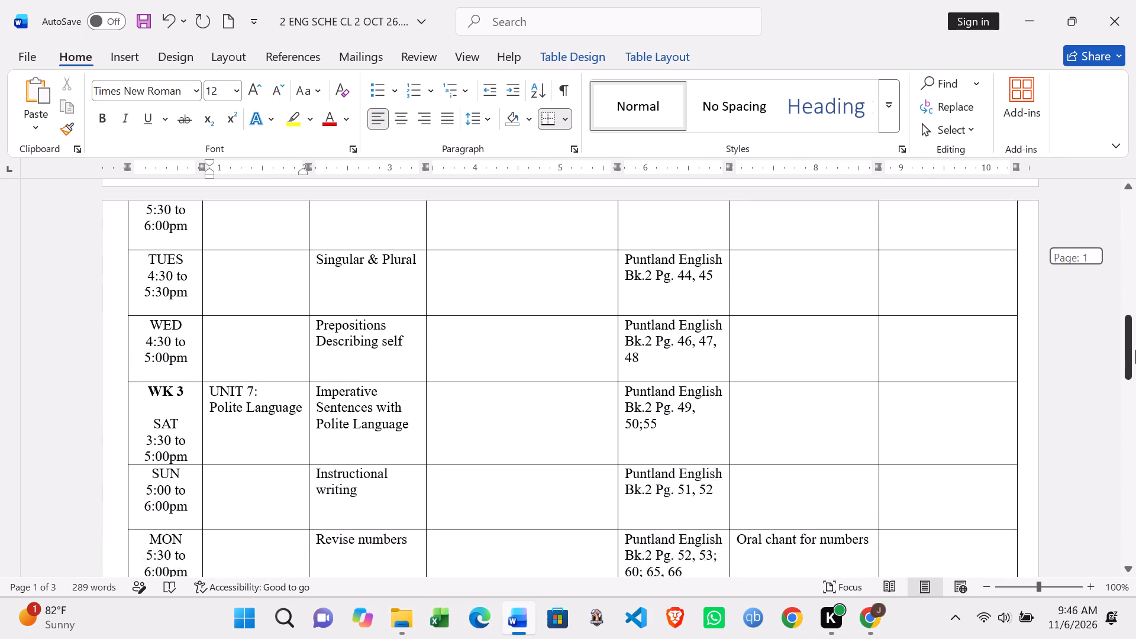
pyautogui.scroll(1, 1135, 350)
pyautogui.moveTo(1135, 350); pyautogui.dragTo(1135, 448)
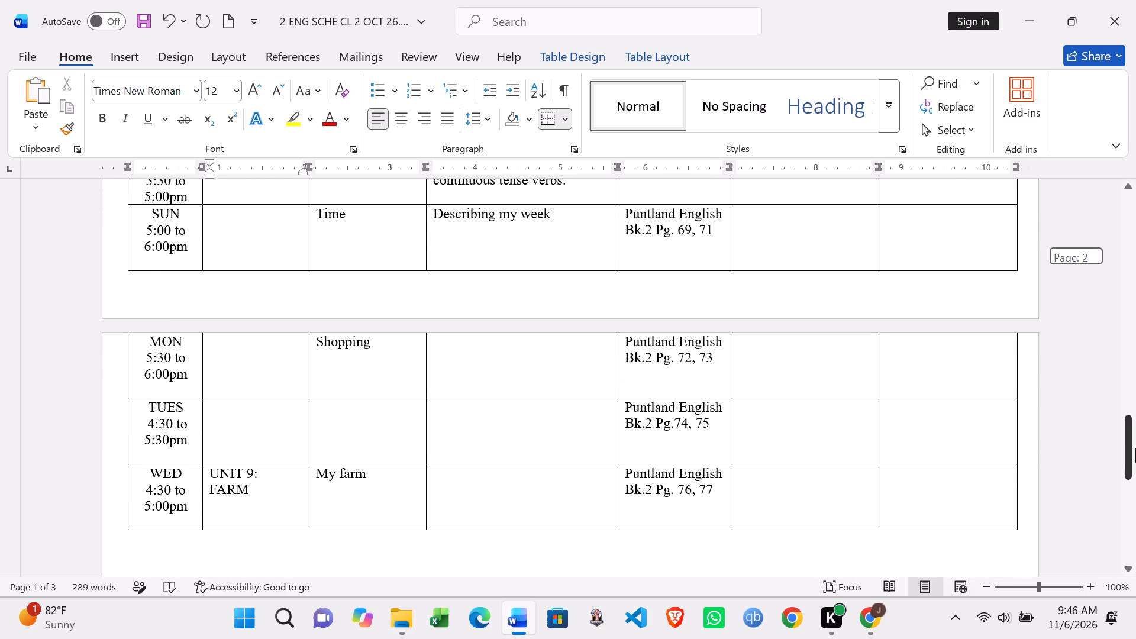
pyautogui.moveTo(1135, 448); pyautogui.dragTo(1116, 393)
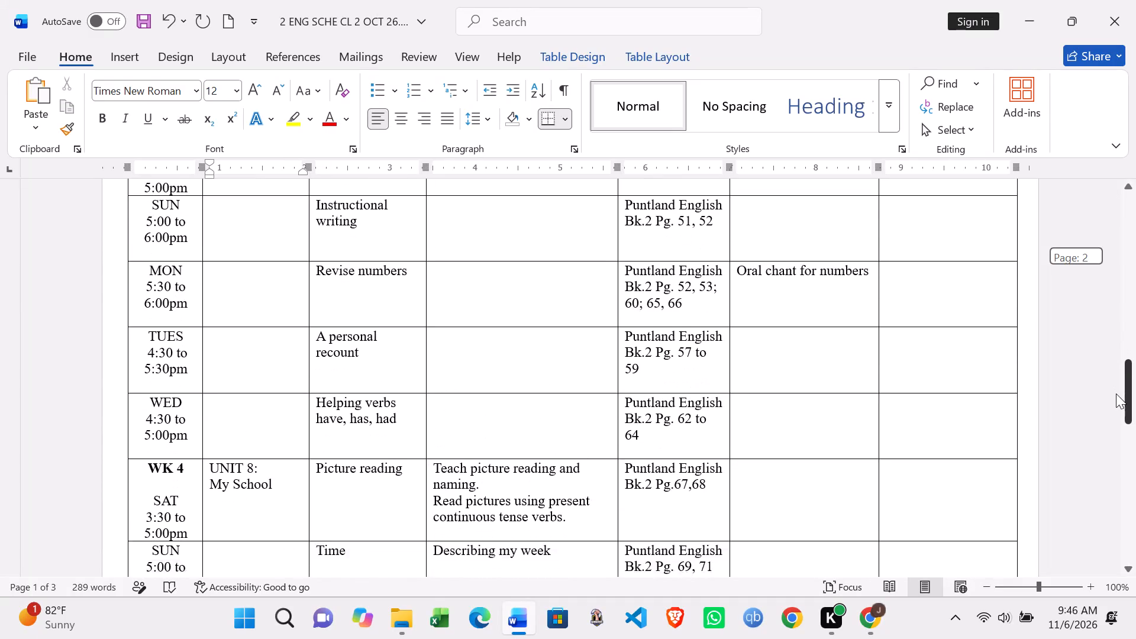
pyautogui.moveTo(1116, 393); pyautogui.dragTo(1114, 388)
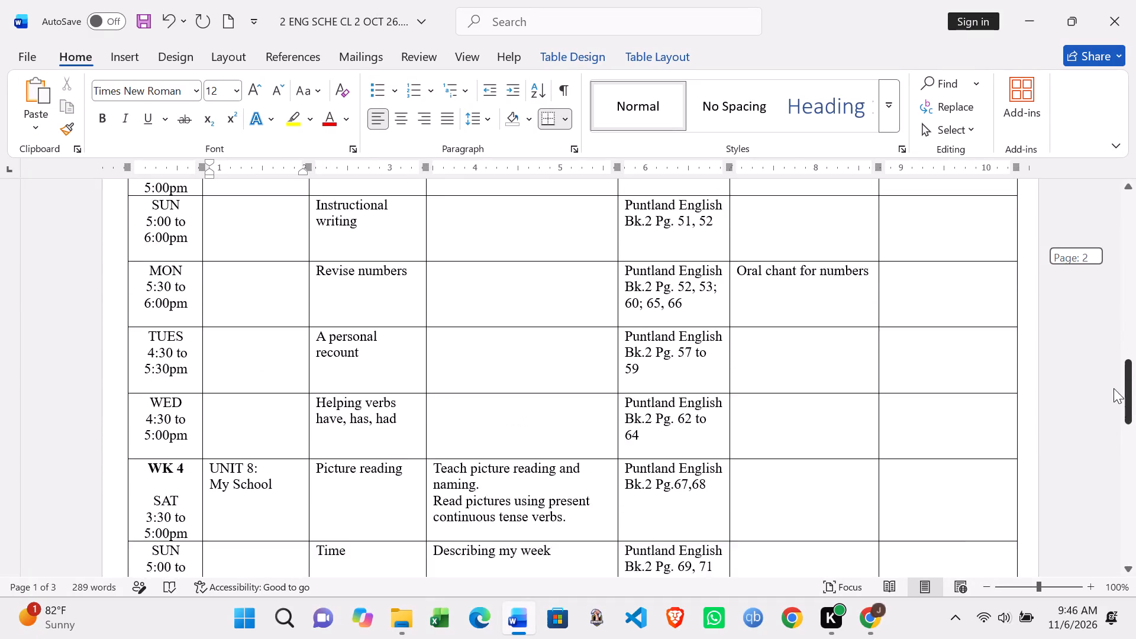
pyautogui.moveTo(1114, 388); pyautogui.dragTo(1091, 306)
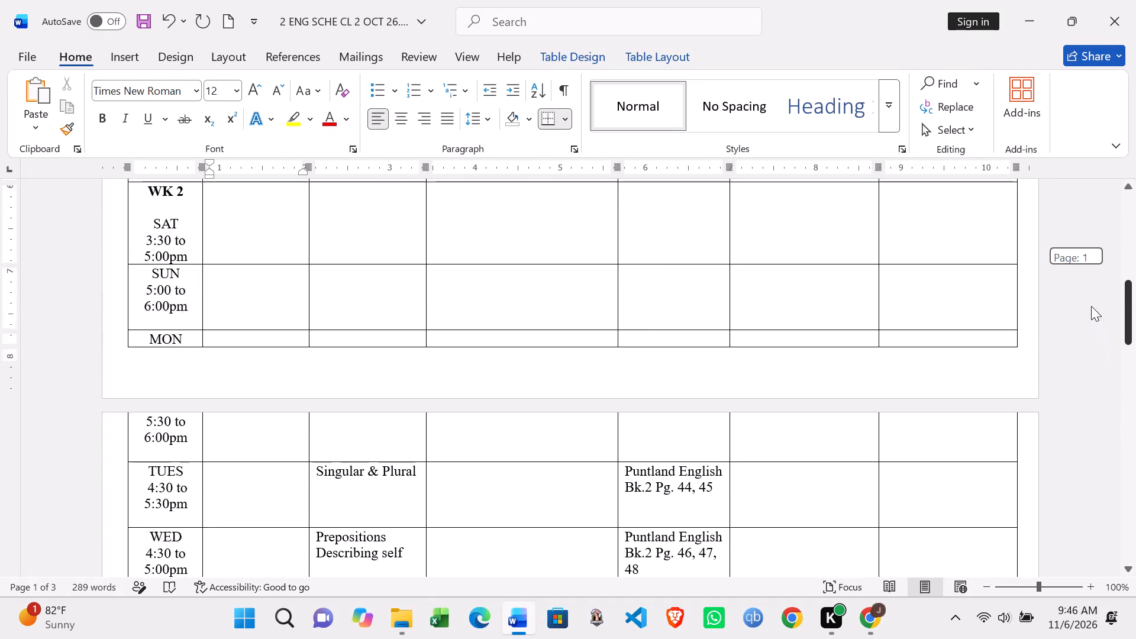
pyautogui.moveTo(1091, 306); pyautogui.dragTo(1100, 297)
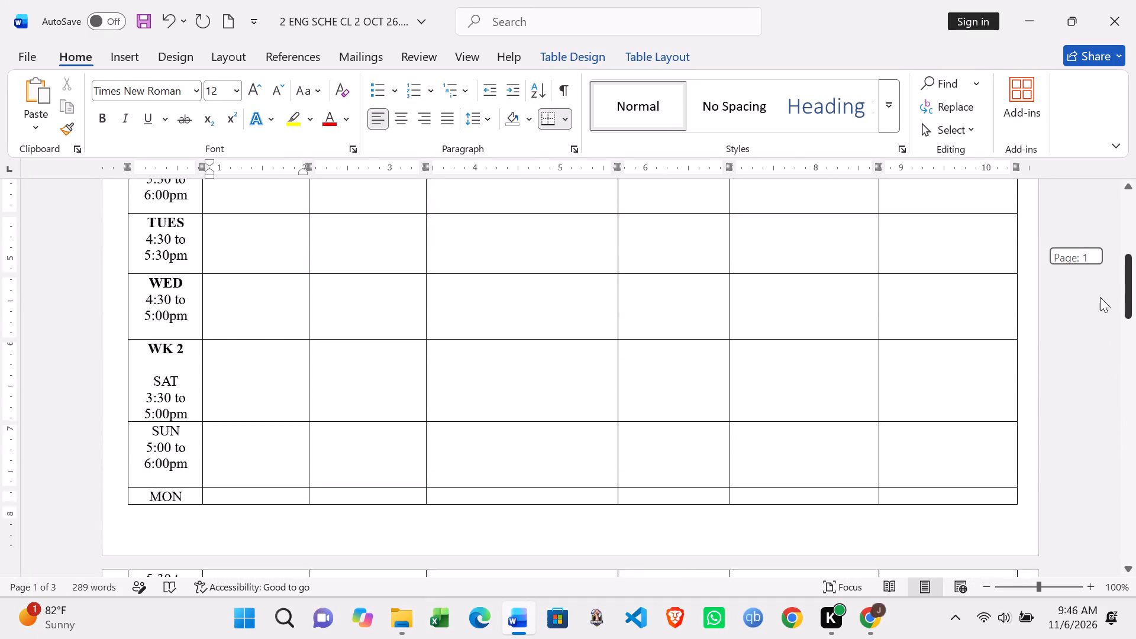
pyautogui.moveTo(1100, 297); pyautogui.dragTo(1110, 352)
pyautogui.scroll(-1, 1101, 308)
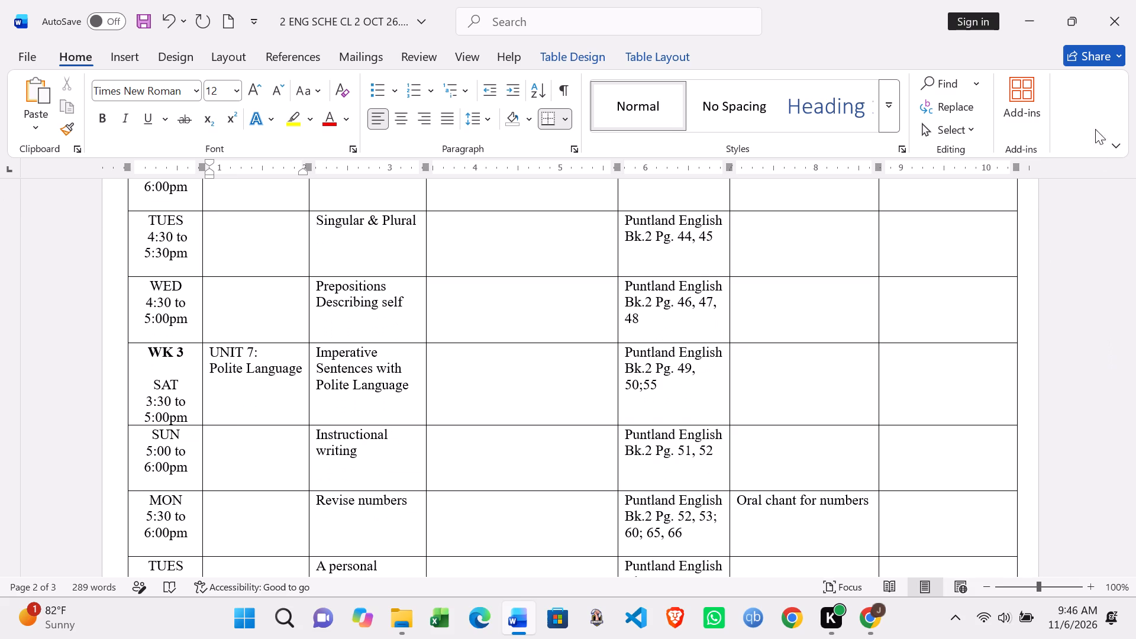
pyautogui.scroll(-1, 1095, 129)
# Close "2 ENG SCHE CL 2 OCT 26.docx", saving its changes.
pyautogui.click(1113, 22)
pyautogui.hscroll(-1, 1095, 33)
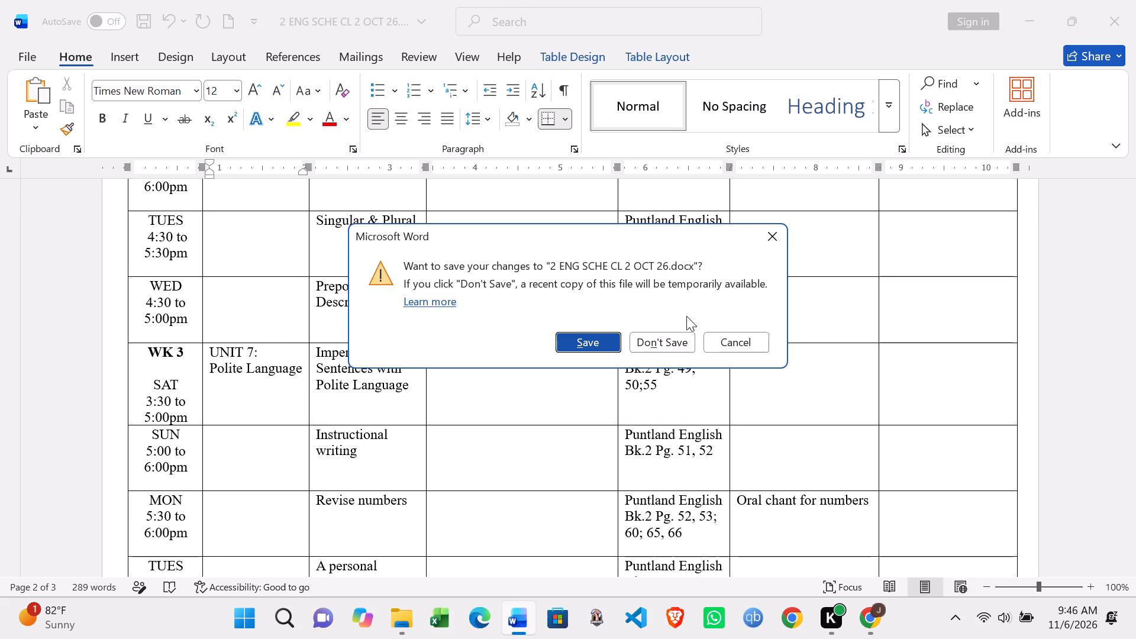
pyautogui.hscroll(-1, 686, 316)
pyautogui.click(605, 343)
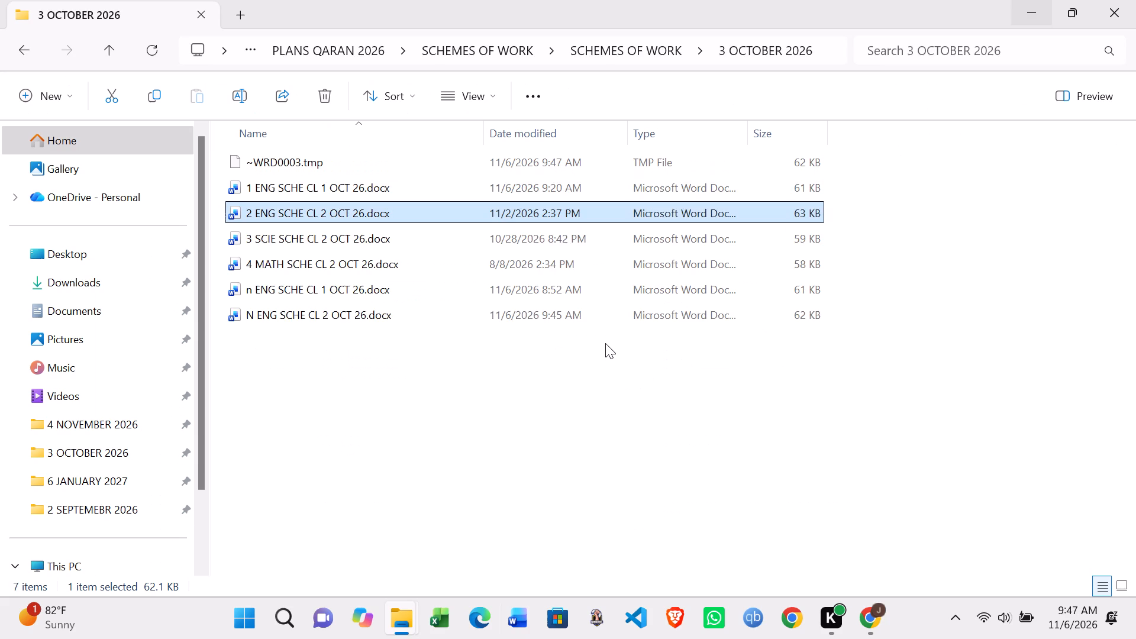
pyautogui.hscroll(-1, 599, 340)
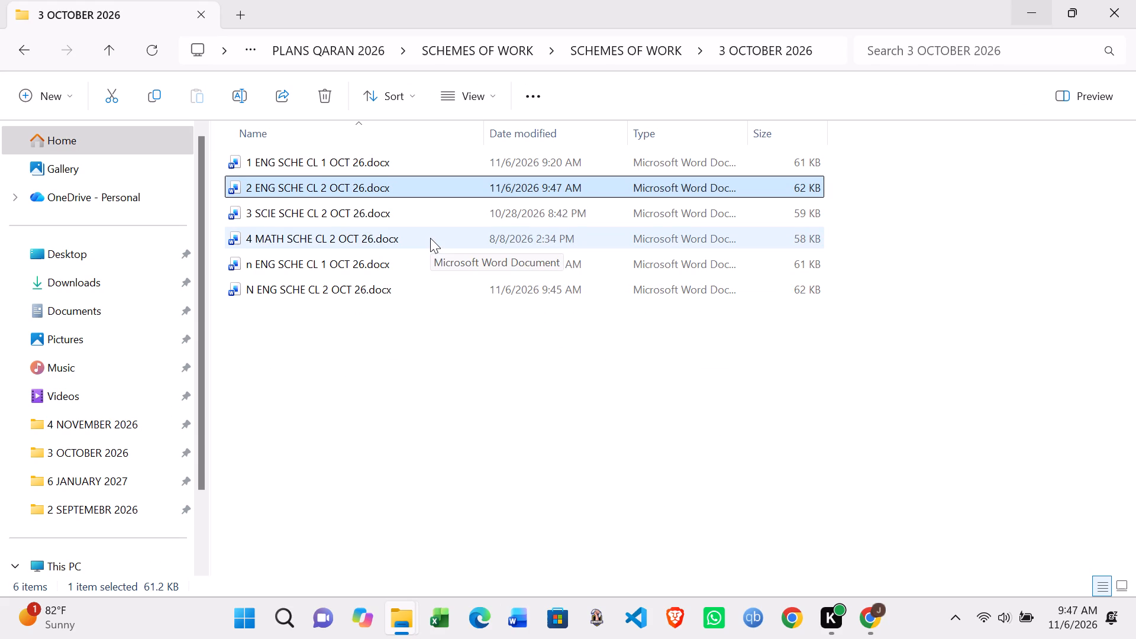
# Rename "2 ENG SCHE CL 2 OCT 26.docx" by replacing the leading 2 with OLD.
pyautogui.click(400, 179)
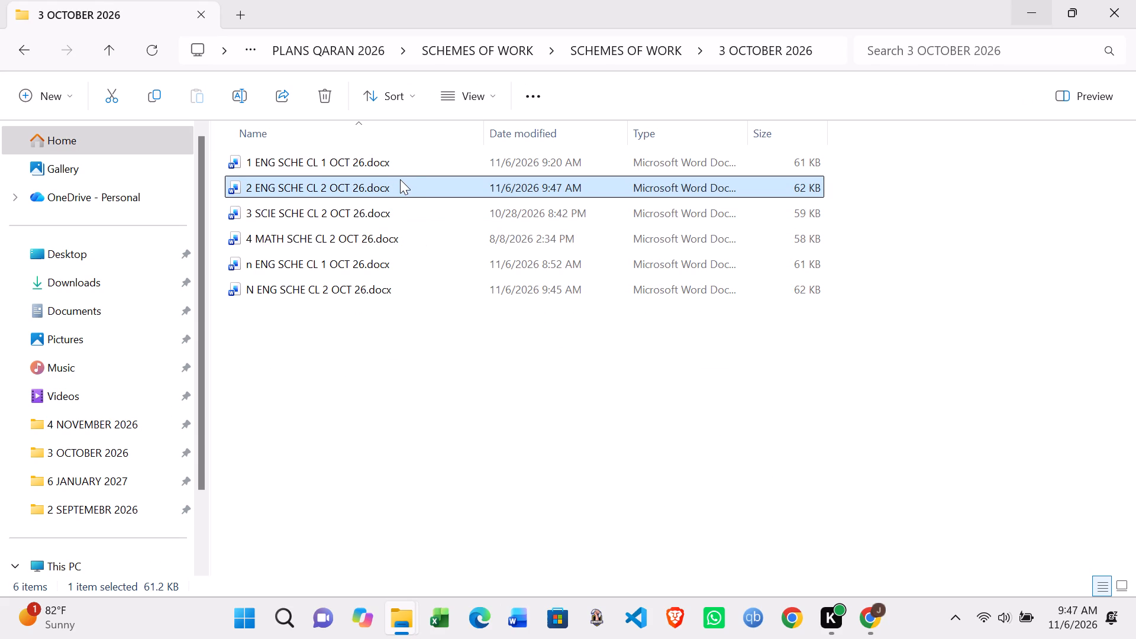
pyautogui.click(399, 186)
pyautogui.hscroll(-1, 395, 186)
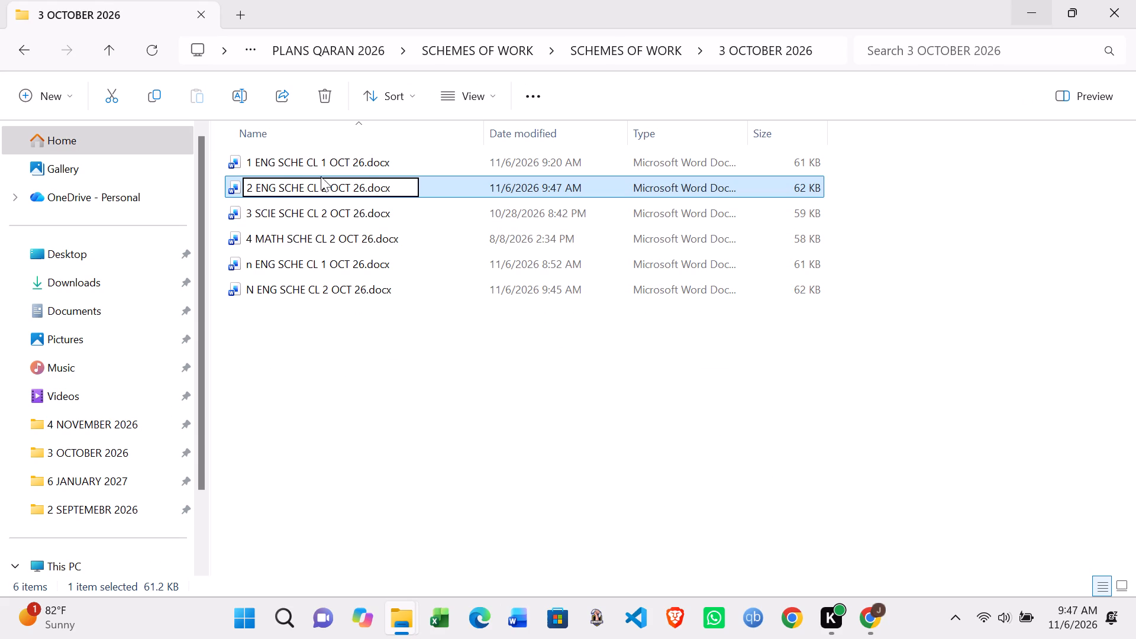
pyautogui.hscroll(-1, 321, 176)
pyautogui.click(251, 186)
pyautogui.press('BackSpace')
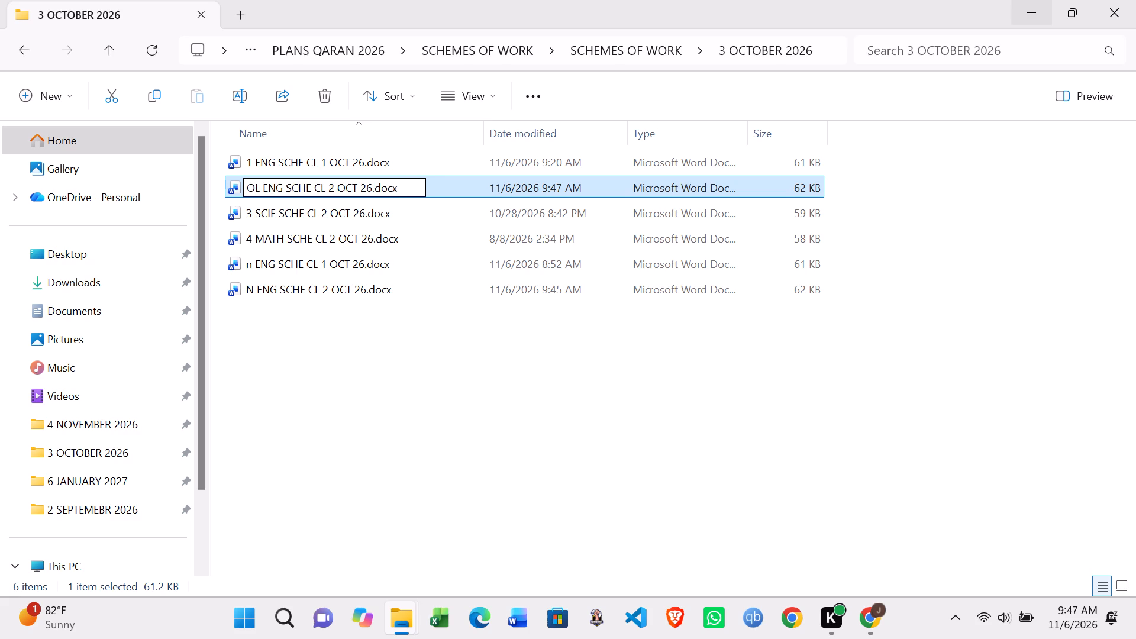
pyautogui.click(386, 376)
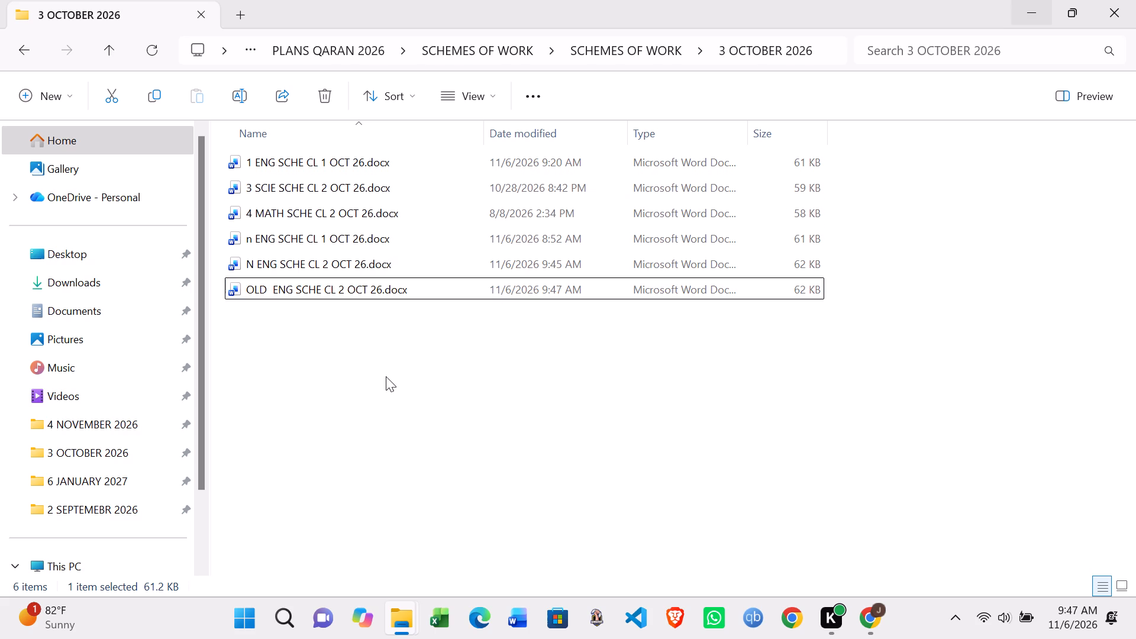
# Rename "N ENG SCHE CL 2 OCT 26.docx" as "2 ENG SCHE CL 2 OCT 26.docx".
pyautogui.click(348, 261)
pyautogui.click(348, 261)
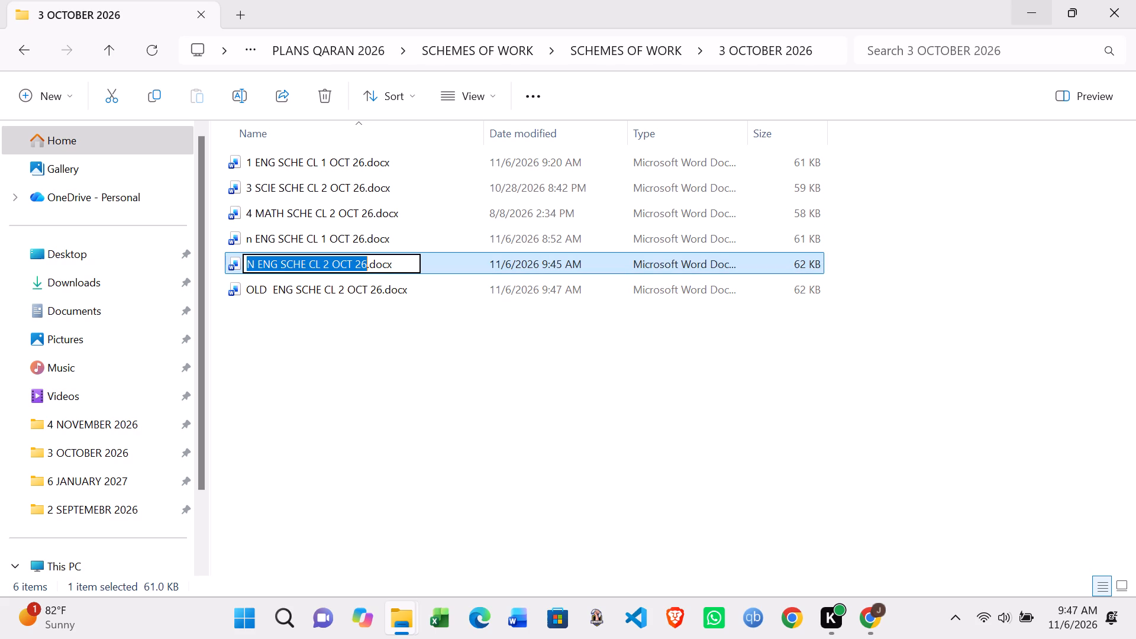
pyautogui.click(254, 263)
pyautogui.press('BackSpace')
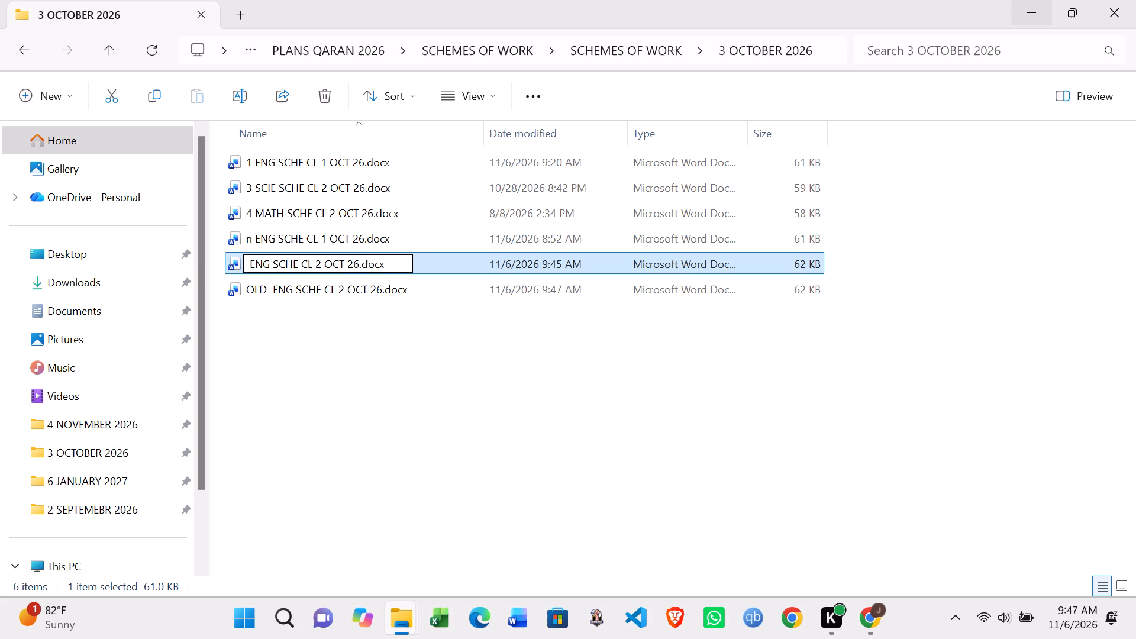
pyautogui.press('2')
pyautogui.click(296, 364)
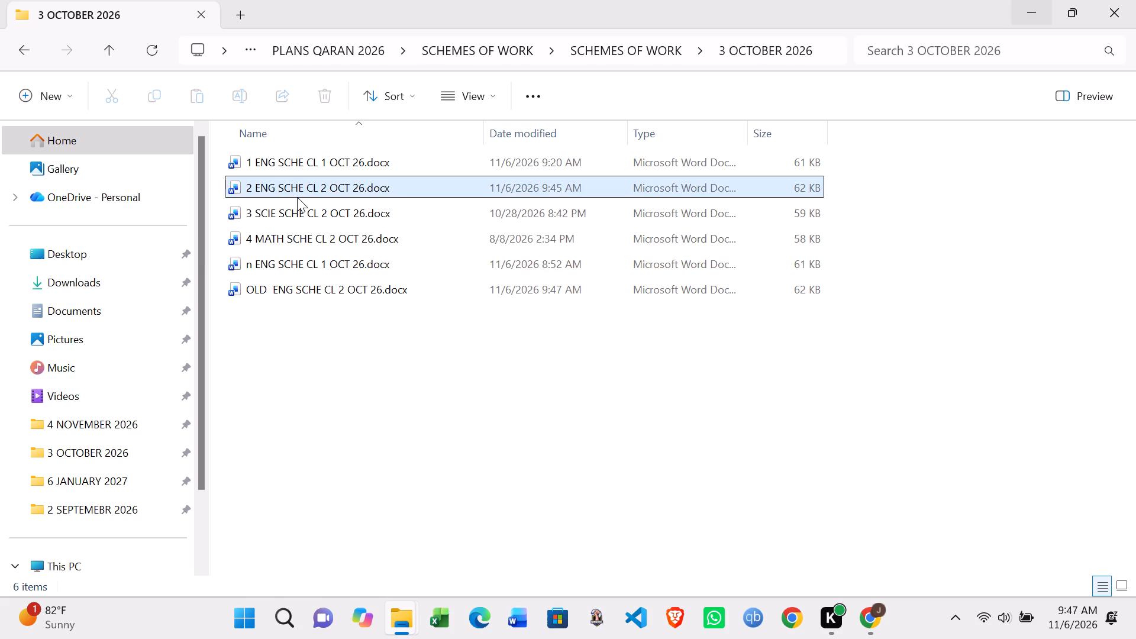
# Open the newly renamed "2 ENG SCHE CL 2 OCT 26.docx" and check its rows through week 4 Wednesday.
pyautogui.doubleClick(297, 197)
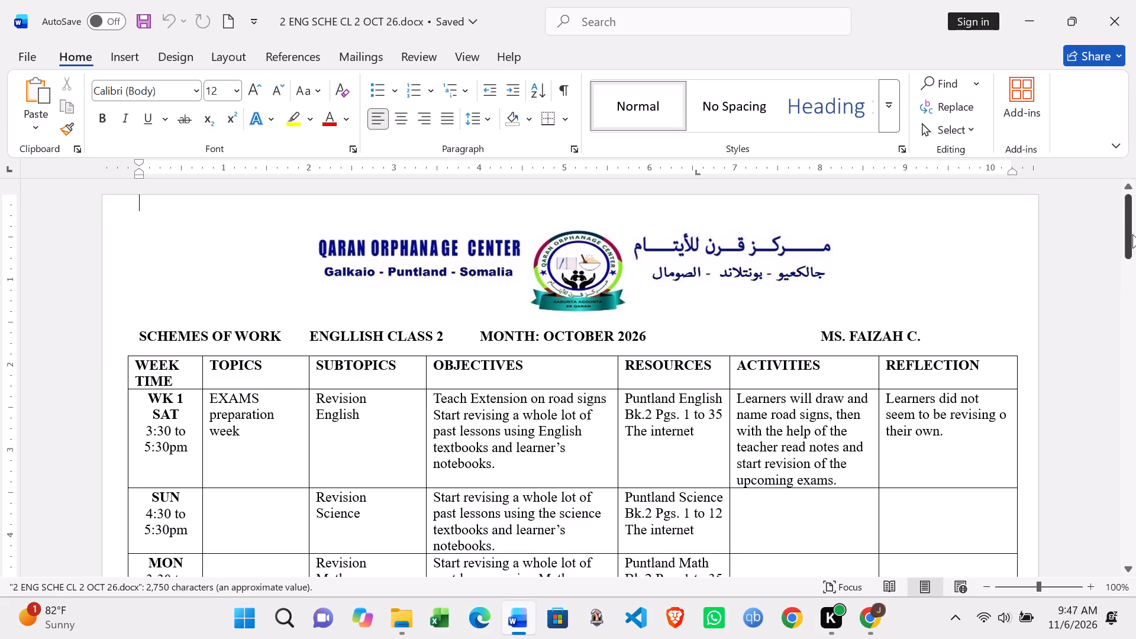
pyautogui.moveTo(1132, 234); pyautogui.dragTo(1135, 372)
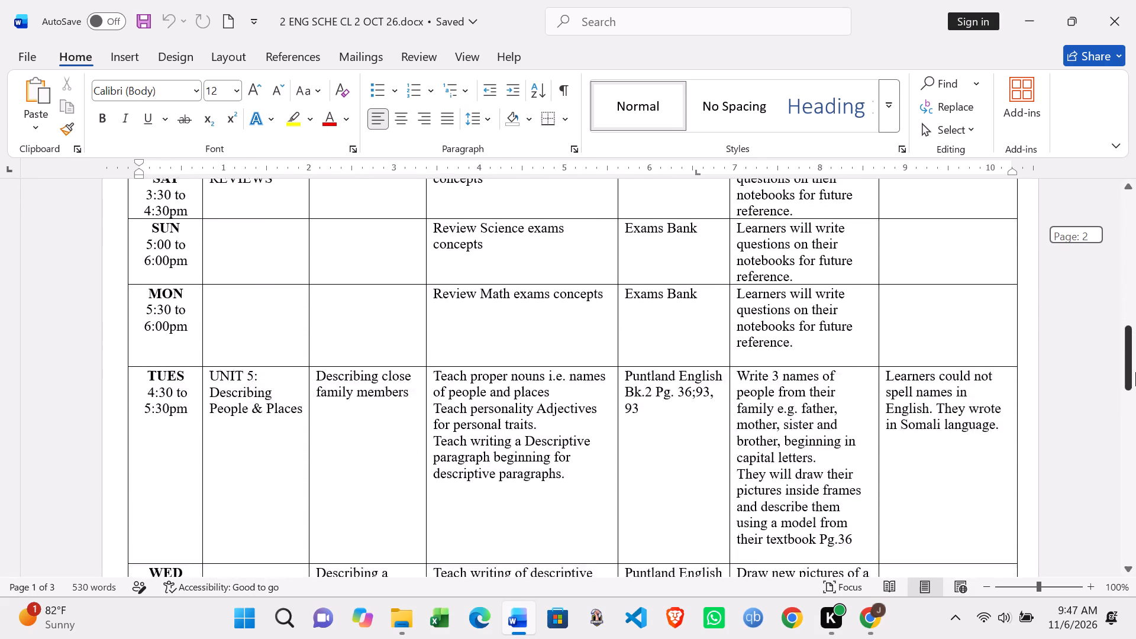
pyautogui.moveTo(1135, 372); pyautogui.dragTo(1135, 499)
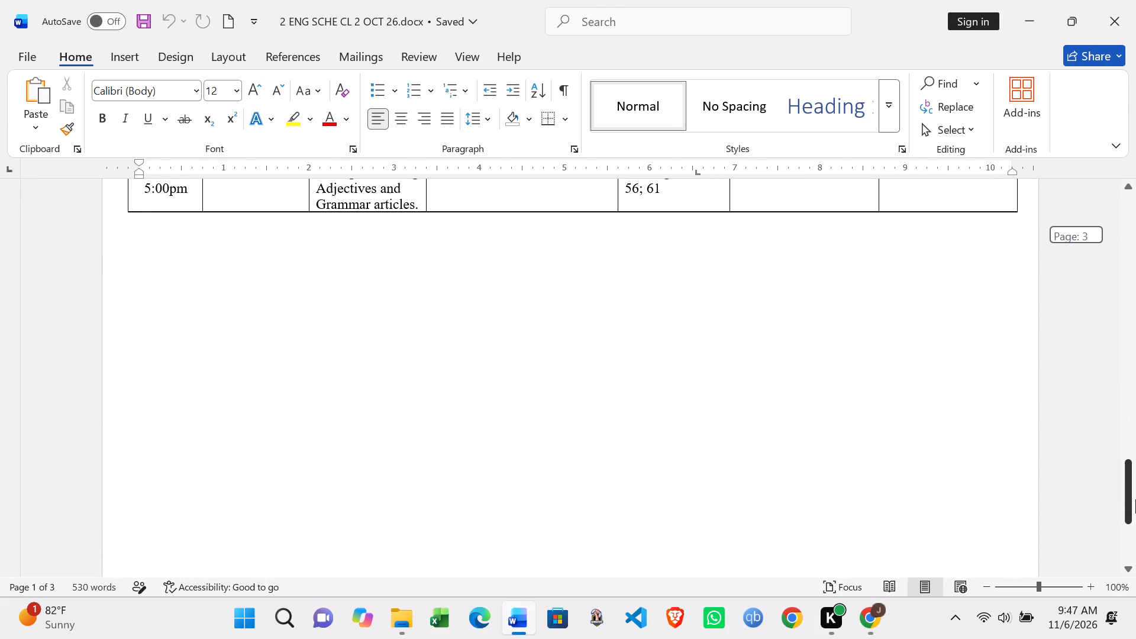
pyautogui.moveTo(1135, 499); pyautogui.dragTo(1129, 450)
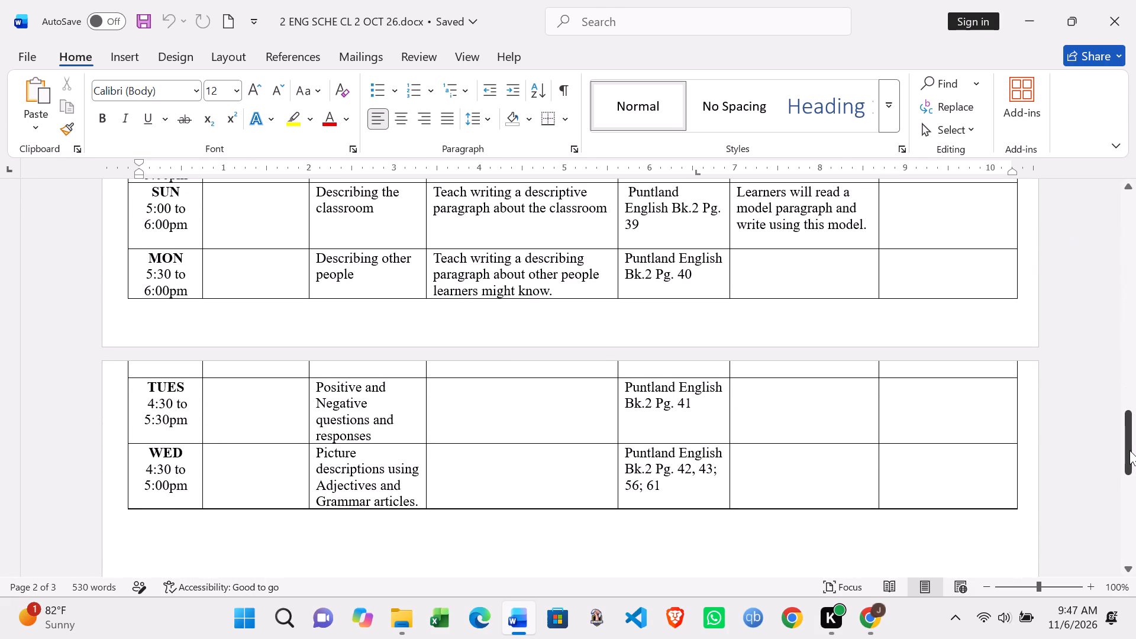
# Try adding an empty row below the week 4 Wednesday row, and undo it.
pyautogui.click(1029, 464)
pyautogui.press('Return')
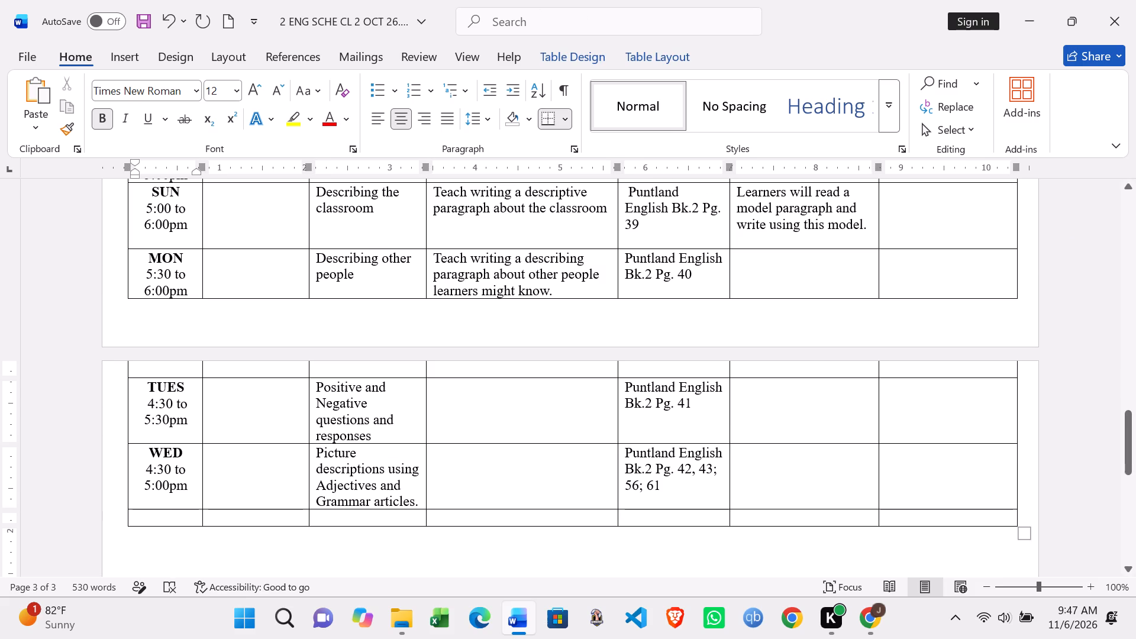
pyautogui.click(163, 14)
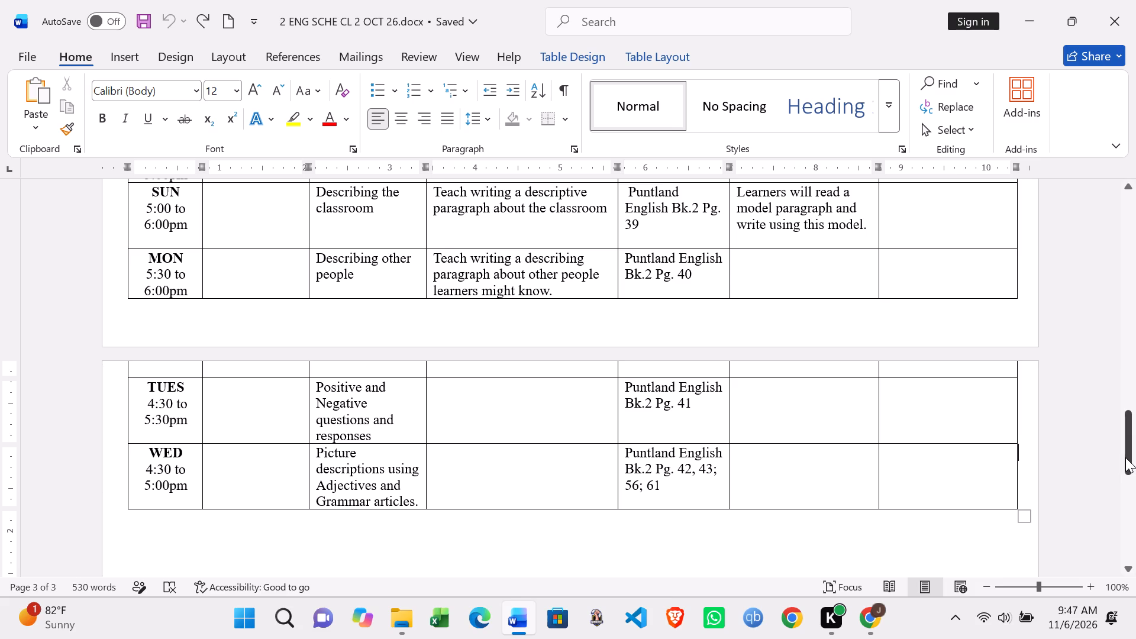
# Review the scheme back up to week 1, save "2 ENG SCHE CL 2 OCT 26.docx" and close it.
pyautogui.moveTo(1125, 457); pyautogui.dragTo(1127, 325)
pyautogui.scroll(-1, 1124, 453)
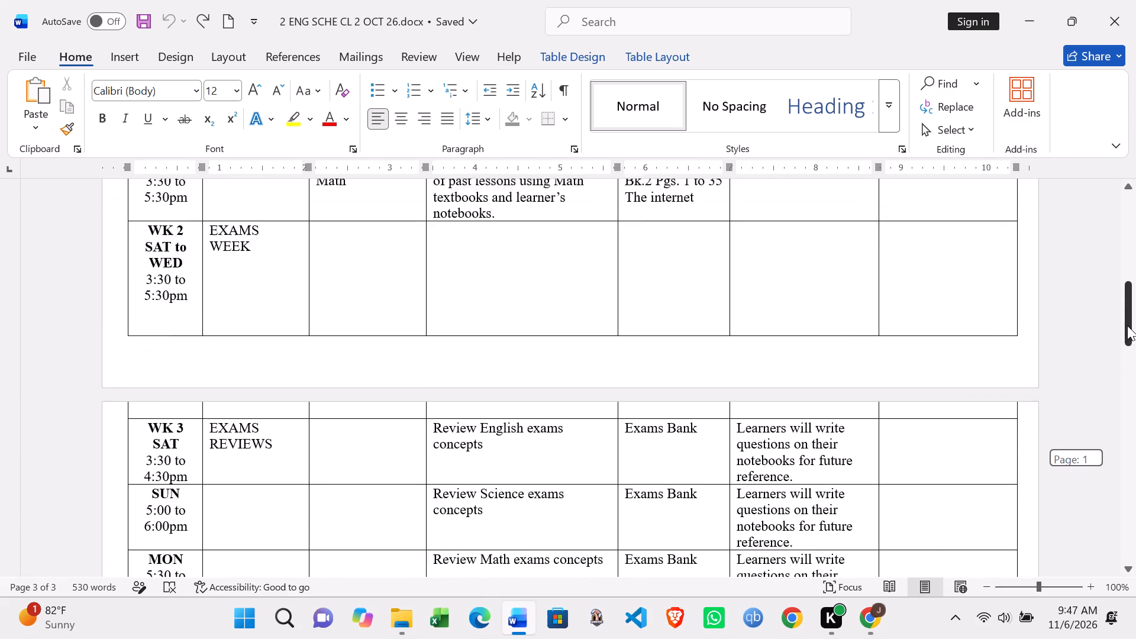
pyautogui.scroll(-1, 1127, 325)
pyautogui.moveTo(1127, 325); pyautogui.dragTo(1116, 241)
pyautogui.scroll(-1, 1128, 292)
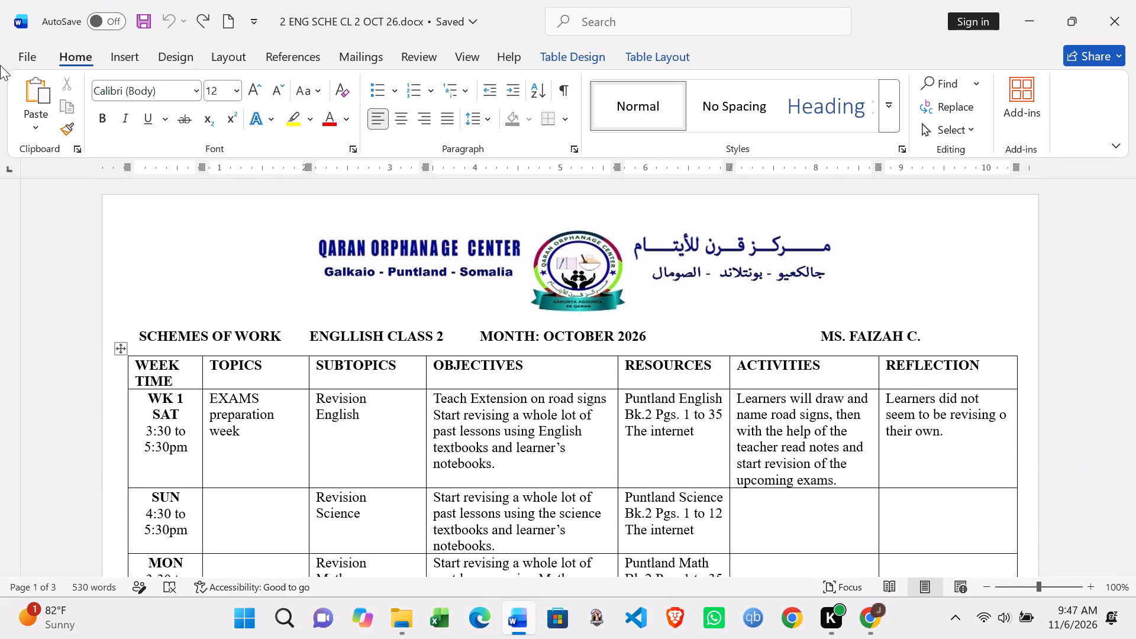
pyautogui.click(137, 18)
pyautogui.click(137, 18)
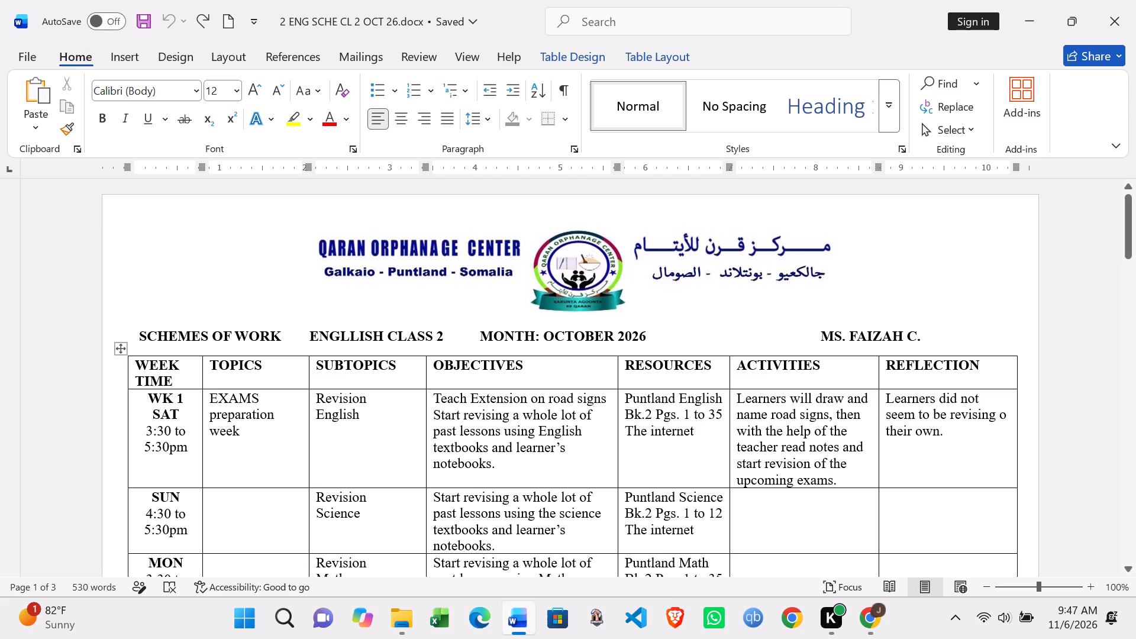
pyautogui.click(1124, 15)
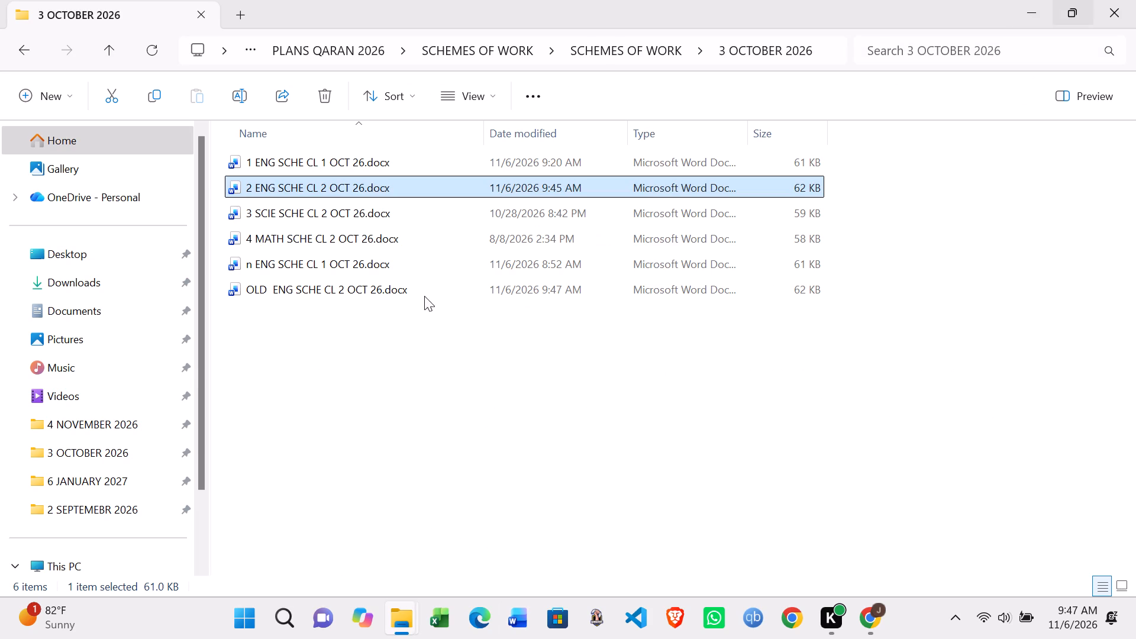
# Open "n ENG SCHE CL 1 OCT 26.docx", check its rows from week 1 through week 4, and close it.
pyautogui.doubleClick(409, 267)
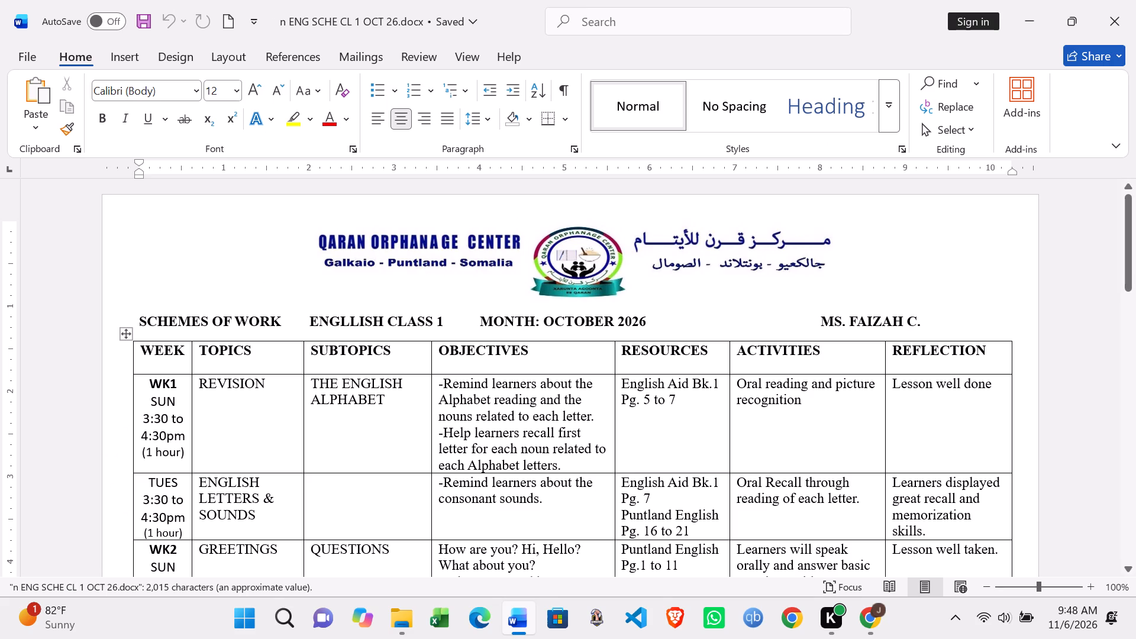
pyautogui.moveTo(1124, 230); pyautogui.dragTo(1135, 367)
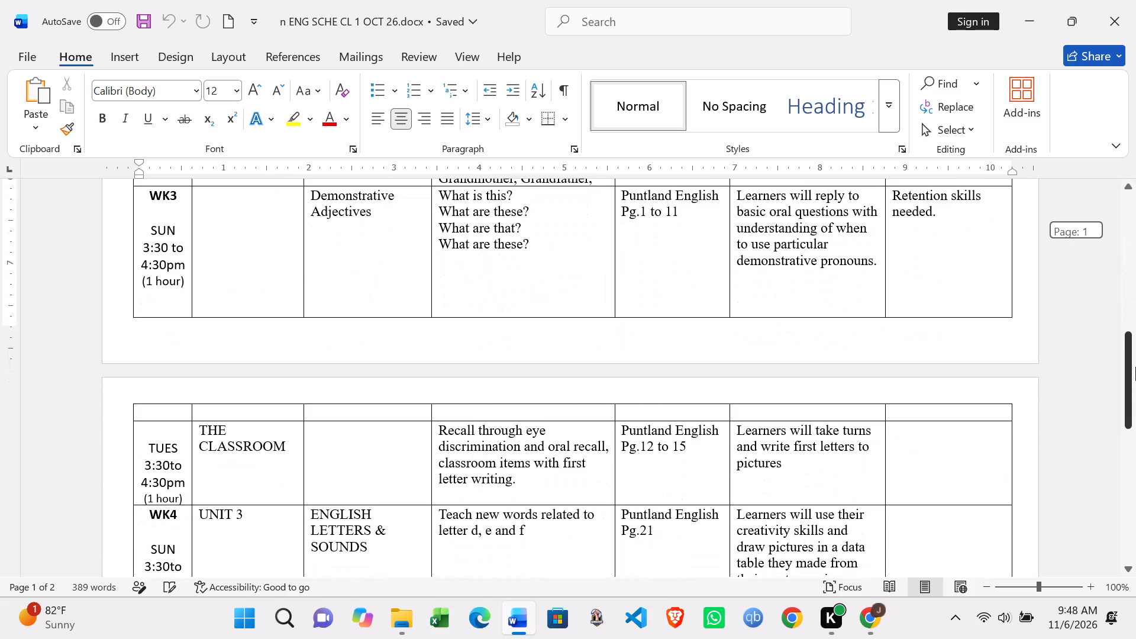
pyautogui.moveTo(1135, 367); pyautogui.dragTo(1135, 458)
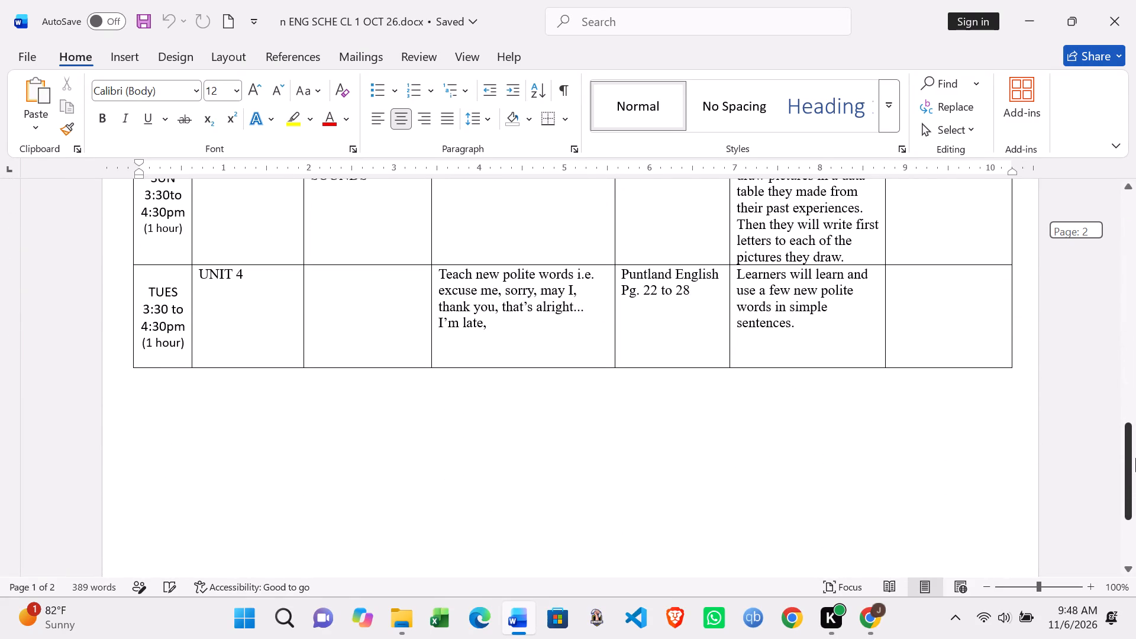
pyautogui.moveTo(1135, 458); pyautogui.dragTo(1124, 420)
pyautogui.rightClick(1134, 448)
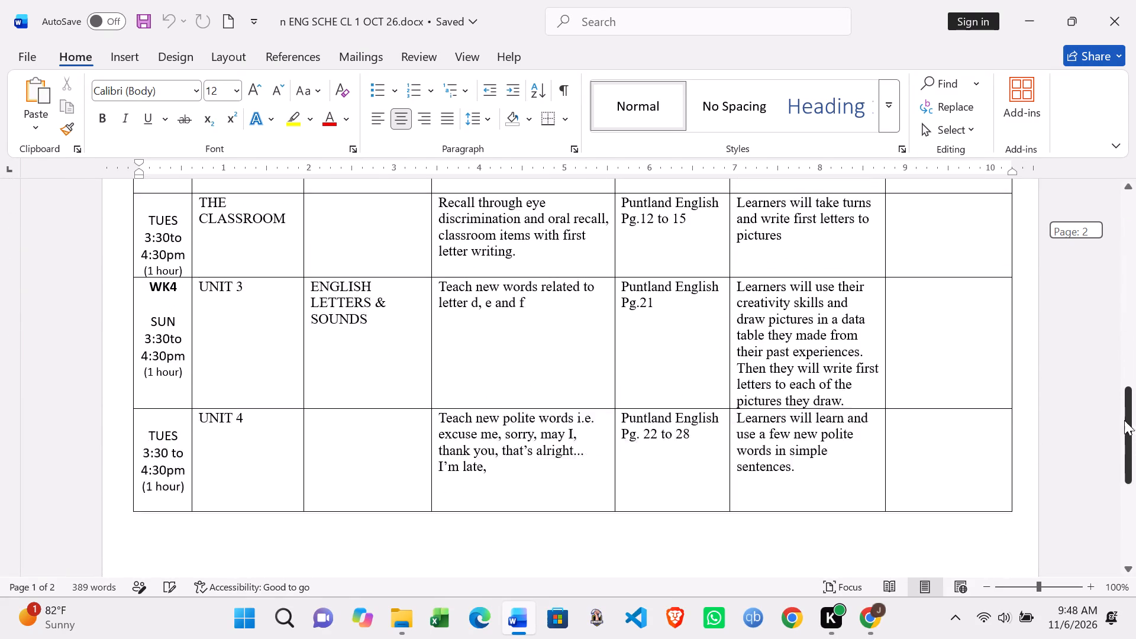
pyautogui.moveTo(1124, 420); pyautogui.dragTo(1102, 303)
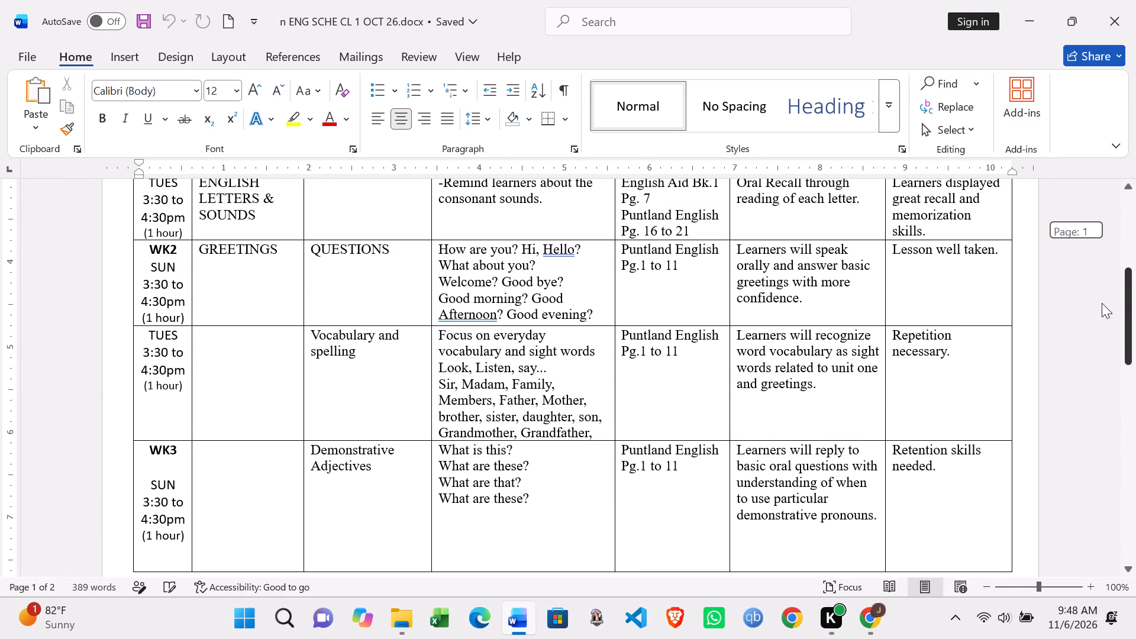
pyautogui.moveTo(1102, 303); pyautogui.dragTo(1078, 214)
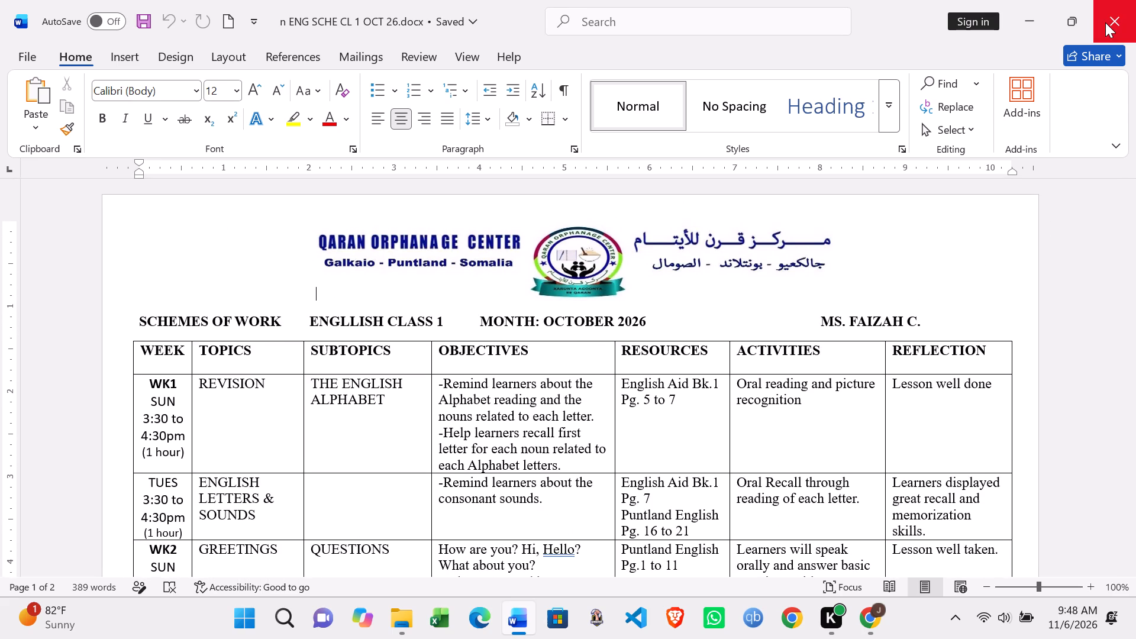
pyautogui.click(1105, 22)
# Open "1 ENG SCHE CL 1 OCT 26.docx" and "n ENG SCHE CL 1 OCT 26.docx" together, both in reduced windows.
pyautogui.hscroll(-1, 1043, 35)
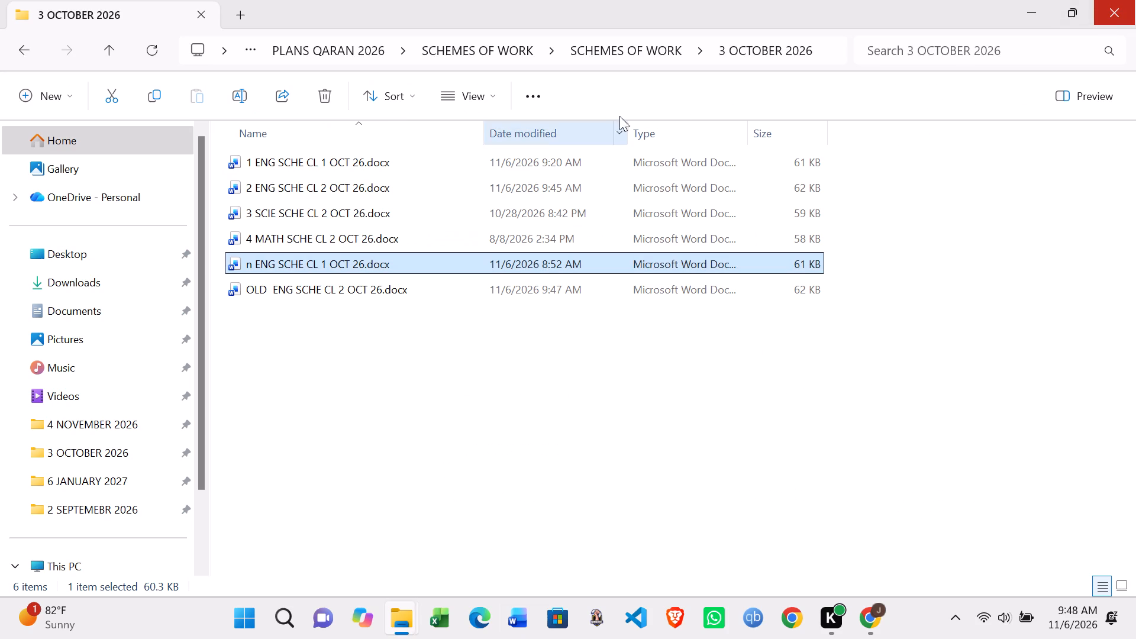
pyautogui.hscroll(-1, 619, 116)
pyautogui.doubleClick(454, 168)
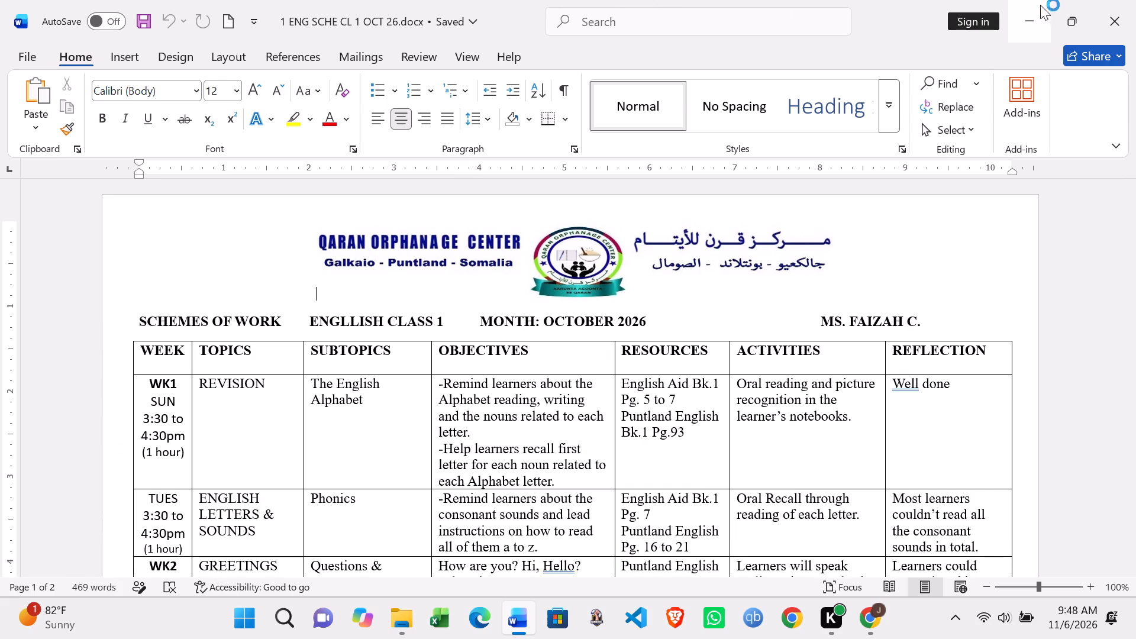
pyautogui.click(1035, 26)
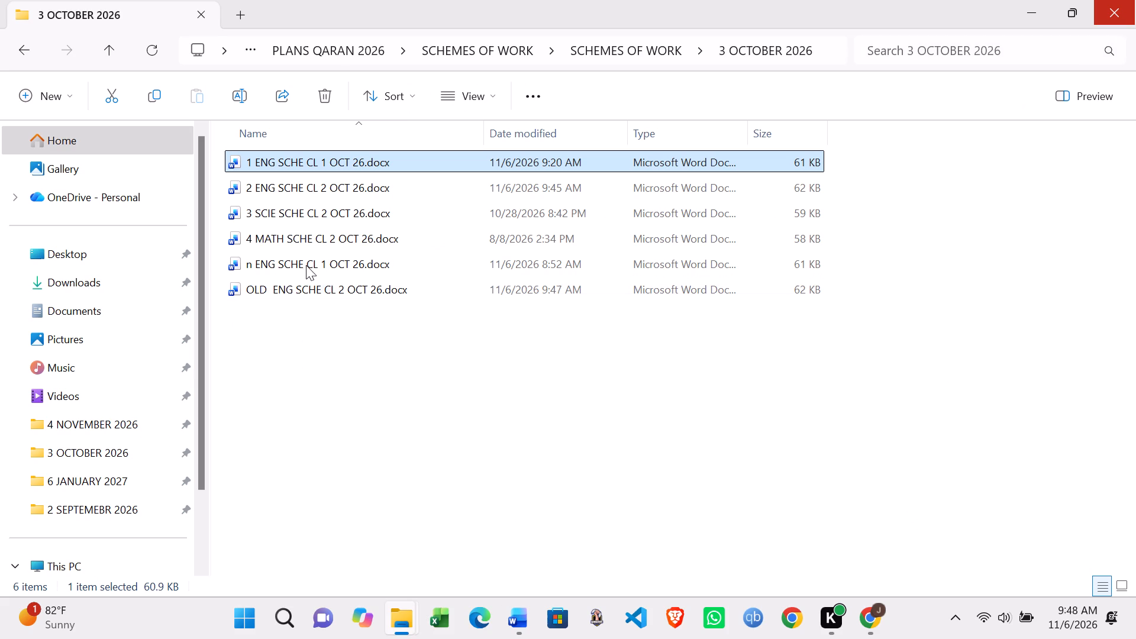
pyautogui.tripleClick(306, 263)
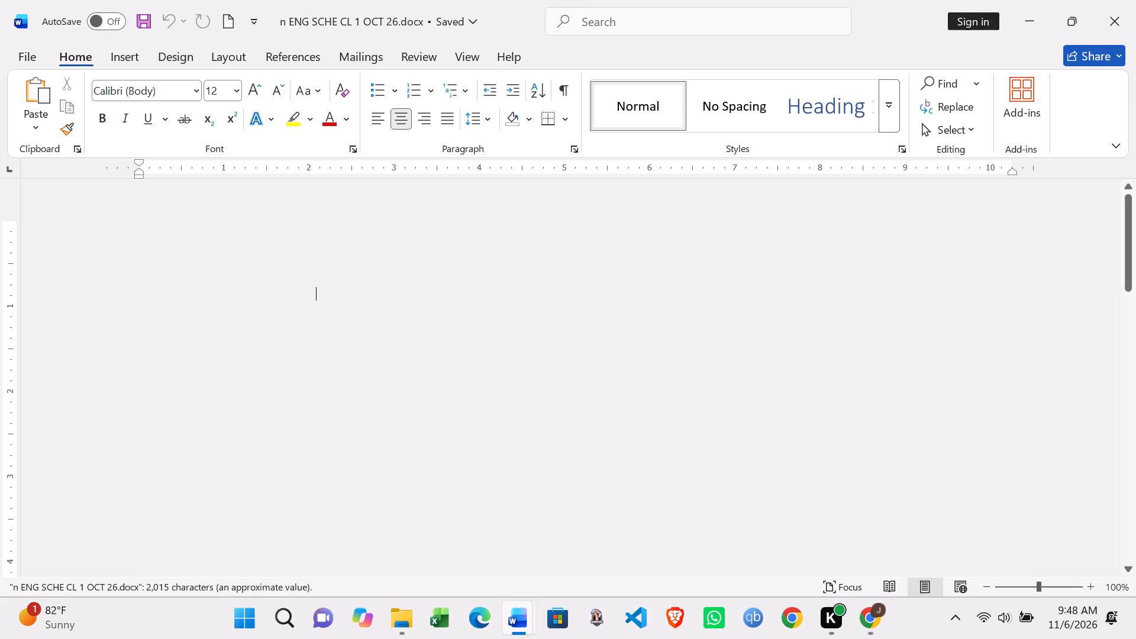
pyautogui.click(433, 221)
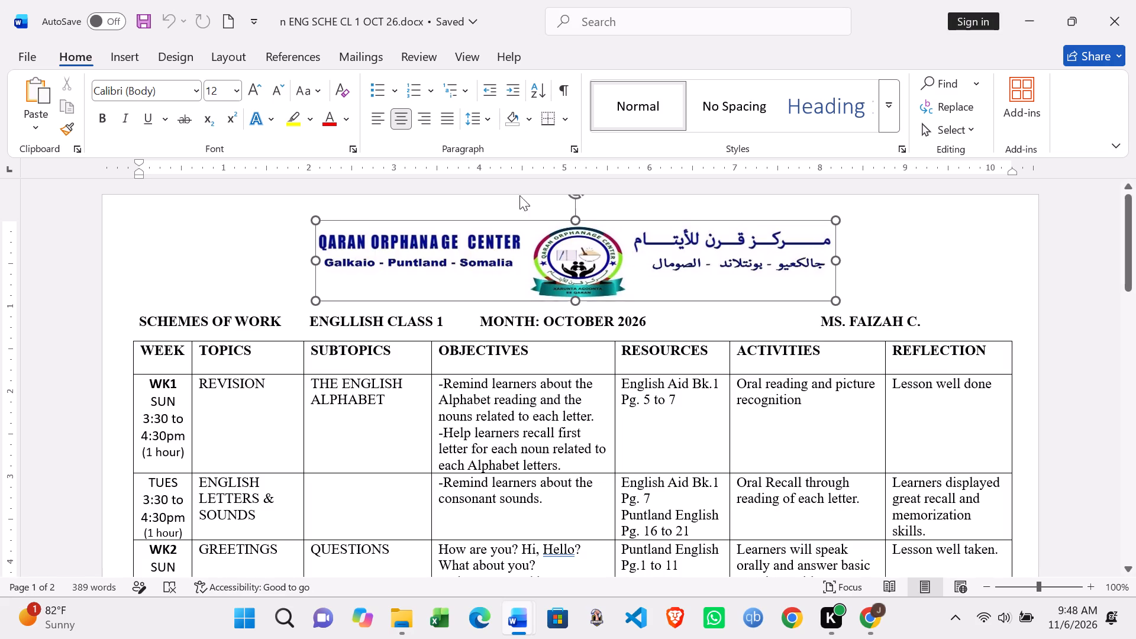
pyautogui.click(1080, 22)
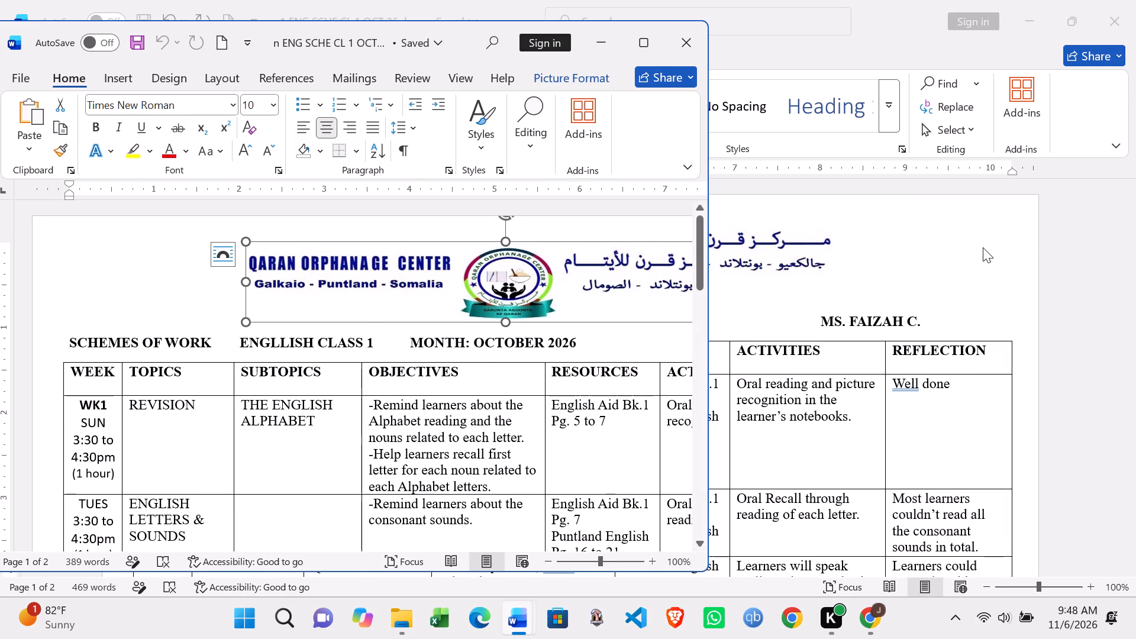
pyautogui.click(983, 247)
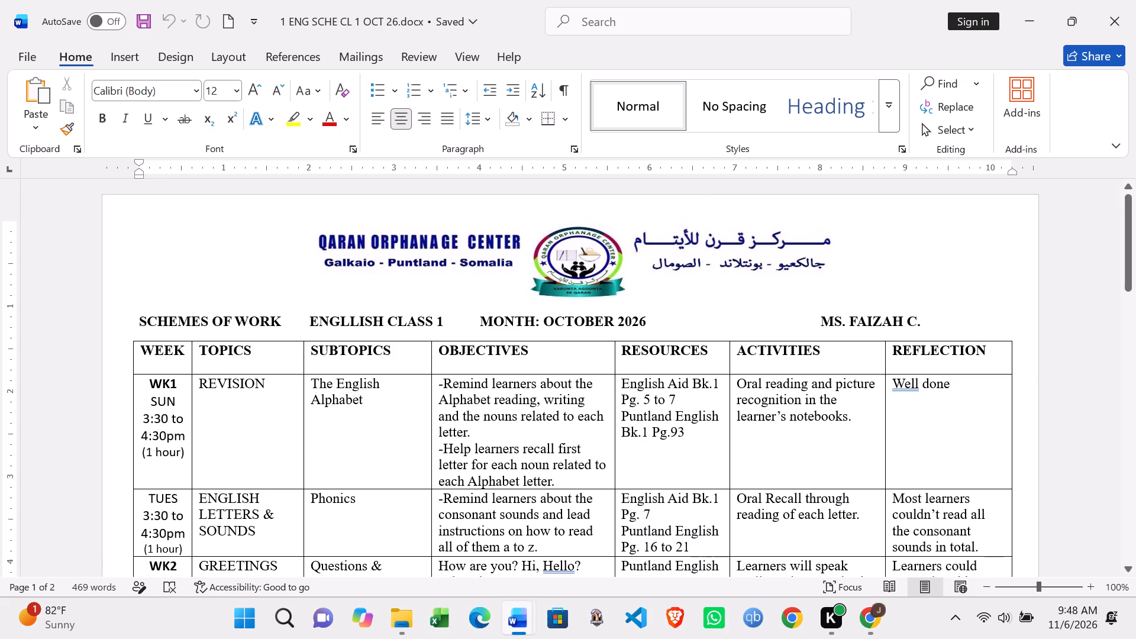
pyautogui.click(1076, 27)
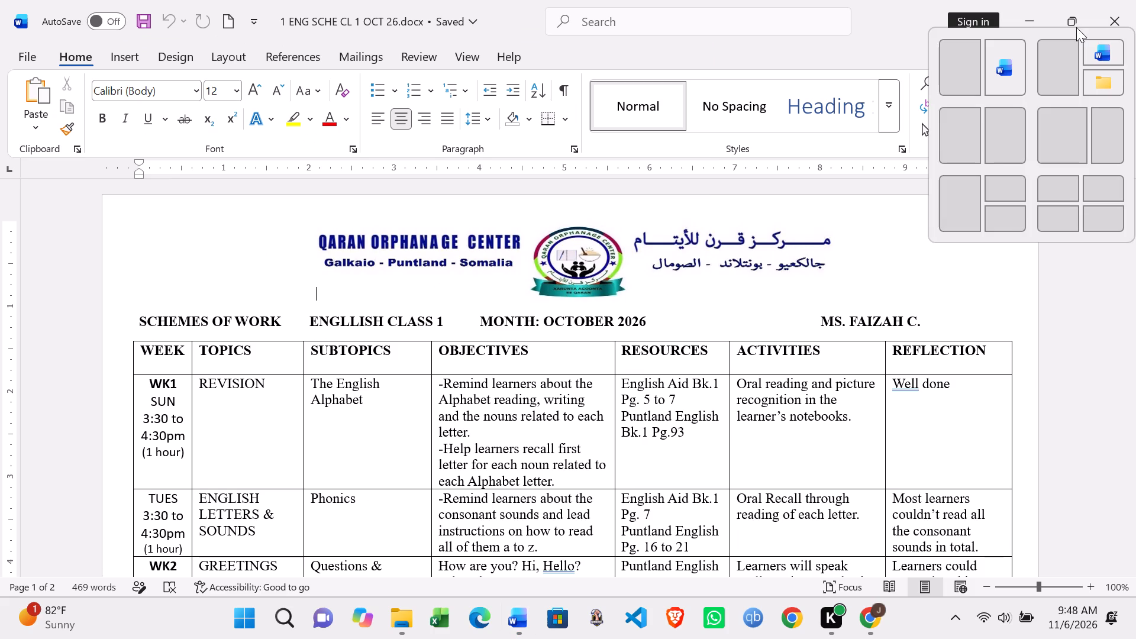
pyautogui.click(1068, 20)
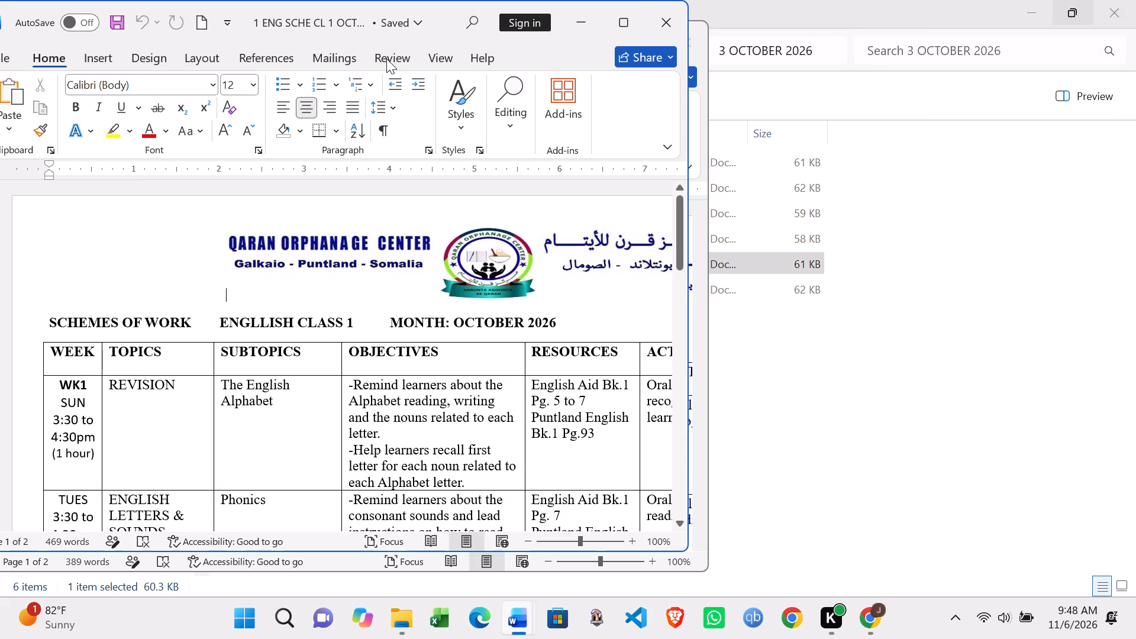
# Place the "1 ENG SCHE CL 1 OCT 26.docx" window beside the "n ENG SCHE CL 1 OCT 26.docx" window for comparison.
pyautogui.moveTo(448, 15); pyautogui.dragTo(719, 111)
pyautogui.hscroll(1, 490, 41)
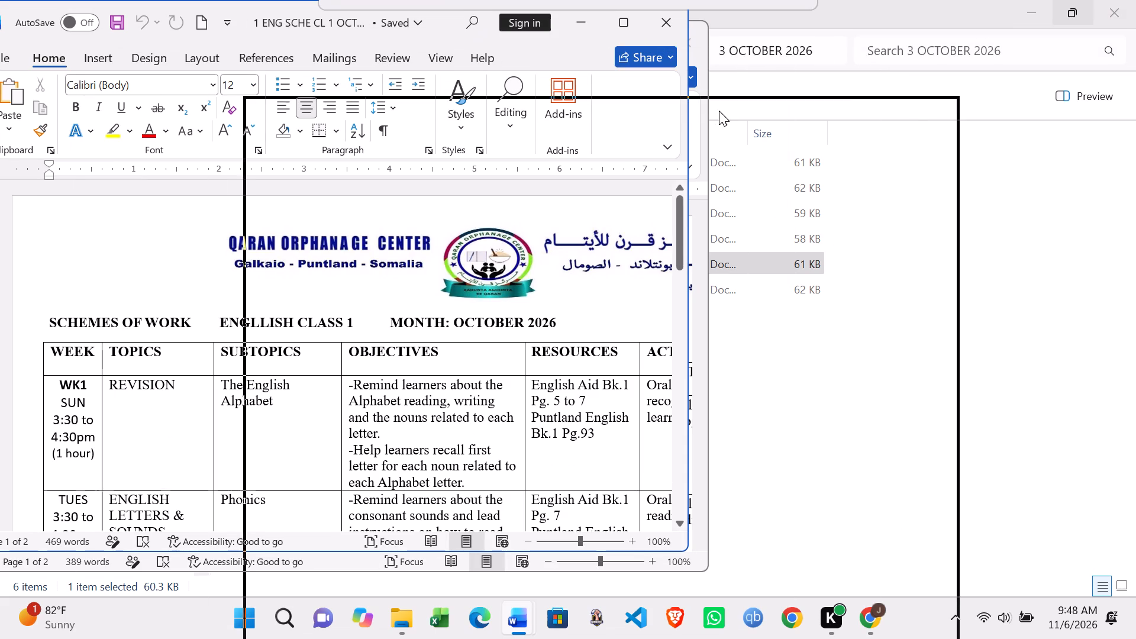
pyautogui.moveTo(719, 111); pyautogui.dragTo(915, 188)
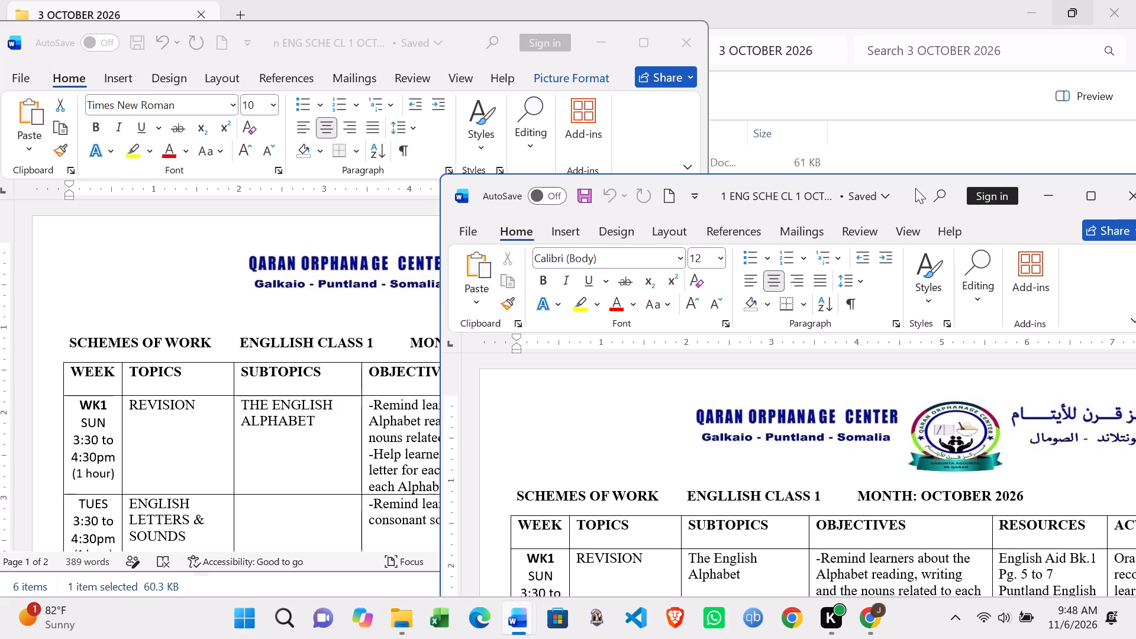
pyautogui.moveTo(918, 194); pyautogui.dragTo(943, 86)
pyautogui.scroll(-1, 918, 188)
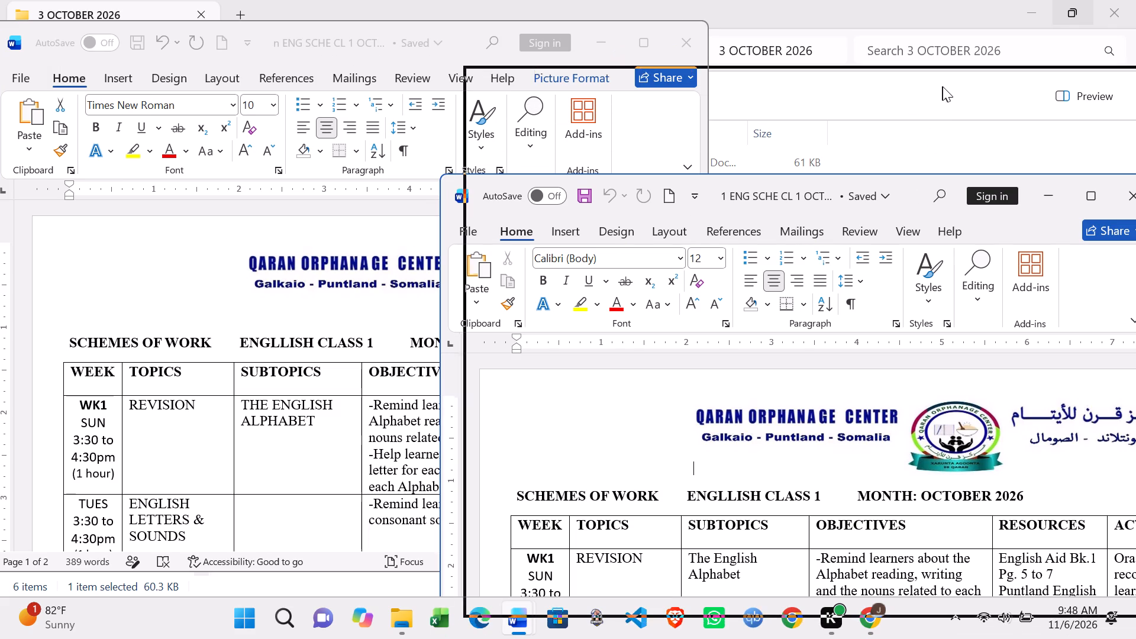
pyautogui.scroll(-1, 943, 86)
pyautogui.moveTo(943, 86); pyautogui.dragTo(945, 70)
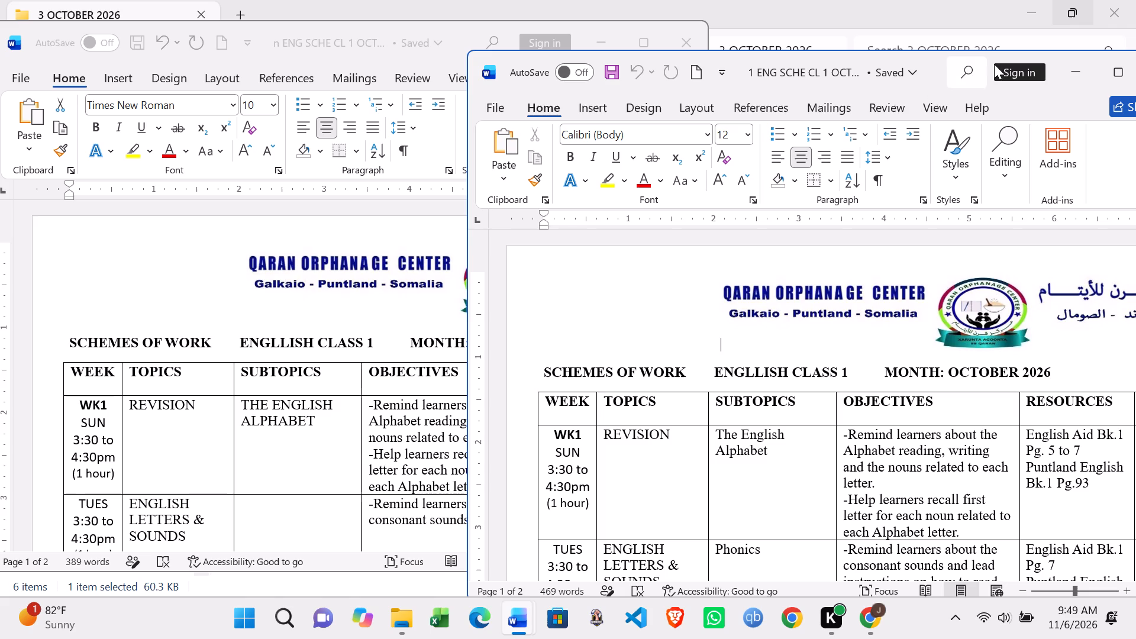
pyautogui.moveTo(938, 64); pyautogui.dragTo(930, 37)
pyautogui.scroll(1, 965, 202)
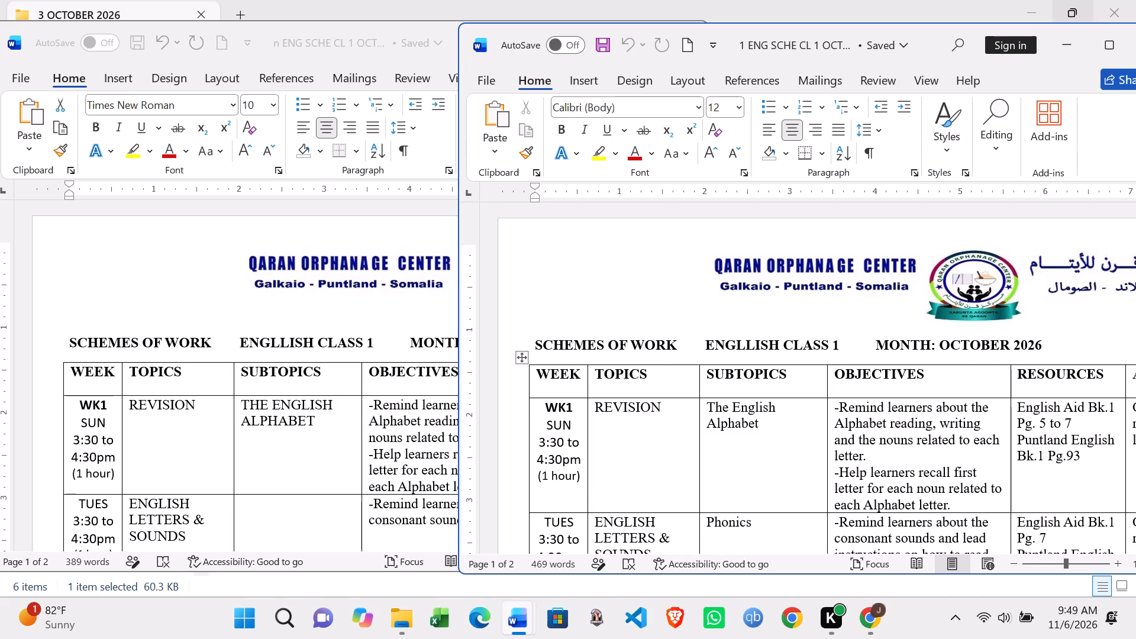
pyautogui.hscroll(-2, 1074, 388)
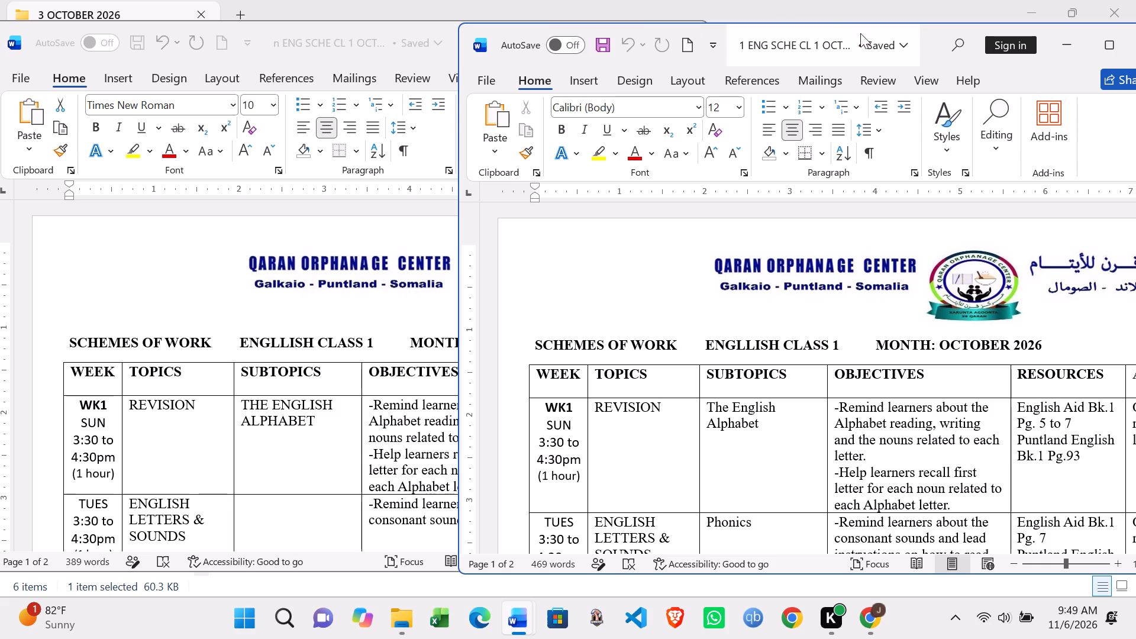
pyautogui.moveTo(936, 44); pyautogui.dragTo(853, 56)
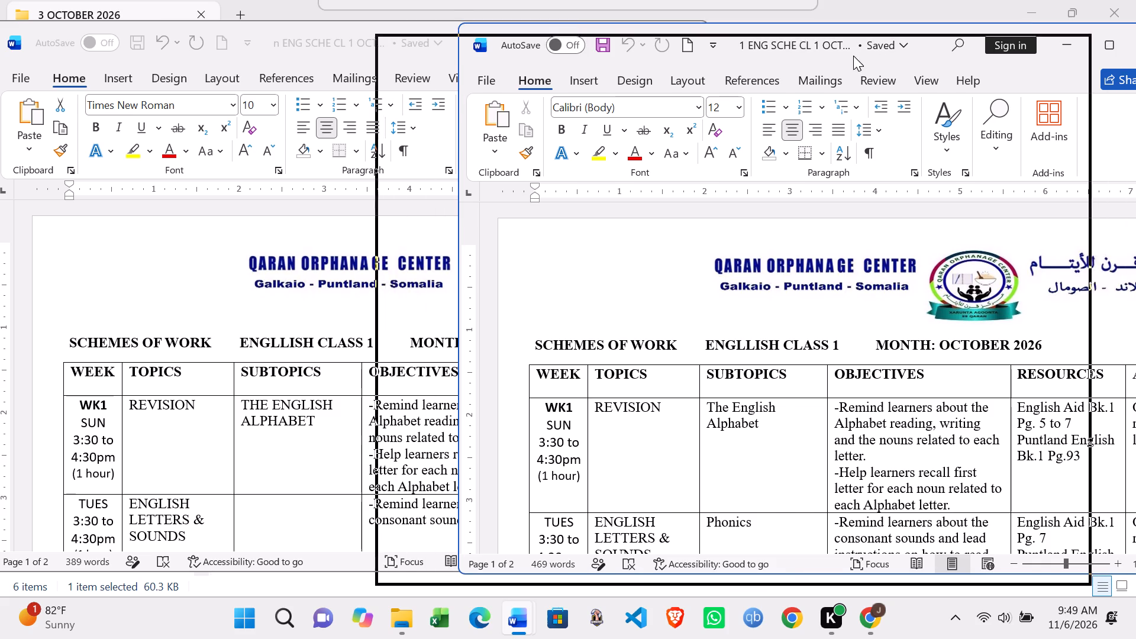
pyautogui.moveTo(853, 56); pyautogui.dragTo(853, 56)
pyautogui.scroll(-1, 1124, 541)
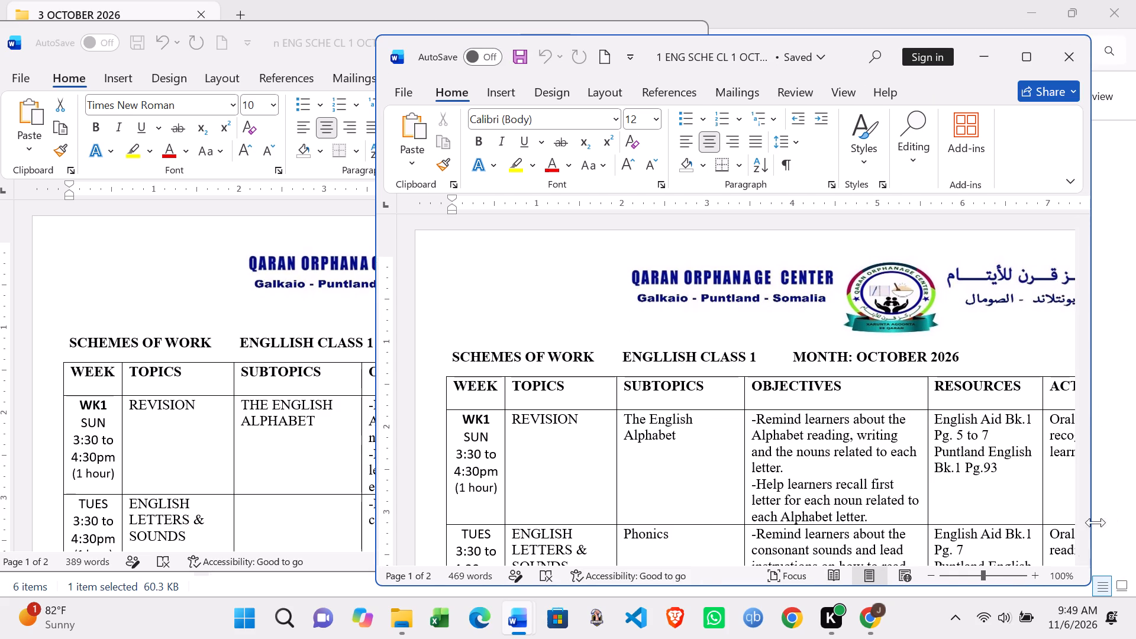
pyautogui.scroll(-1, 1096, 522)
# Compare the weekly rows of "1 ENG SCHE CL 1 OCT 26.docx" and "n ENG SCHE CL 1 OCT 26.docx" from week 1 through week 4.
pyautogui.moveTo(1079, 280); pyautogui.dragTo(1087, 314)
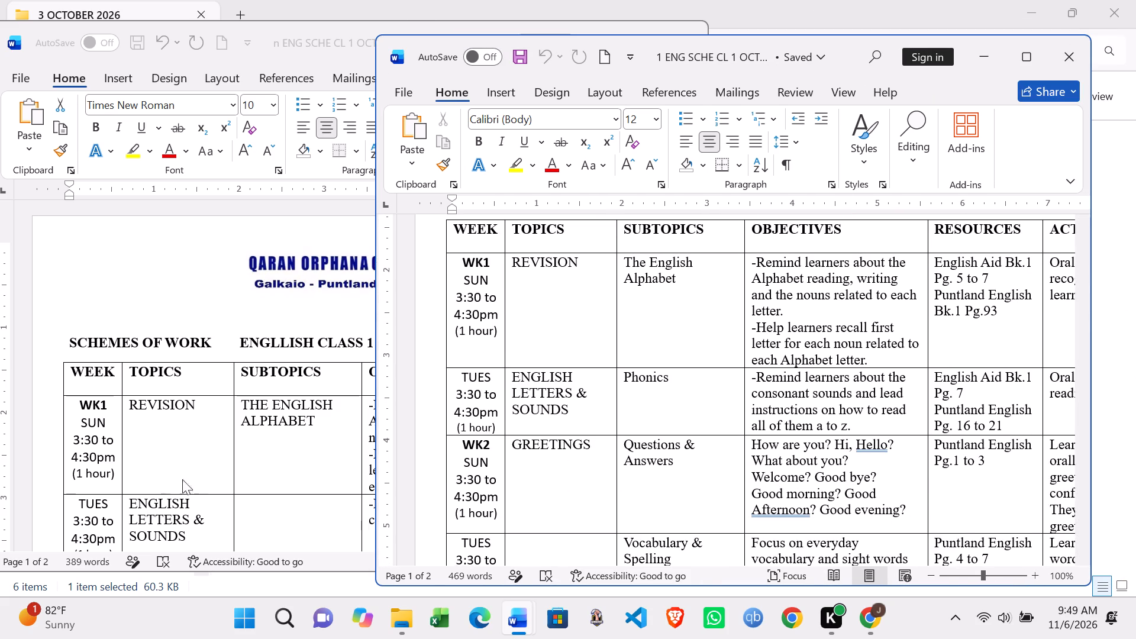
pyautogui.click(205, 472)
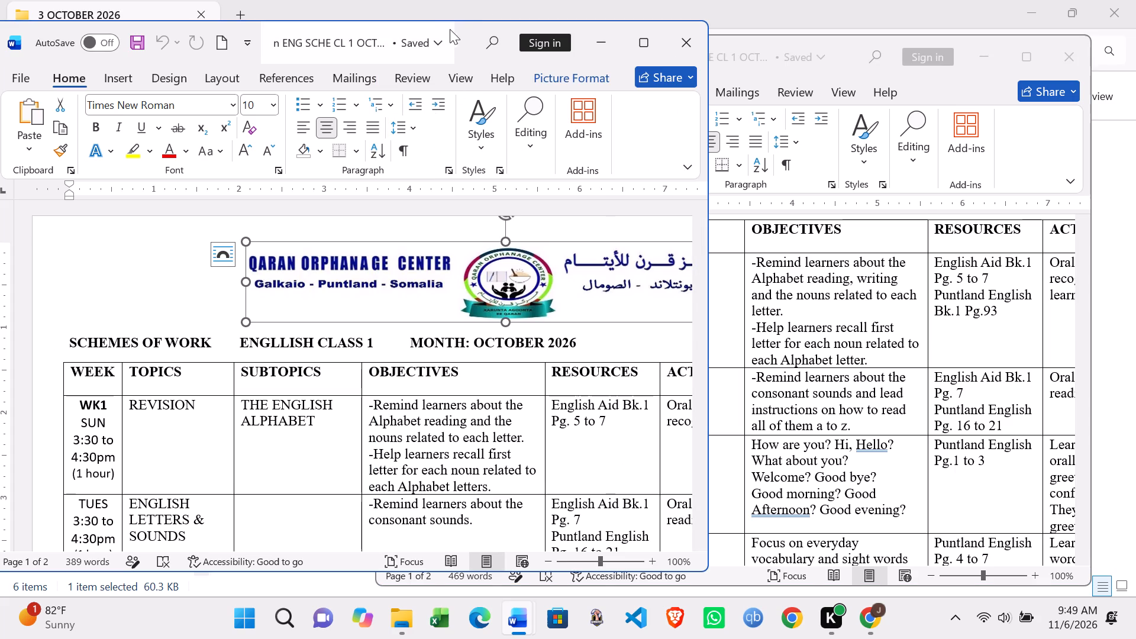
pyautogui.moveTo(463, 32); pyautogui.dragTo(463, 17)
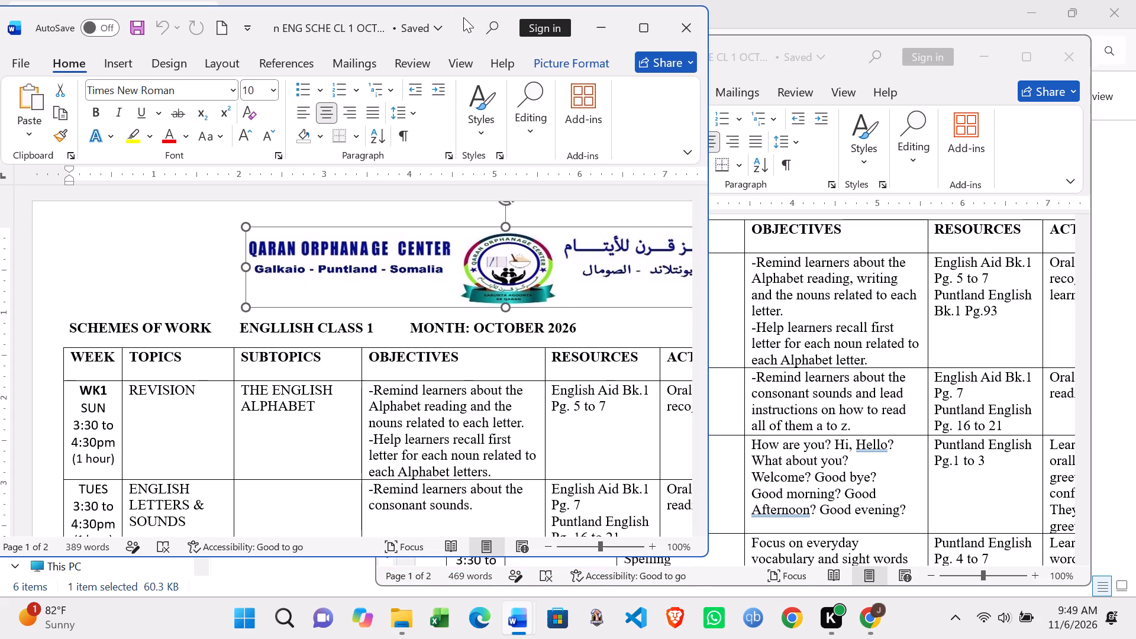
pyautogui.moveTo(702, 246); pyautogui.dragTo(711, 295)
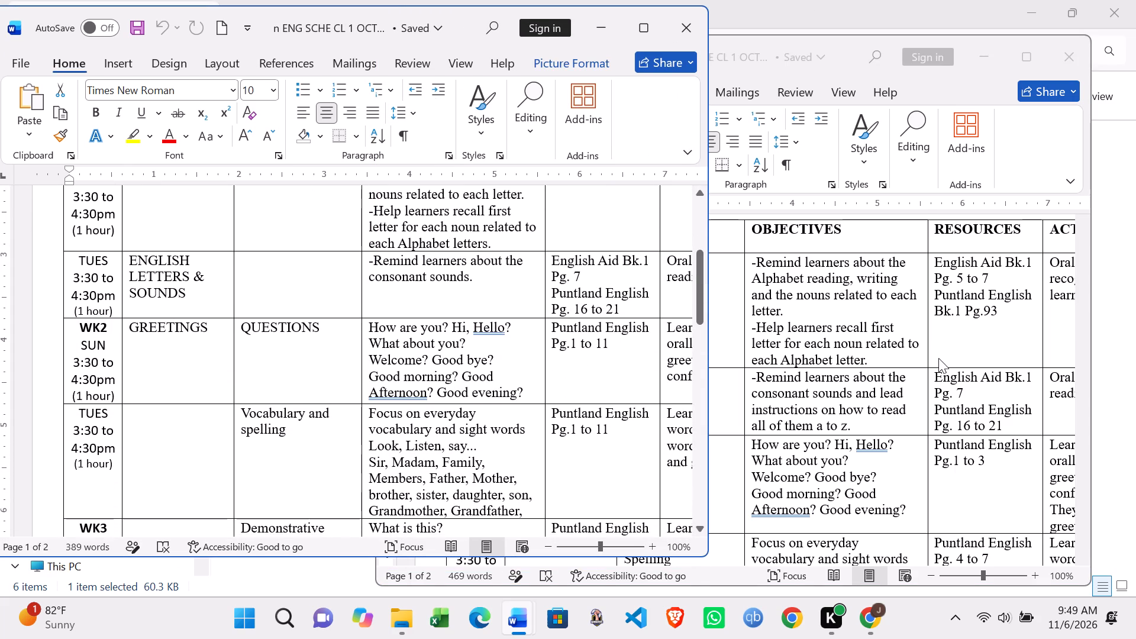
pyautogui.click(938, 358)
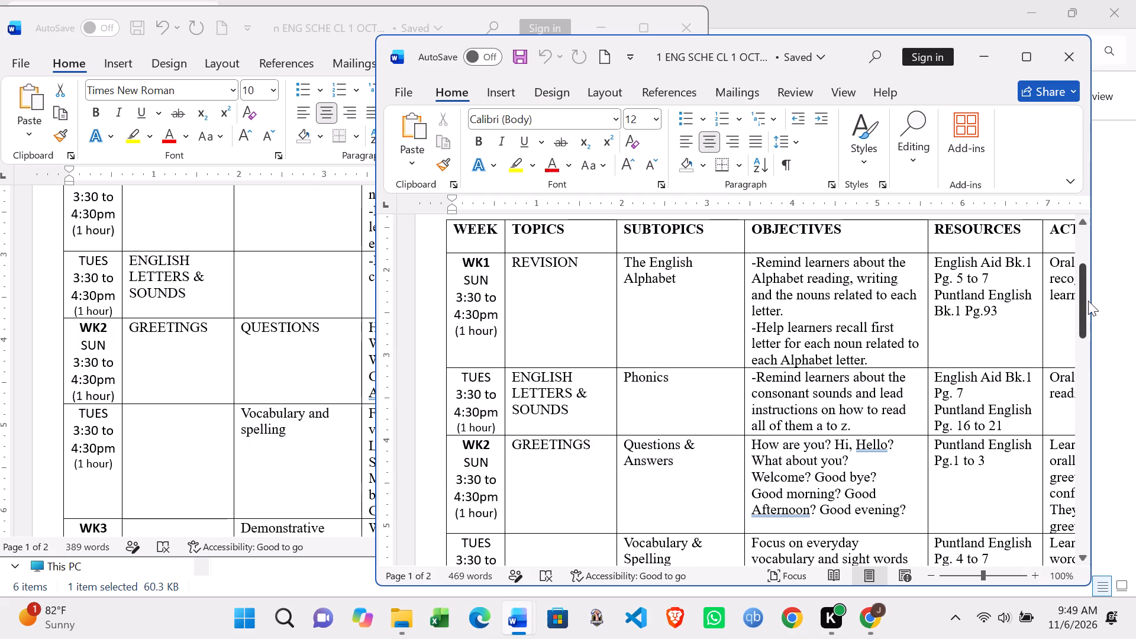
pyautogui.moveTo(1080, 302); pyautogui.dragTo(1097, 362)
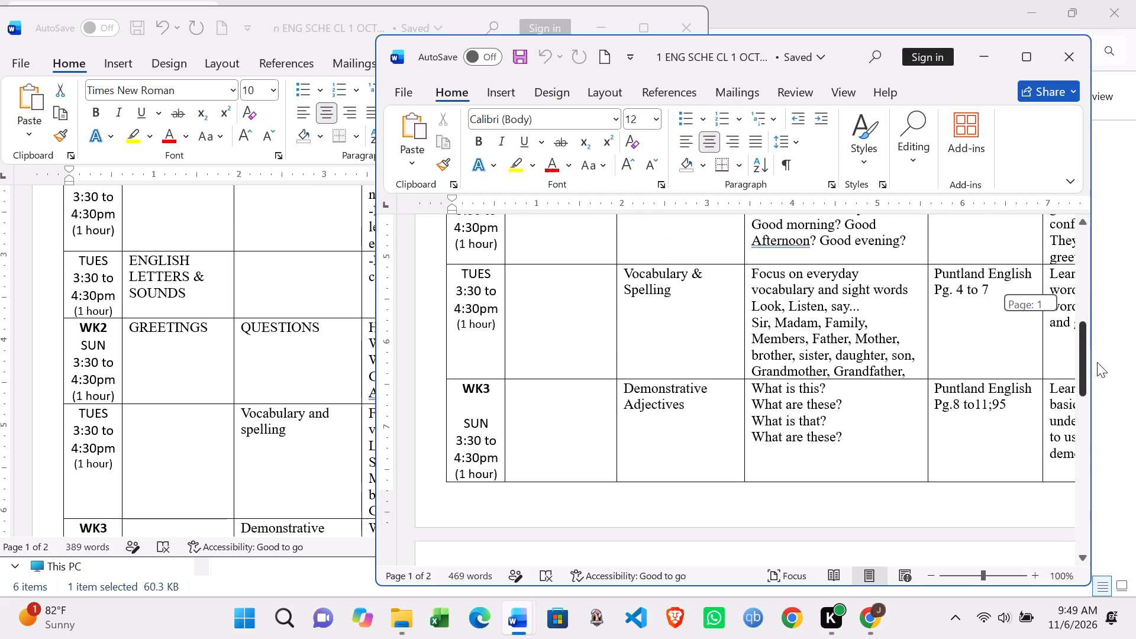
pyautogui.moveTo(1097, 362); pyautogui.dragTo(1118, 434)
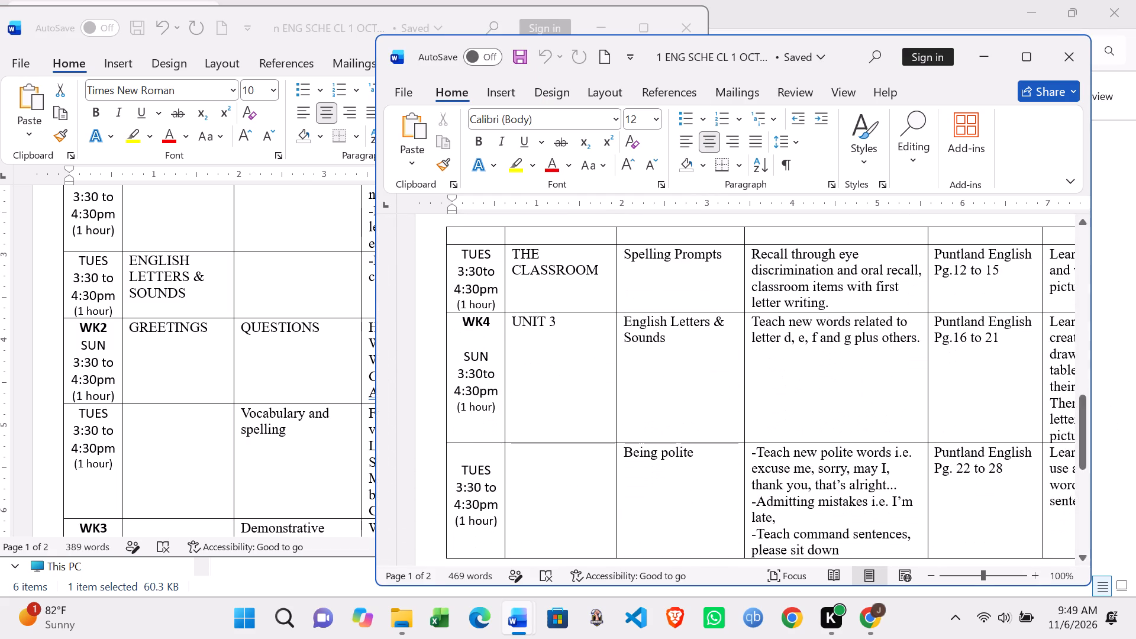
pyautogui.click(317, 398)
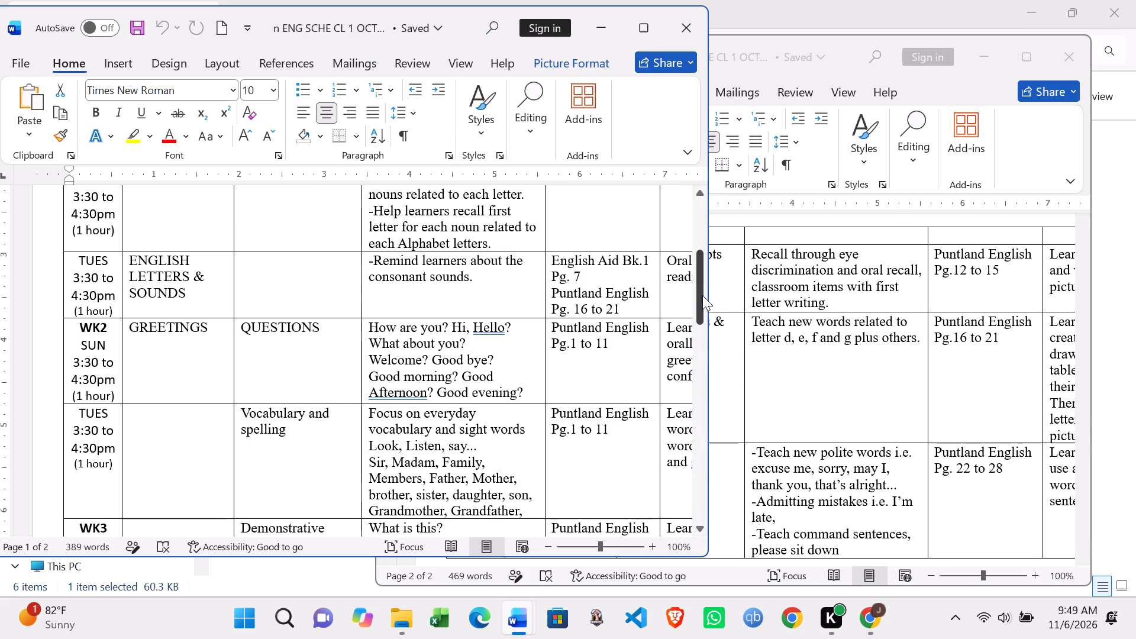
pyautogui.moveTo(698, 296); pyautogui.dragTo(737, 416)
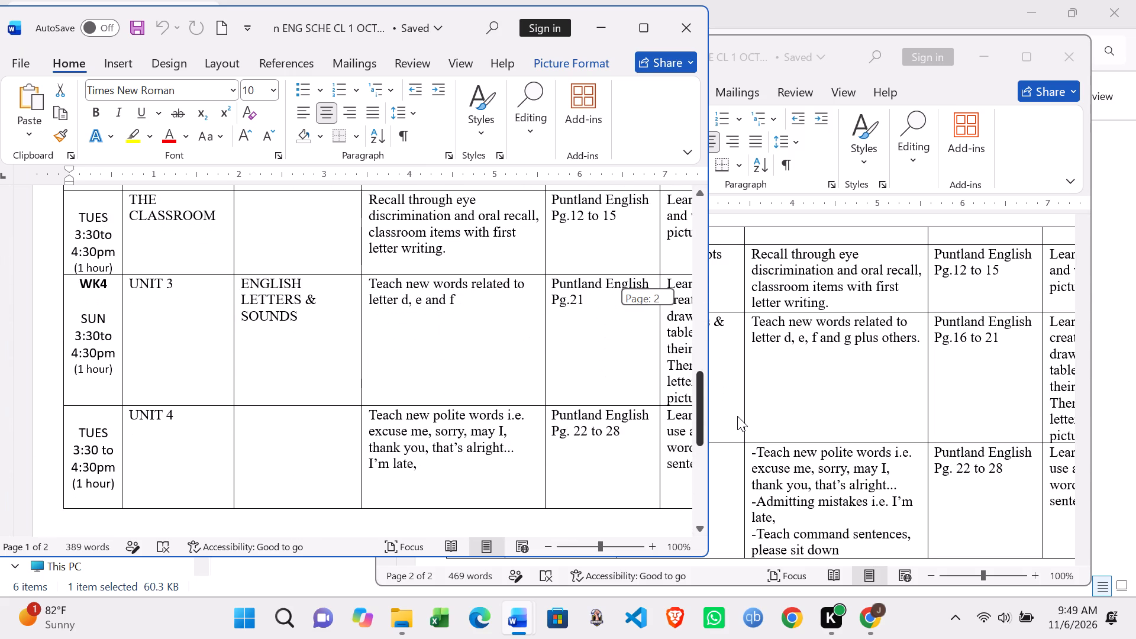
pyautogui.moveTo(737, 416); pyautogui.dragTo(738, 417)
pyautogui.click(940, 424)
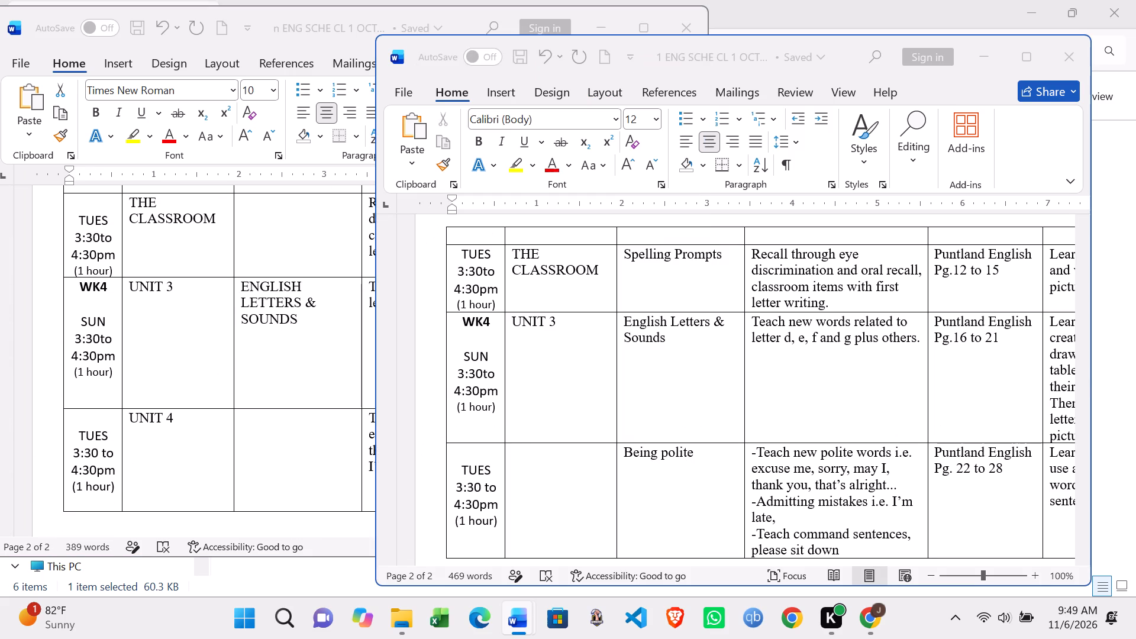
# Re-examine "1 ENG SCHE CL 1 OCT 26.docx" from its week 4 rows back to the heading and down to the last row.
pyautogui.click(1082, 425)
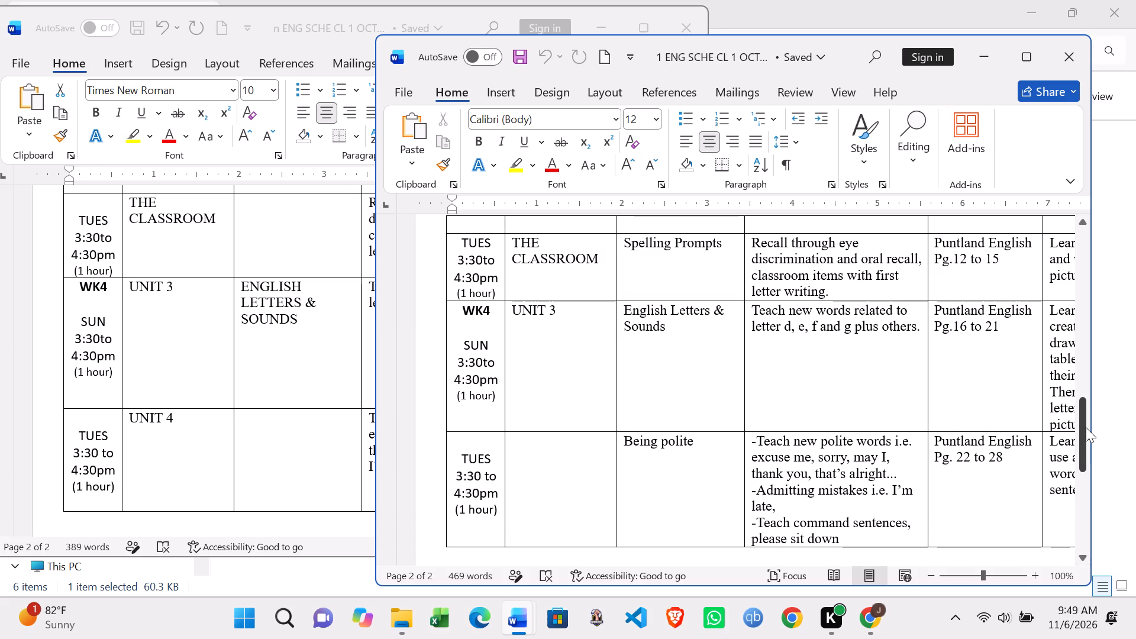
pyautogui.moveTo(1086, 427); pyautogui.dragTo(1091, 421)
pyautogui.click(1095, 423)
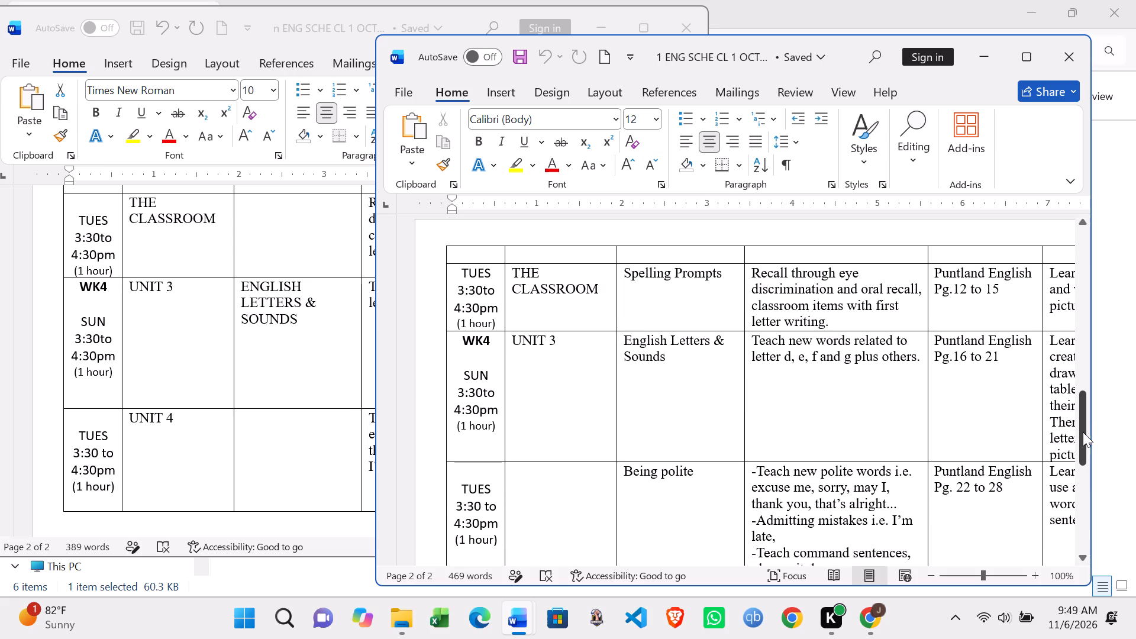
pyautogui.click(1083, 432)
pyautogui.moveTo(1083, 427); pyautogui.dragTo(1070, 0)
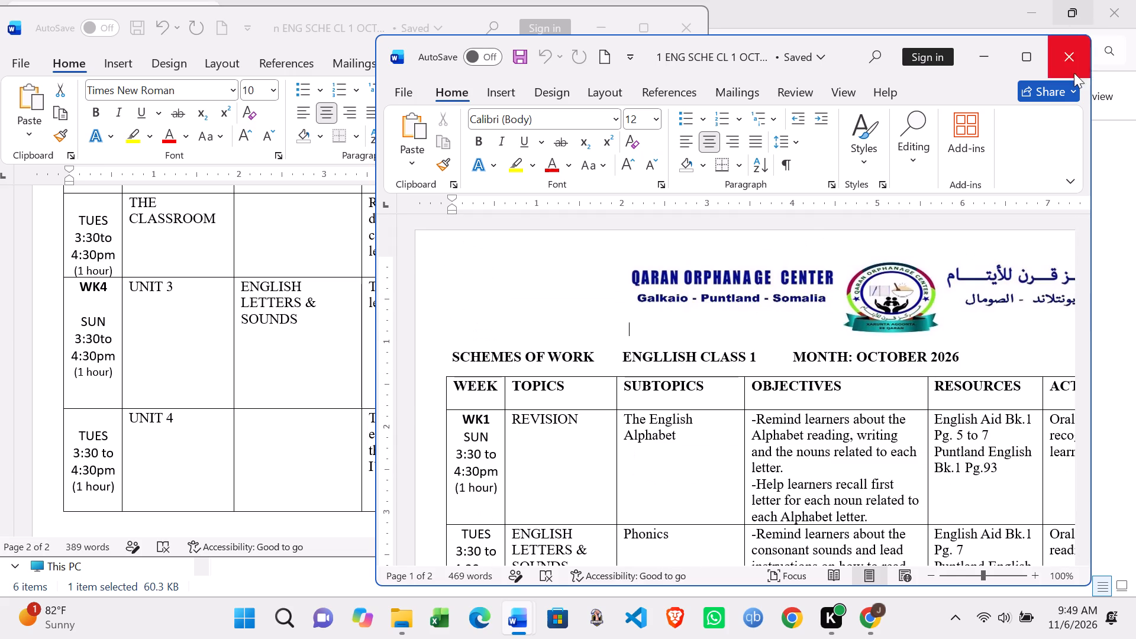
pyautogui.moveTo(1082, 261); pyautogui.dragTo(1095, 303)
pyautogui.scroll(2, 1095, 303)
pyautogui.click(1084, 312)
pyautogui.scroll(1, 1087, 333)
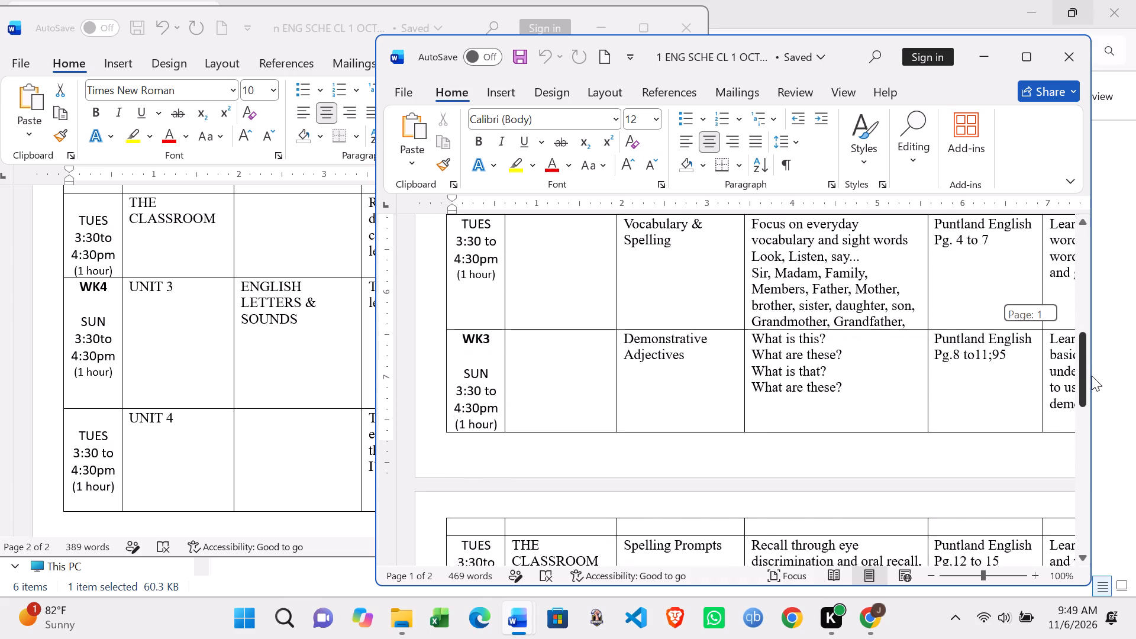
pyautogui.scroll(1, 1092, 376)
pyautogui.doubleClick(1094, 392)
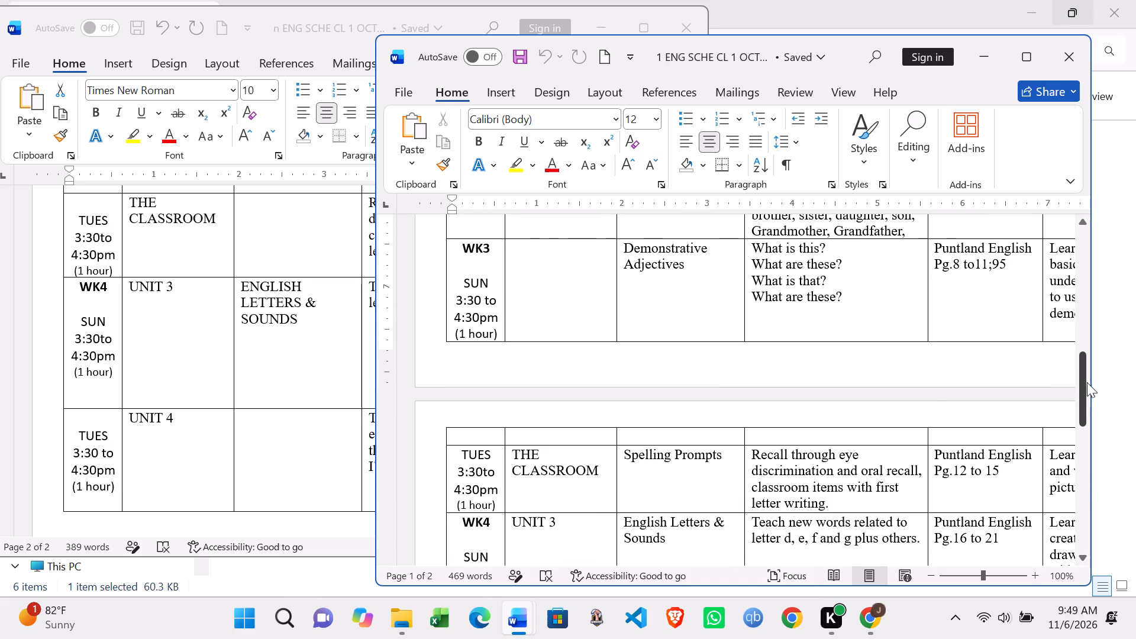
pyautogui.moveTo(1080, 367); pyautogui.dragTo(1095, 444)
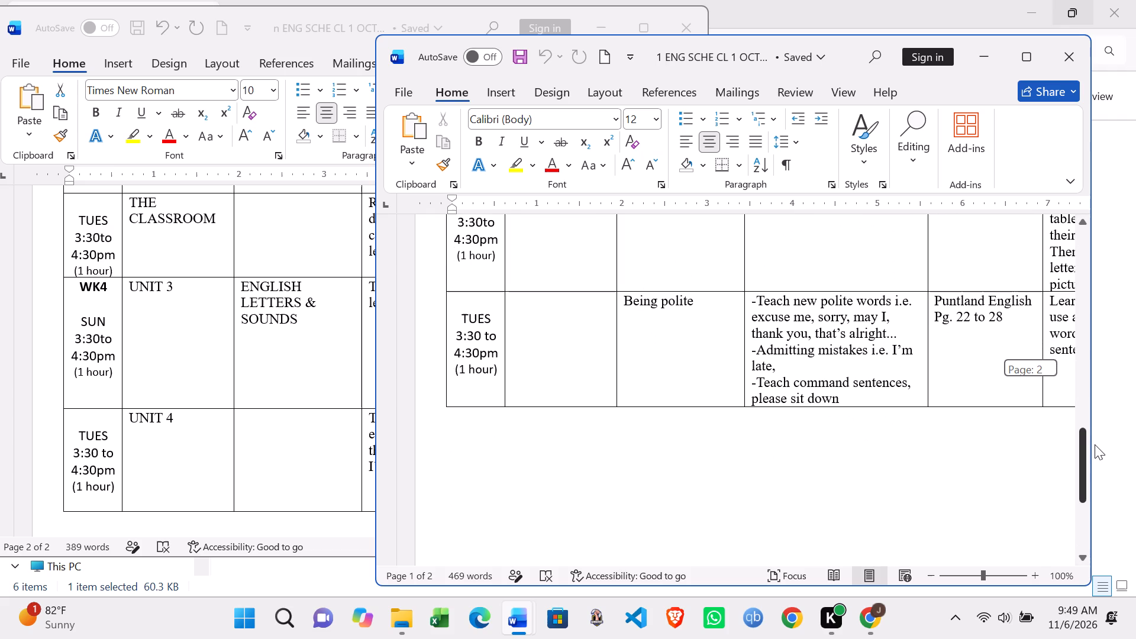
pyautogui.moveTo(1095, 444); pyautogui.dragTo(1091, 410)
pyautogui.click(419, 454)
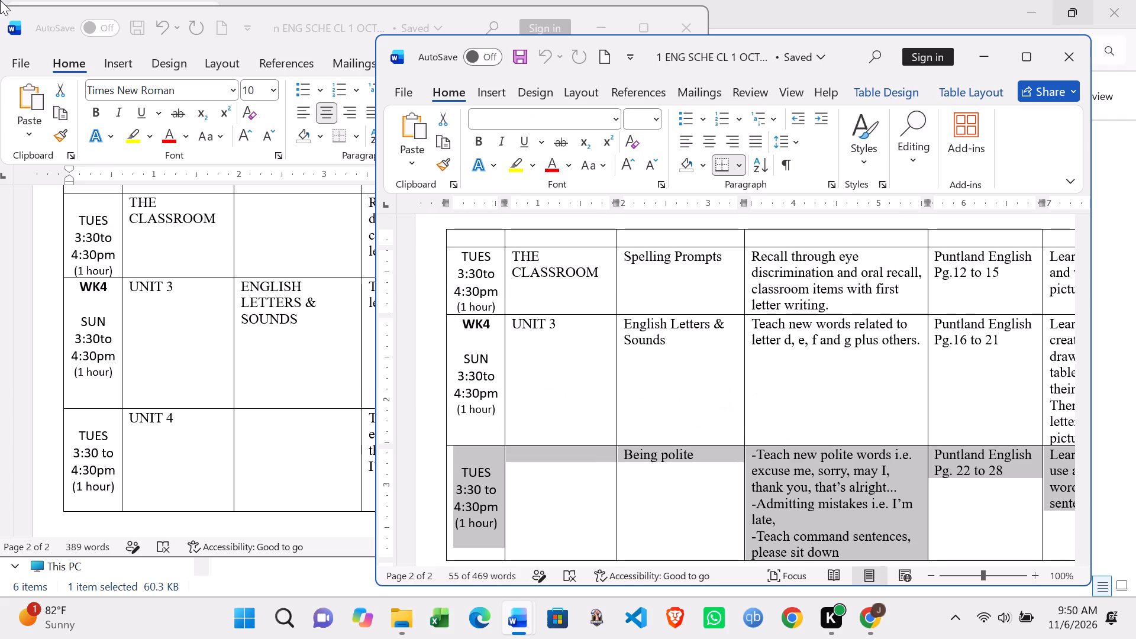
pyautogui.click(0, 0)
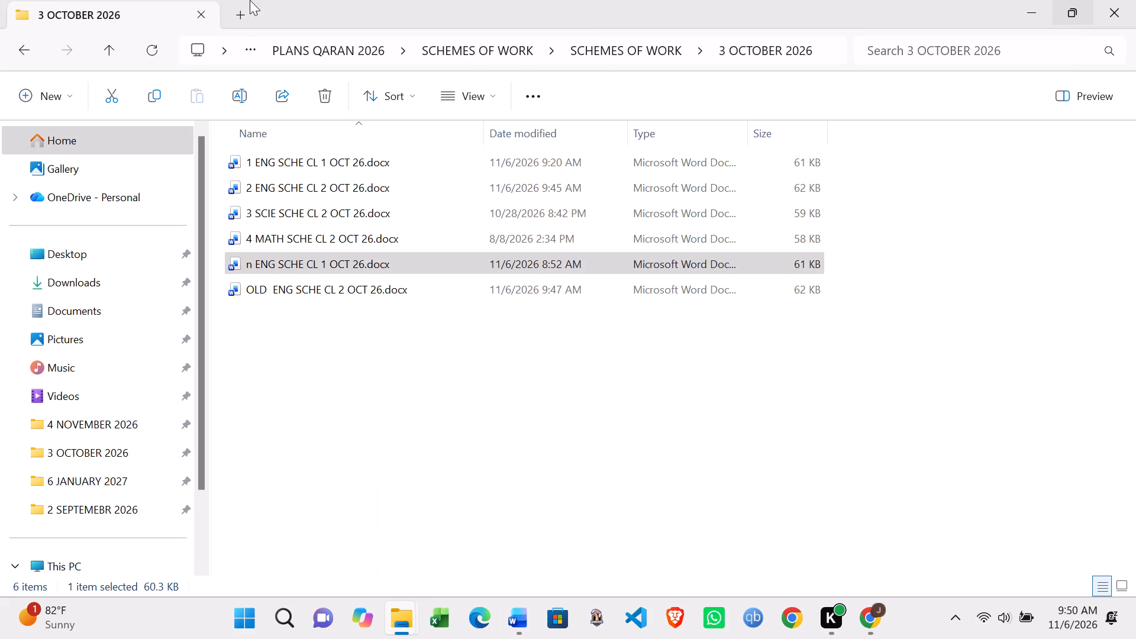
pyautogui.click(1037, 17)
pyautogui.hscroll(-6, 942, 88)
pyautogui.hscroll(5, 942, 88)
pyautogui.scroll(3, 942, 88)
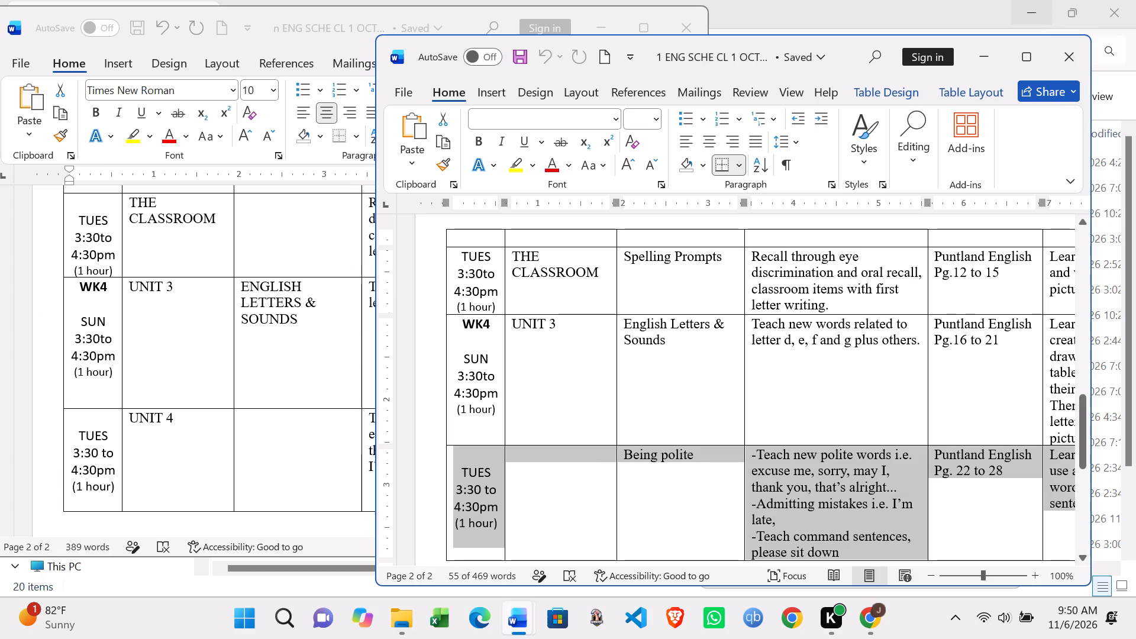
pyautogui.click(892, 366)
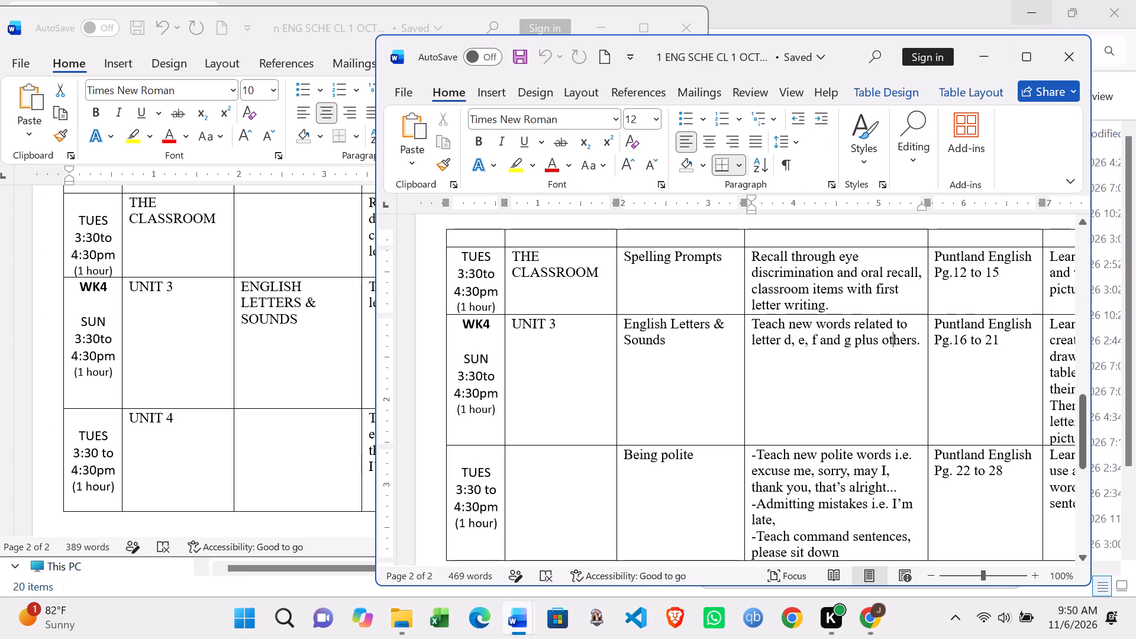
# Compare the subtopics, objectives and resources of the week 3 Tuesday and week 4 rows in both Class 1 October English versions.
pyautogui.hscroll(1, 188, 446)
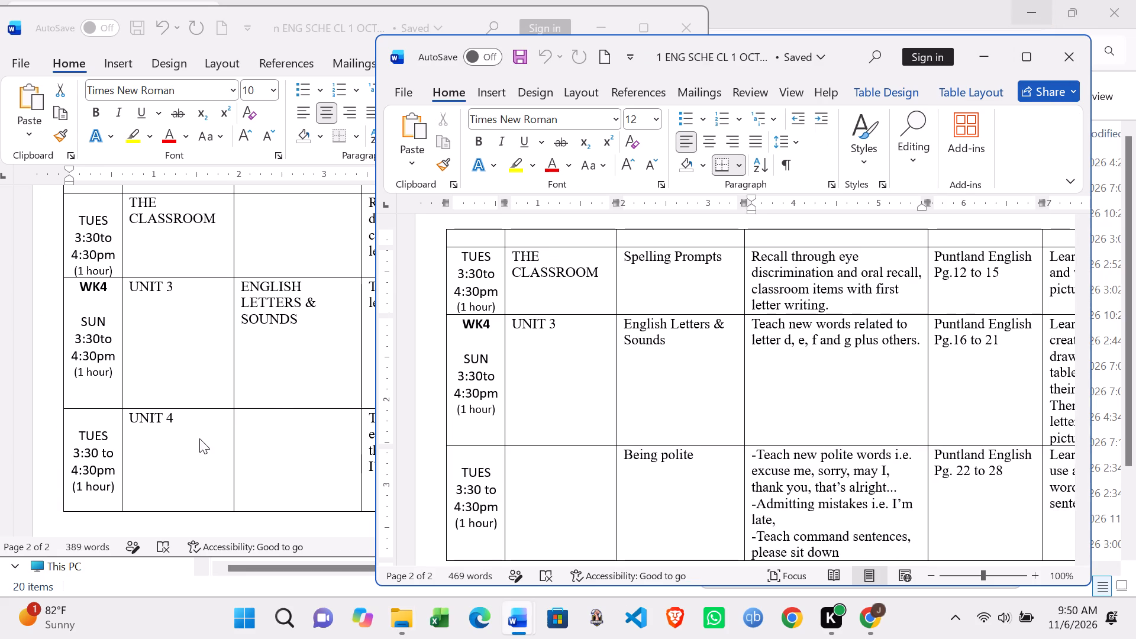
pyautogui.hscroll(1, 199, 438)
pyautogui.click(277, 401)
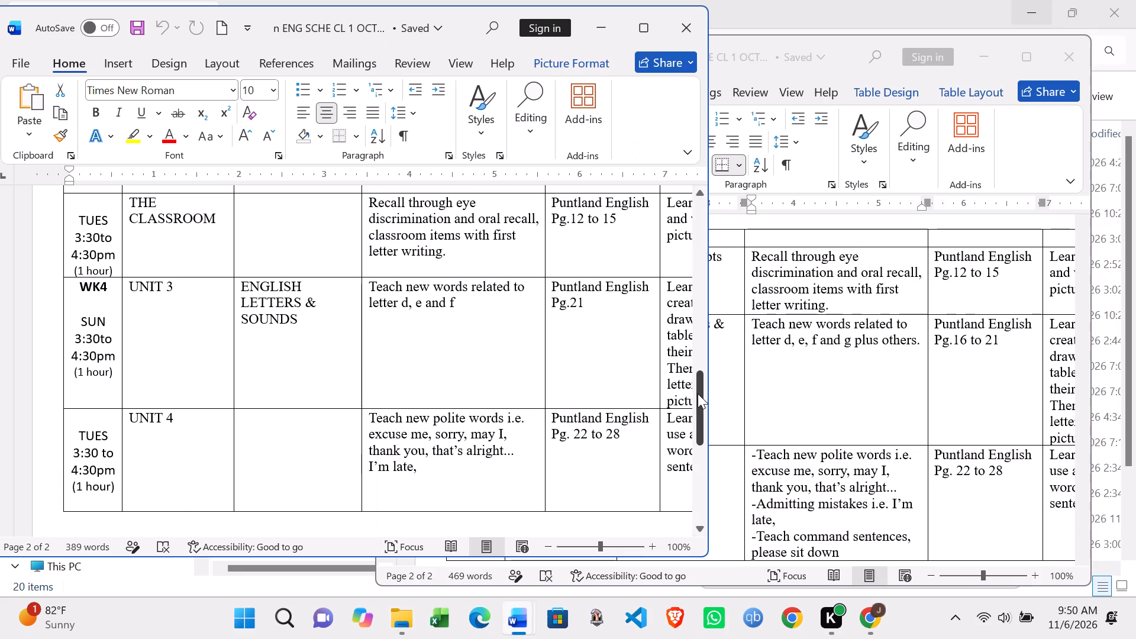
pyautogui.moveTo(699, 400); pyautogui.dragTo(697, 366)
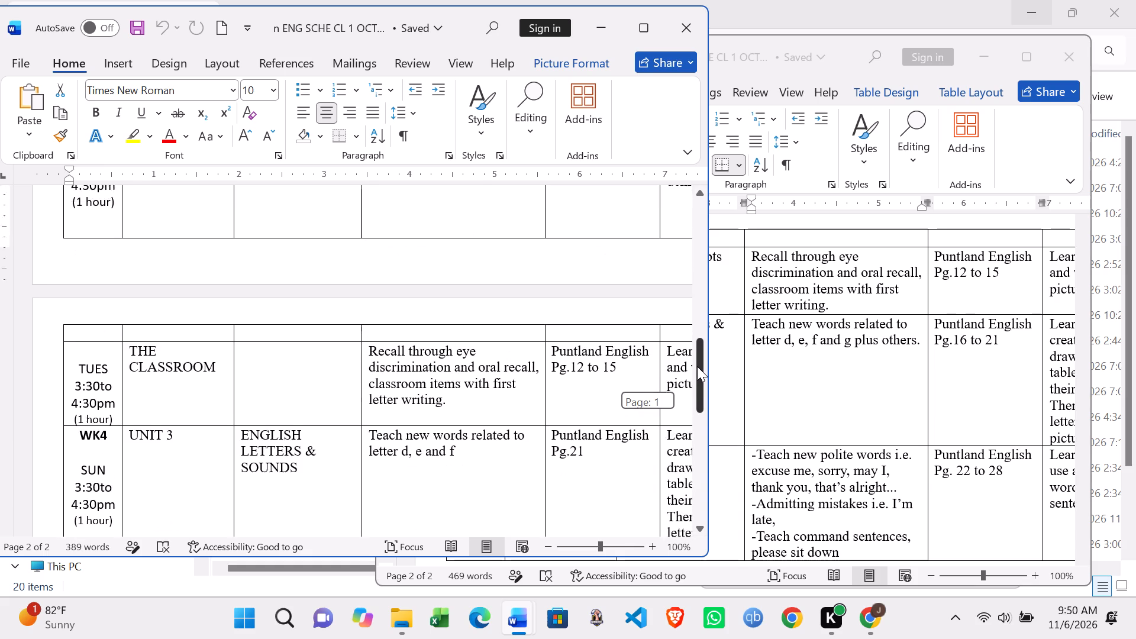
pyautogui.moveTo(697, 366); pyautogui.dragTo(701, 370)
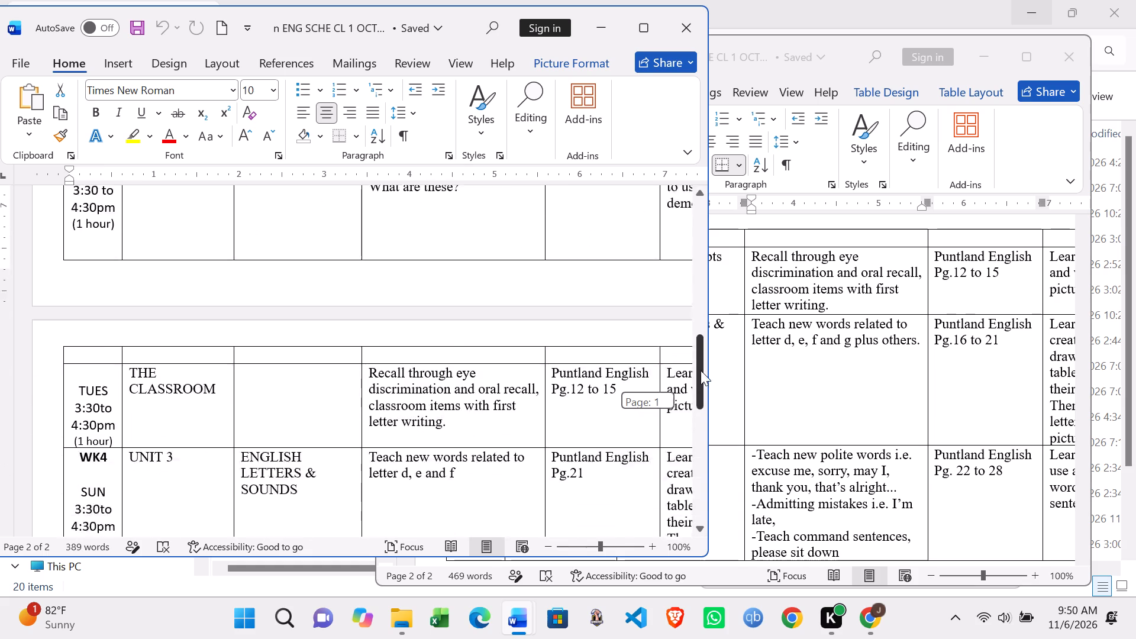
pyautogui.moveTo(701, 370); pyautogui.dragTo(715, 418)
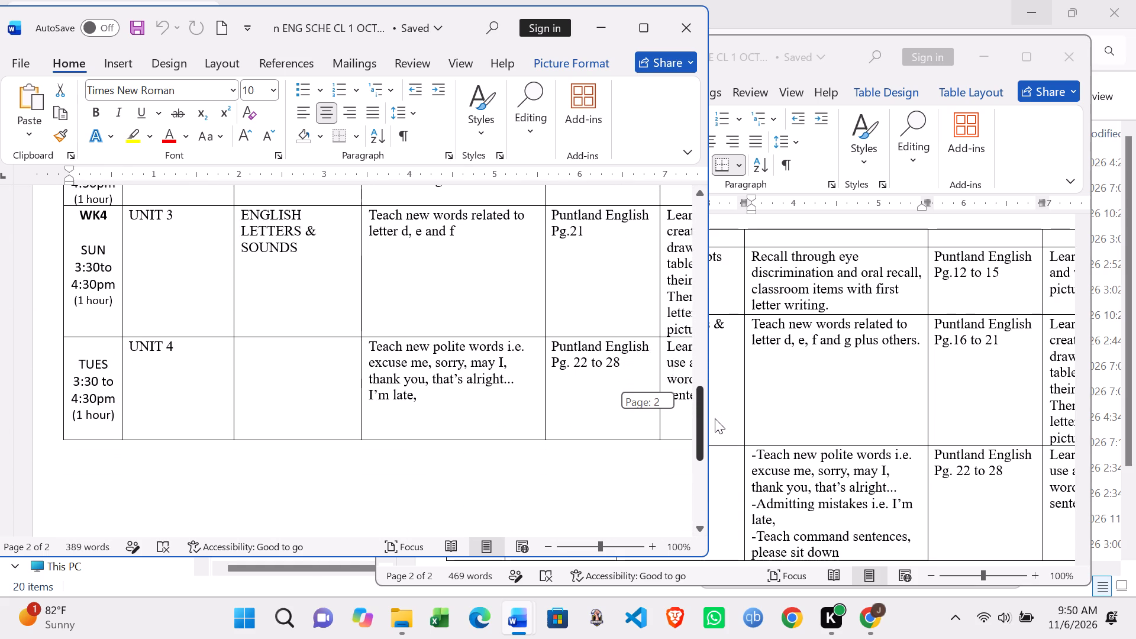
pyautogui.moveTo(715, 418); pyautogui.dragTo(715, 426)
pyautogui.hscroll(1, 720, 426)
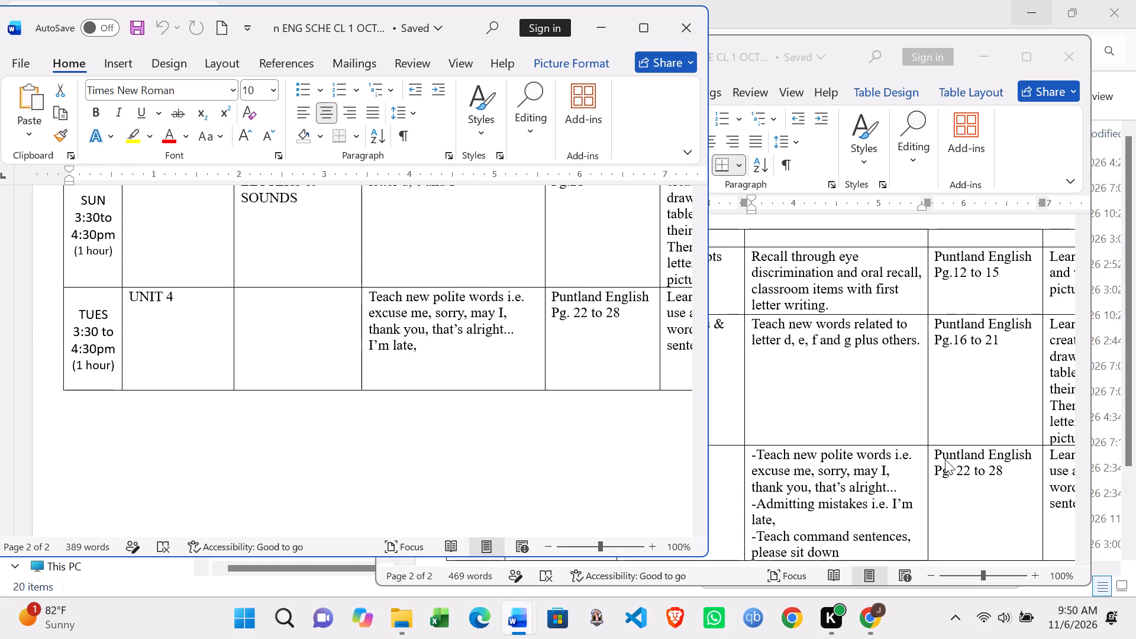
pyautogui.hscroll(1, 945, 459)
pyautogui.click(936, 443)
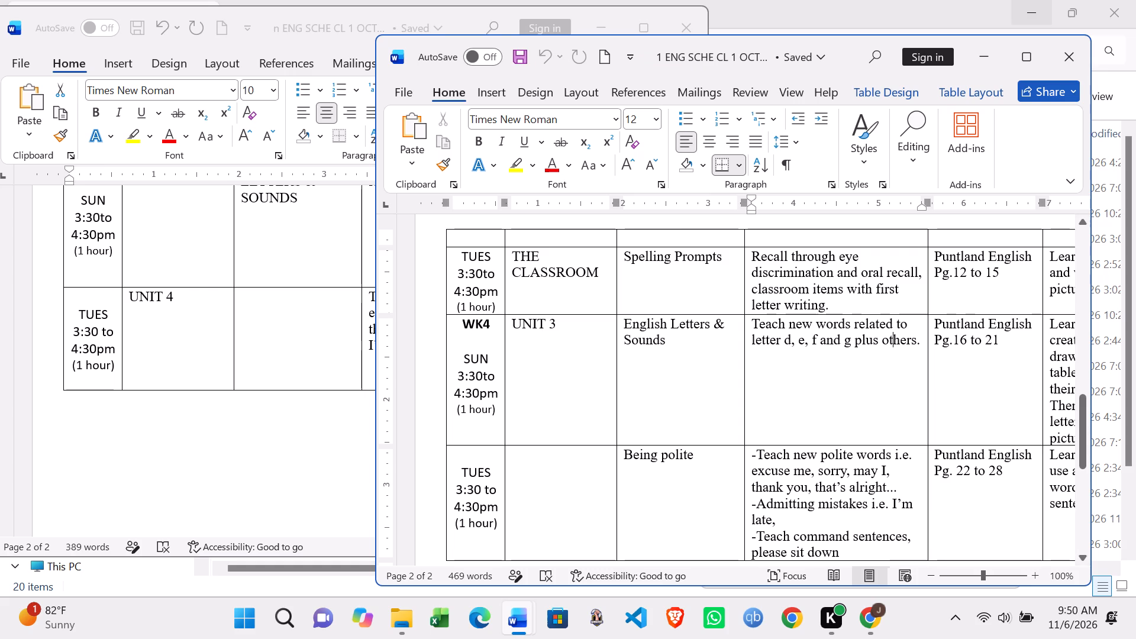
pyautogui.moveTo(1085, 419); pyautogui.dragTo(1086, 456)
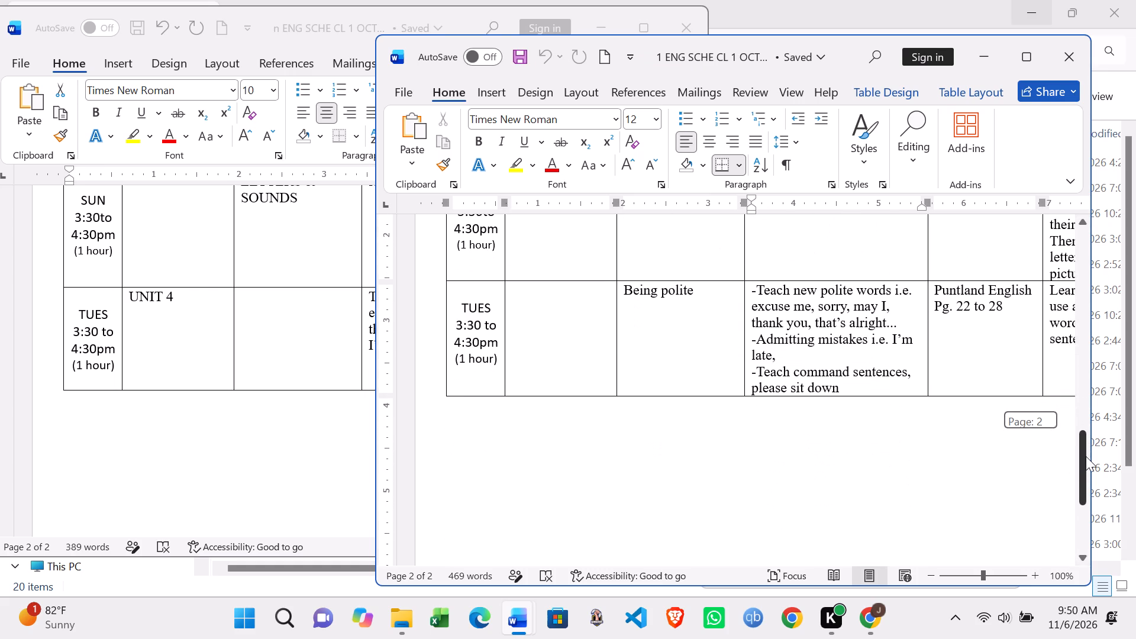
pyautogui.moveTo(1086, 456); pyautogui.dragTo(1085, 435)
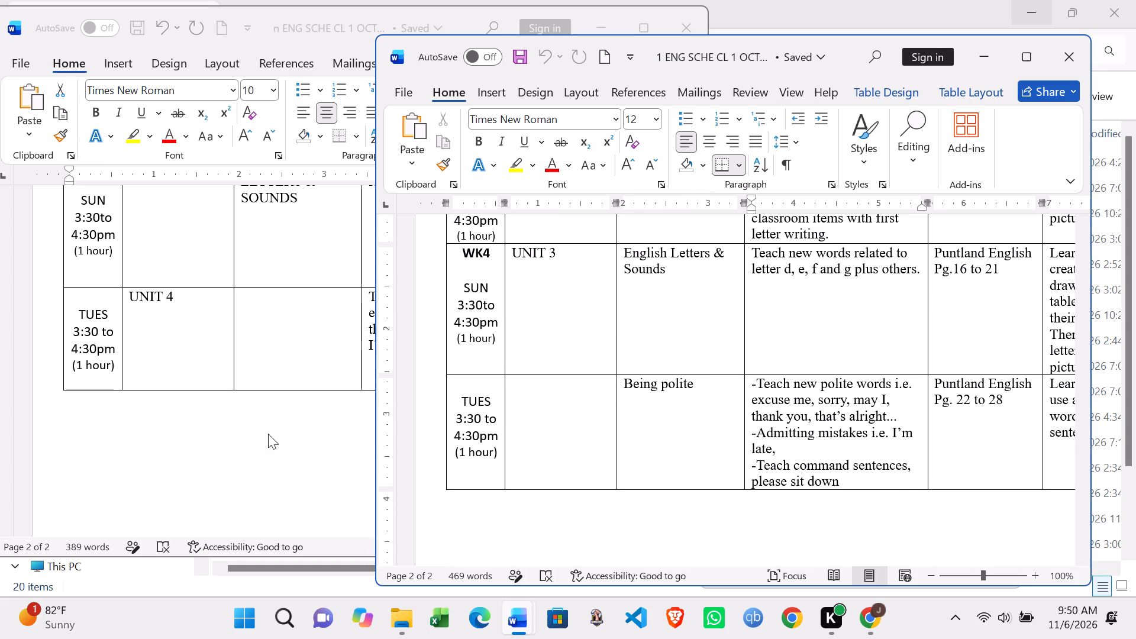
pyautogui.click(227, 350)
pyautogui.hscroll(4, 227, 350)
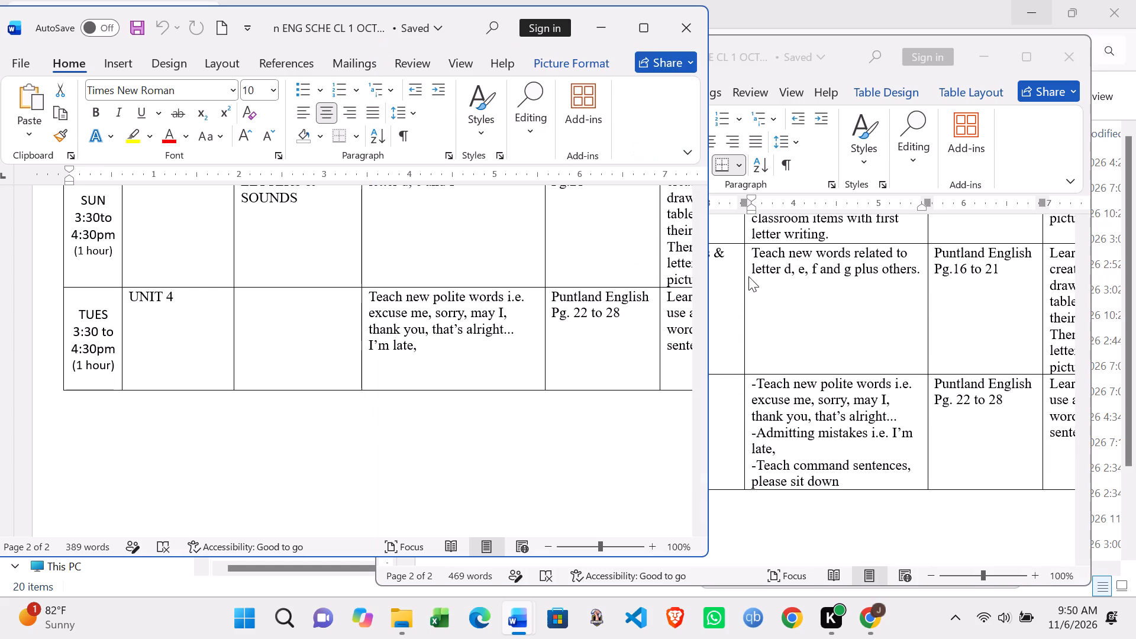
pyautogui.moveTo(698, 450); pyautogui.dragTo(693, 401)
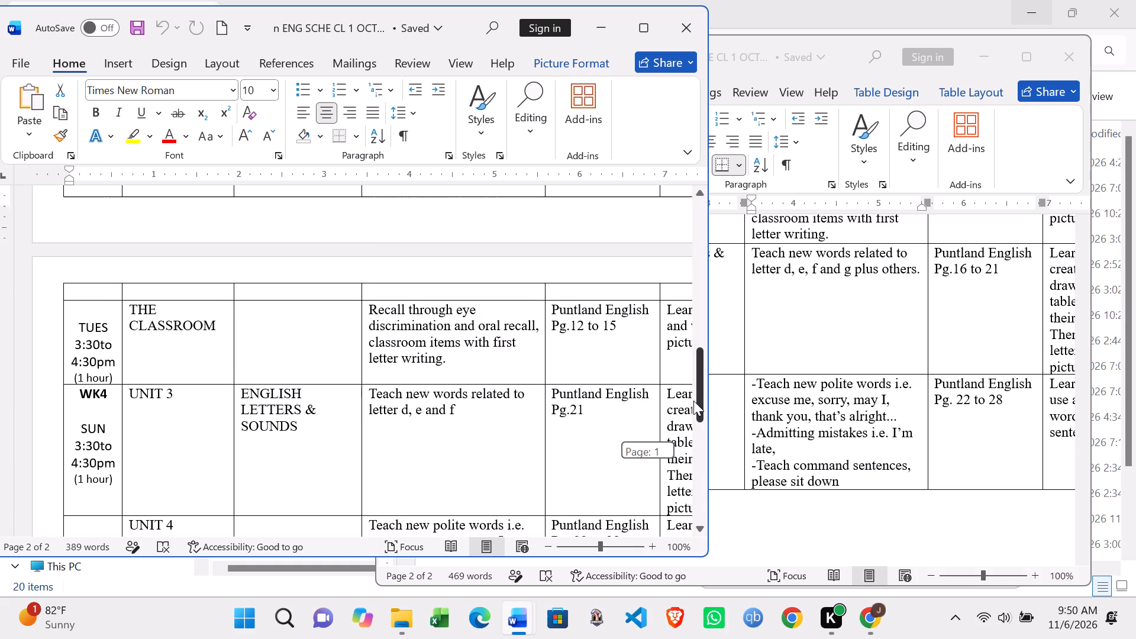
pyautogui.moveTo(693, 401); pyautogui.dragTo(695, 414)
pyautogui.rightClick(695, 414)
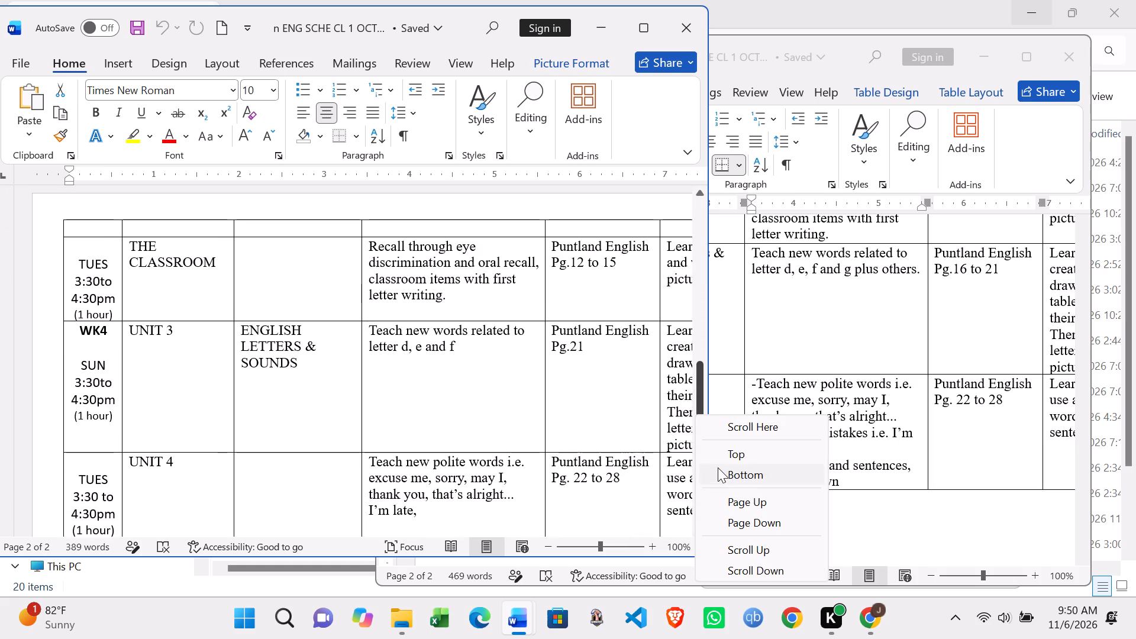
pyautogui.click(702, 393)
pyautogui.moveTo(702, 393); pyautogui.dragTo(706, 412)
# Close "1 ENG SCHE CL 1 OCT 26.docx", leaving the "n ENG SCHE CL 1 OCT 26.docx" version open.
pyautogui.click(941, 388)
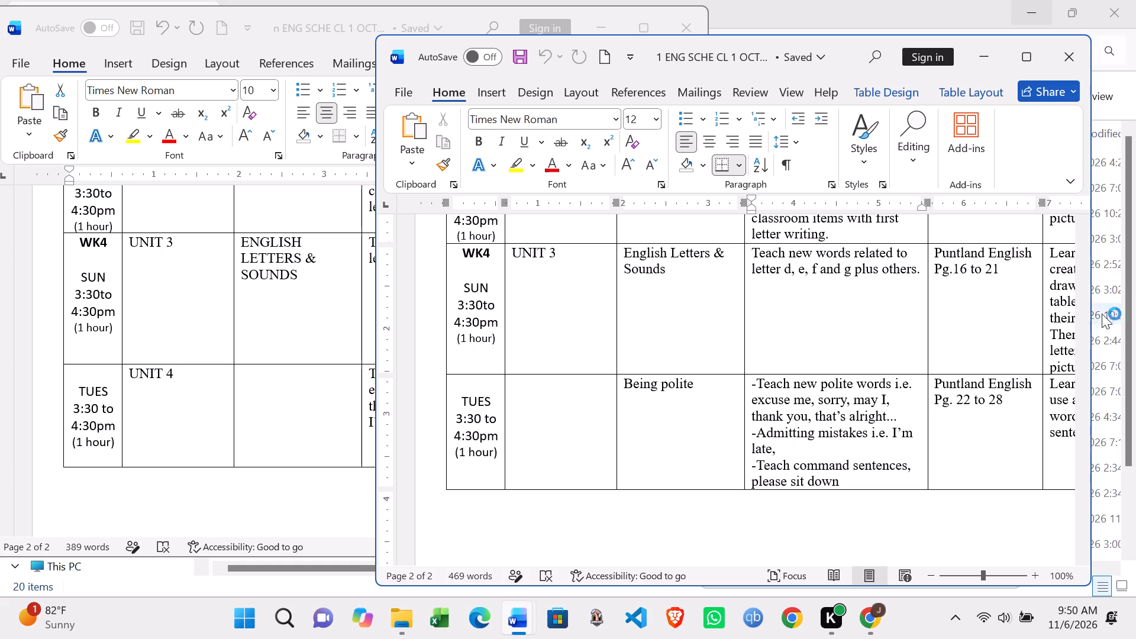
pyautogui.click(1068, 57)
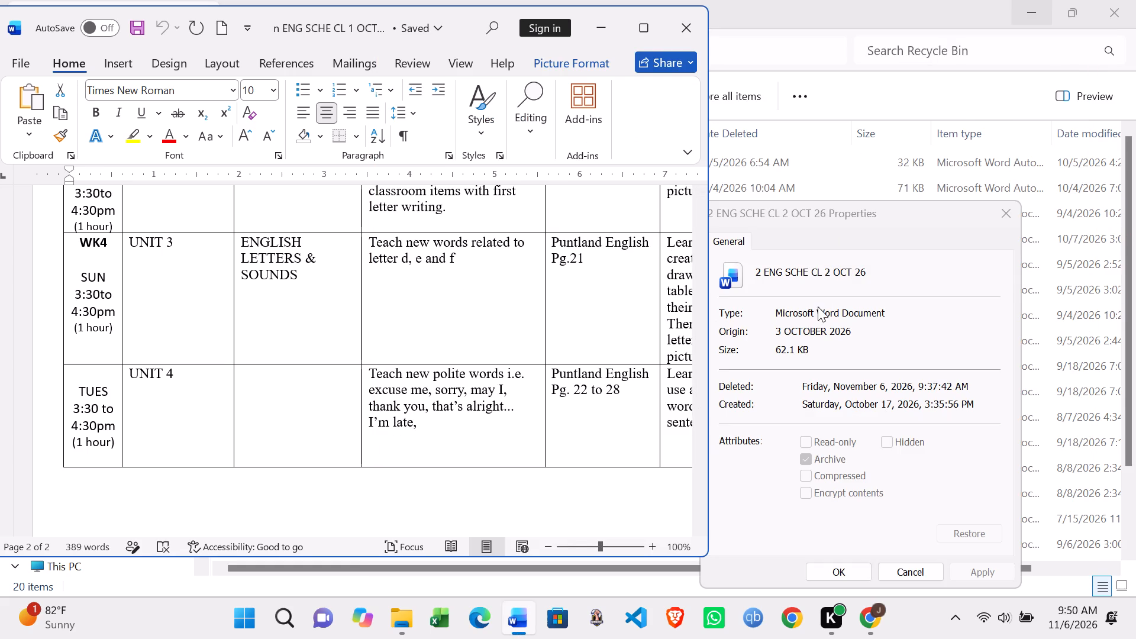
# Close the properties of the deleted "2 ENG SCHE CL 2 OCT 26" document.
pyautogui.click(1011, 206)
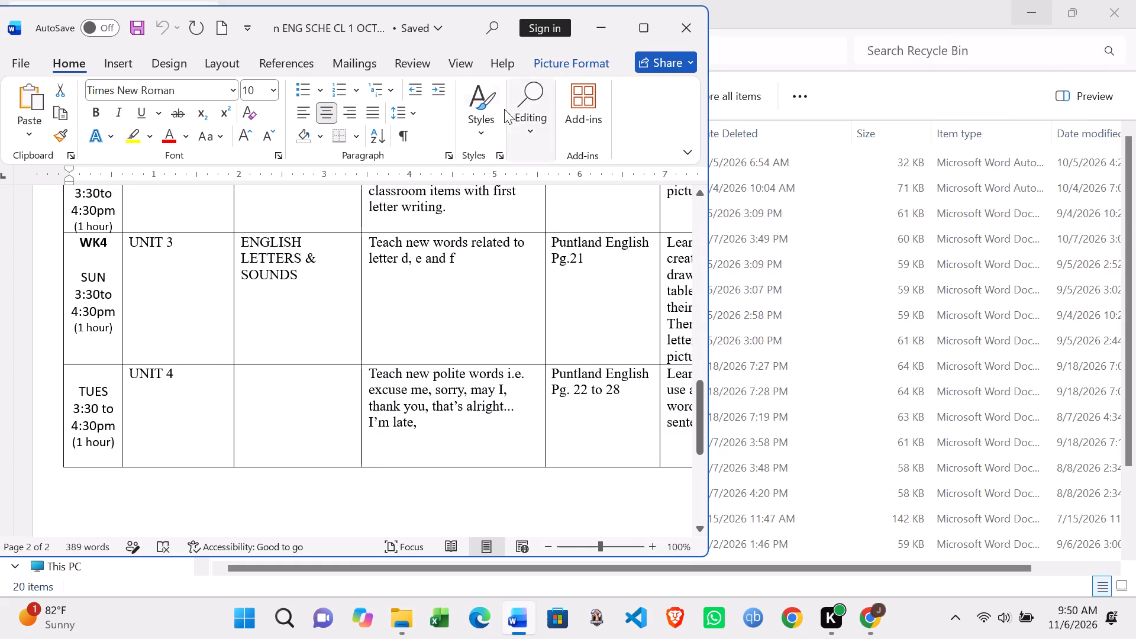
# Review "n ENG SCHE CL 1 OCT 26.docx" in a maximized window from its week 4 rows back to week 1, and close it.
pyautogui.click(639, 28)
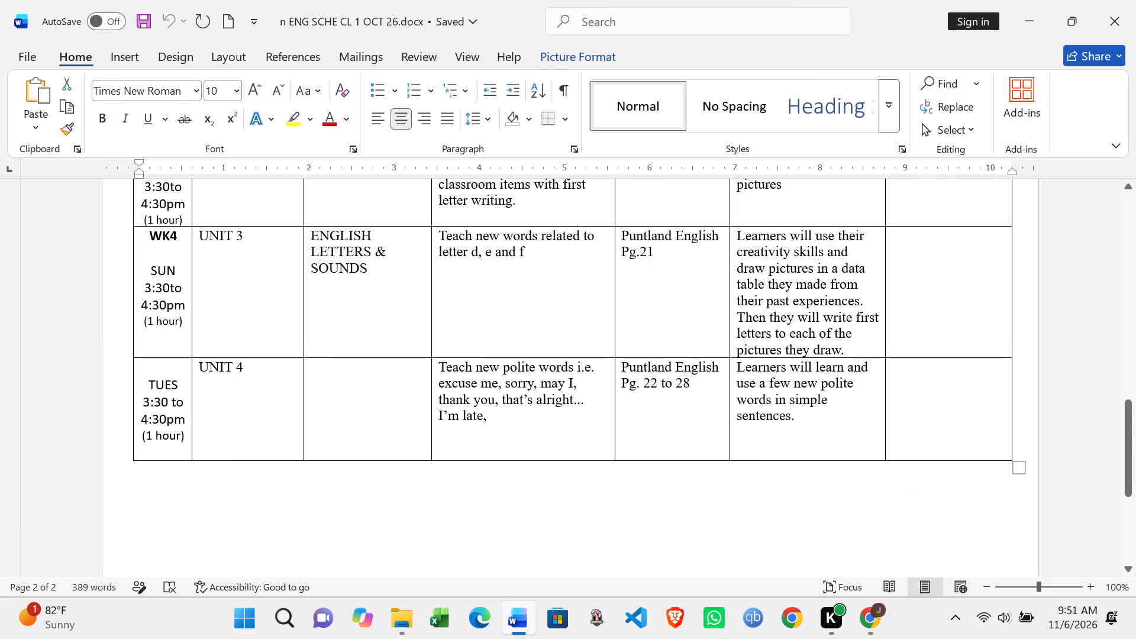
pyautogui.moveTo(1127, 431); pyautogui.dragTo(1127, 414)
pyautogui.scroll(-1, 1127, 426)
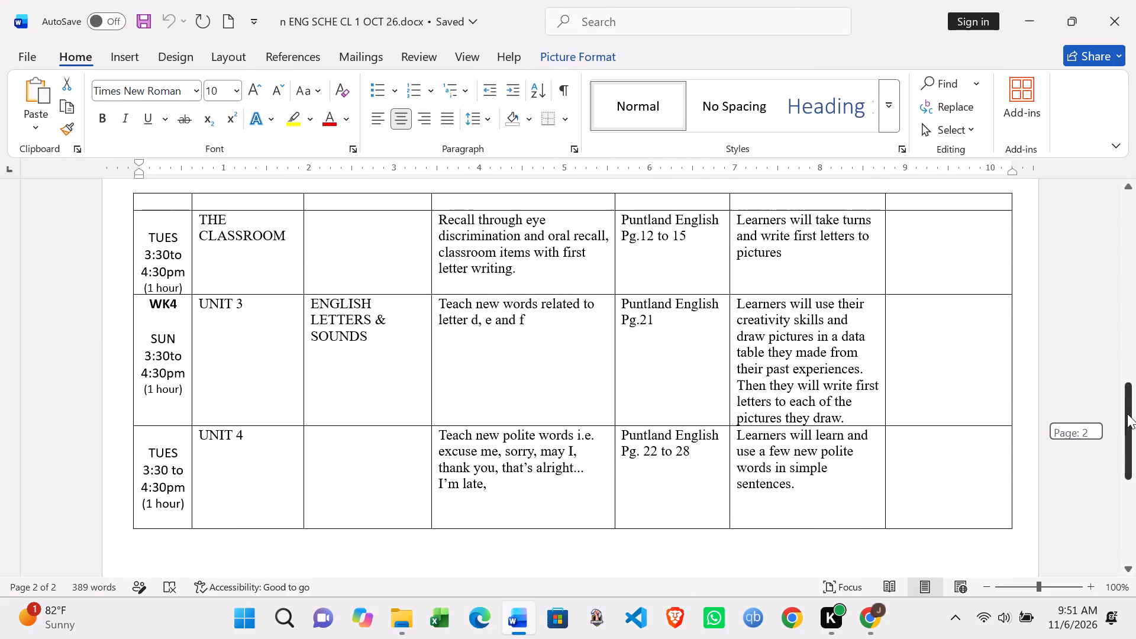
pyautogui.scroll(-1, 1127, 414)
pyautogui.moveTo(1127, 414); pyautogui.dragTo(1135, 277)
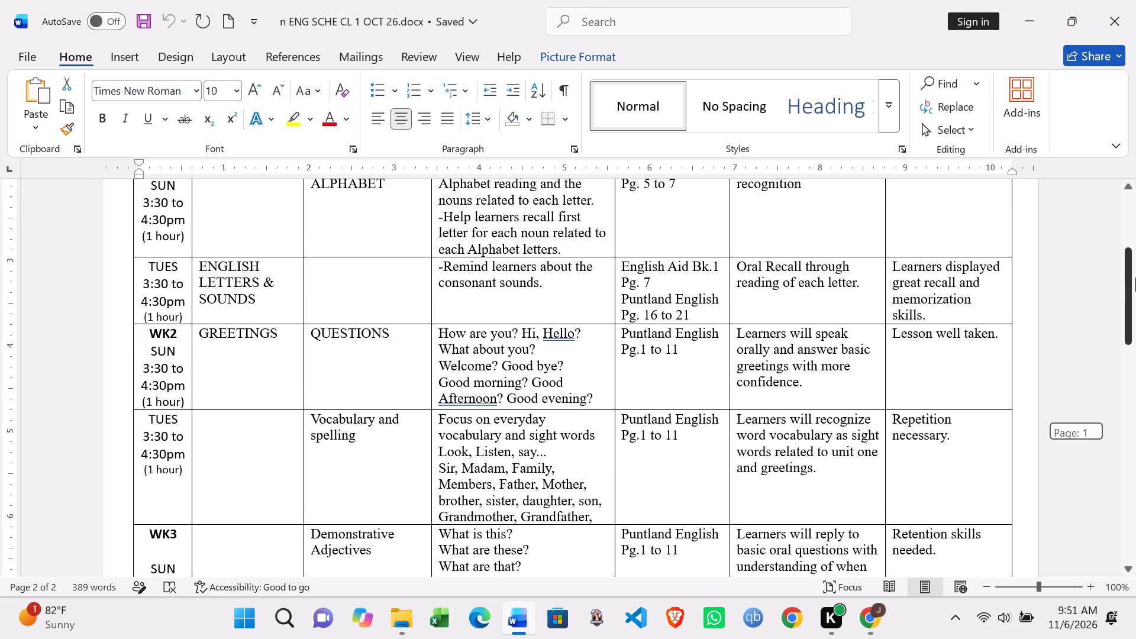
pyautogui.moveTo(1135, 277); pyautogui.dragTo(1135, 267)
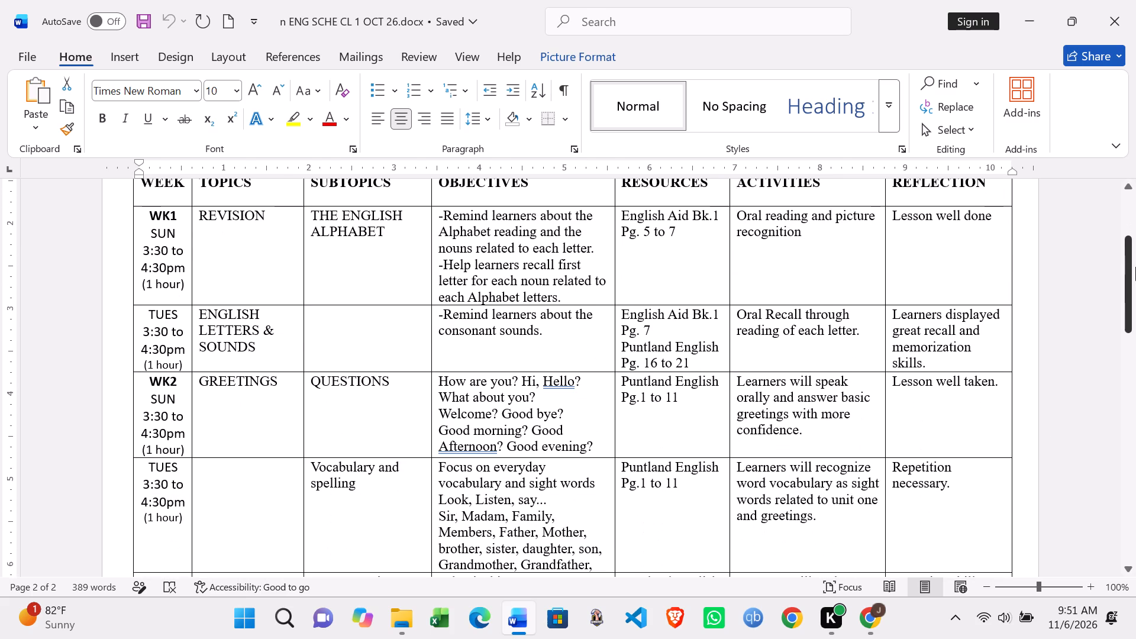
pyautogui.click(1115, 17)
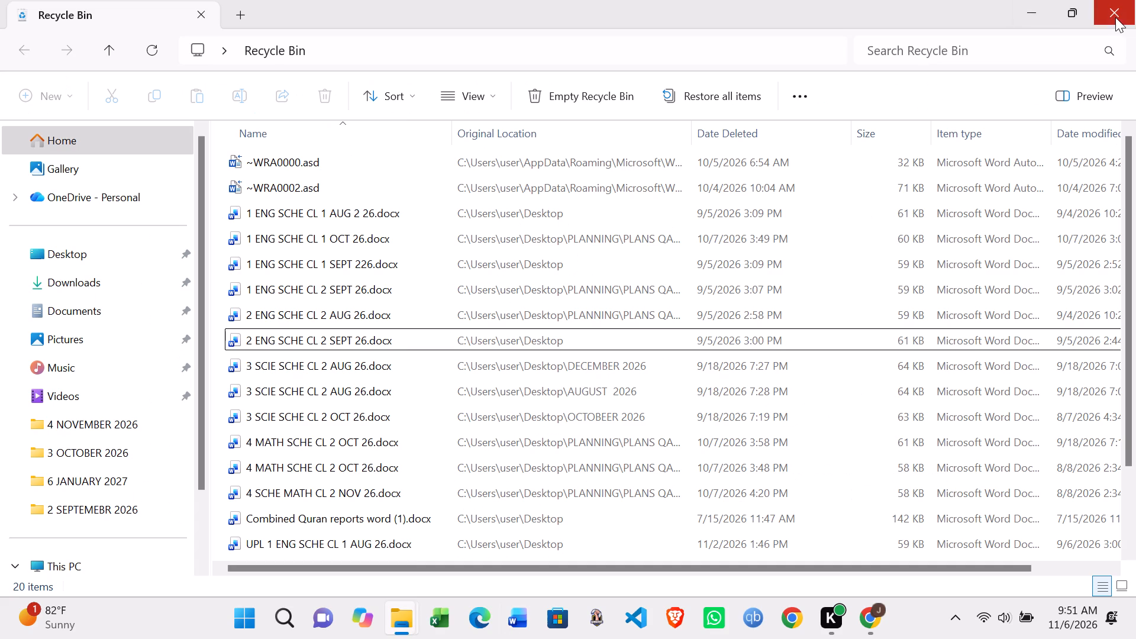
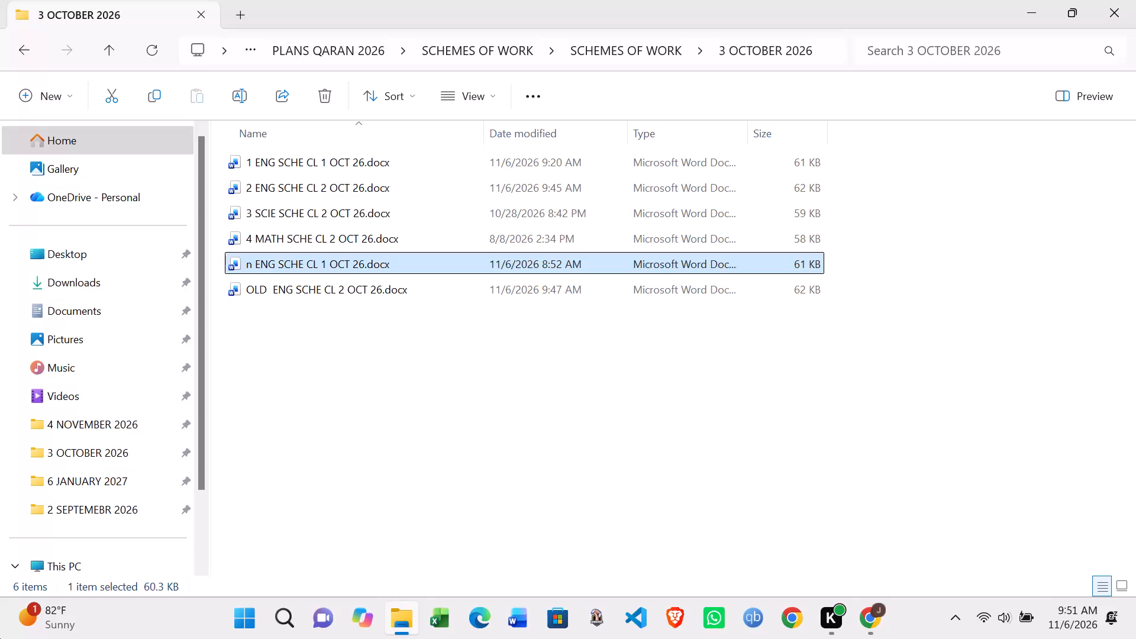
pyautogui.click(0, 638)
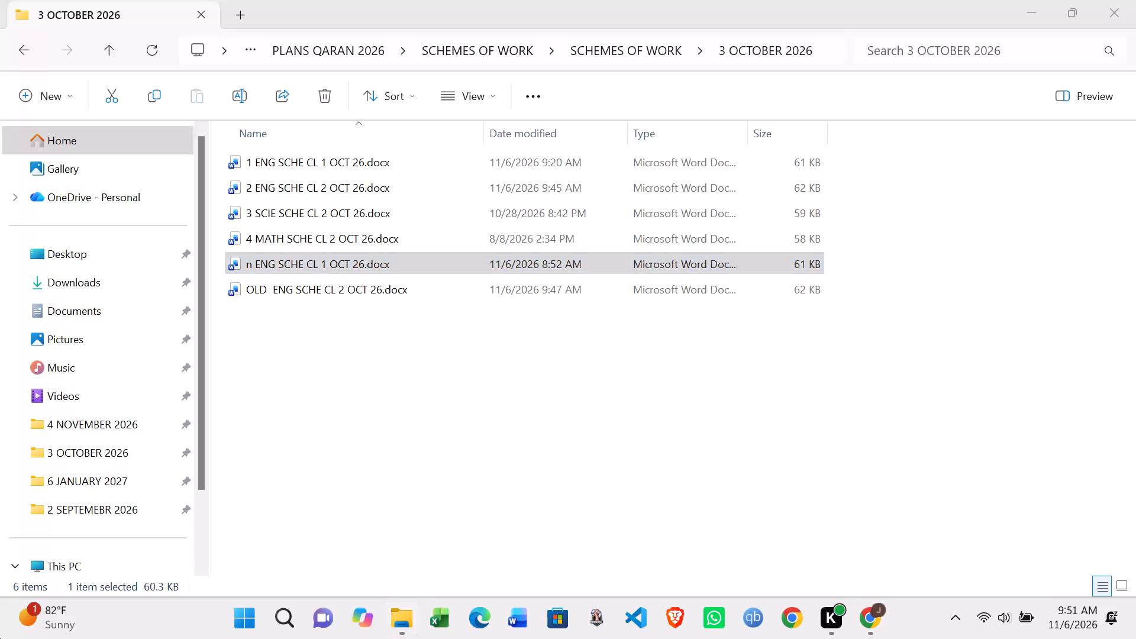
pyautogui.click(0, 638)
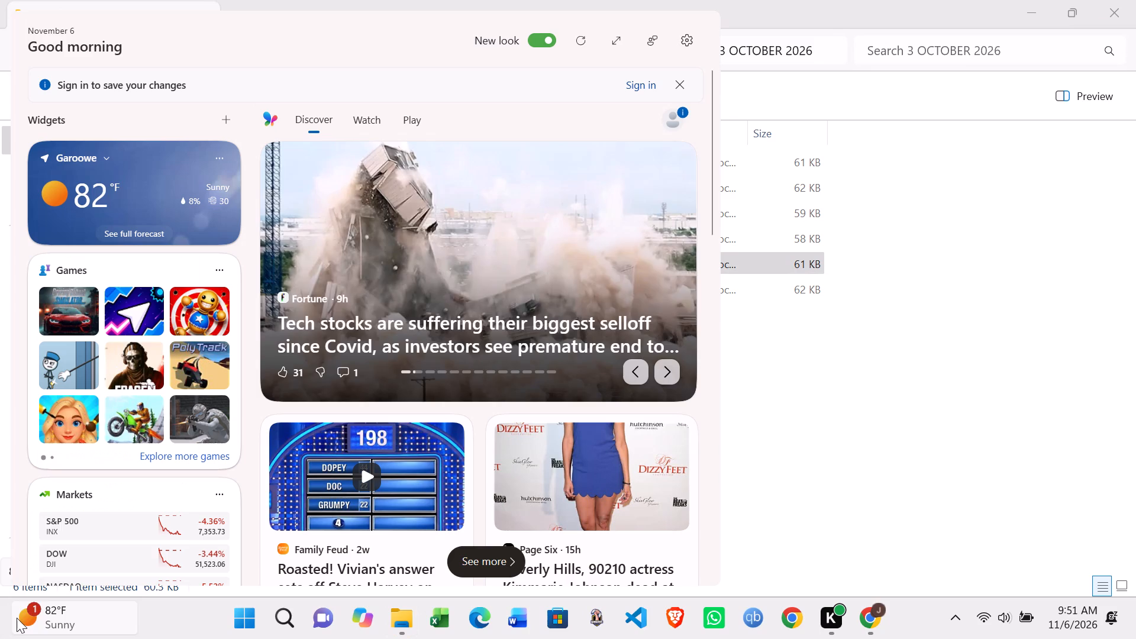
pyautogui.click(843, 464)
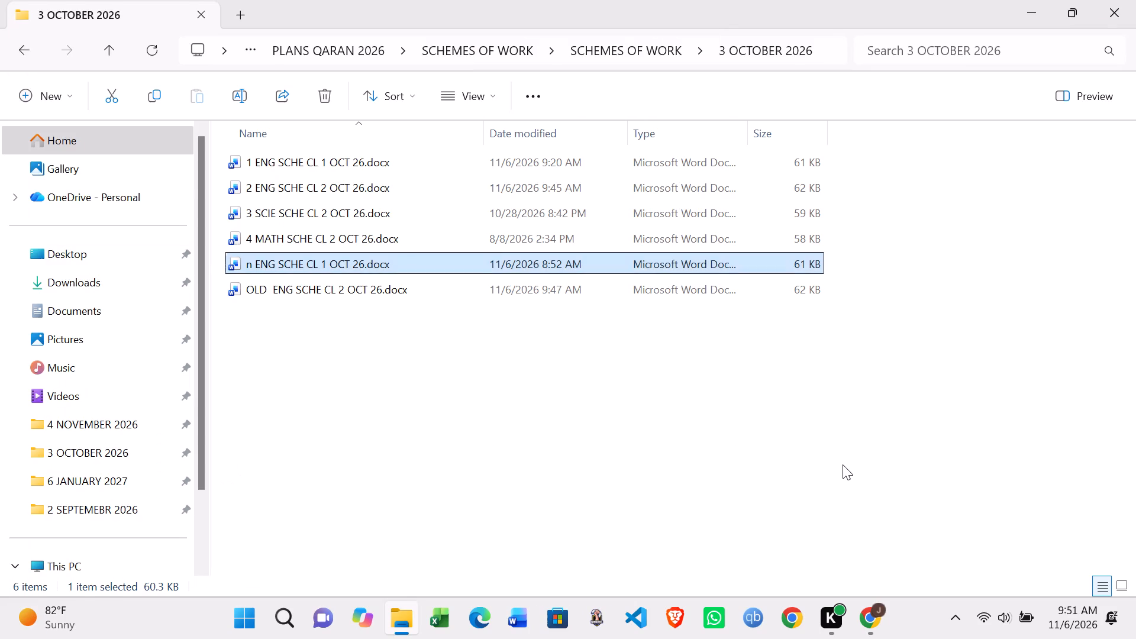
# Open "2 ENG SCHE CL 2 OCT 26.docx", look through its rows from week 1 to week 4, and close it.
pyautogui.doubleClick(298, 190)
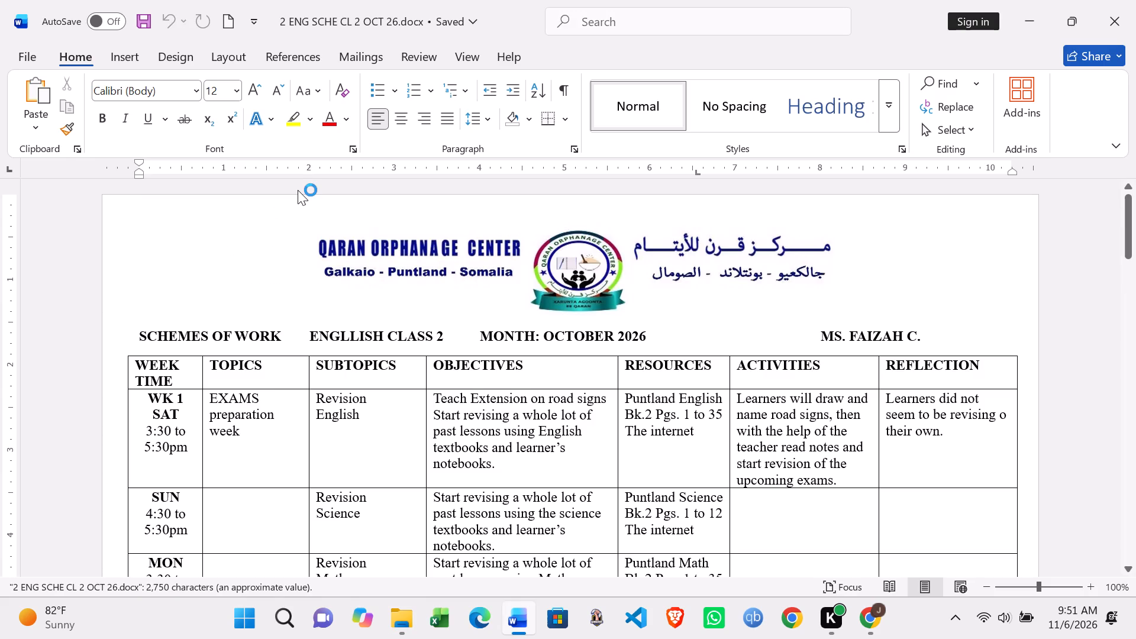
pyautogui.moveTo(1127, 238); pyautogui.dragTo(1135, 417)
pyautogui.scroll(1, 1135, 309)
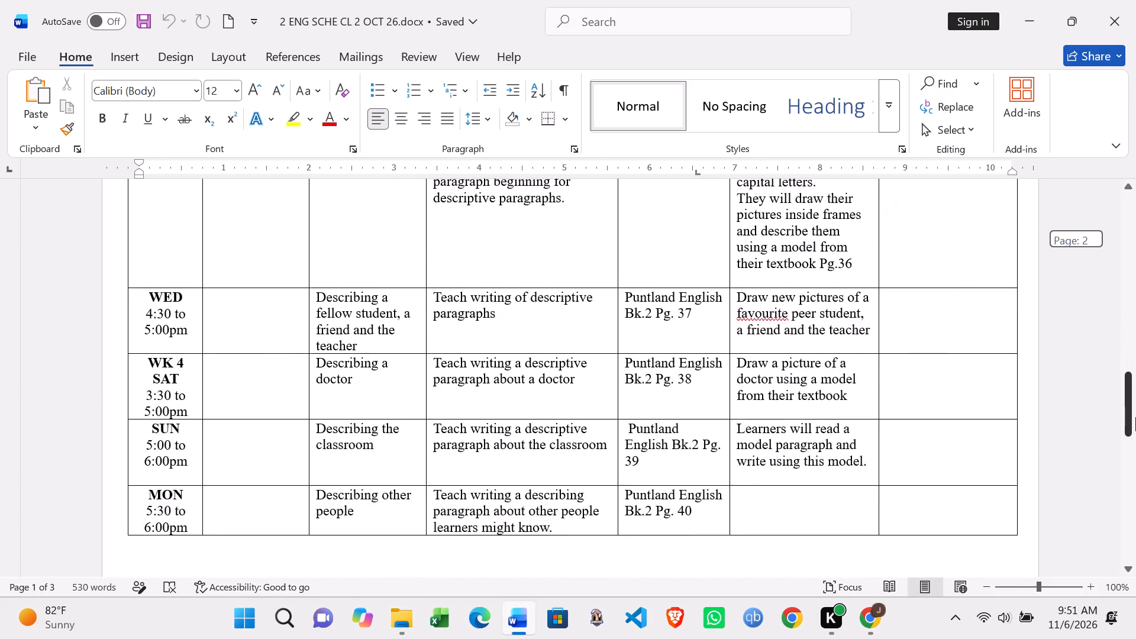
pyautogui.scroll(1, 1135, 417)
pyautogui.moveTo(1135, 417); pyautogui.dragTo(1135, 466)
pyautogui.scroll(1, 1135, 450)
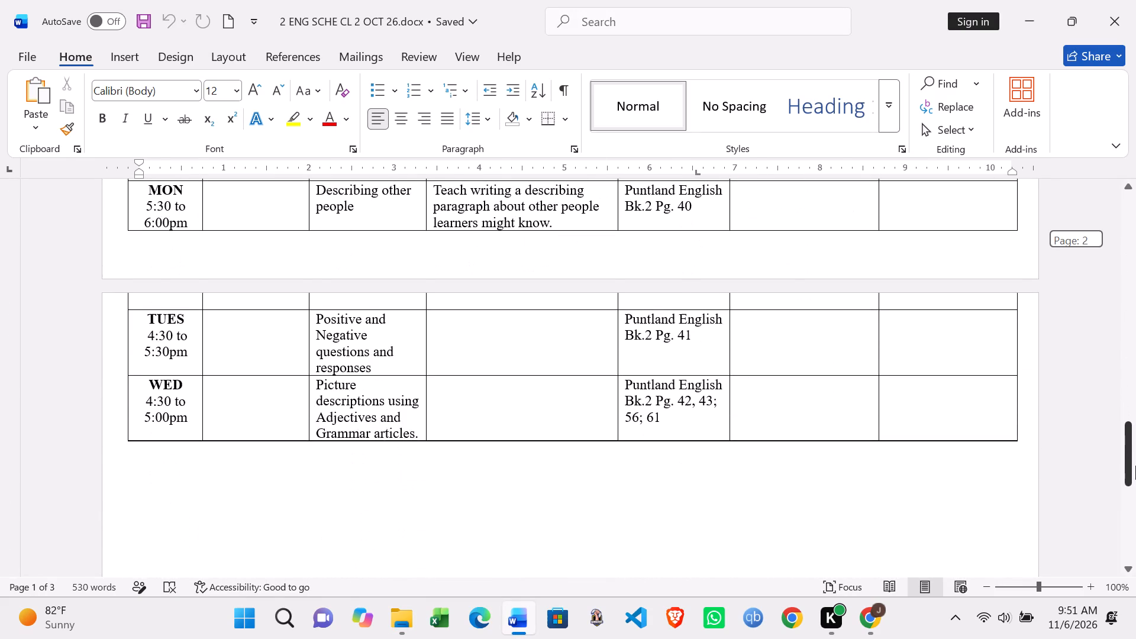
pyautogui.scroll(2, 1135, 466)
pyautogui.moveTo(1135, 466); pyautogui.dragTo(1135, 0)
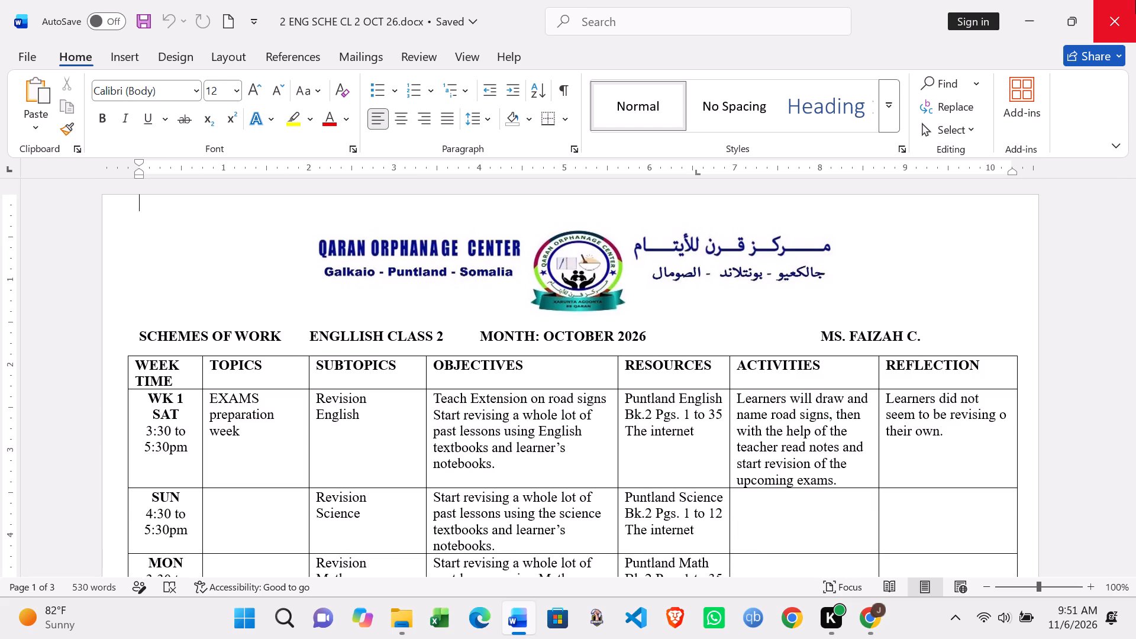
pyautogui.click(1073, 22)
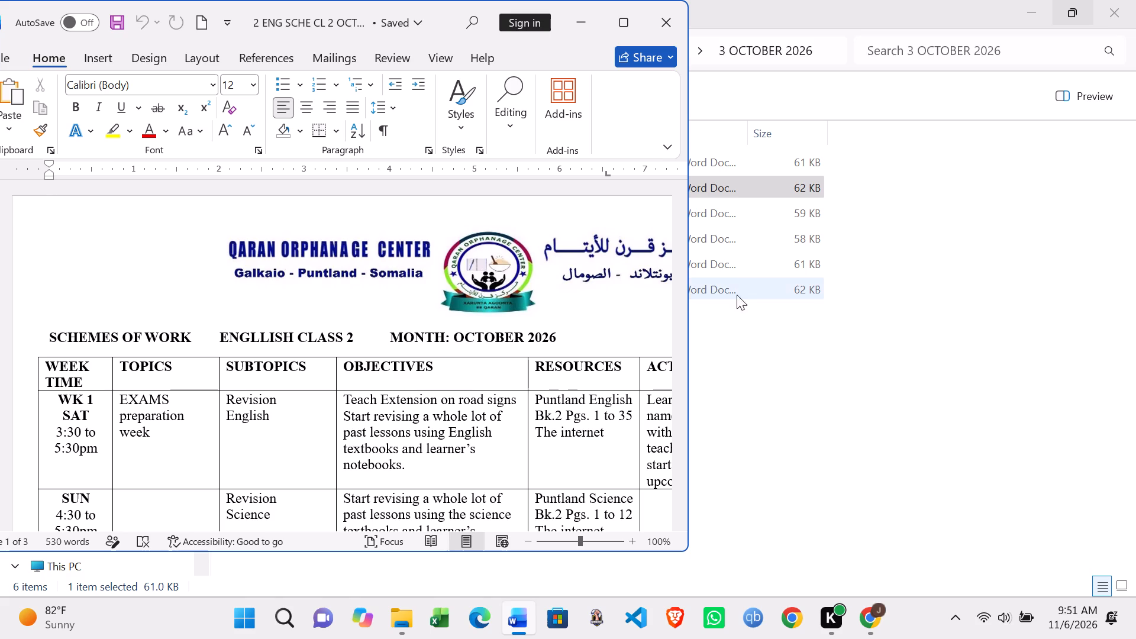
pyautogui.click(679, 24)
pyautogui.click(679, 24)
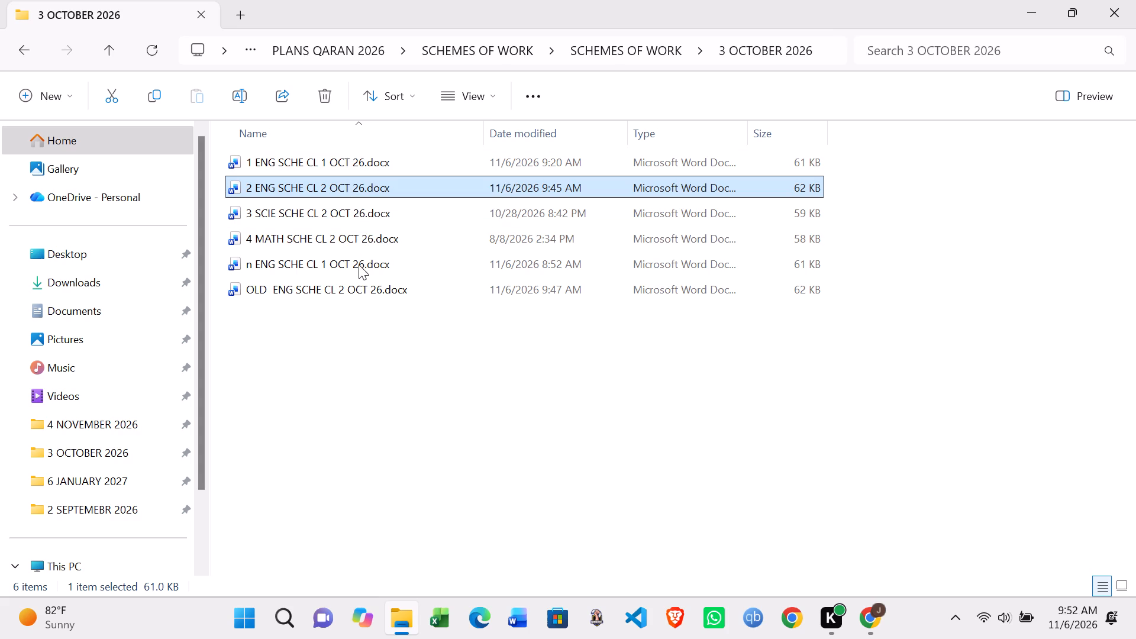
# Open "OLD ENG SCHE CL 2 OCT 26.docx" in a maximized window and examine its topics and resources from week 1 to week 4.
pyautogui.doubleClick(354, 290)
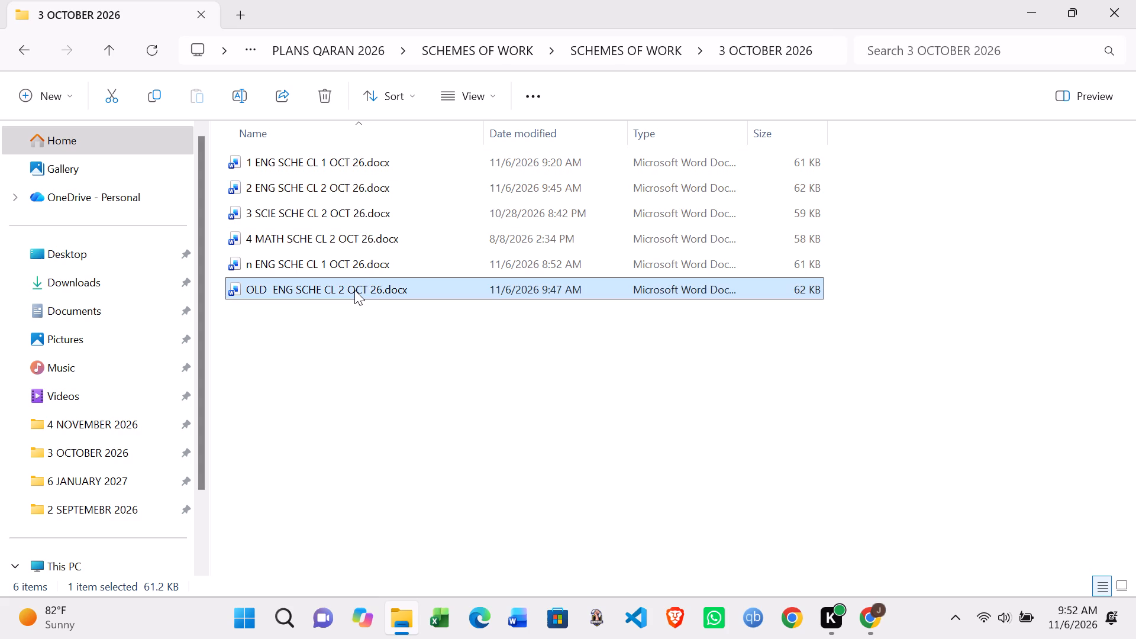
pyautogui.hscroll(1, 376, 290)
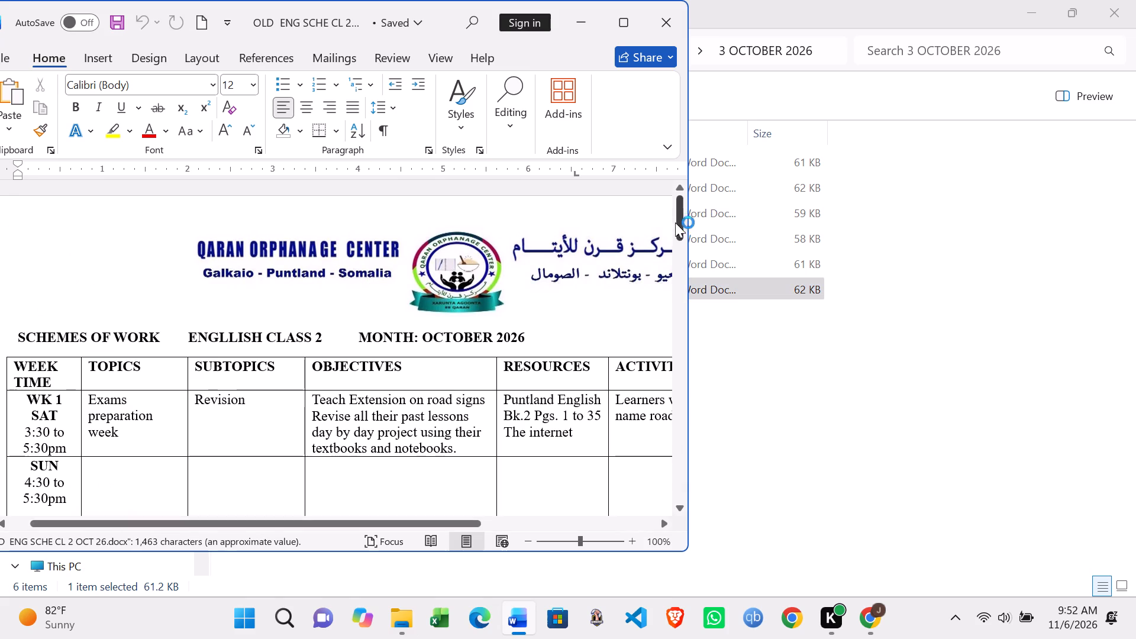
pyautogui.click(613, 22)
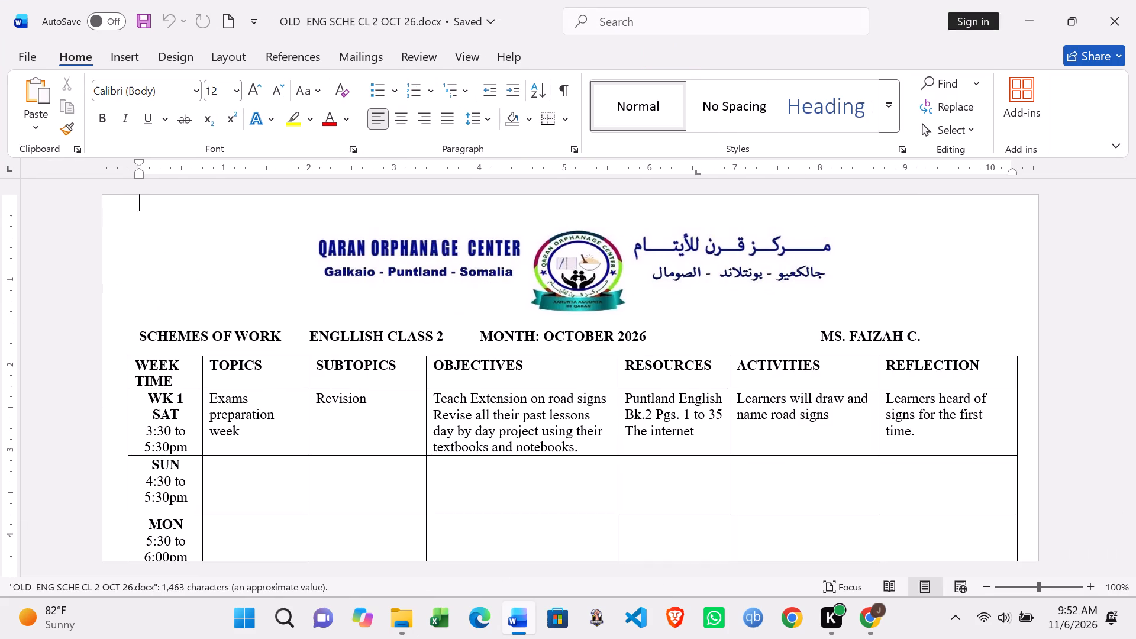
pyautogui.moveTo(1128, 226); pyautogui.dragTo(1135, 265)
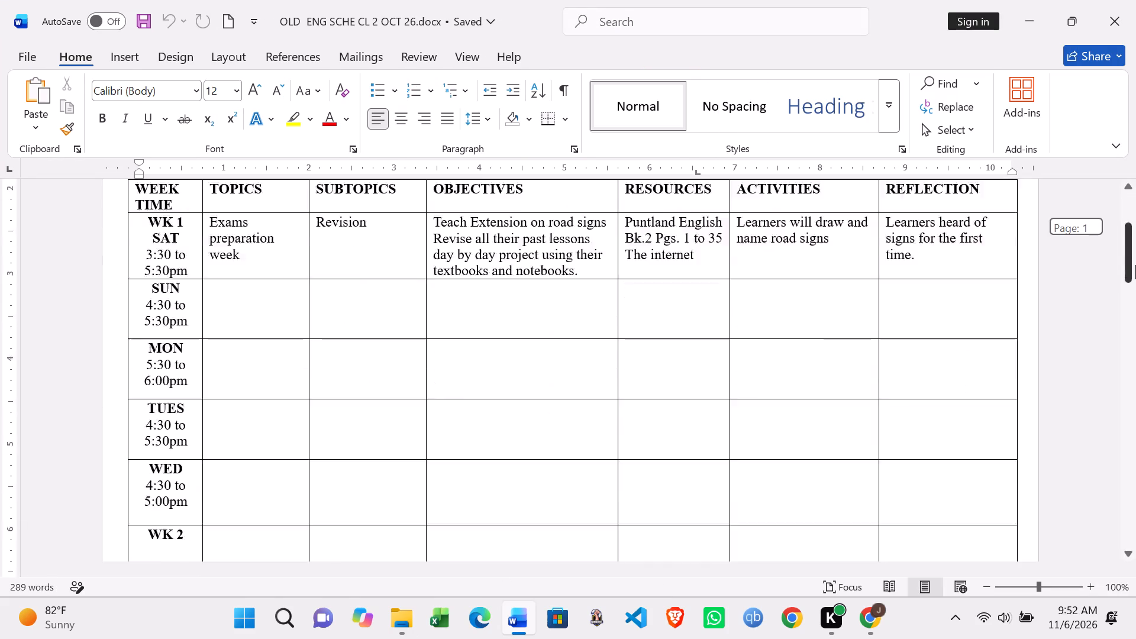
pyautogui.moveTo(1135, 265); pyautogui.dragTo(1135, 435)
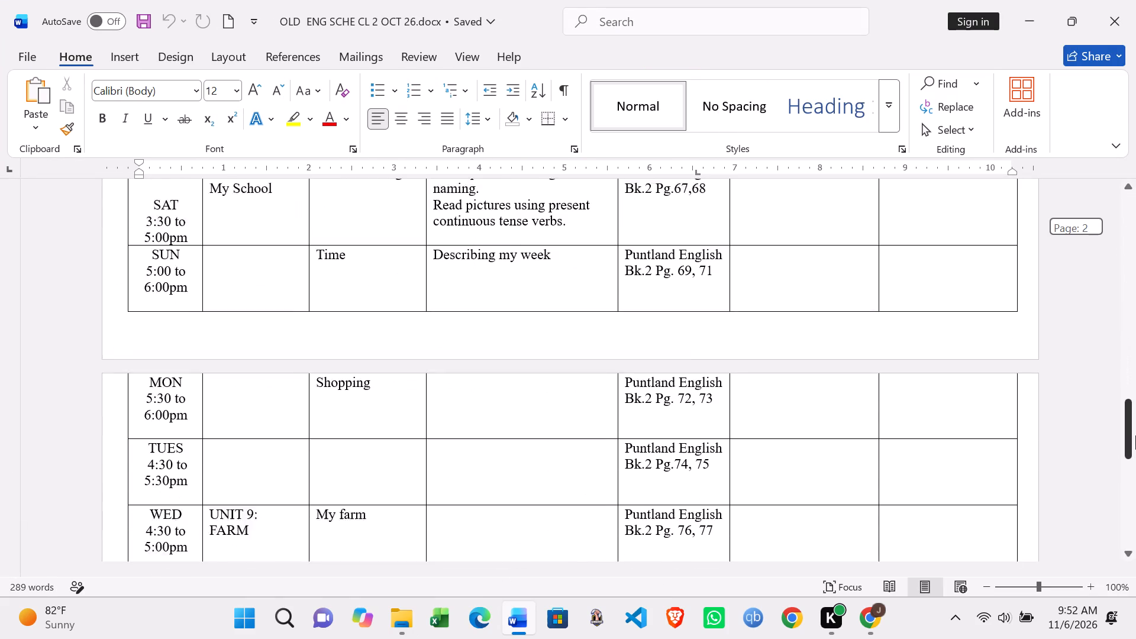
pyautogui.moveTo(1135, 435); pyautogui.dragTo(1135, 385)
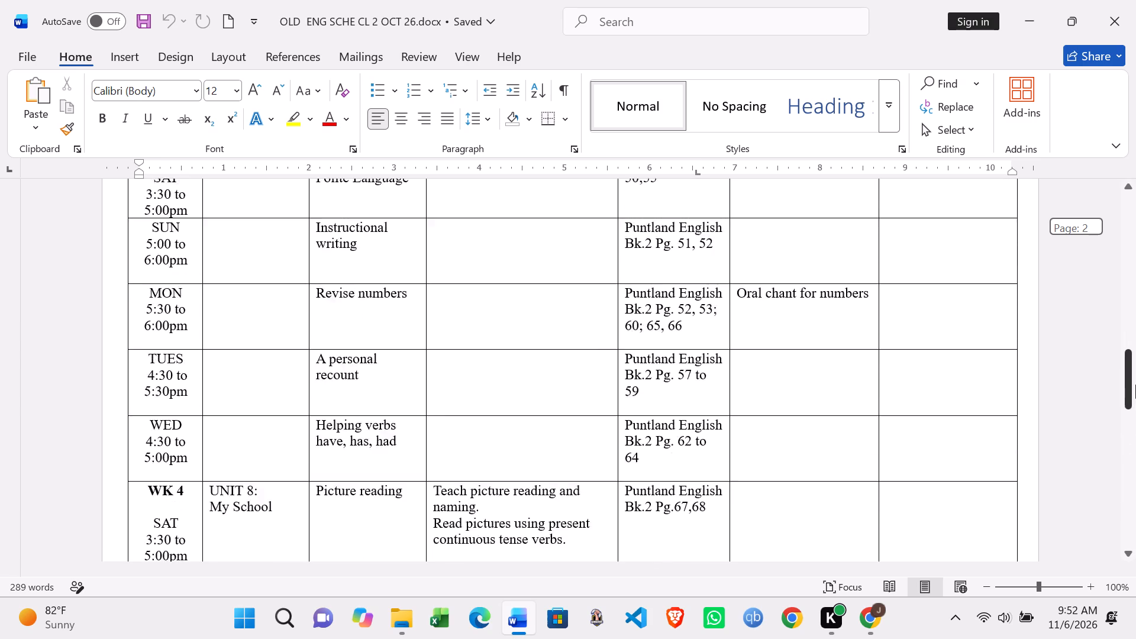
pyautogui.moveTo(1135, 385); pyautogui.dragTo(1120, 267)
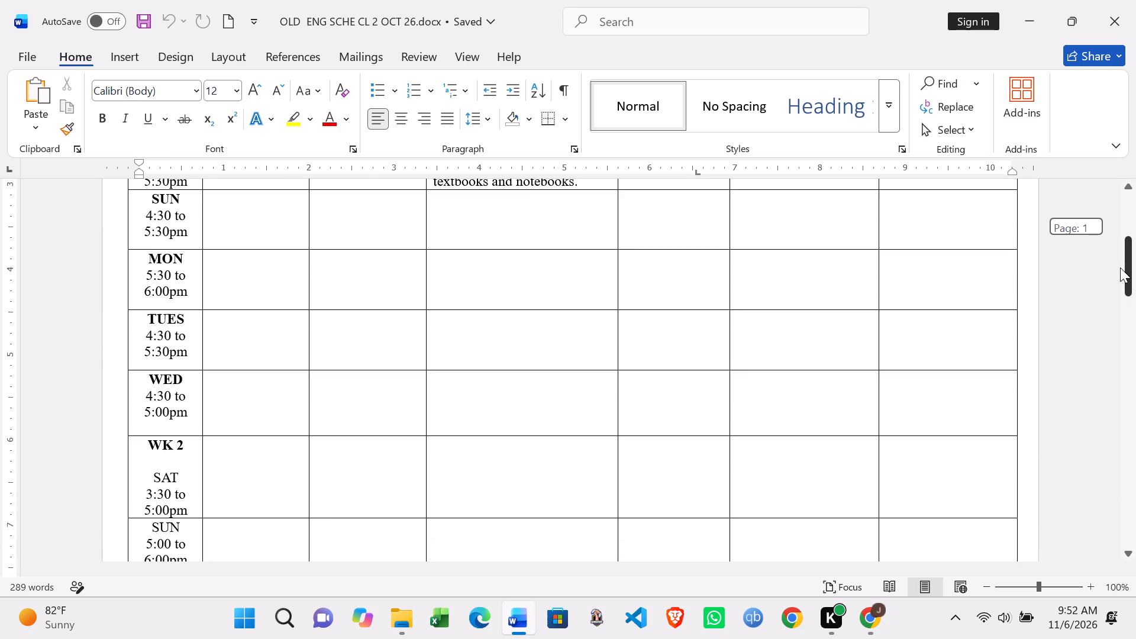
pyautogui.moveTo(1120, 267); pyautogui.dragTo(1118, 237)
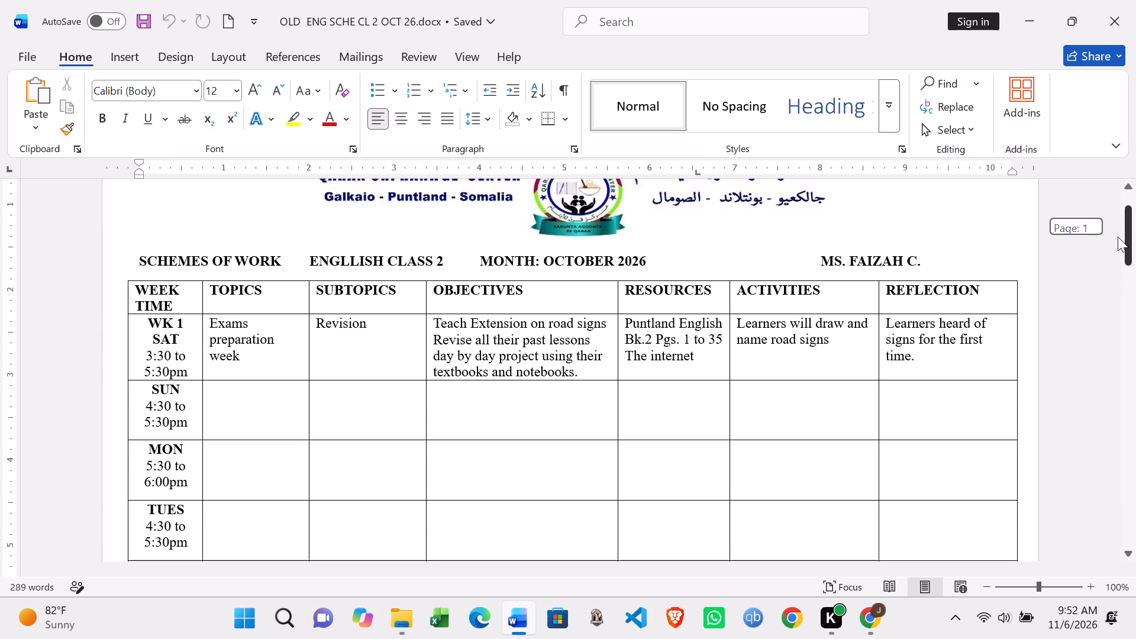
pyautogui.moveTo(1118, 237); pyautogui.dragTo(1118, 235)
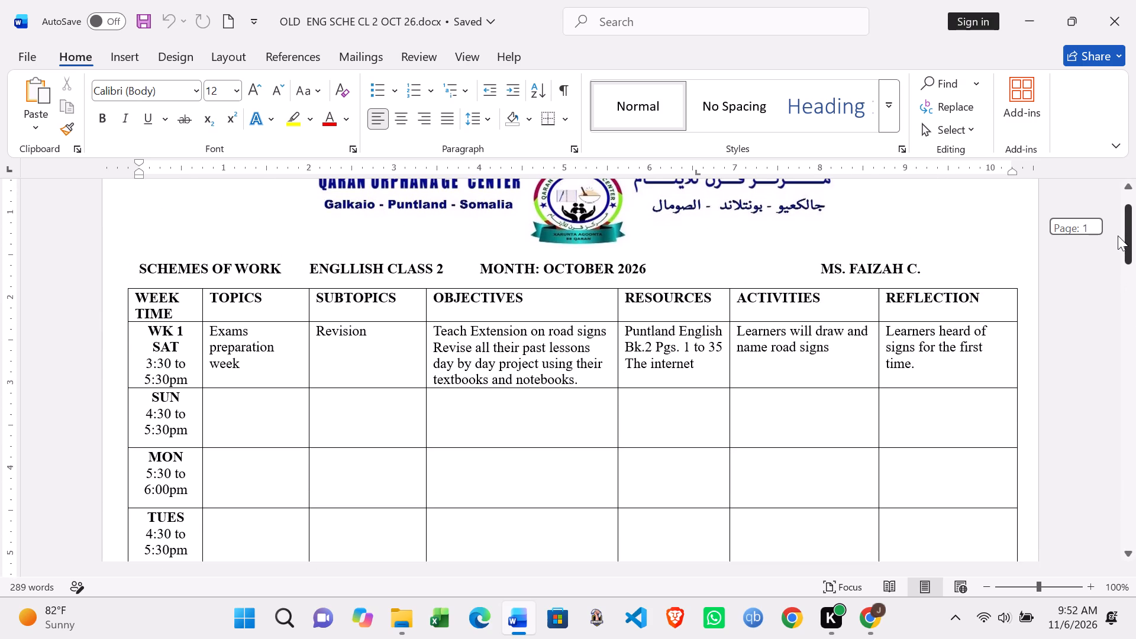
pyautogui.moveTo(1118, 235); pyautogui.dragTo(1118, 235)
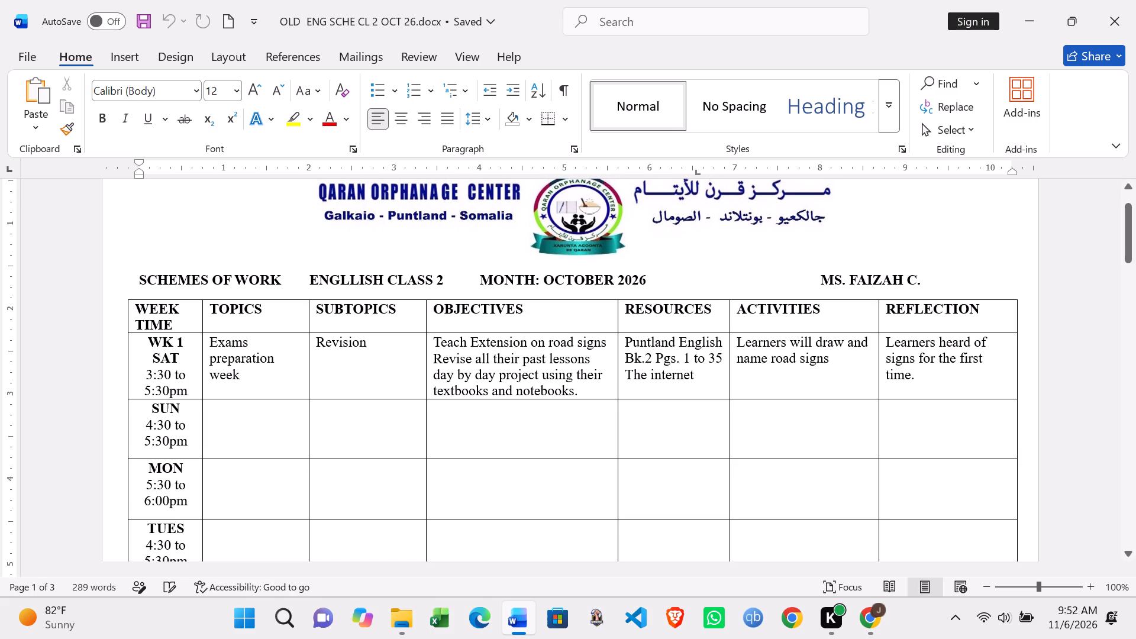
pyautogui.click(1118, 235)
# Recheck the week 1 to week 4 rows of the OLD Class 2 English scheme, save the document and close it.
pyautogui.moveTo(1135, 225); pyautogui.dragTo(1135, 240)
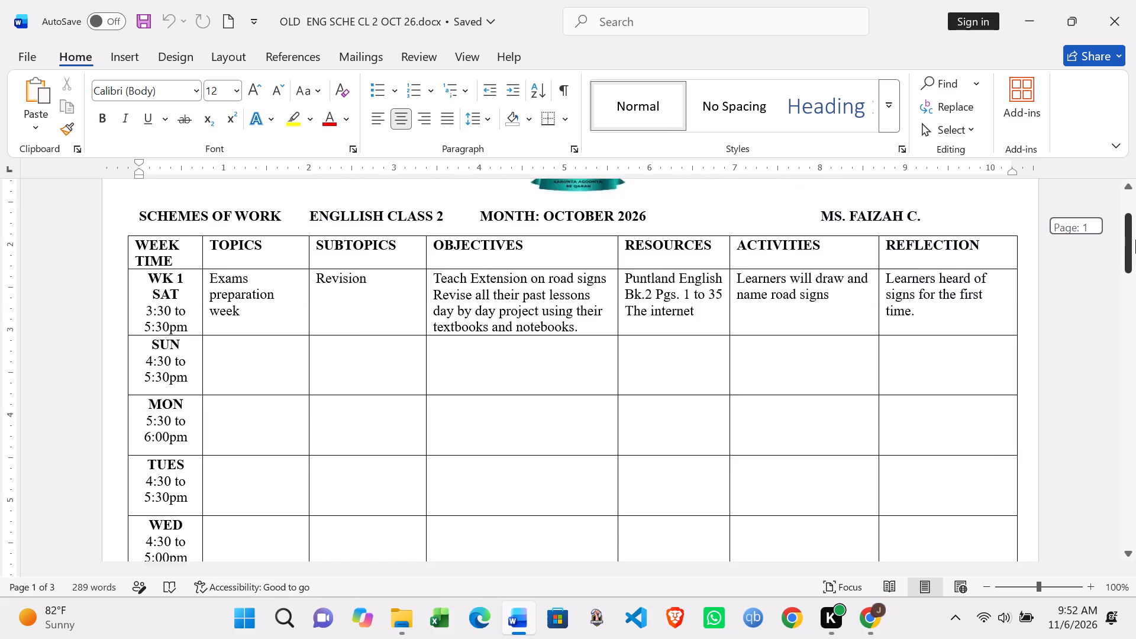
pyautogui.moveTo(1135, 240); pyautogui.dragTo(1135, 388)
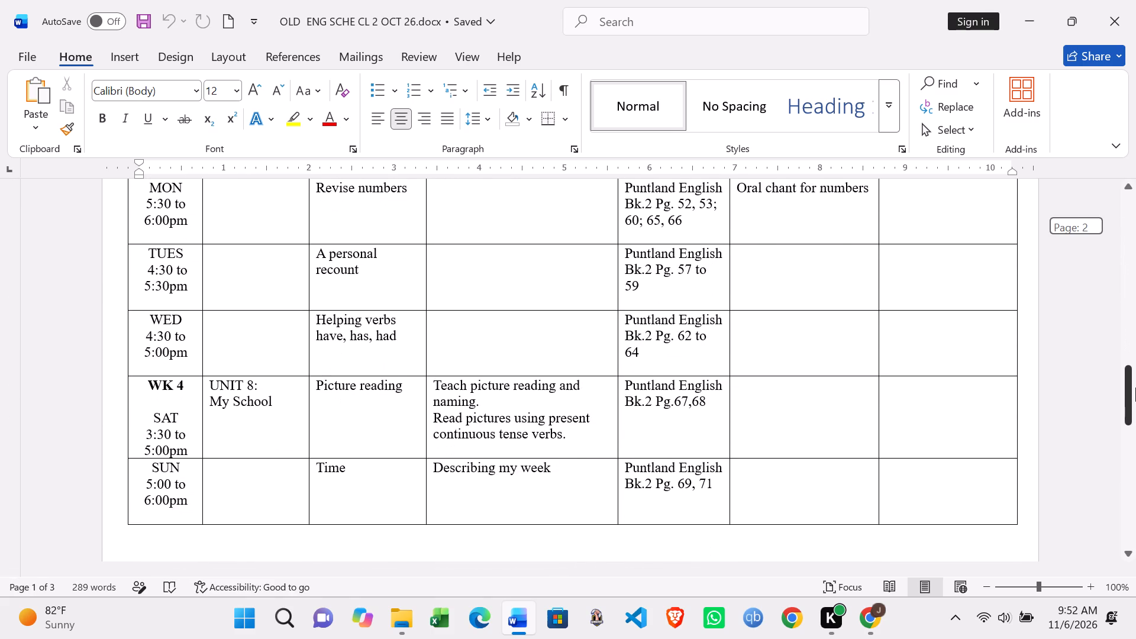
pyautogui.moveTo(1135, 388); pyautogui.dragTo(1129, 315)
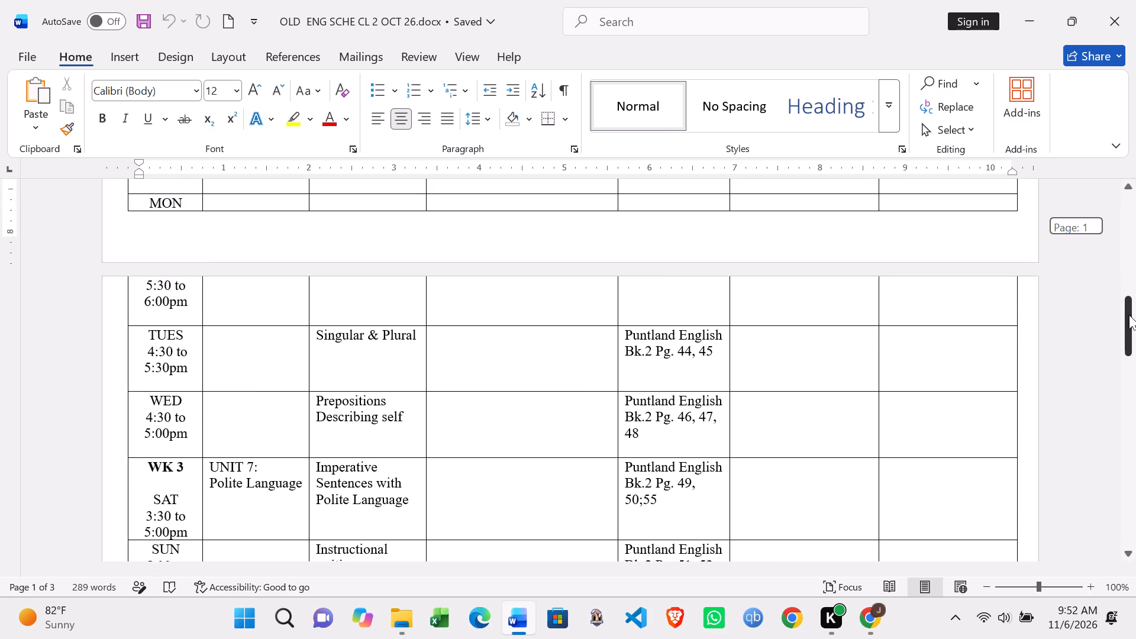
pyautogui.moveTo(1129, 315); pyautogui.dragTo(1127, 225)
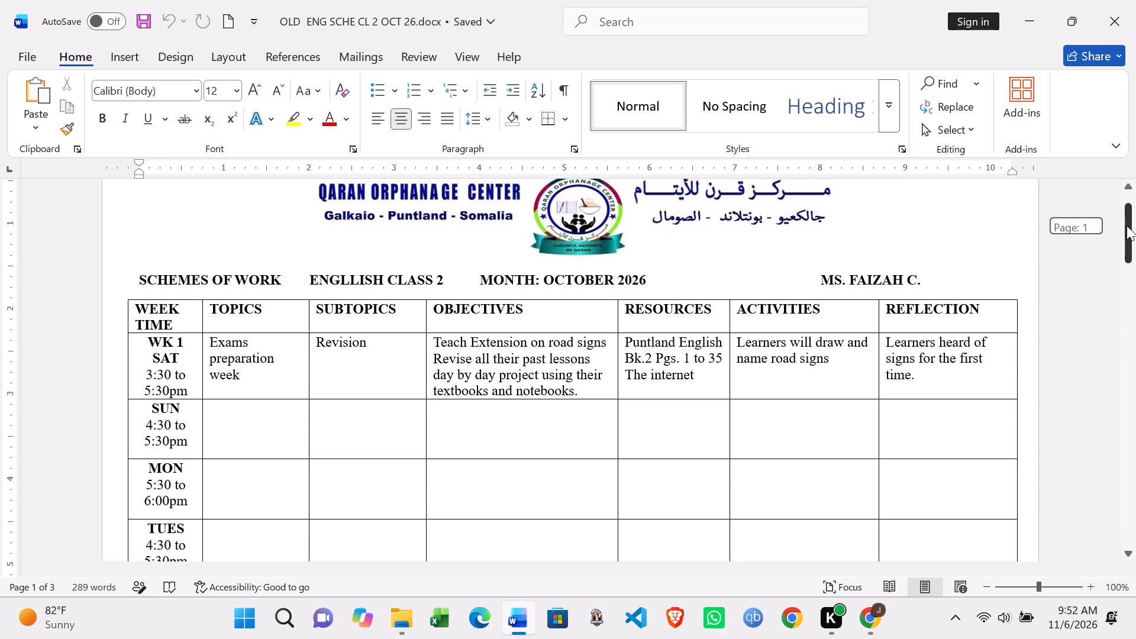
pyautogui.moveTo(1127, 225); pyautogui.dragTo(1131, 295)
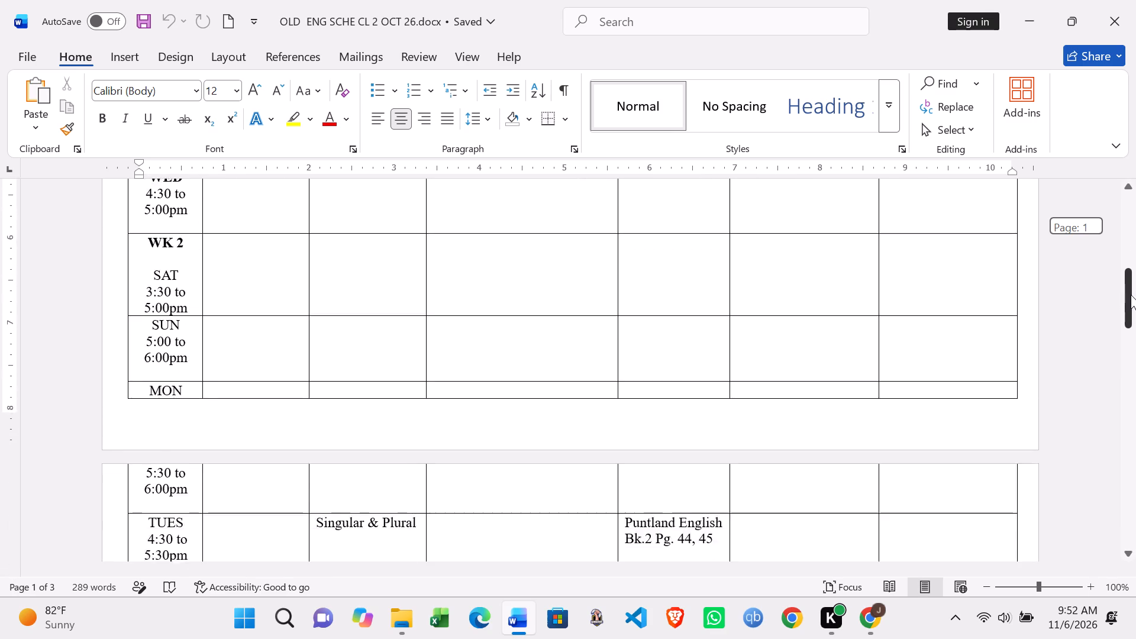
pyautogui.moveTo(1131, 295); pyautogui.dragTo(1135, 364)
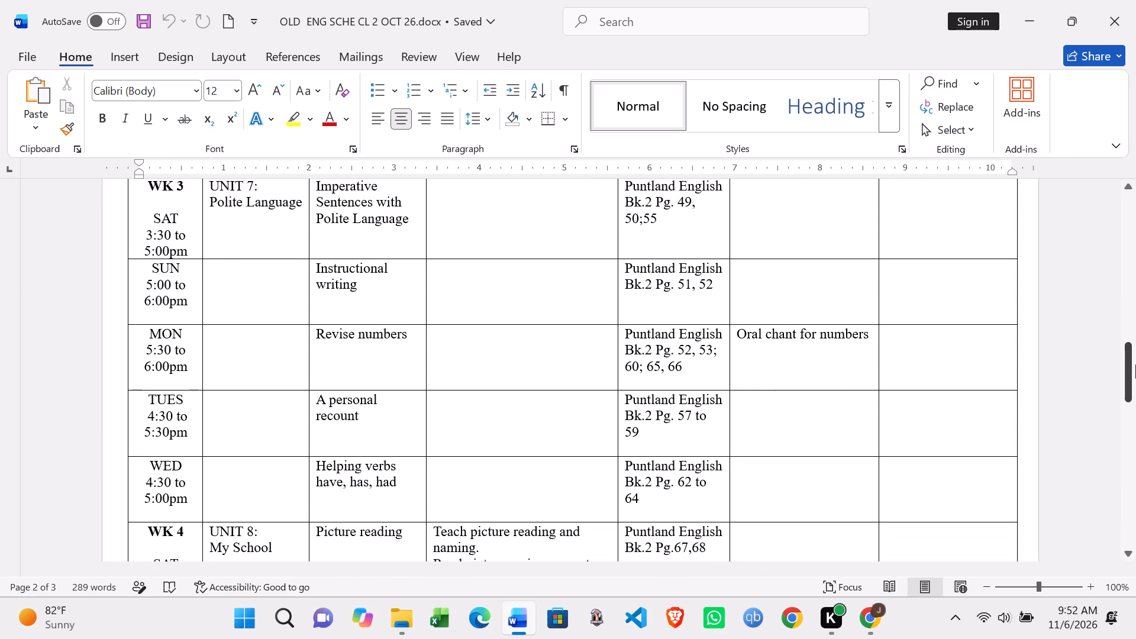
pyautogui.moveTo(1135, 364); pyautogui.dragTo(1134, 246)
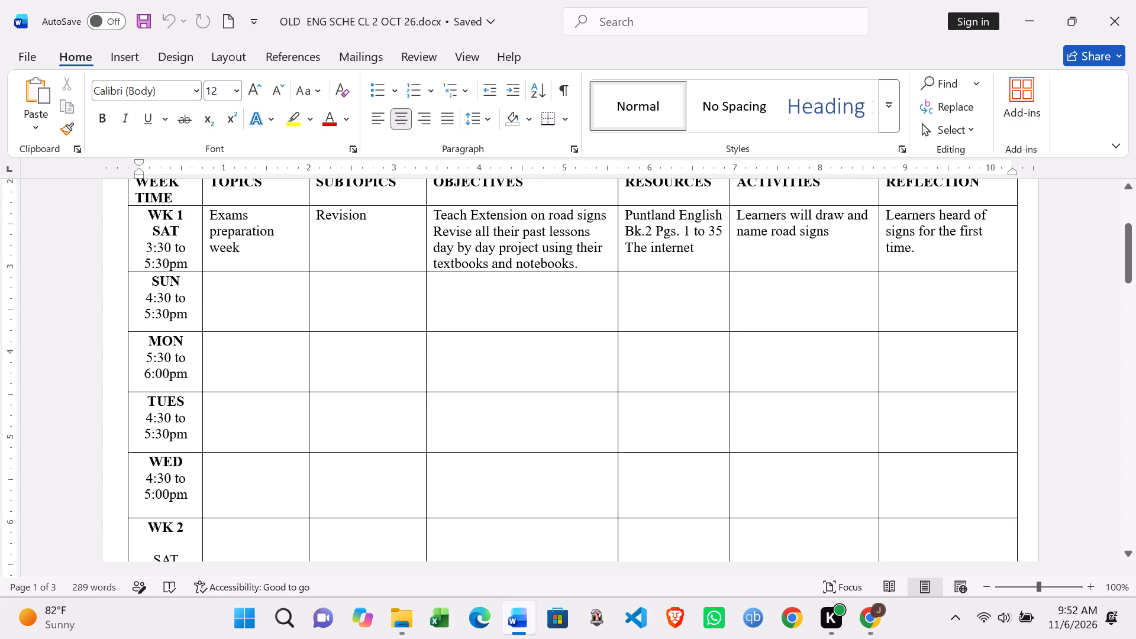
pyautogui.hscroll(-1, 505, 205)
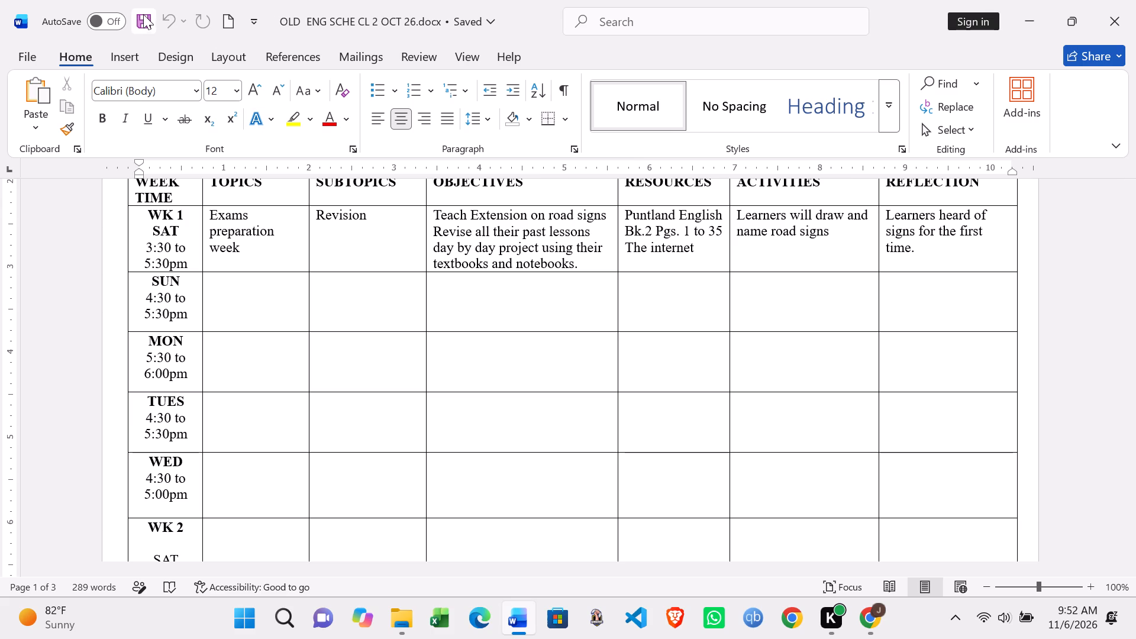
pyautogui.click(143, 18)
pyautogui.click(1111, 17)
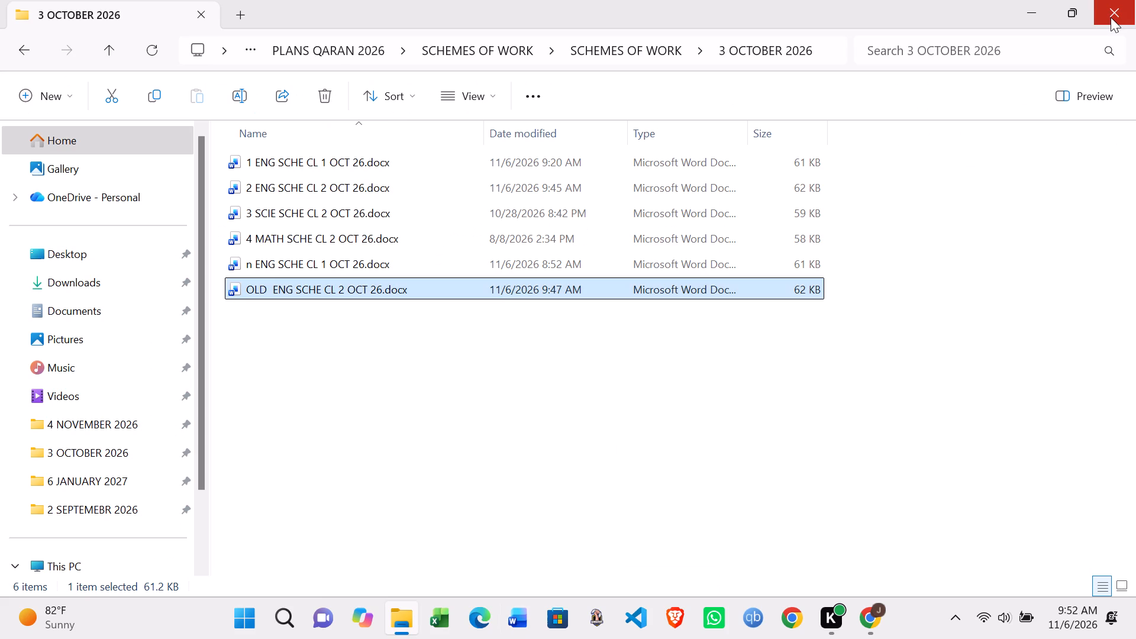
# Reopen "2 ENG SCHE CL 2 OCT 26.docx", check its week 3 and week 4 rows against the OLD version, and close it.
pyautogui.doubleClick(344, 195)
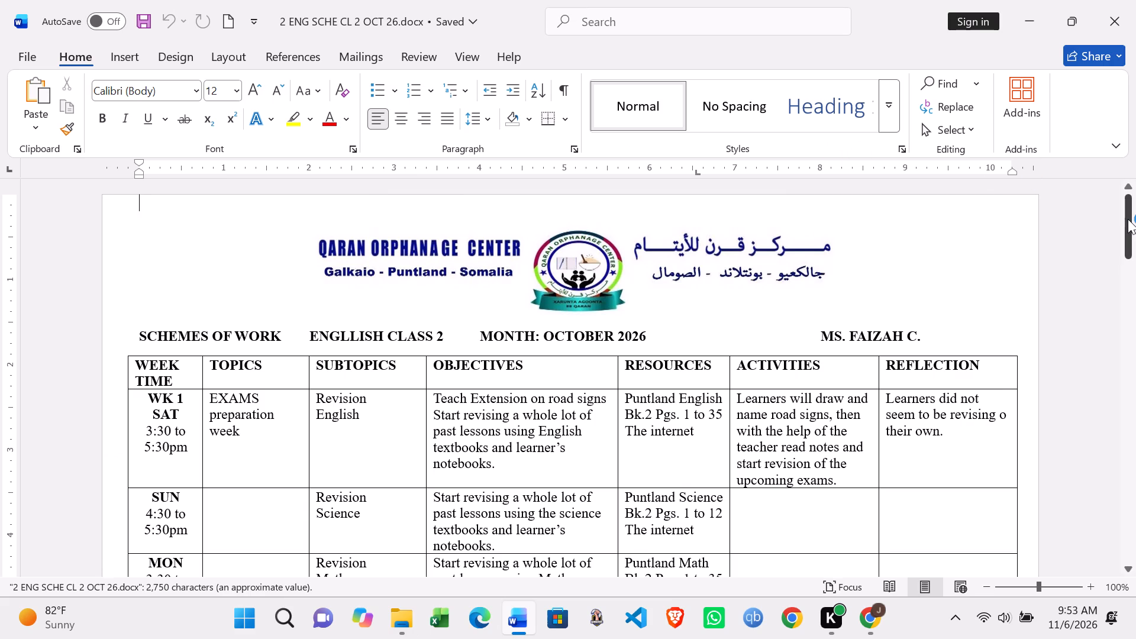
pyautogui.moveTo(1128, 220); pyautogui.dragTo(1135, 348)
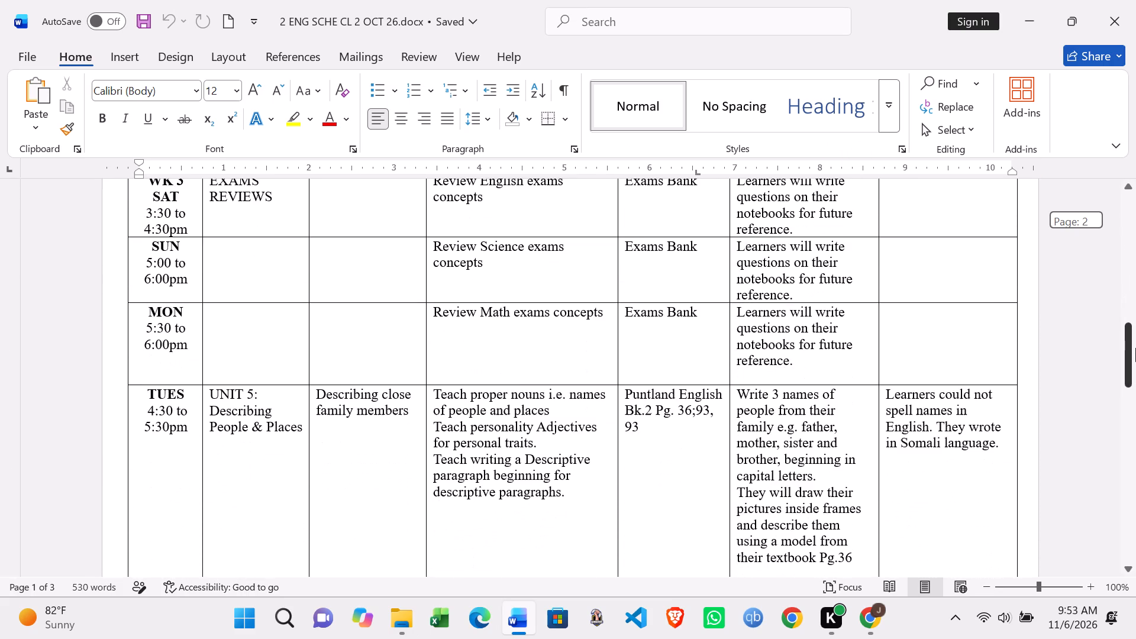
pyautogui.moveTo(1135, 348); pyautogui.dragTo(1135, 465)
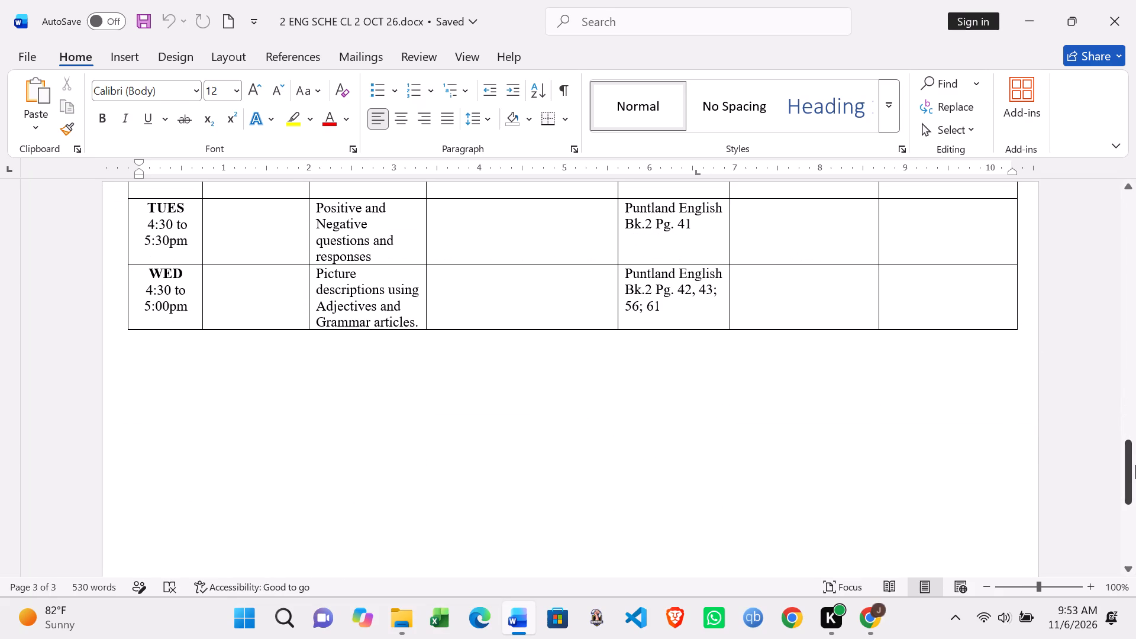
pyautogui.click(1110, 31)
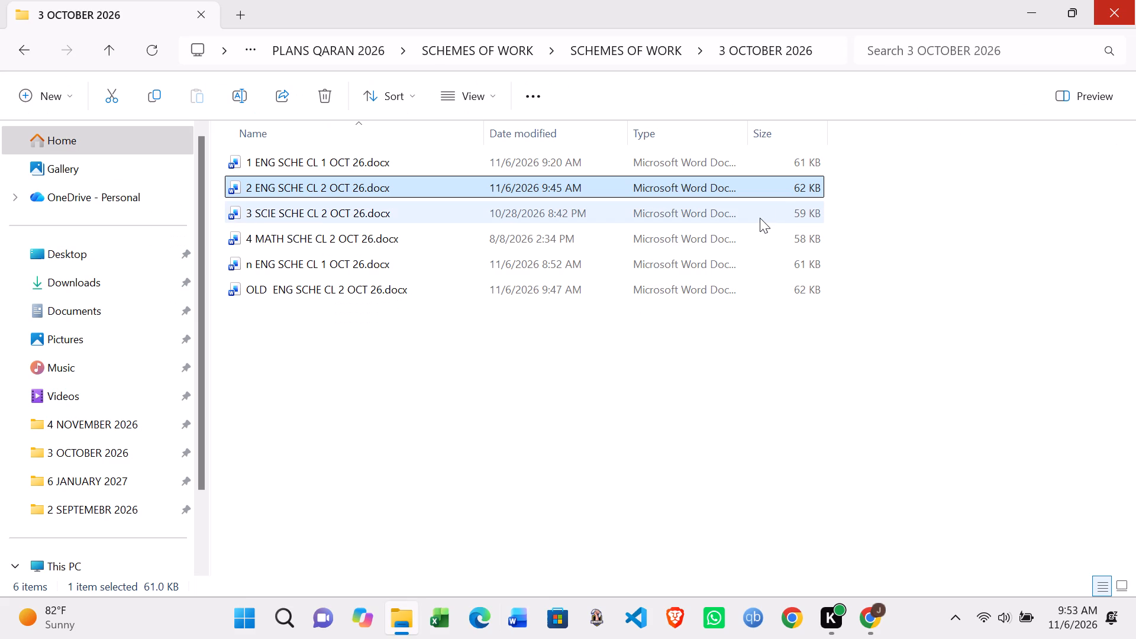
# Try to move "OLD ENG SCHE CL 2 OCT 26.docx" from the 3 OCTOBER 2026 folder into the 4 NOVEMBER 2026 folder.
pyautogui.click(436, 291)
pyautogui.rightClick(436, 291)
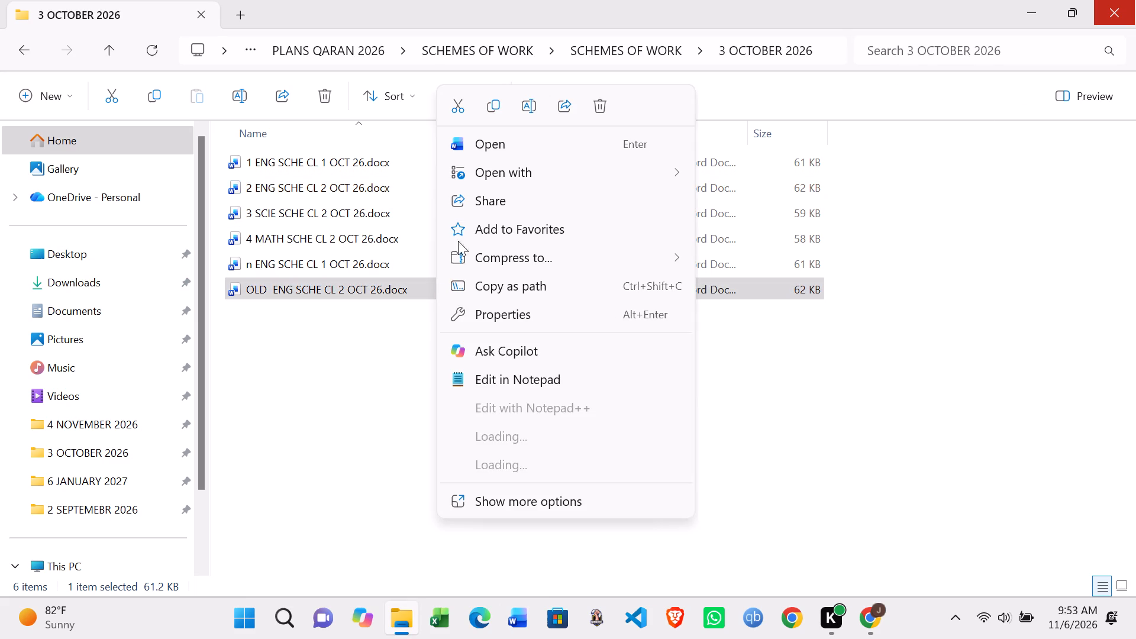
pyautogui.click(455, 105)
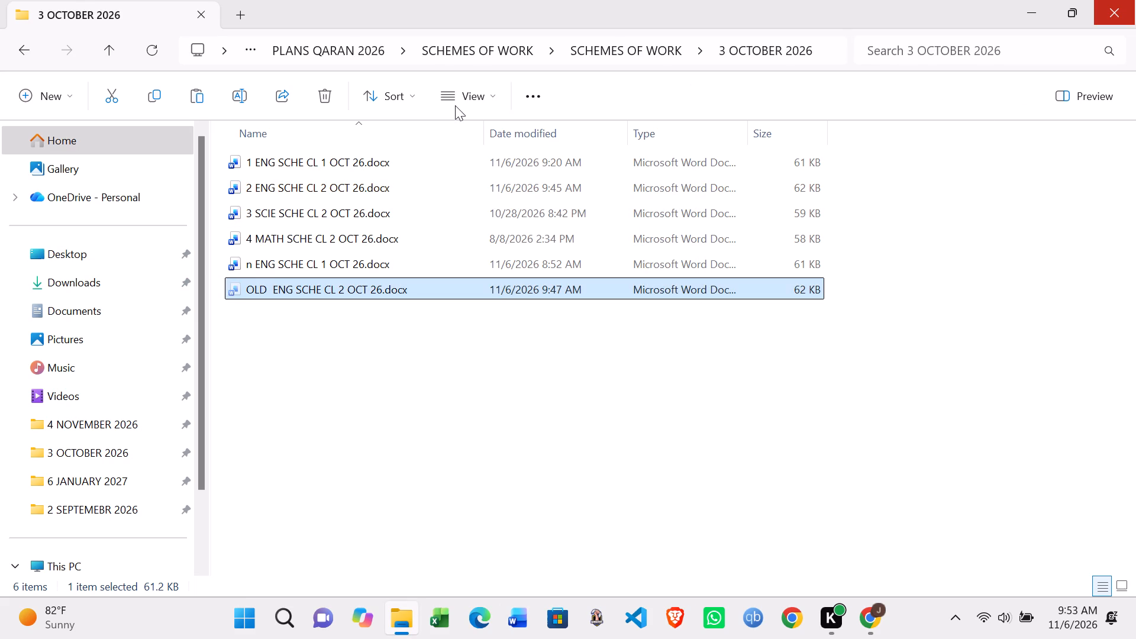
pyautogui.click(106, 49)
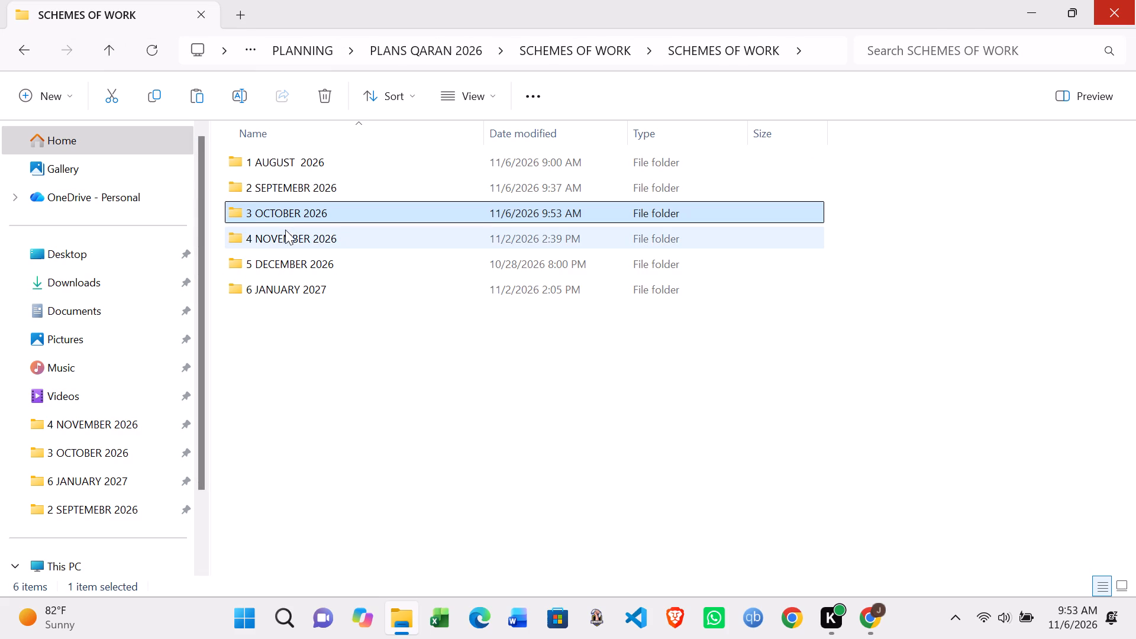
pyautogui.doubleClick(285, 237)
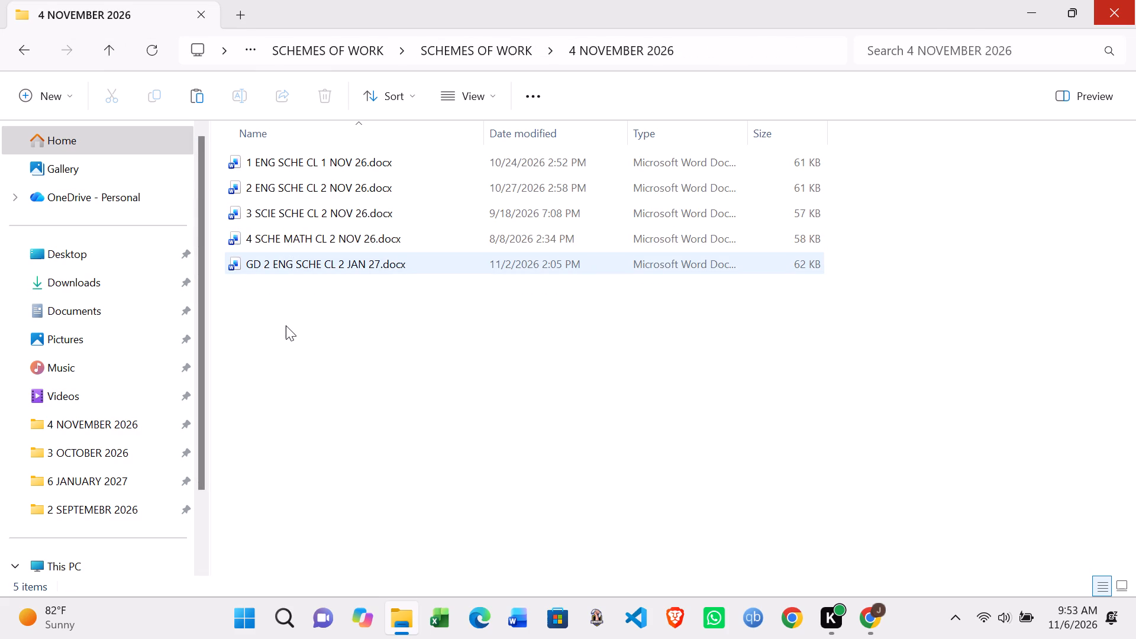
pyautogui.rightClick(286, 325)
pyautogui.rightClick(286, 325)
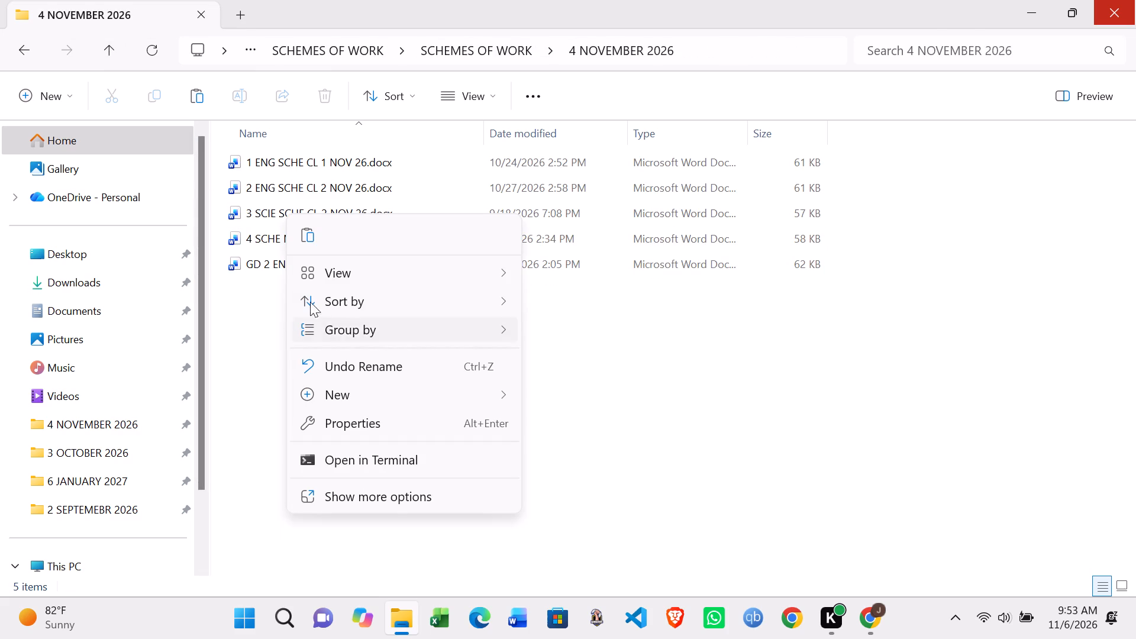
pyautogui.click(308, 241)
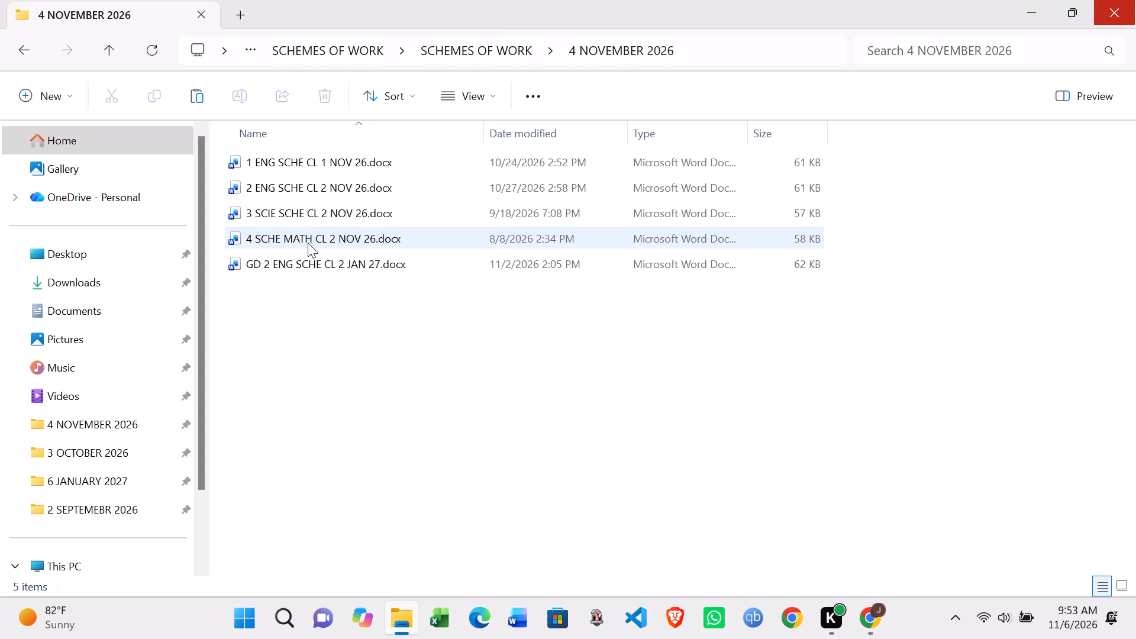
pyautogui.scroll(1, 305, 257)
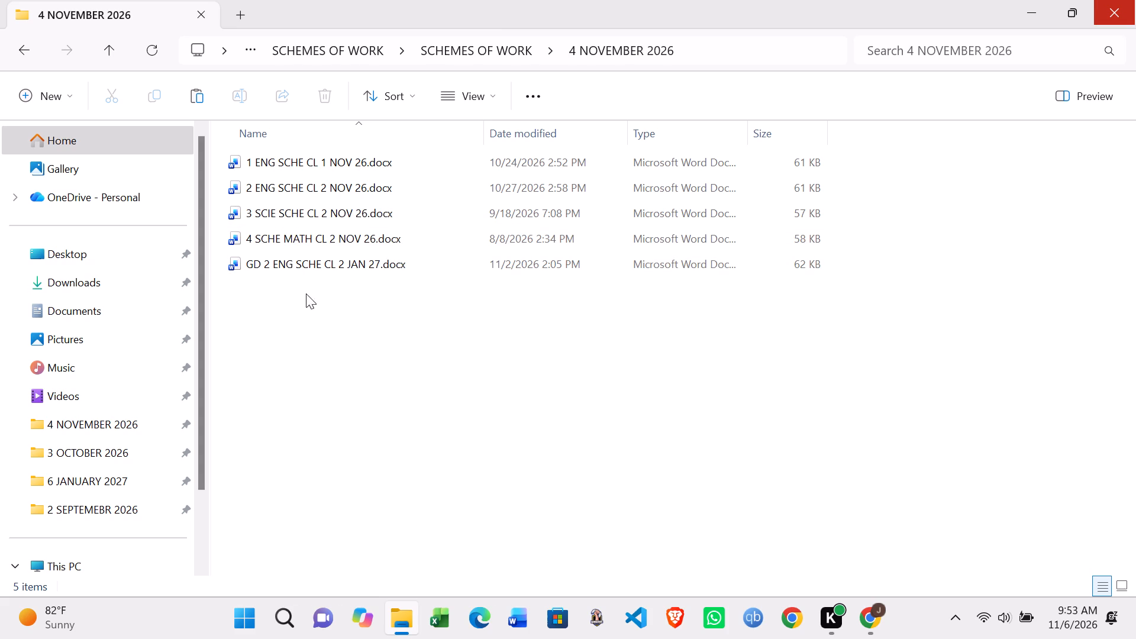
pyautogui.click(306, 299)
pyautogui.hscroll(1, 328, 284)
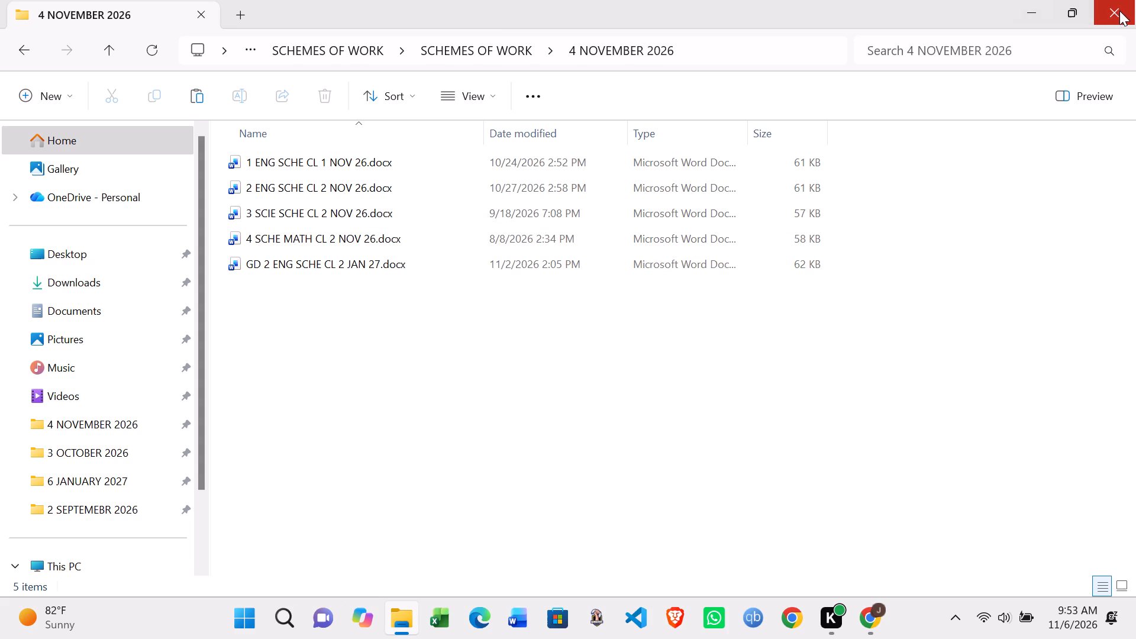
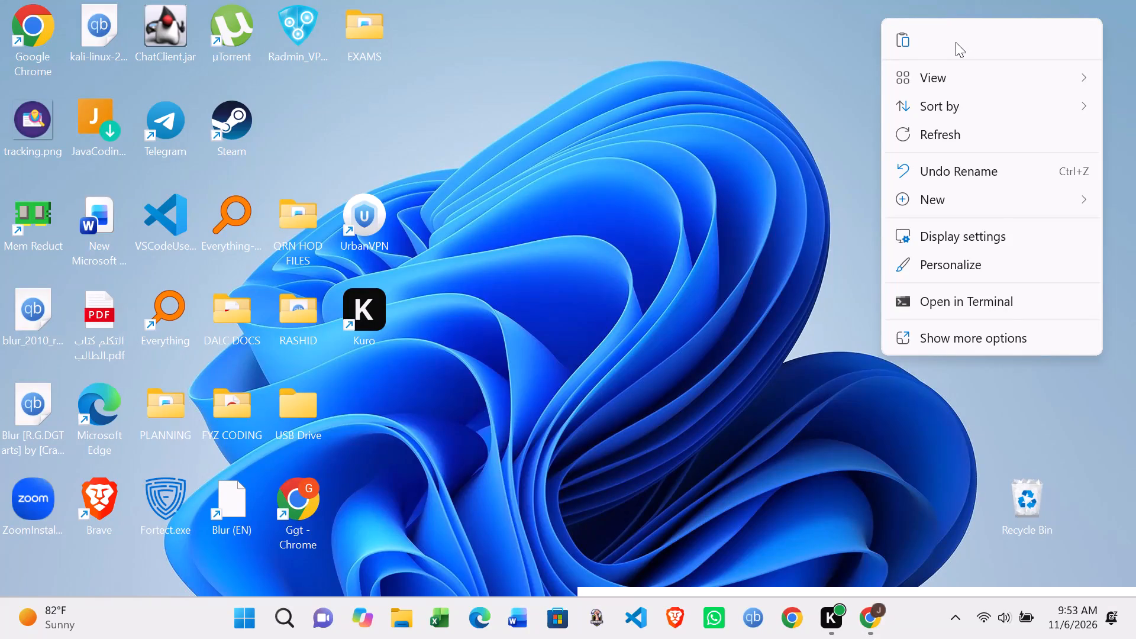
# Paste the cut "OLD ENG SCHE CL 2 OCT 26.docx" onto the desktop.
pyautogui.click(907, 38)
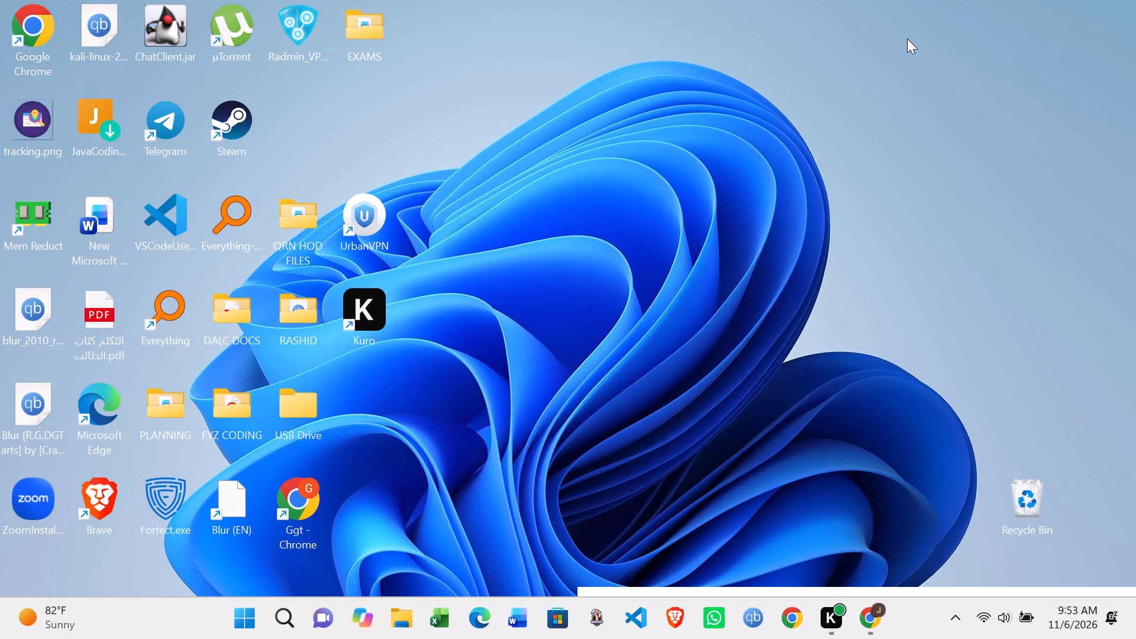
pyautogui.hscroll(-1, 848, 41)
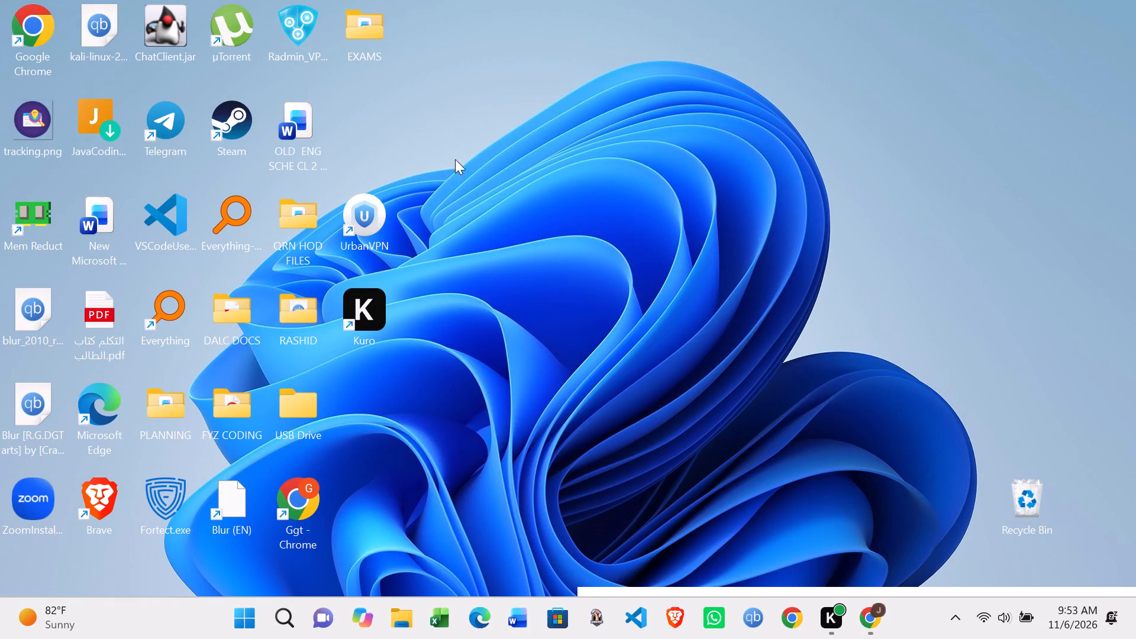
pyautogui.hscroll(-1, 455, 159)
pyautogui.hscroll(-1, 314, 112)
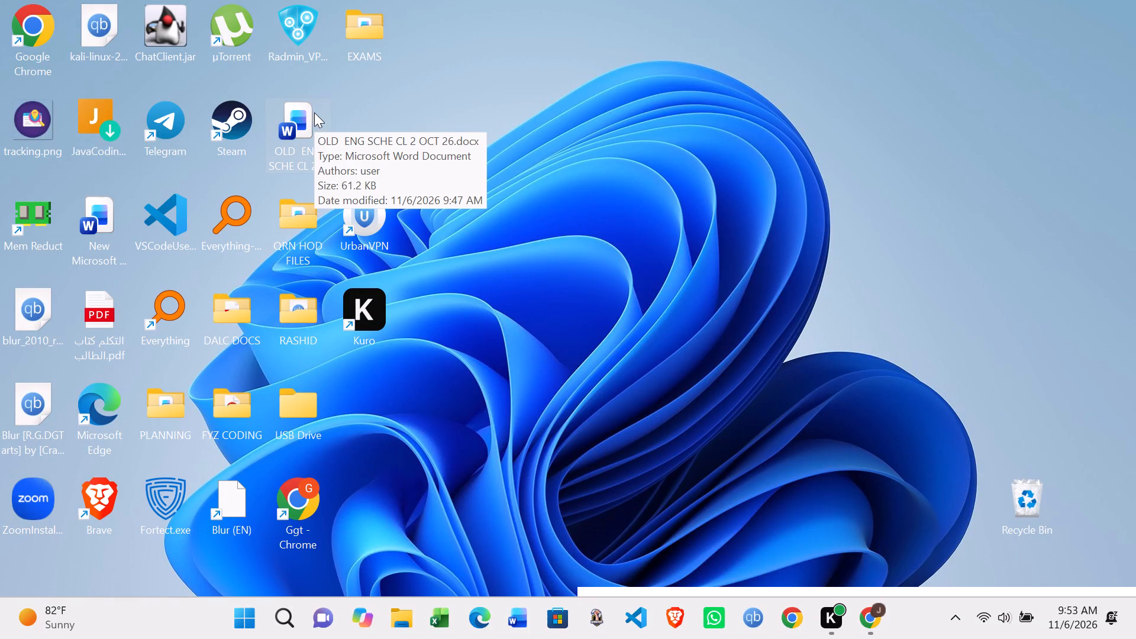
pyautogui.hscroll(-1, 314, 112)
# Open a File Explorer window at Desktop > USB Drive > QARAAN DOCS > PLANNING > PLANS QARAN 2026 > SCHEMES OF WORK > SCHEMES OF WORK.
pyautogui.rightClick(302, 131)
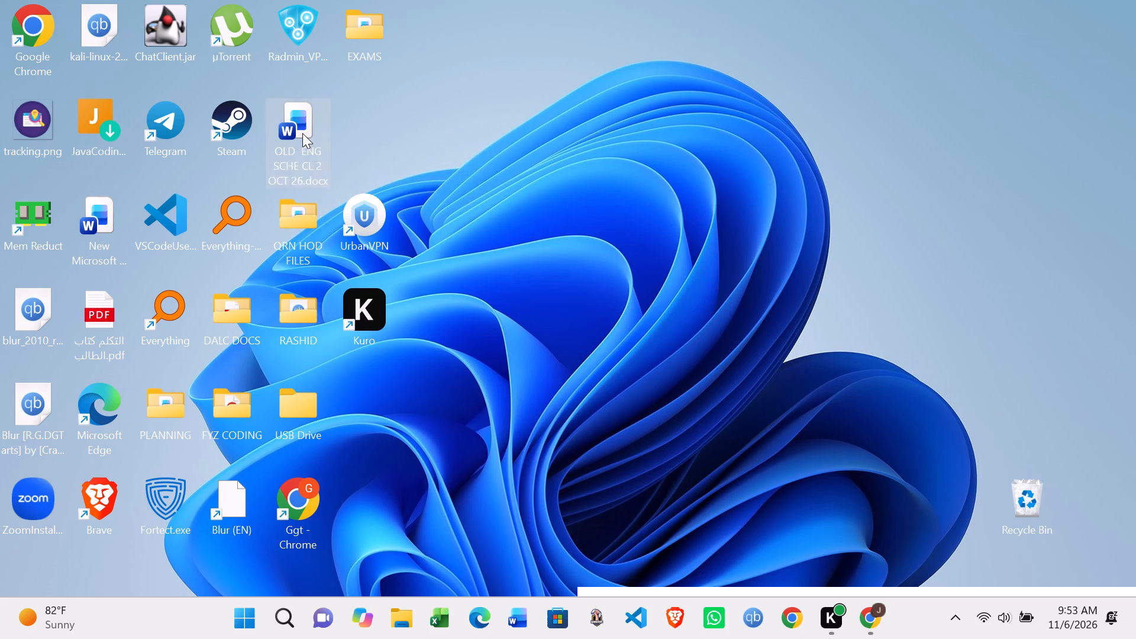
pyautogui.click(502, 78)
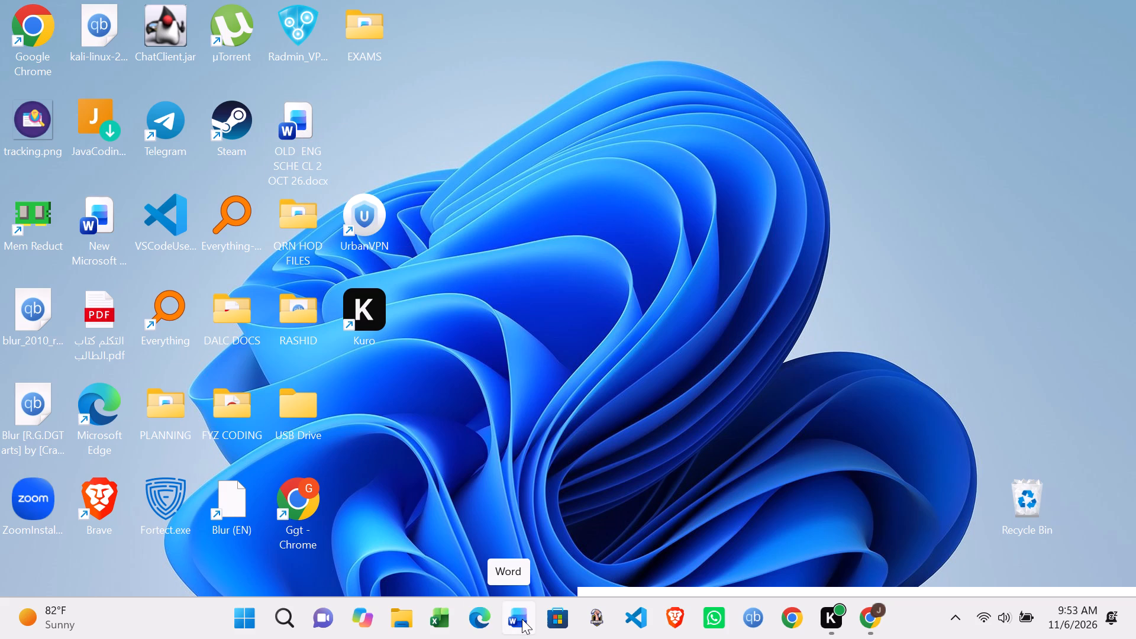
pyautogui.doubleClick(393, 624)
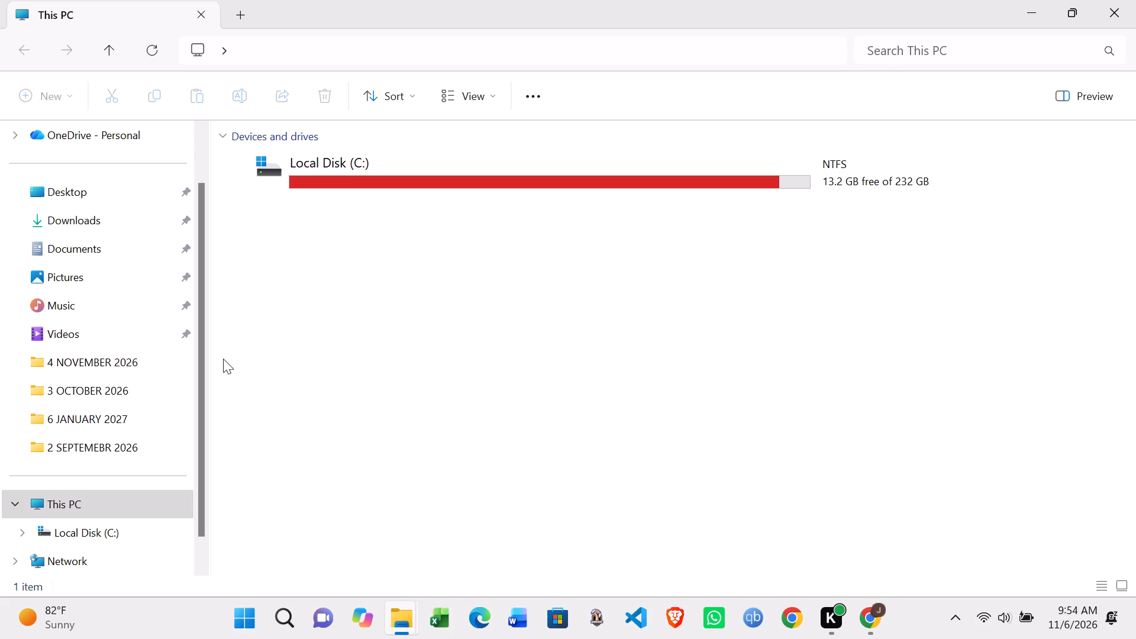
pyautogui.doubleClick(80, 189)
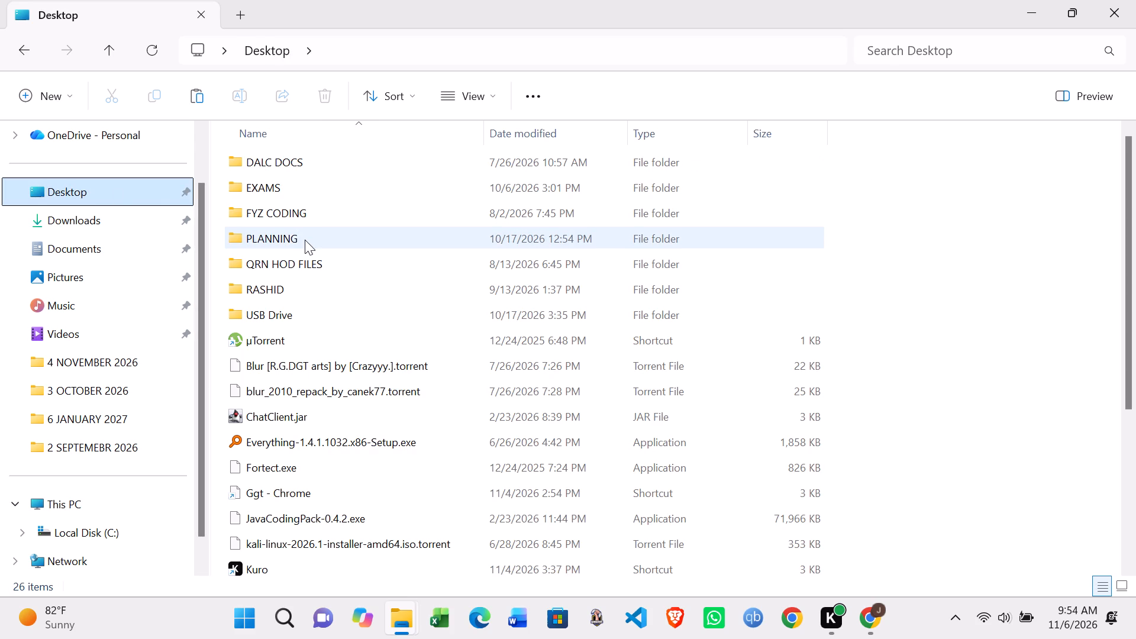
pyautogui.doubleClick(282, 313)
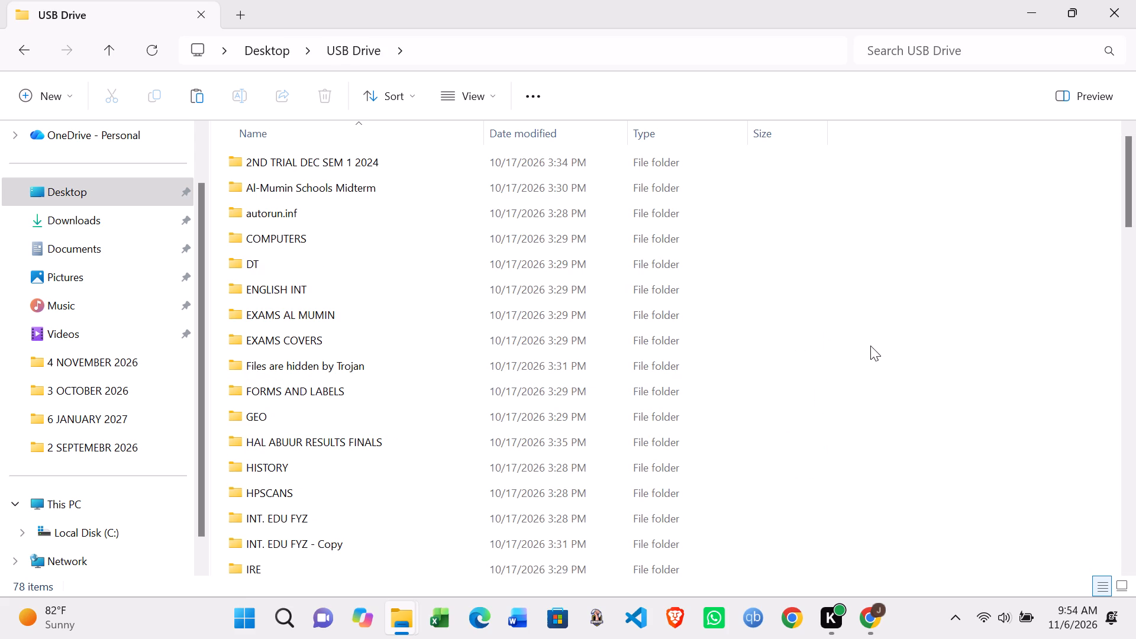
pyautogui.moveTo(1131, 197); pyautogui.dragTo(1135, 227)
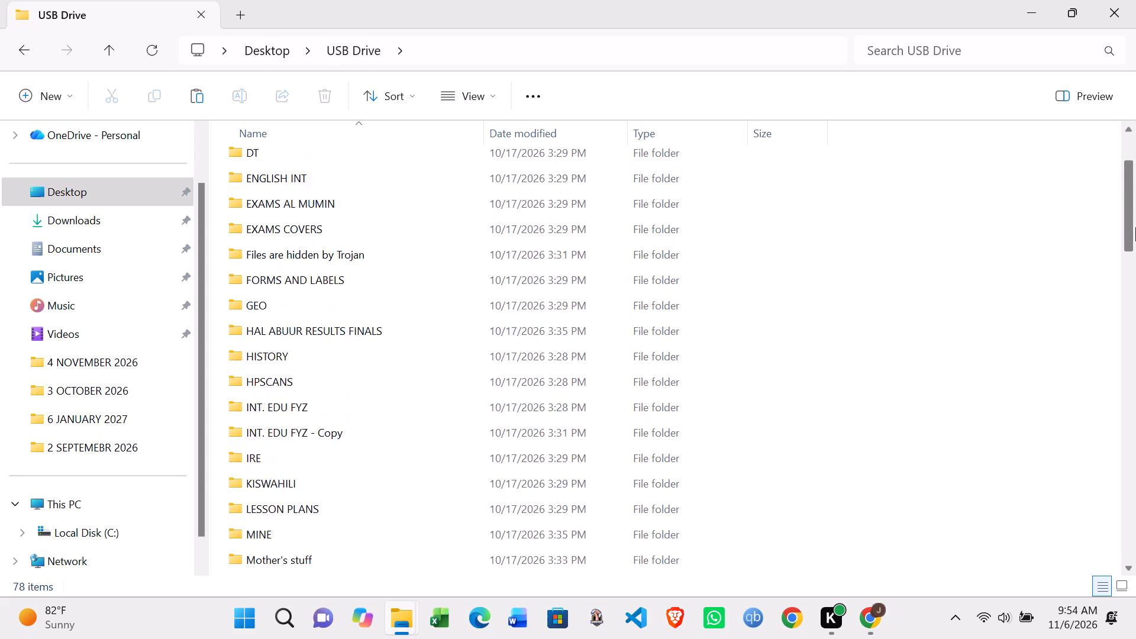
pyautogui.moveTo(1135, 227); pyautogui.dragTo(1135, 283)
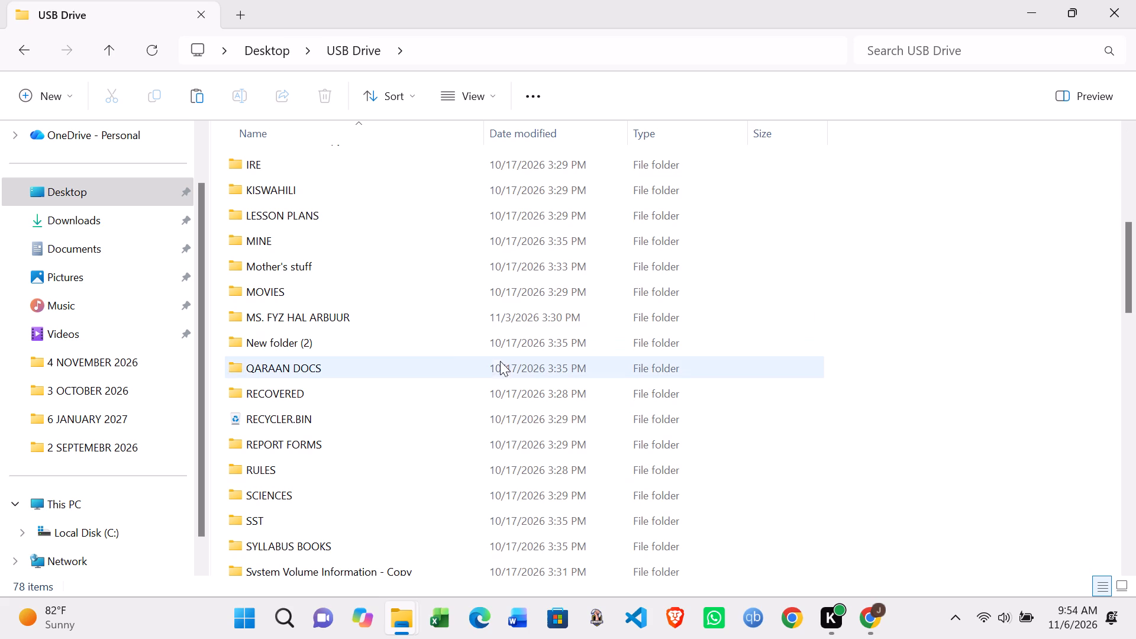
pyautogui.click(446, 361)
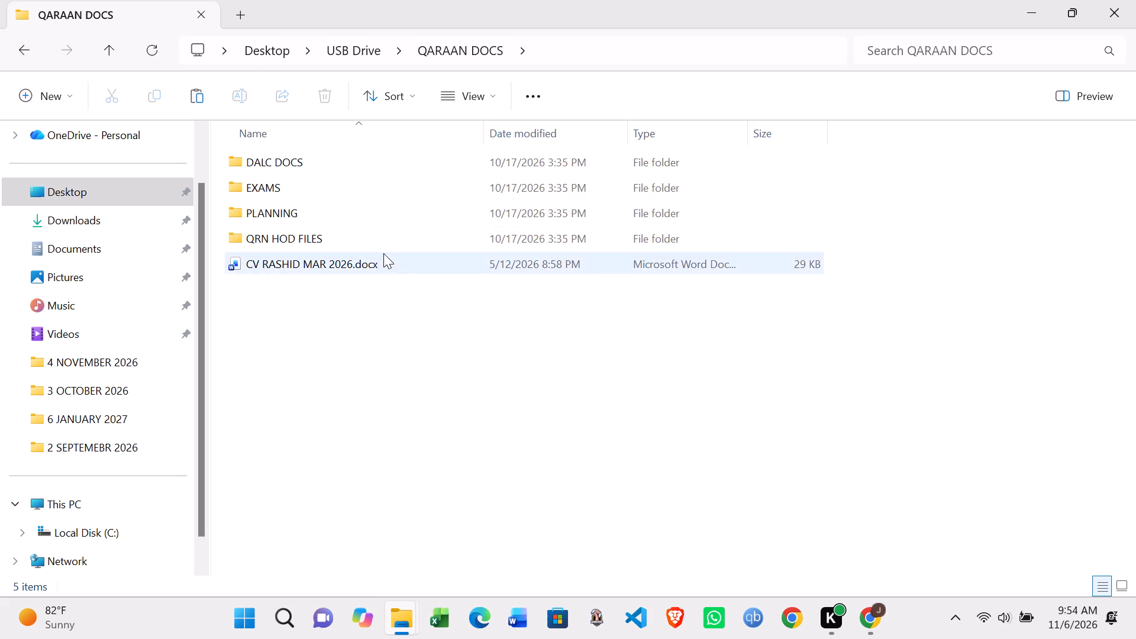
pyautogui.doubleClick(350, 208)
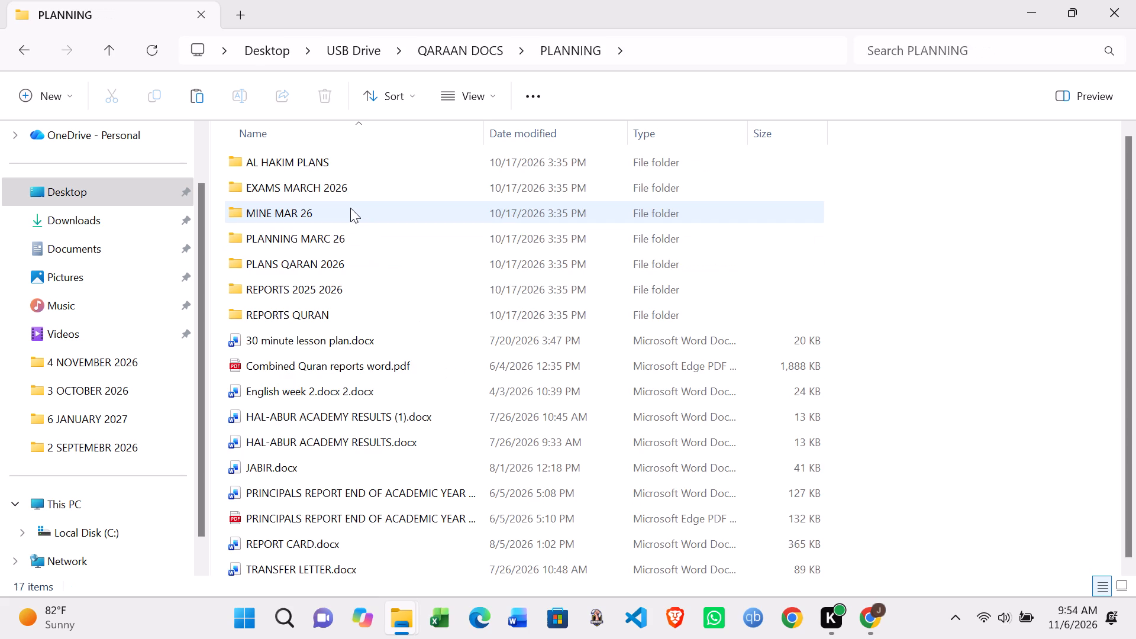
pyautogui.doubleClick(348, 262)
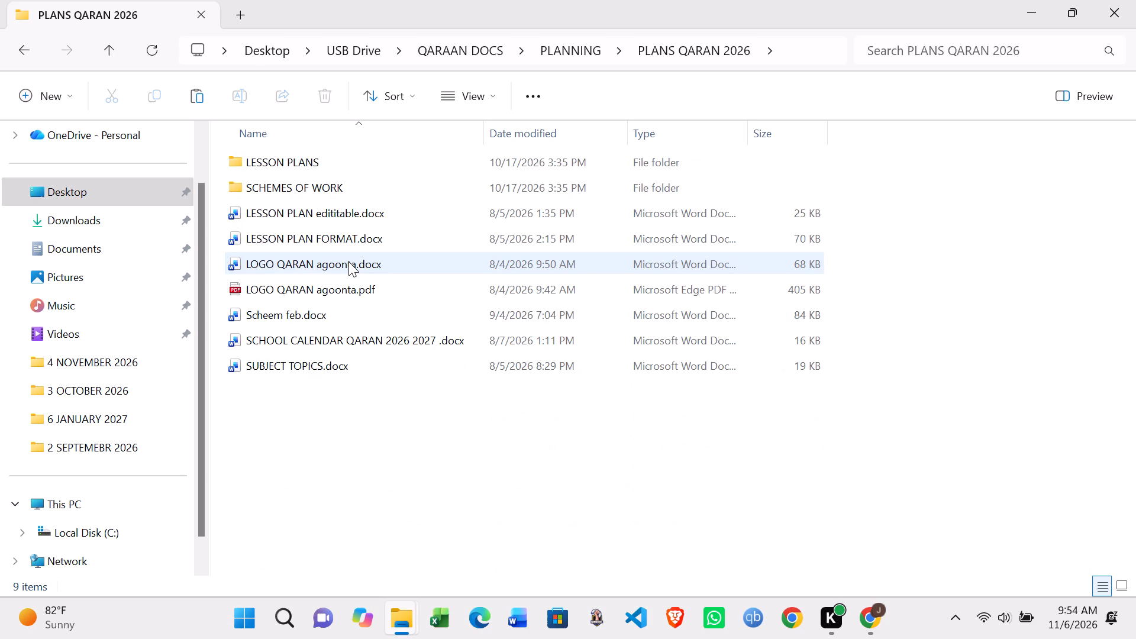
pyautogui.doubleClick(339, 183)
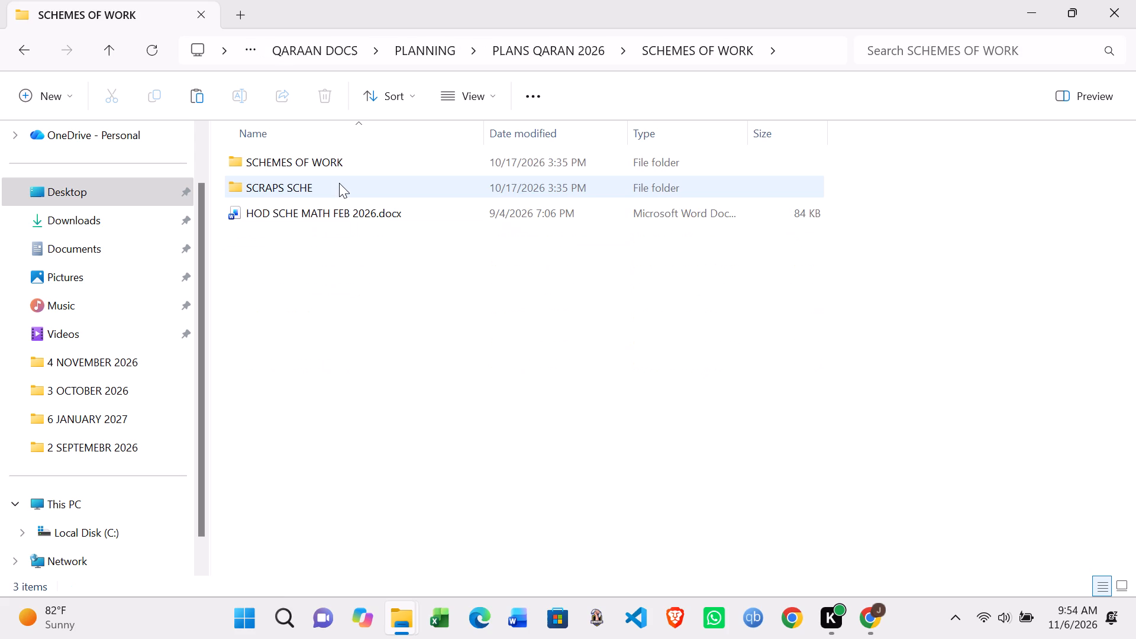
pyautogui.doubleClick(338, 155)
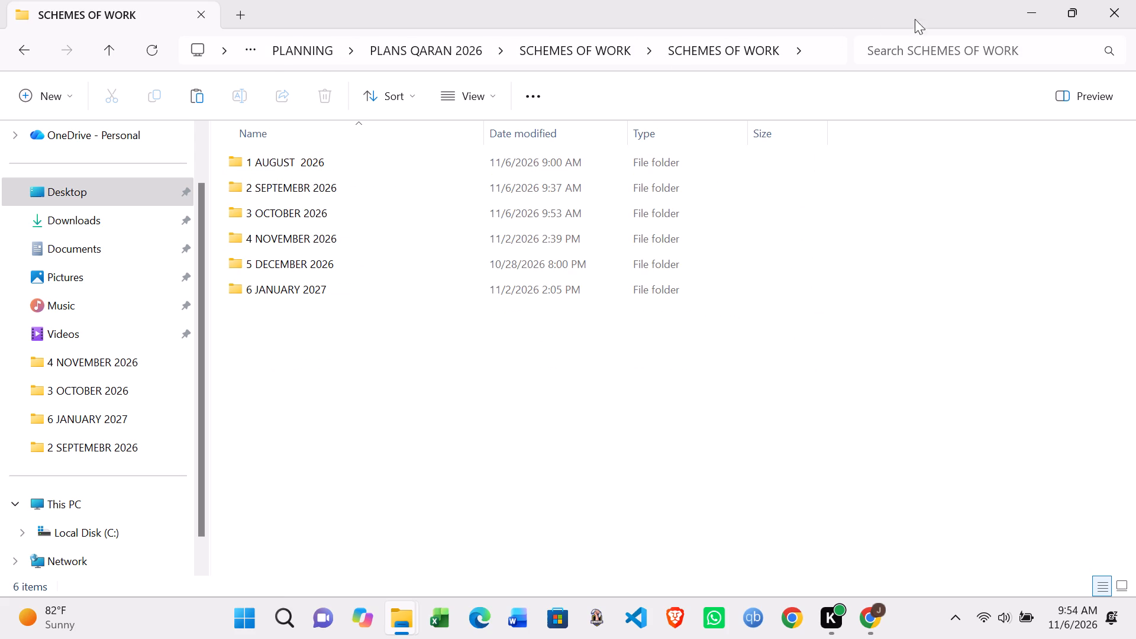
# Minimize the SCHEMES OF WORK folder window to get back to the file on the desktop.
pyautogui.click(1076, 10)
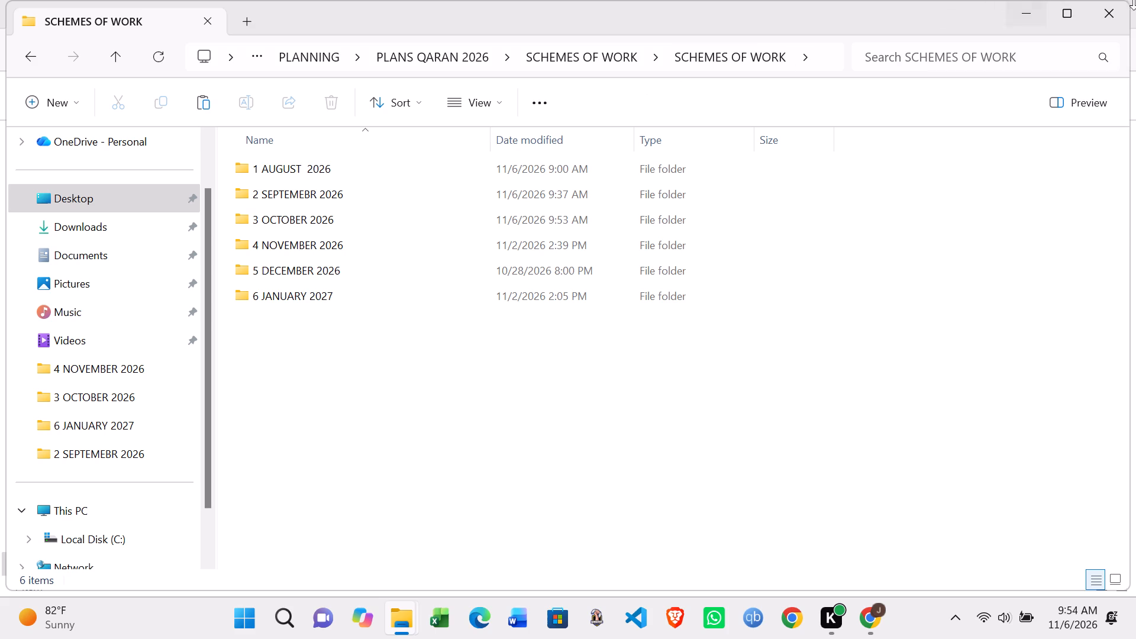
pyautogui.click(1066, 17)
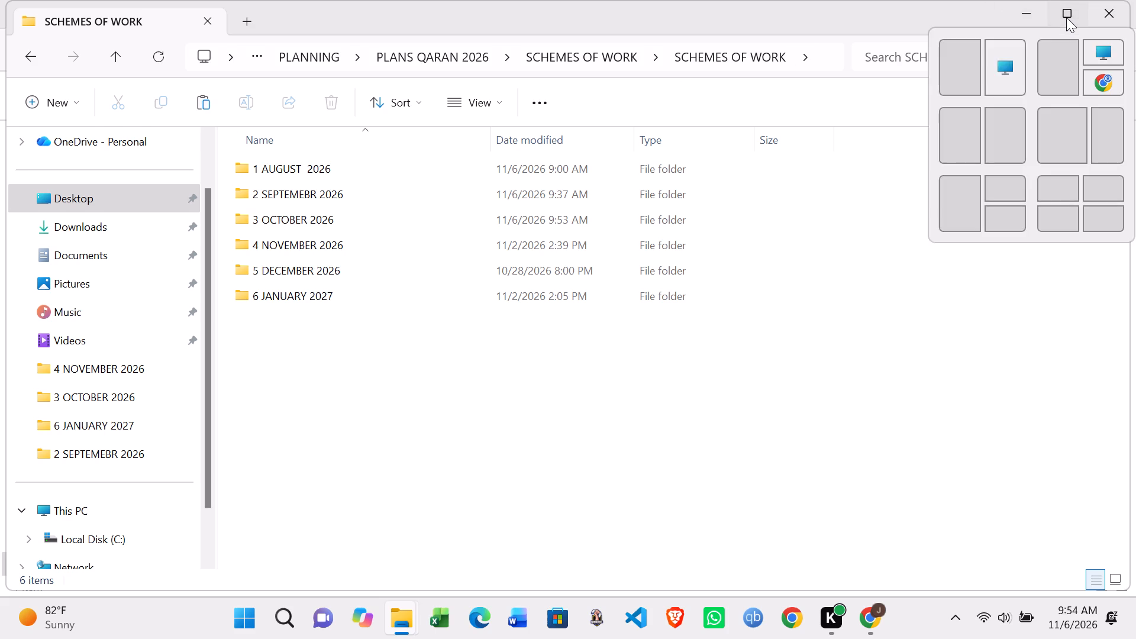
pyautogui.click(1027, 7)
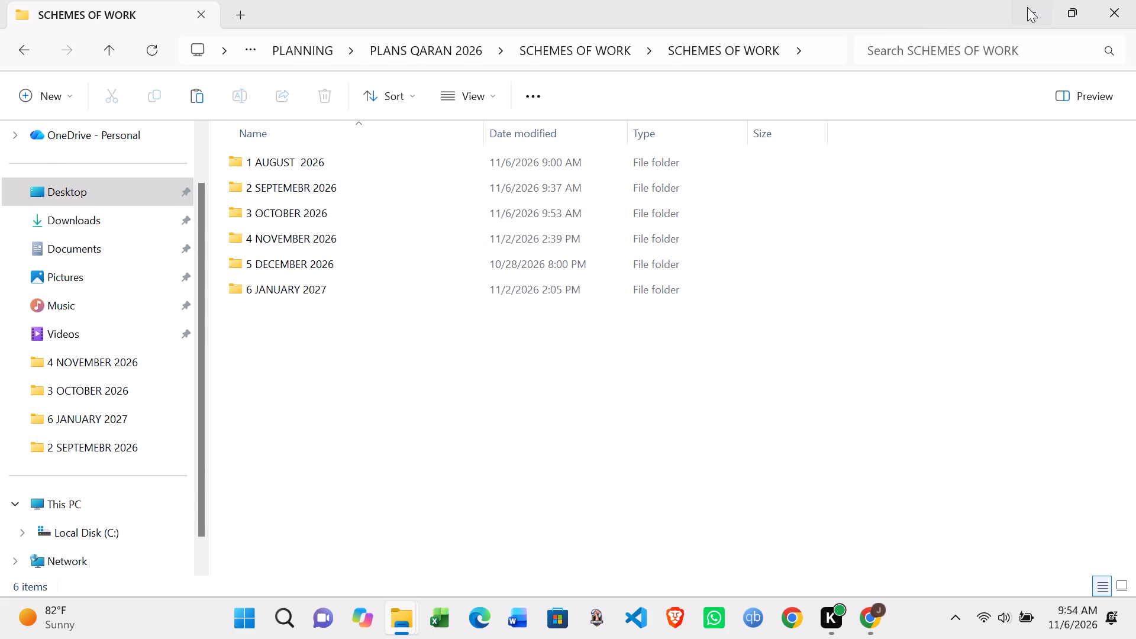